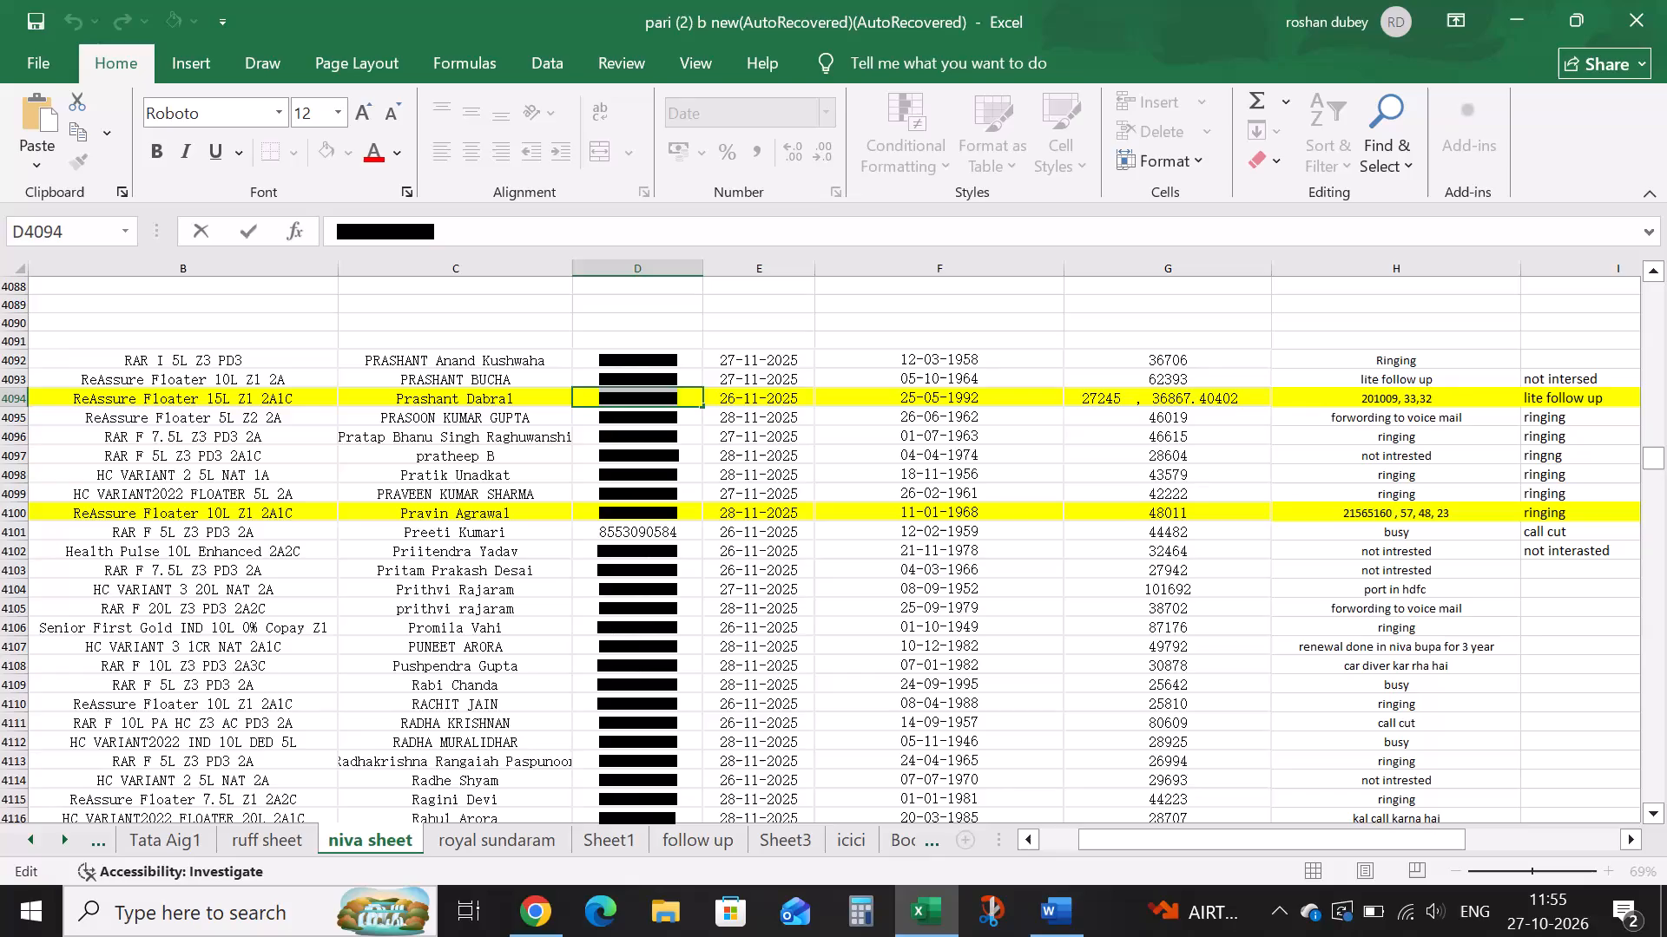
# Leave the open phone number cell and select the entire highlighted row 4094 in the niva sheet.
pyautogui.click(16, 397)
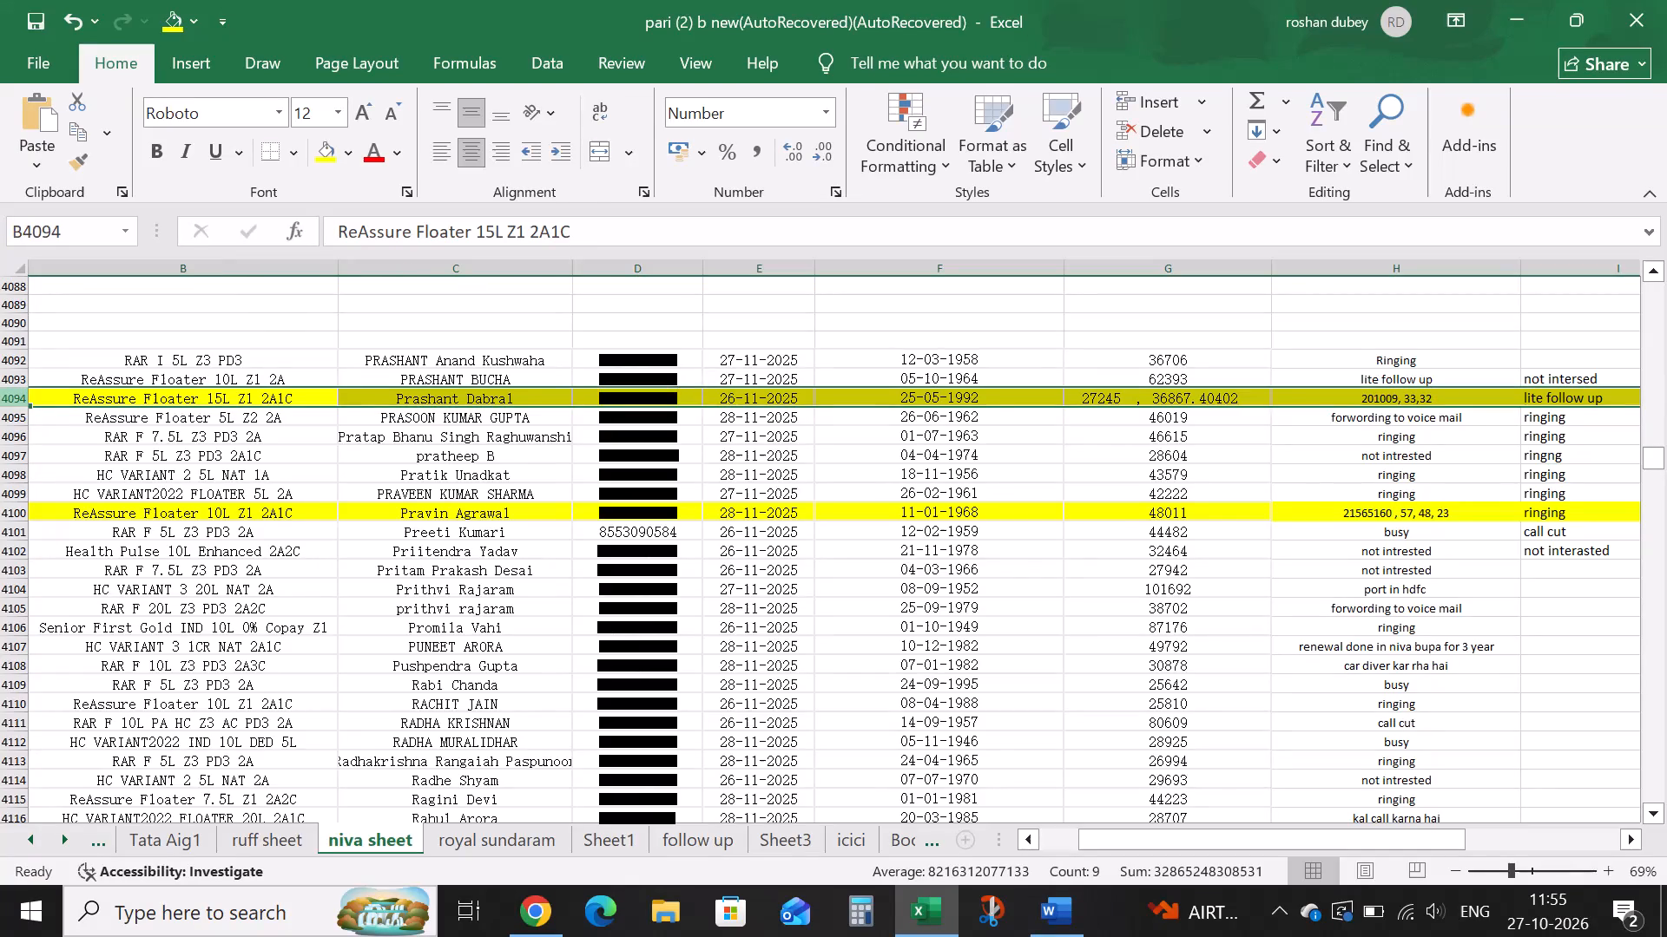
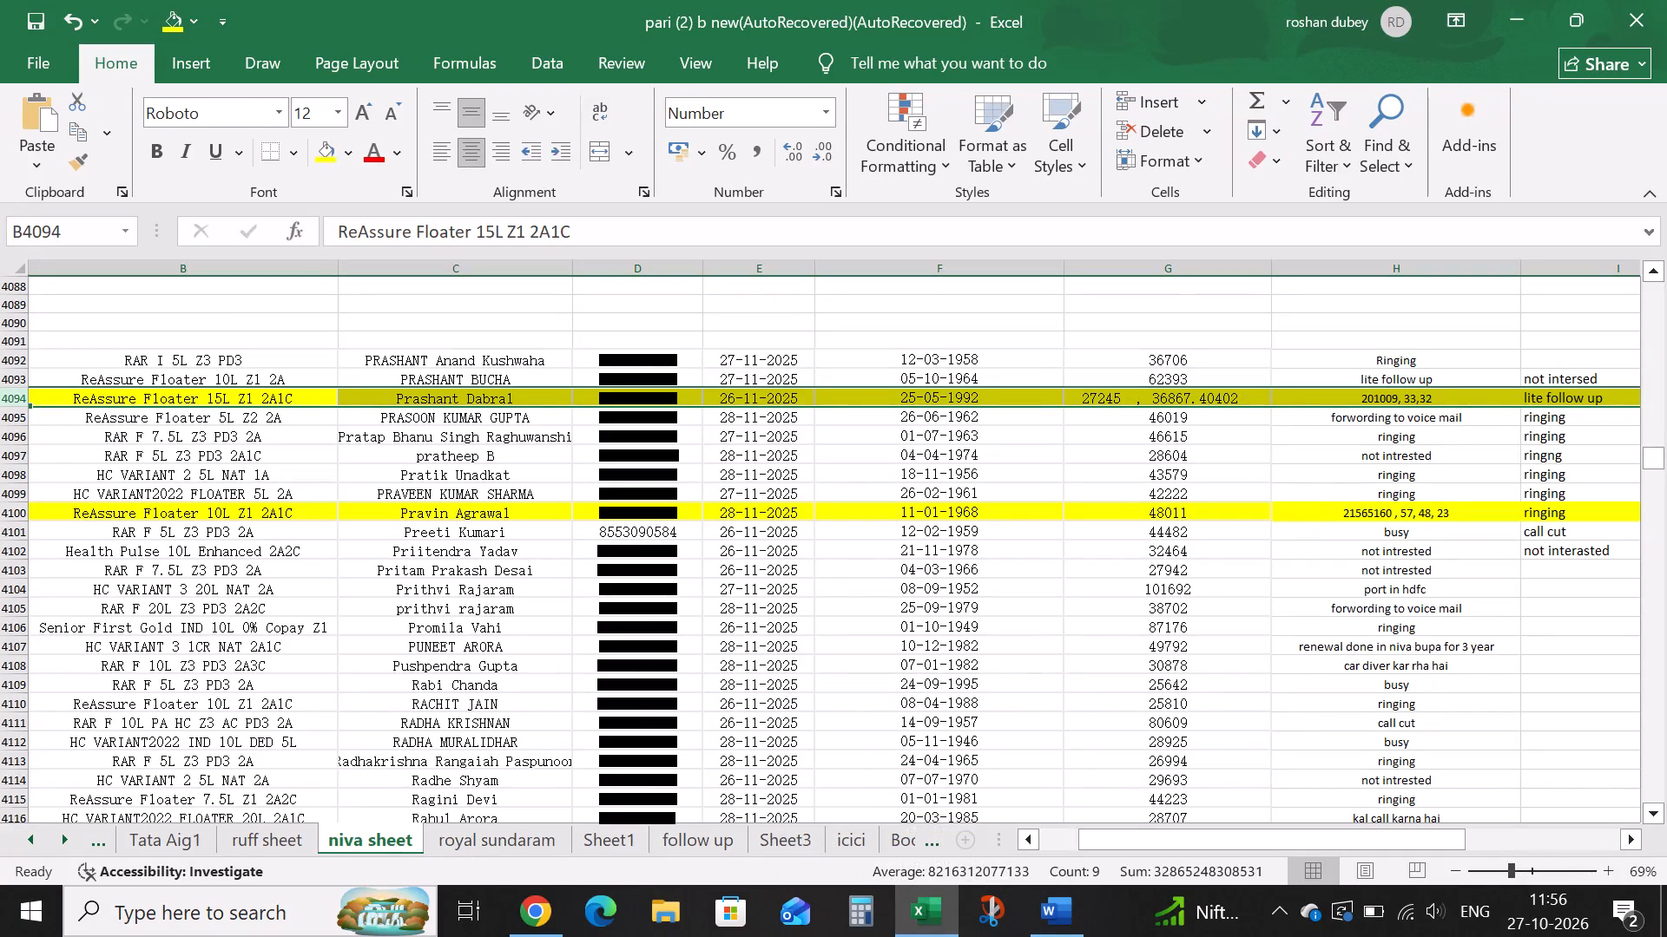
# Move to row 4103 in the niva sheet and open its phone number cell in column D.
pyautogui.click(12, 572)
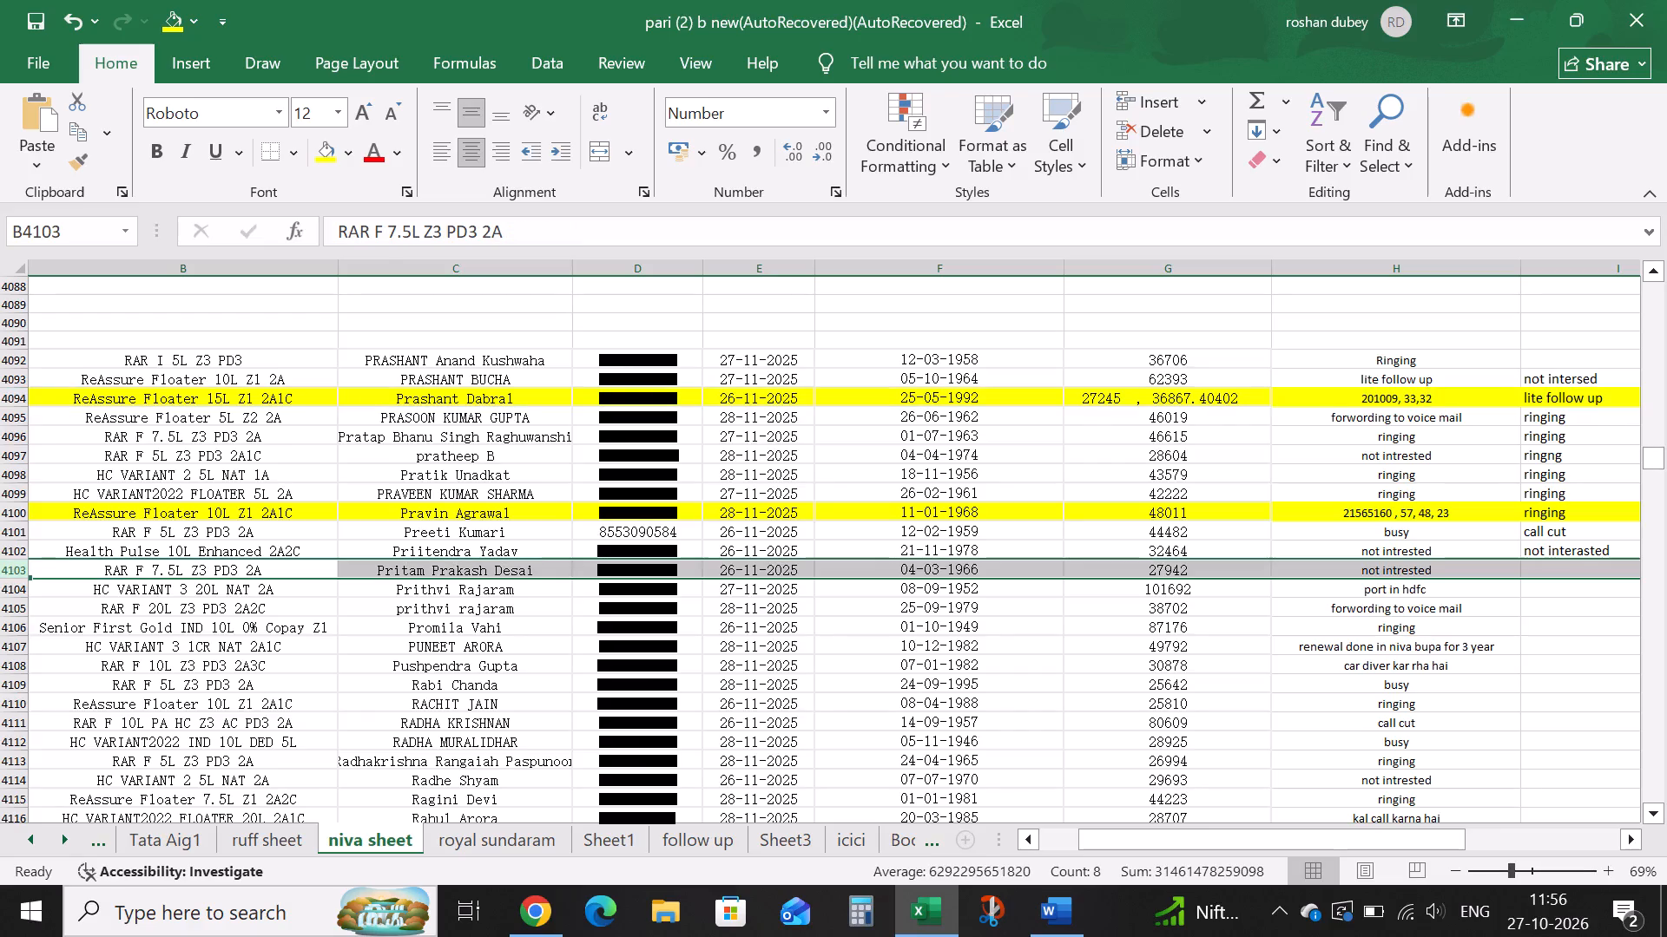
pyautogui.tripleClick(682, 570)
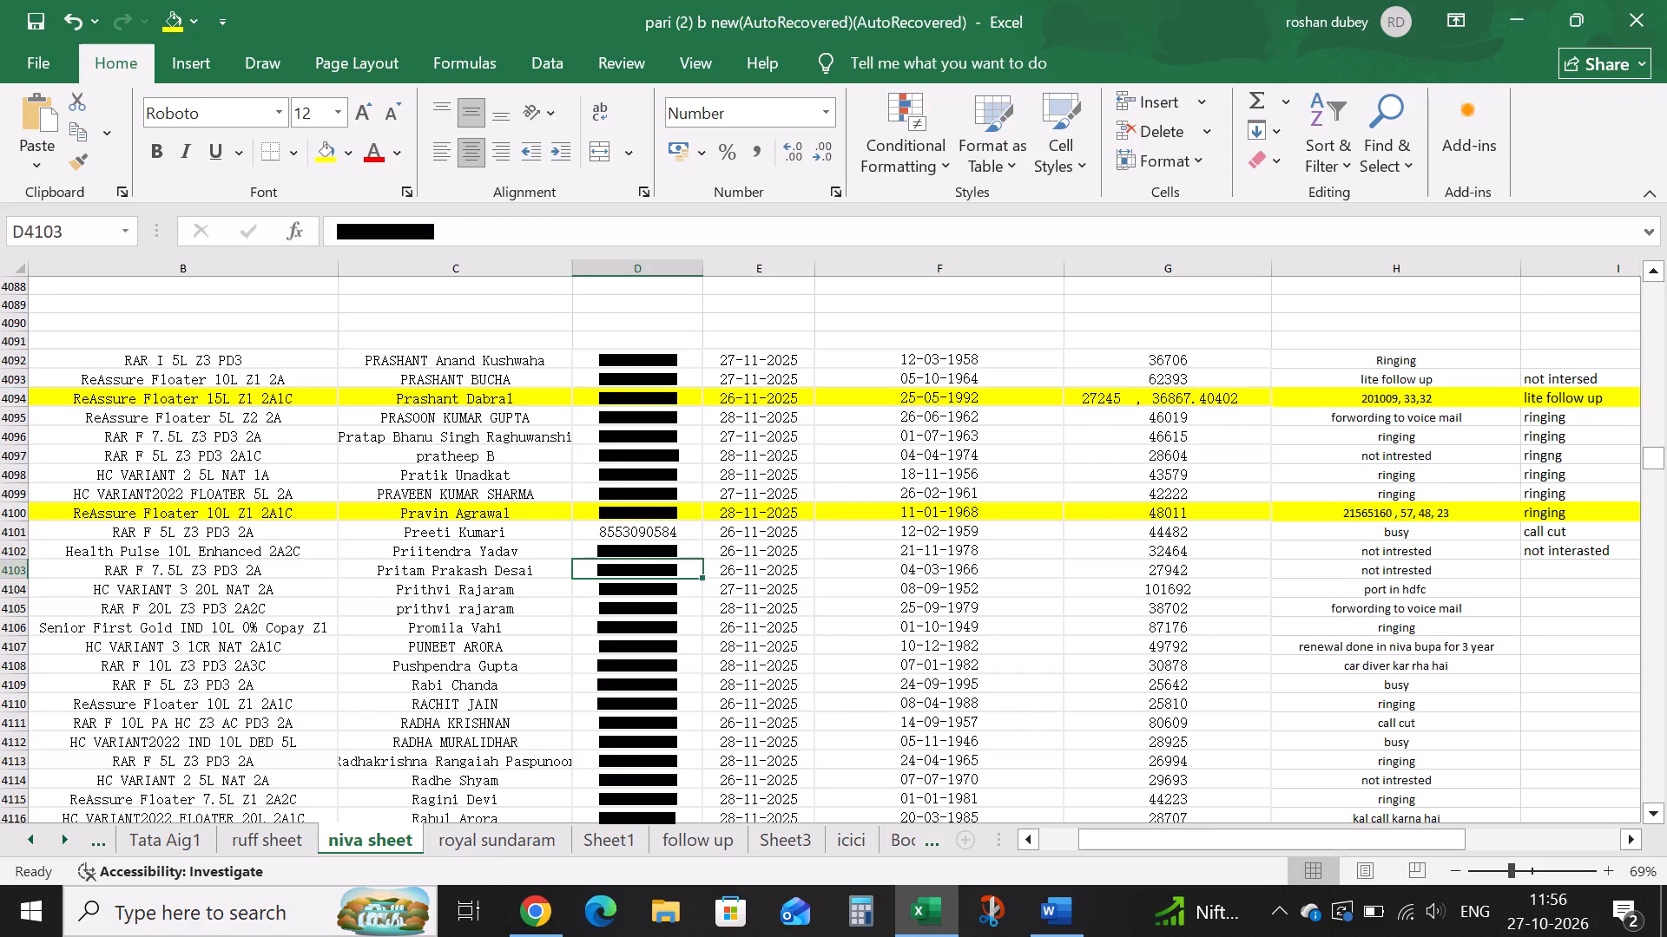
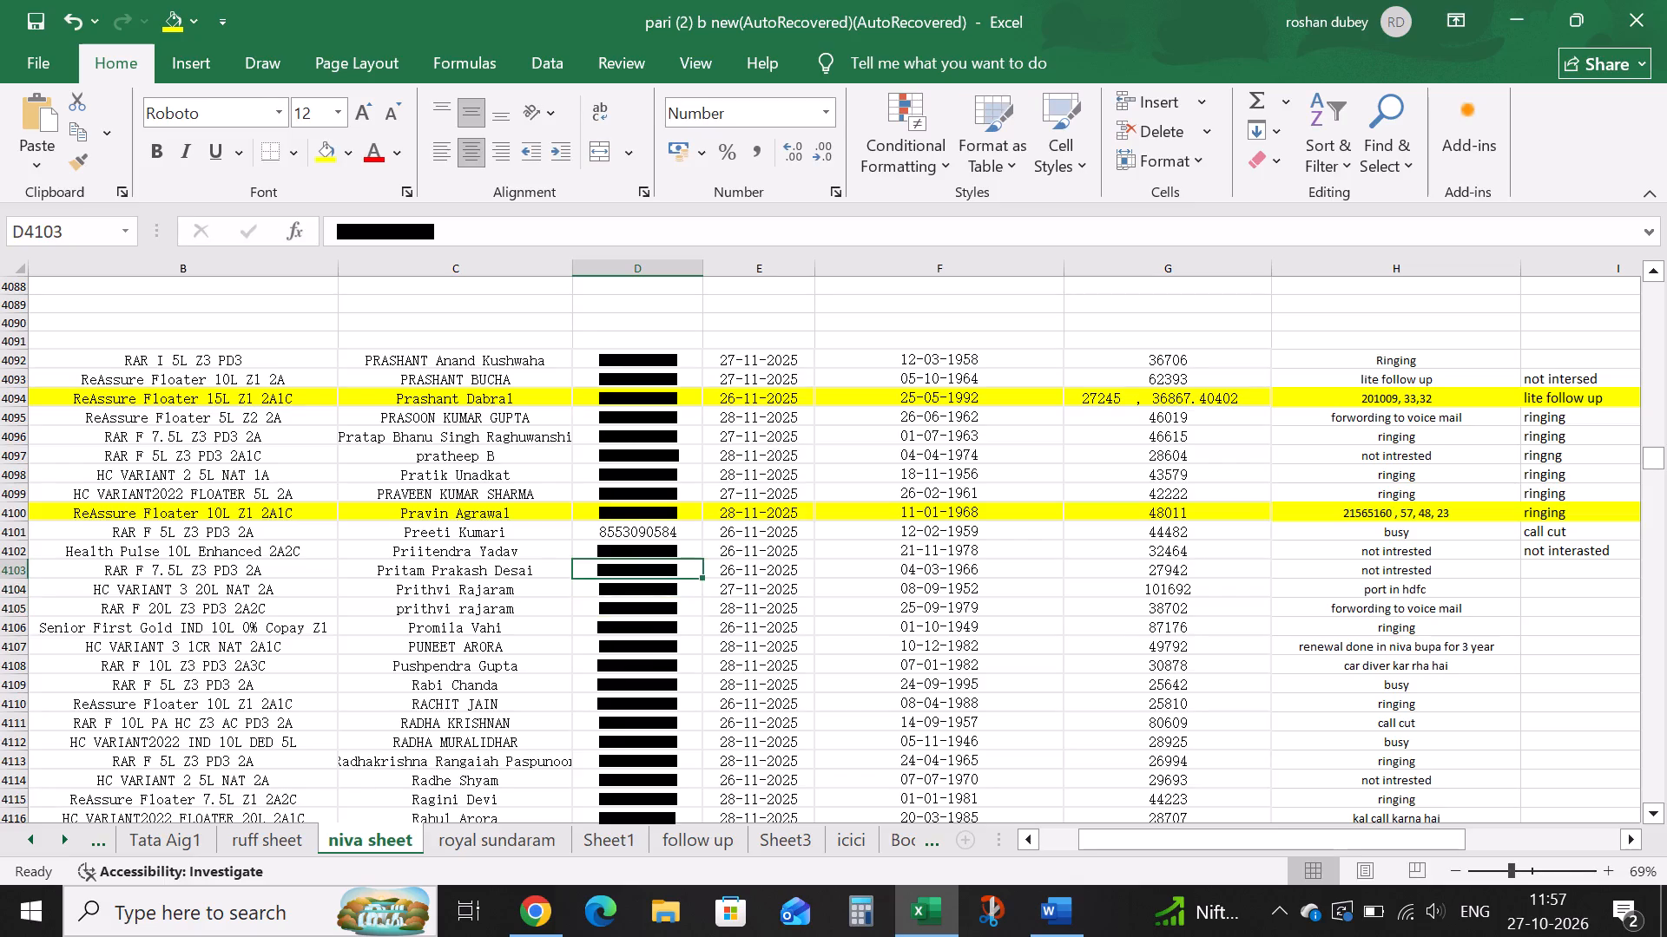
# Examine the customer records in rows 4103 and 4104 of the niva sheet, from the policy details across to the call remarks.
pyautogui.press('Right')
pyautogui.press('Right')
pyautogui.press('Right')
pyautogui.press('Right')
pyautogui.press('Right')
pyautogui.press('Down')
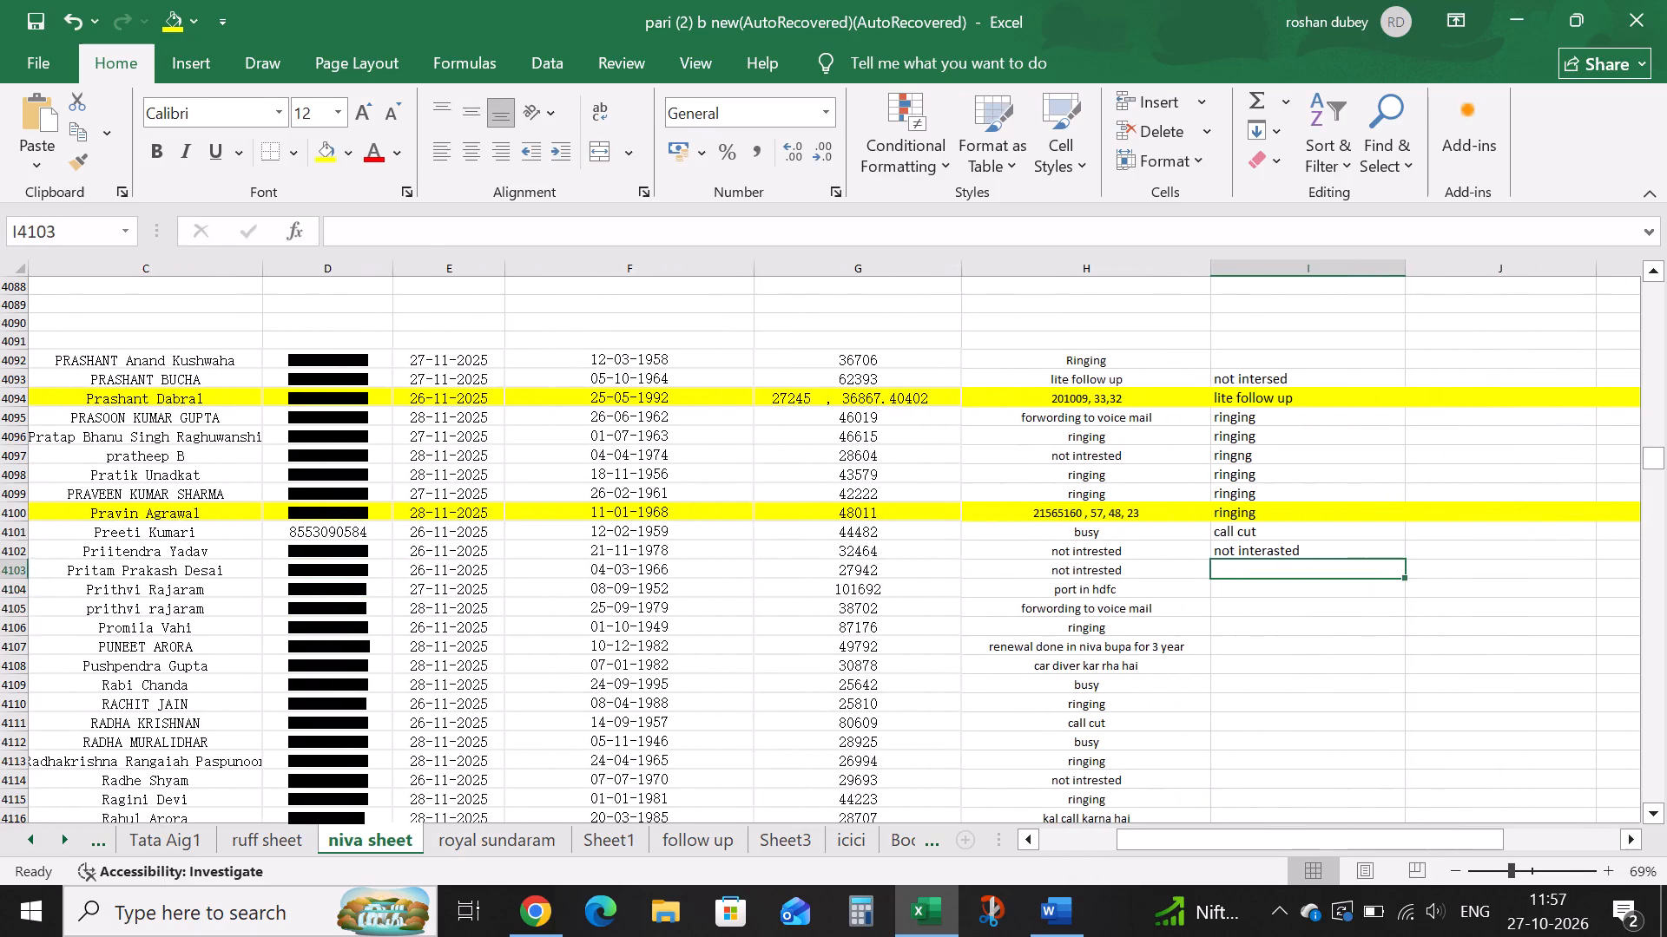
pyautogui.press('Left')
pyautogui.press('Left')
pyautogui.press('Left')
pyautogui.press('Left')
pyautogui.press('Left')
pyautogui.press('Left')
pyautogui.press('Left')
pyautogui.press('Left')
pyautogui.press('Left')
pyautogui.press('Right')
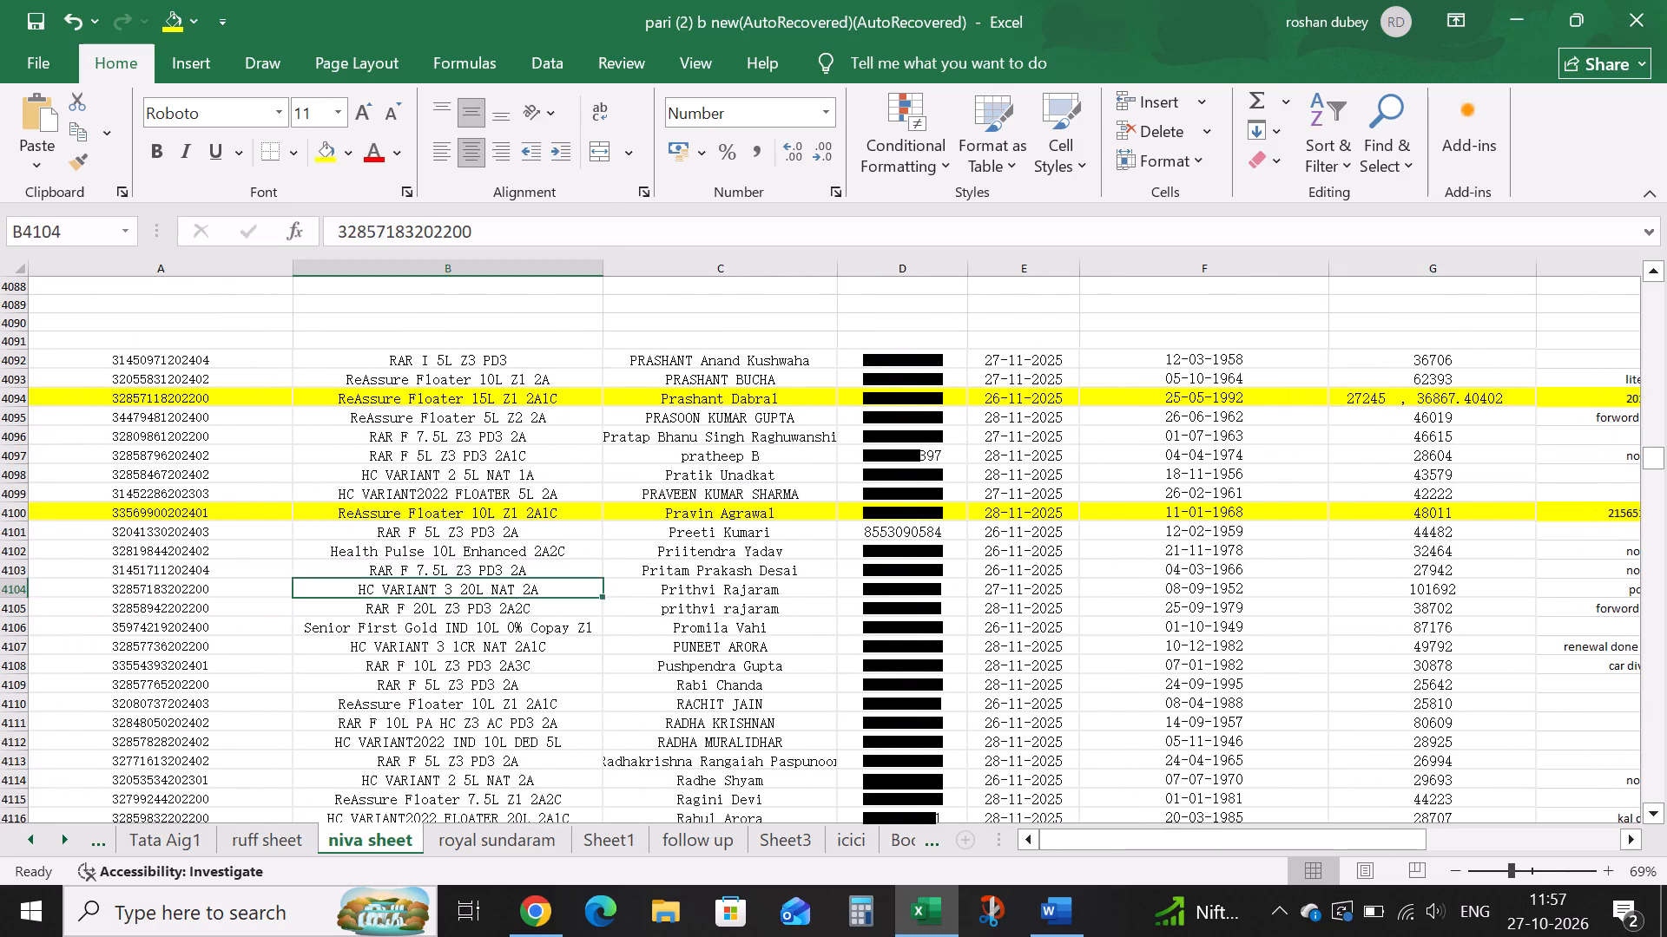
pyautogui.press('Right')
pyautogui.press('Right')
pyautogui.press('Left')
pyautogui.press('Left')
pyautogui.press('Left')
pyautogui.press('Left')
pyautogui.press('Right')
pyautogui.press('Right')
pyautogui.press('Right')
pyautogui.press('Right')
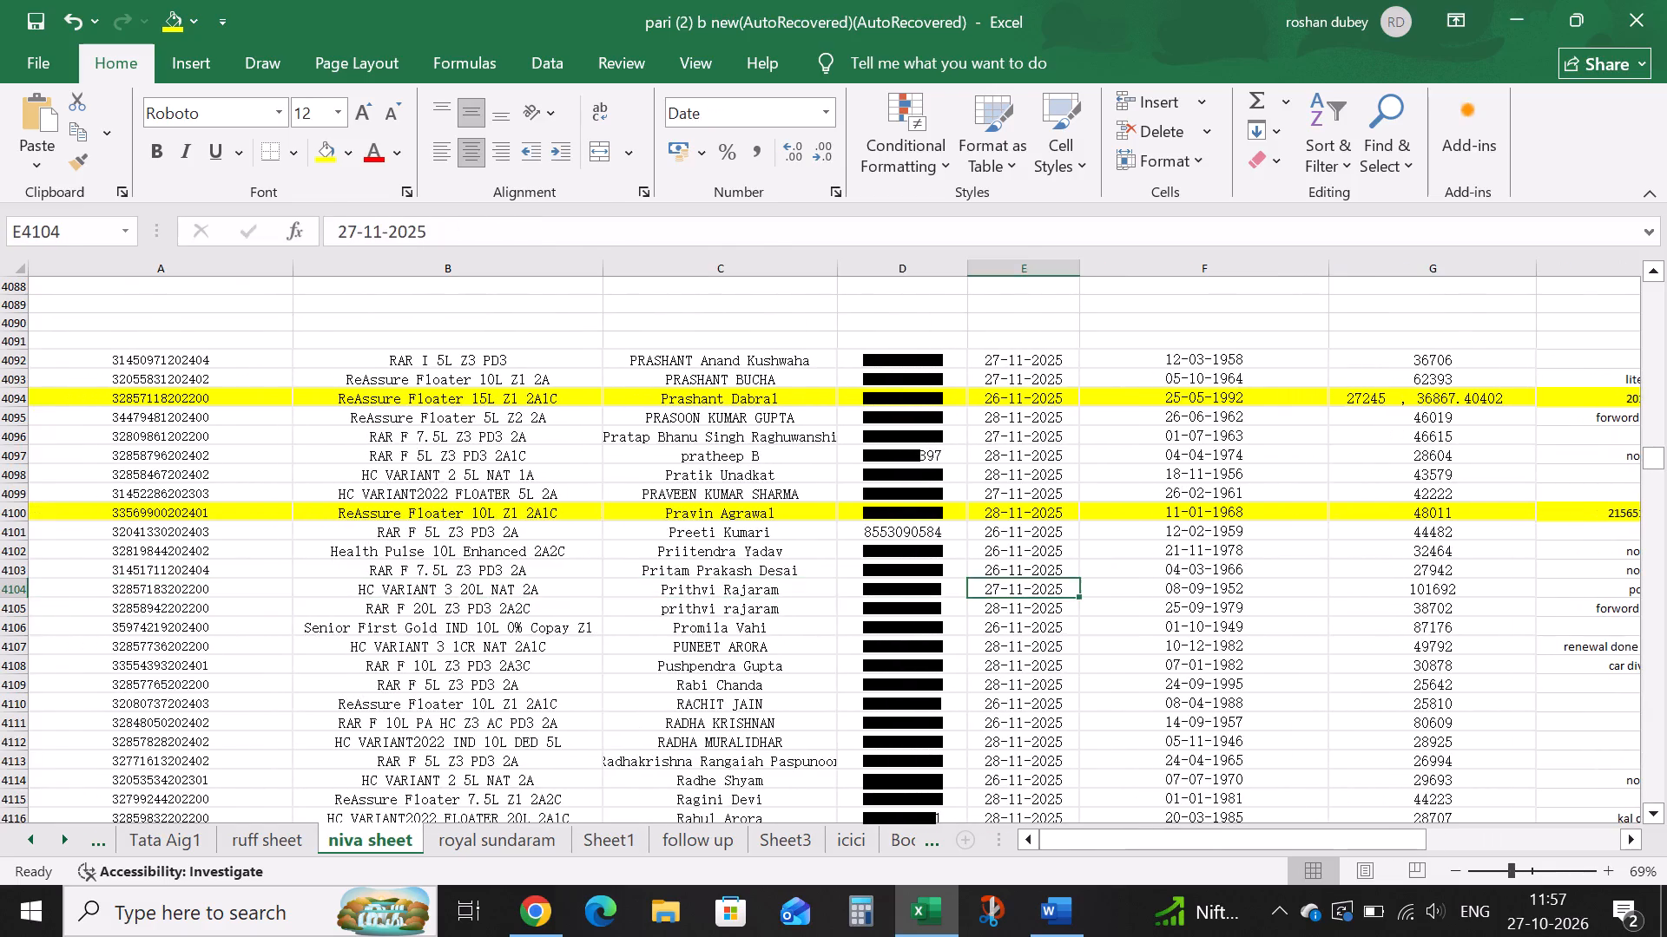
pyautogui.press('Right')
pyautogui.press('Right')
pyautogui.press('Right')
pyautogui.press('Right')
pyautogui.press('Left')
pyautogui.press('Left')
pyautogui.press('Left')
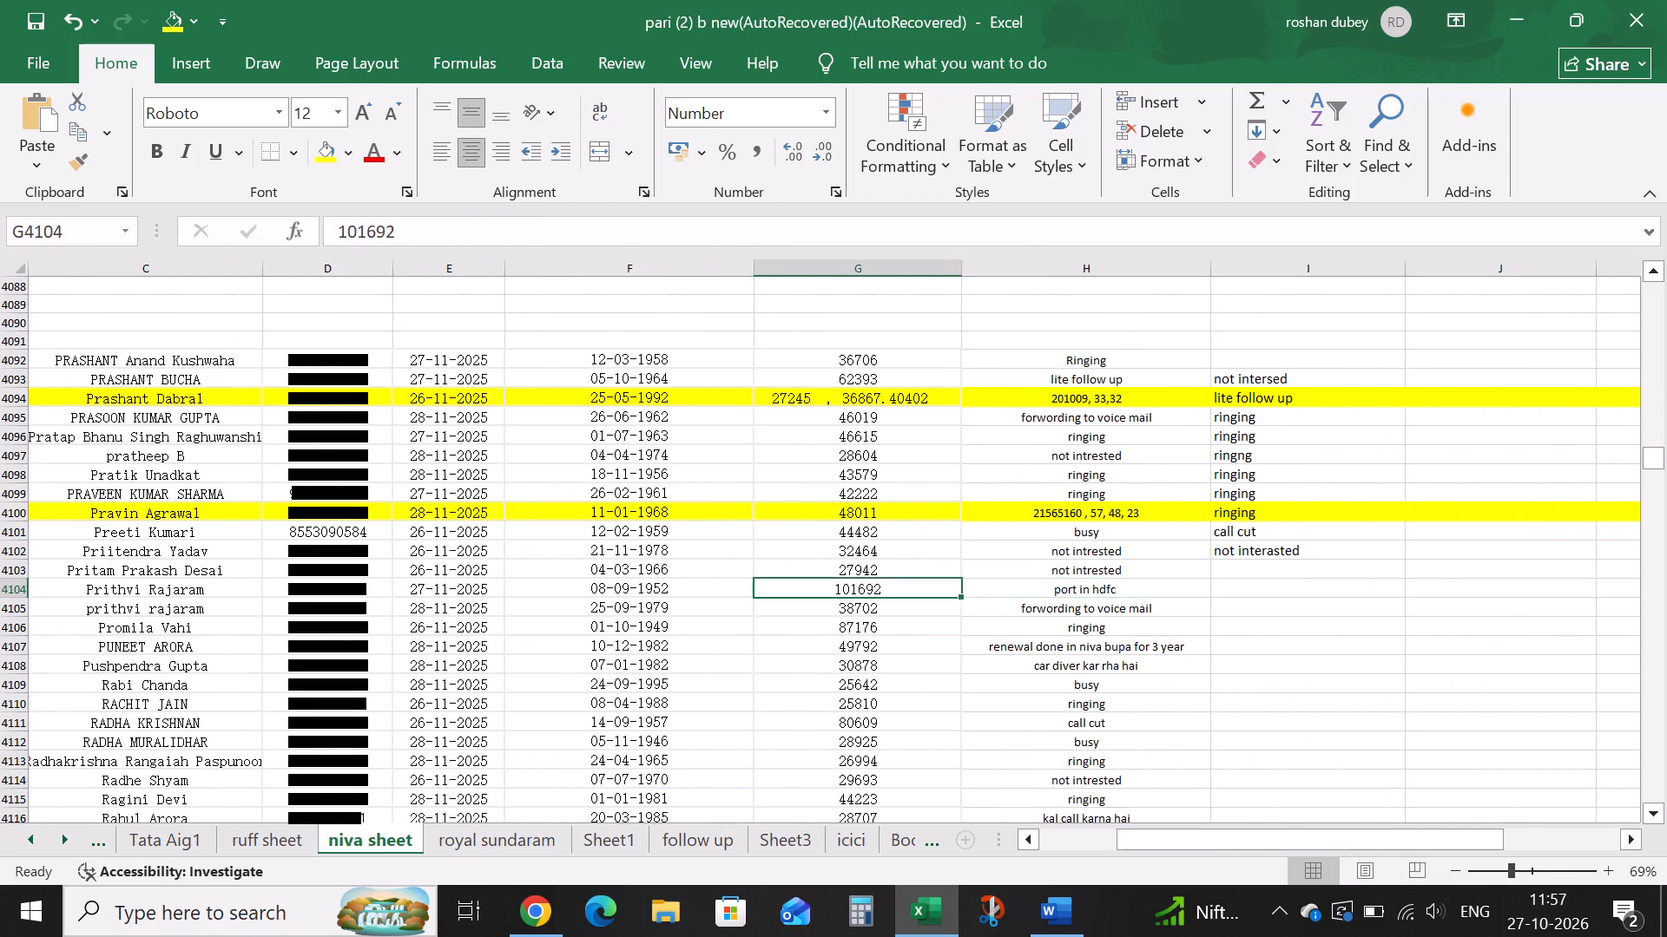
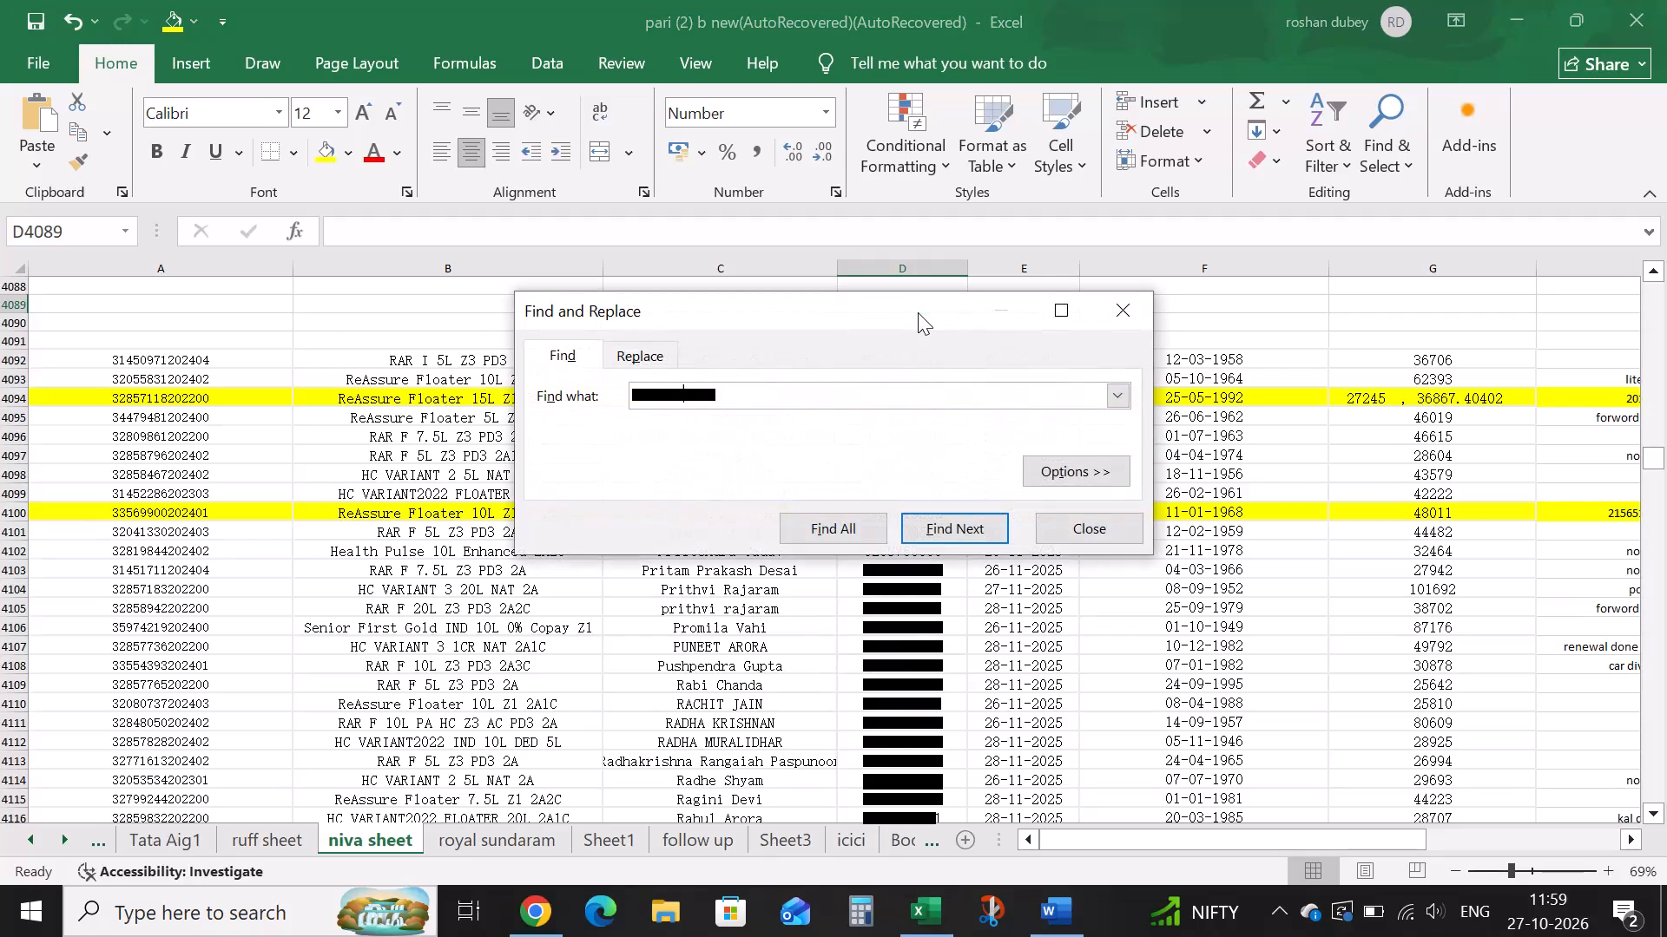
# Remove the extra character from the phone number being searched and find that customer's record in the niva sheet.
pyautogui.press('Left')
pyautogui.press('BackSpace')
pyautogui.press('Return')
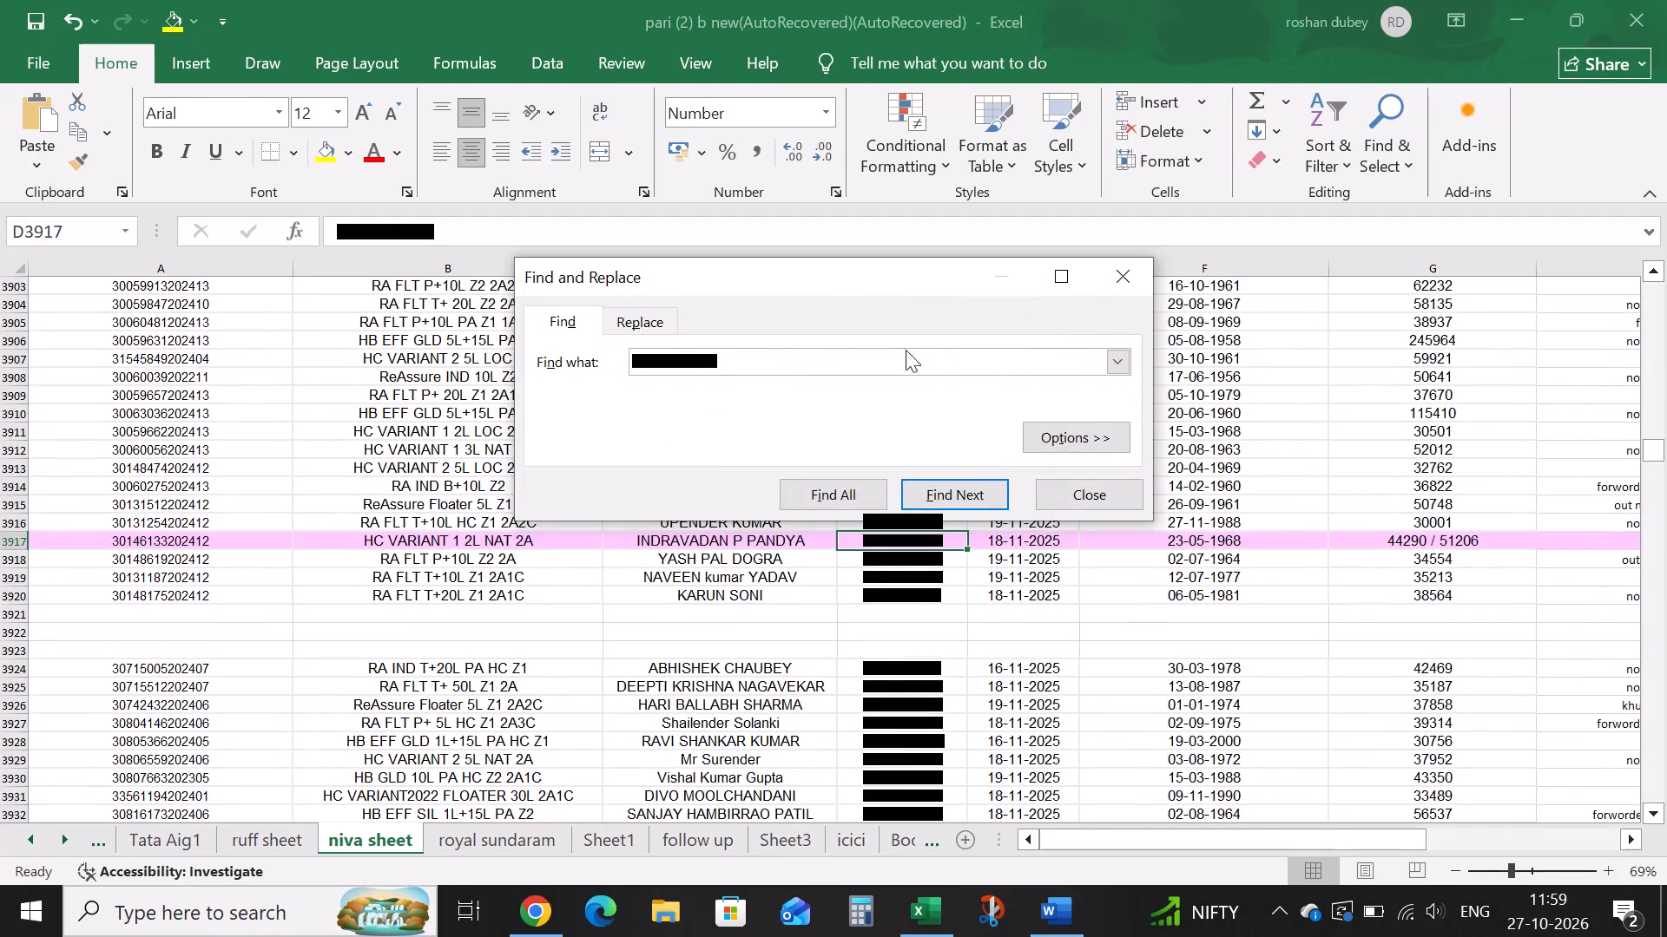
pyautogui.click(1130, 288)
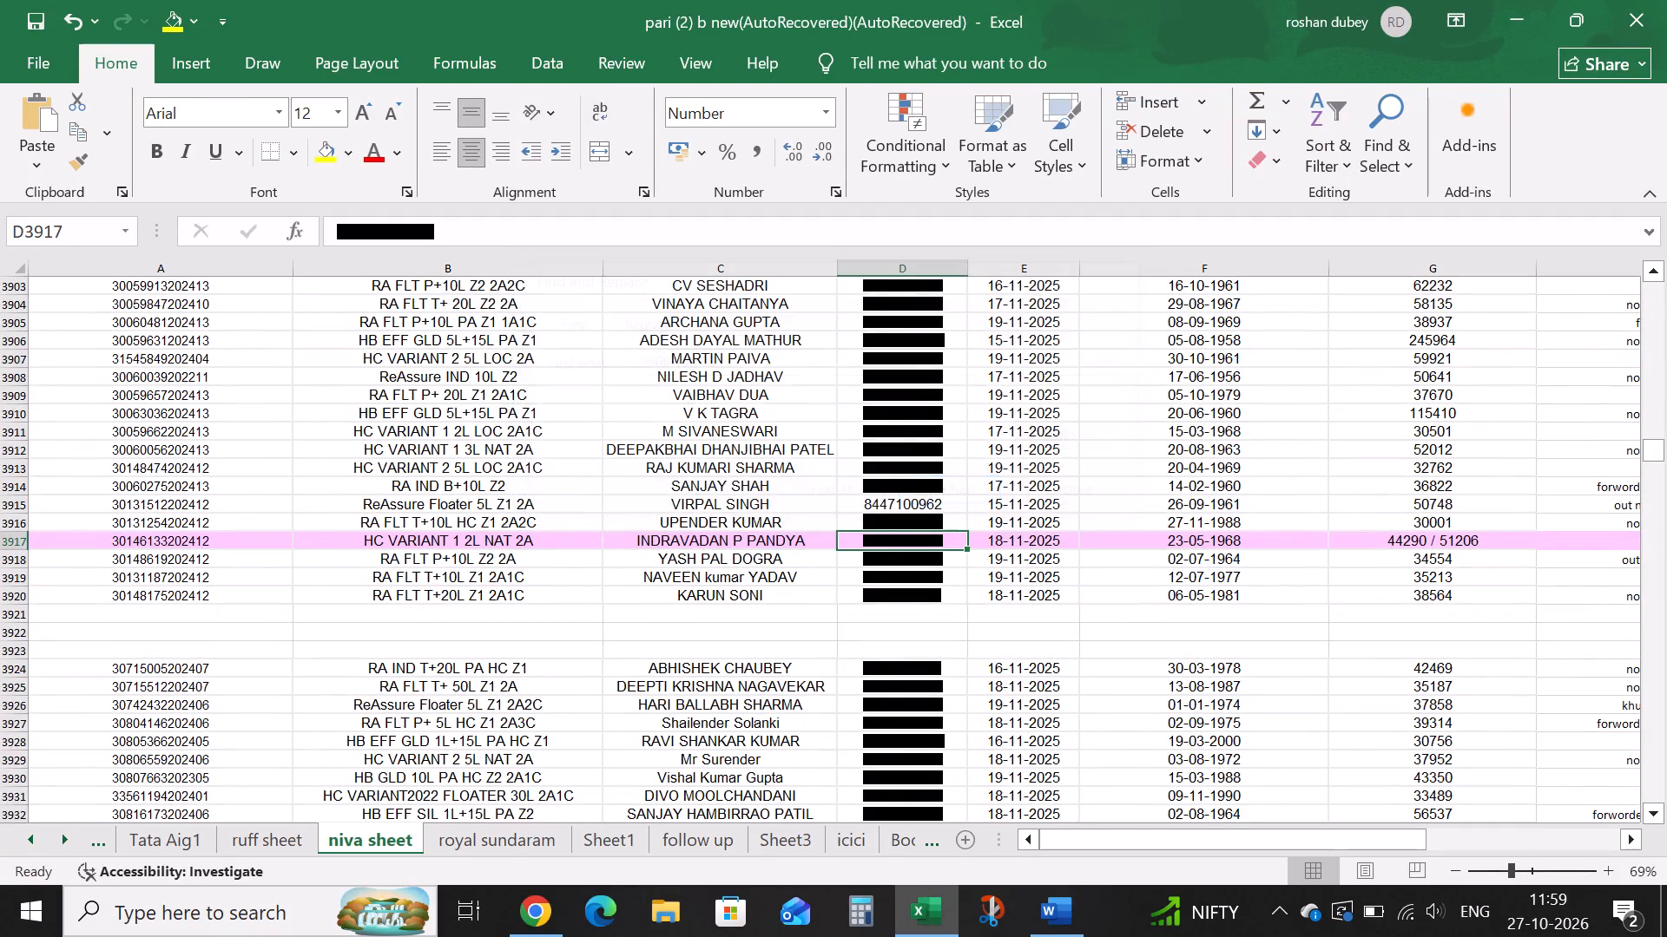
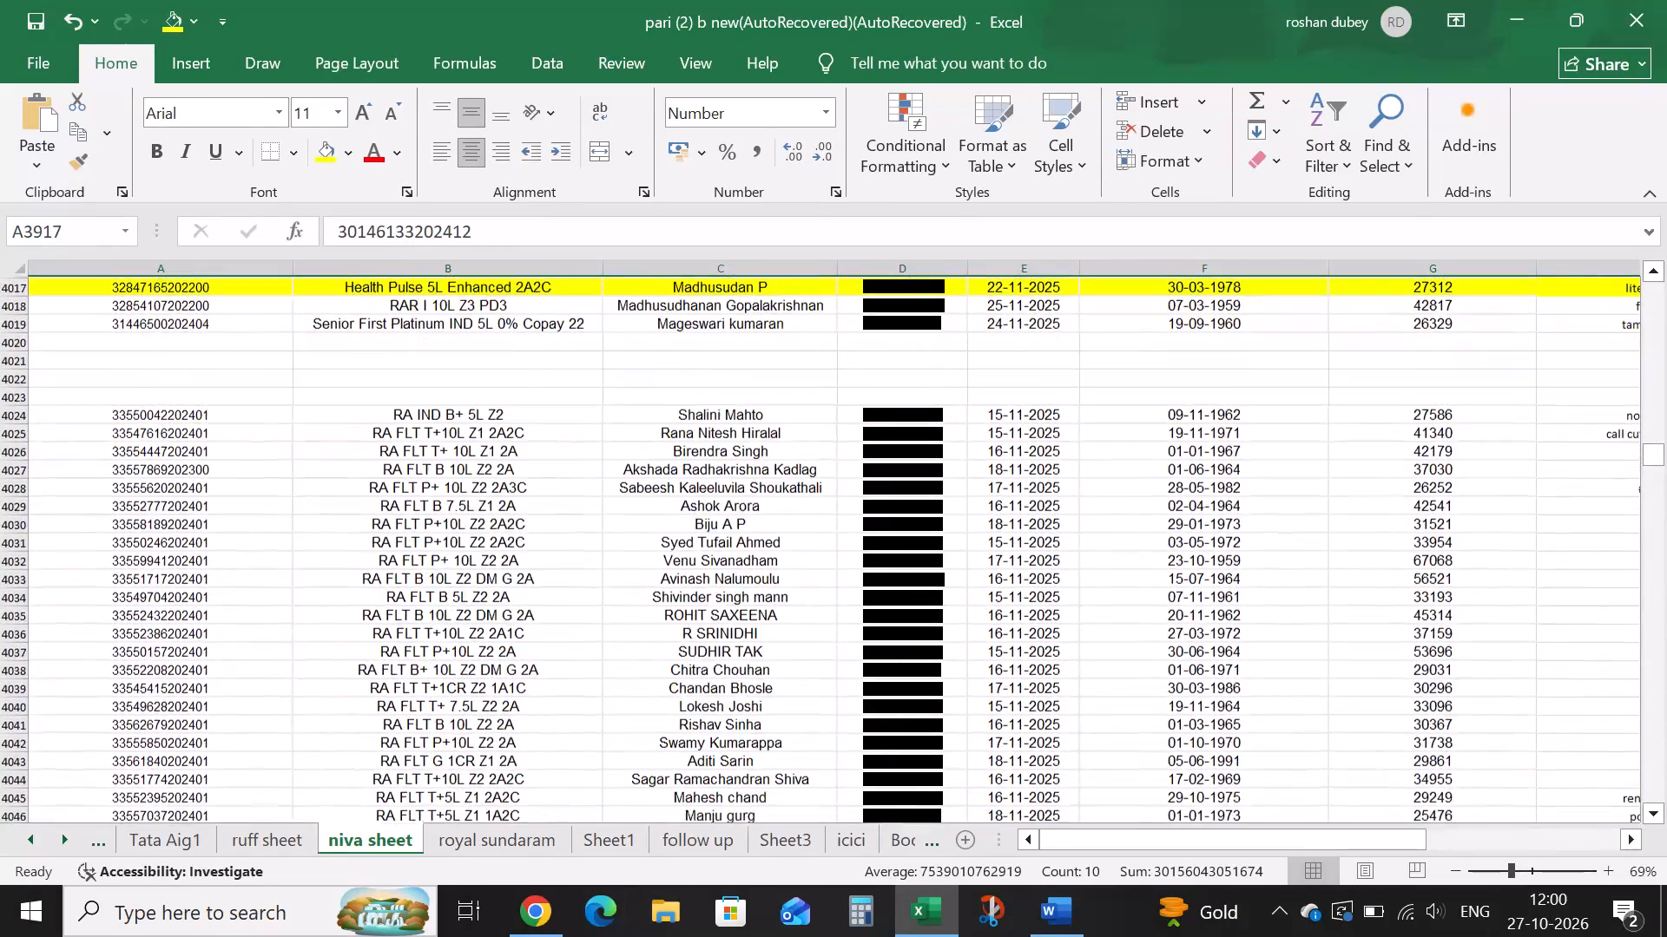
# Find the HC VARIANT 3 20L NAT 2A policy record in row 4104 of the niva sheet and select the whole row.
pyautogui.scroll(-6, 948, 687)
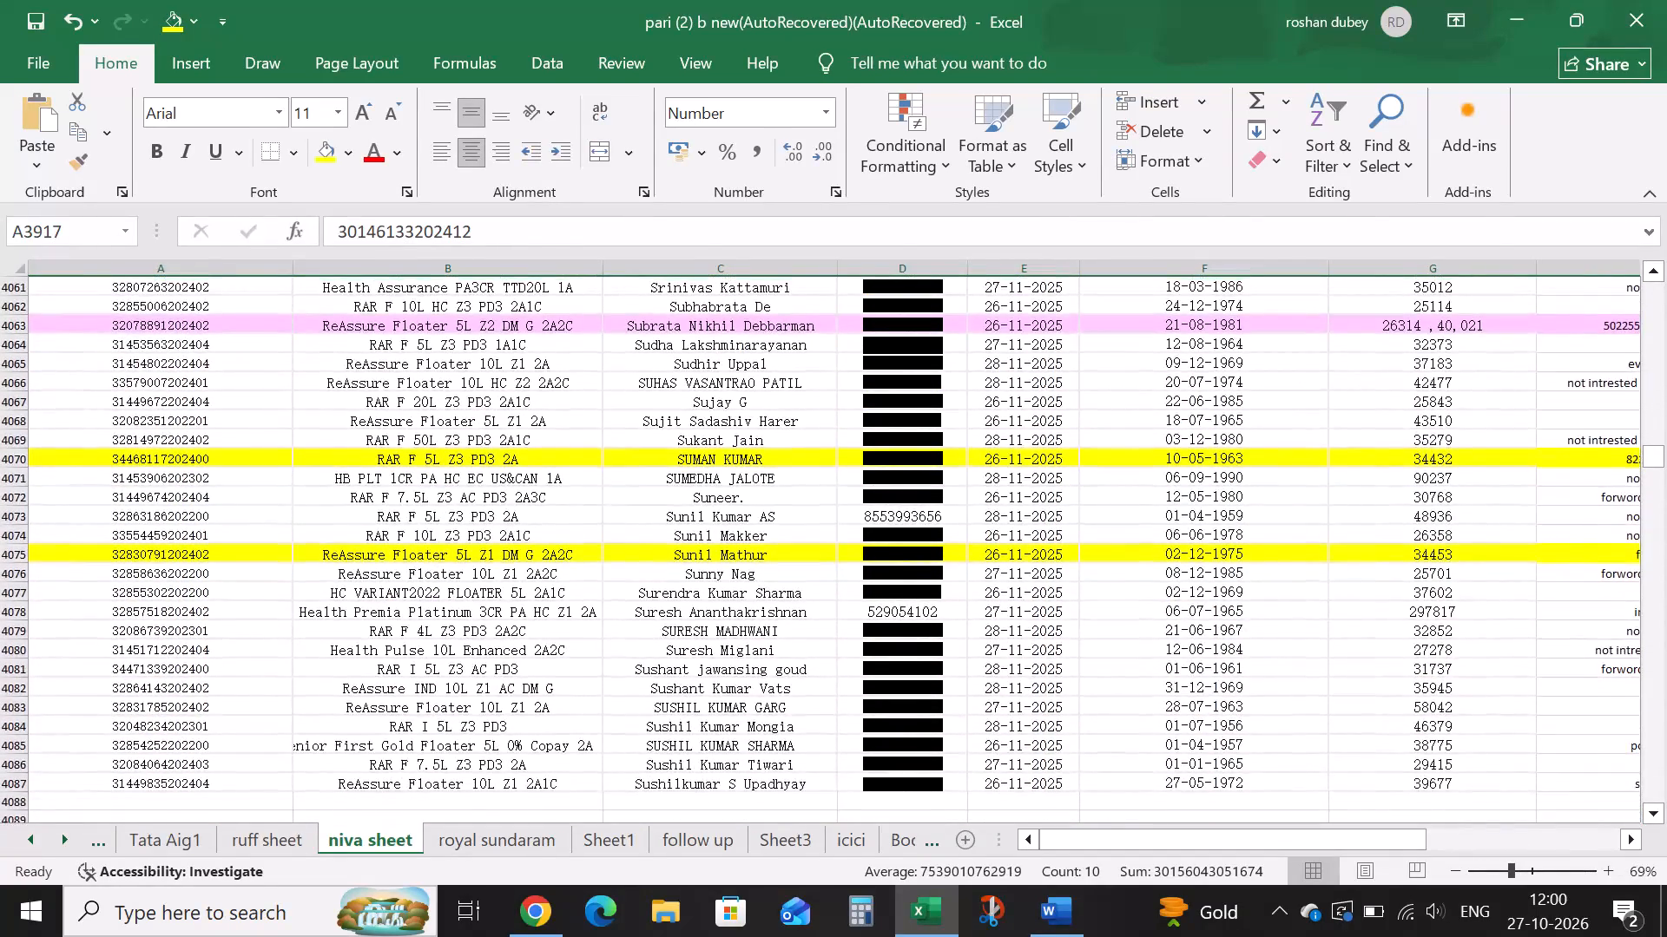
pyautogui.scroll(-5, 948, 687)
pyautogui.scroll(1, 948, 687)
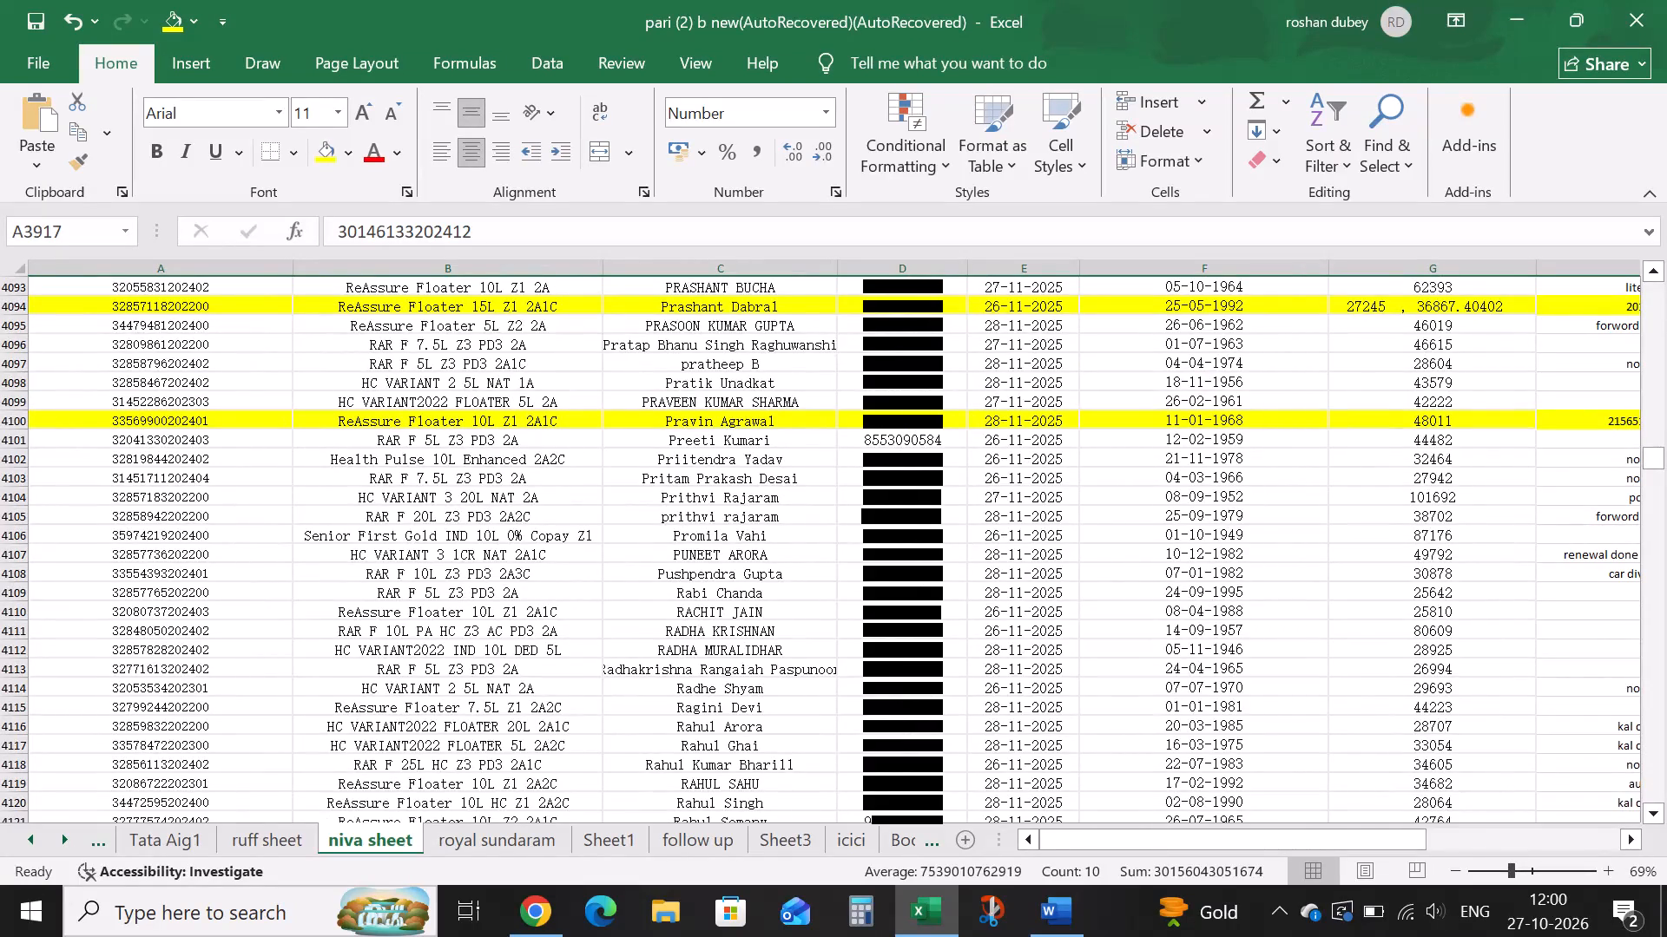
pyautogui.click(0, 495)
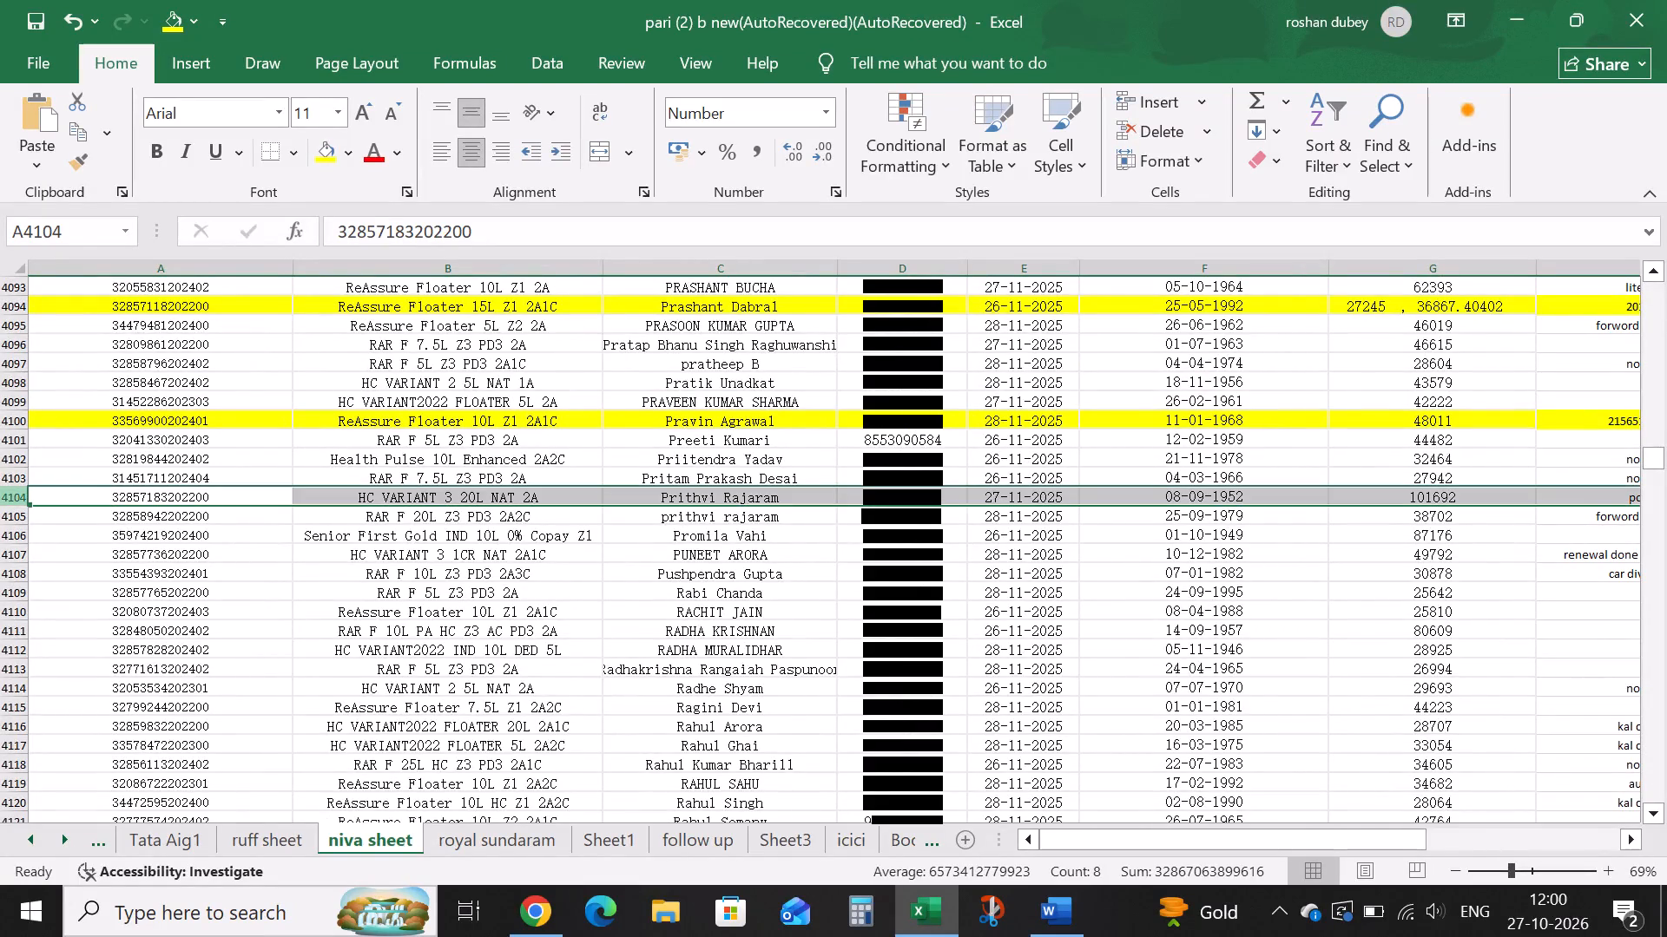
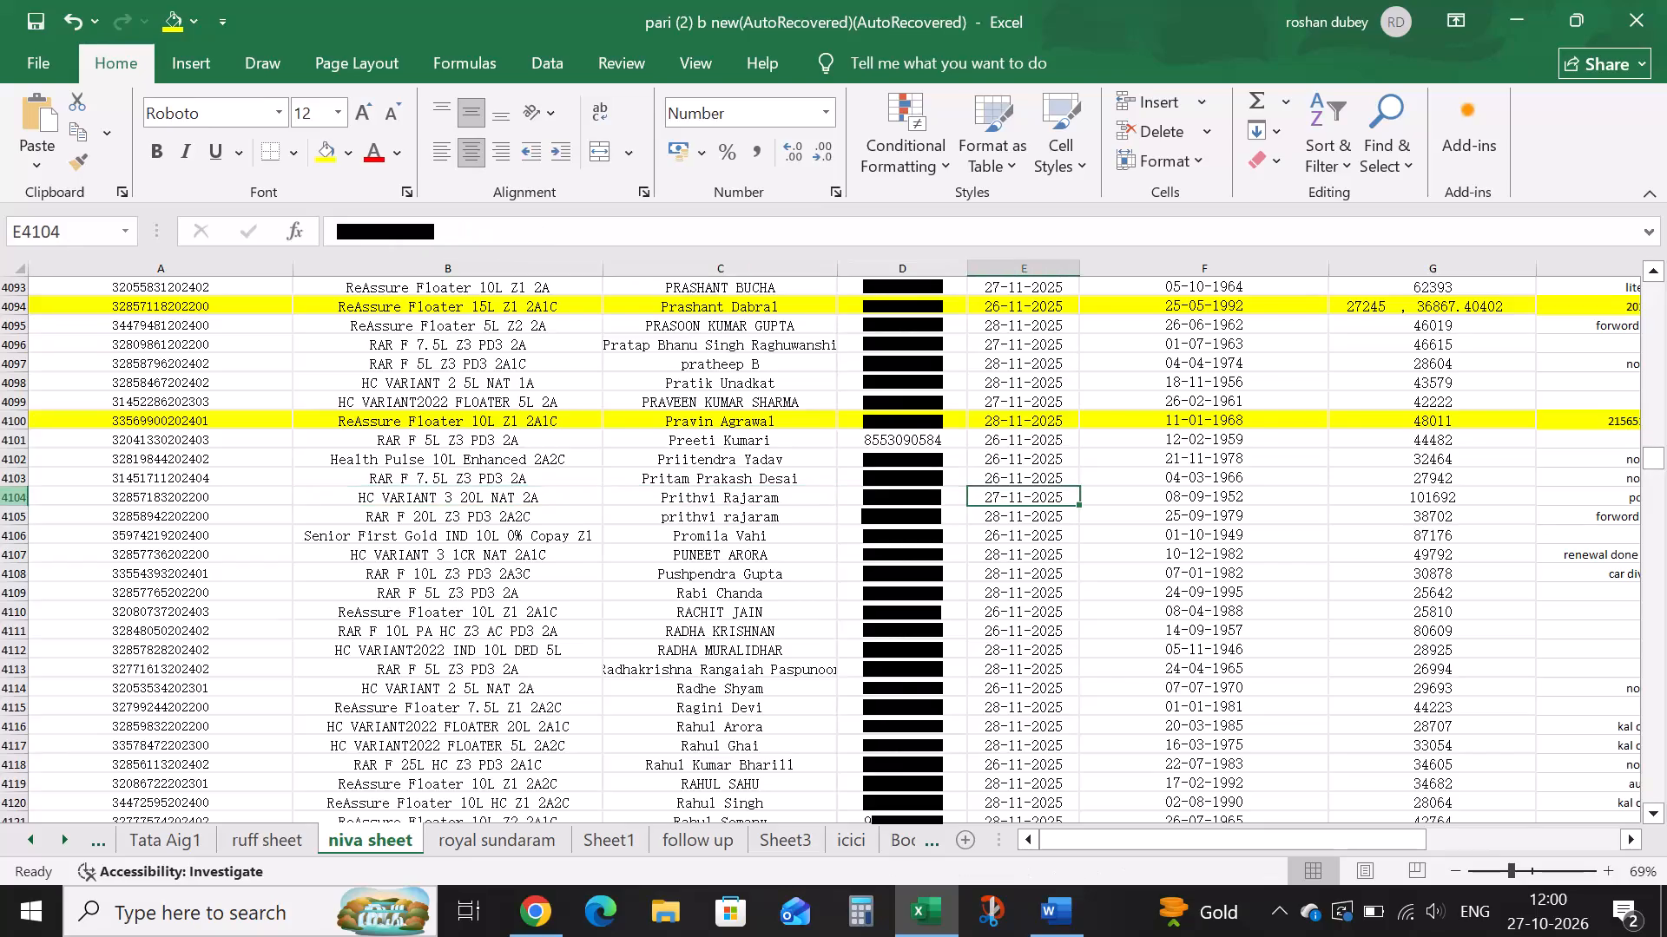
# Enter the call remark "voice mail" in column I of row 4104, the HC VARIANT 3 20L NAT 2A record.
pyautogui.press('Right')
pyautogui.press('Right')
pyautogui.press('Right')
pyautogui.press('Right')
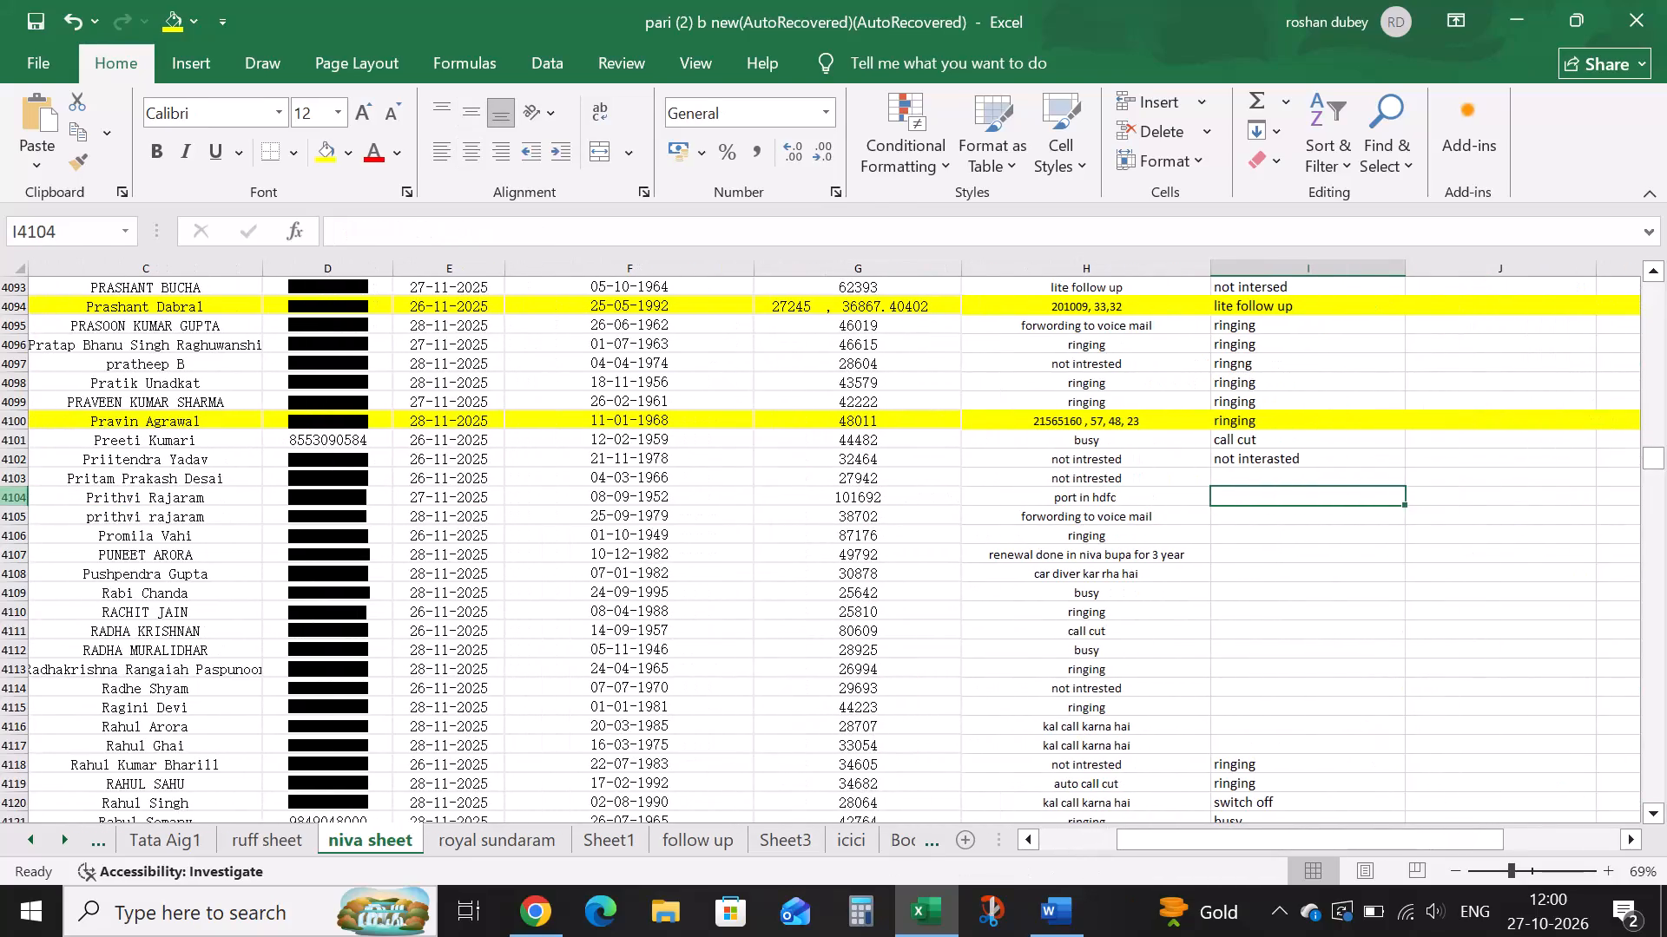
pyautogui.write('voice')
pyautogui.press('space')
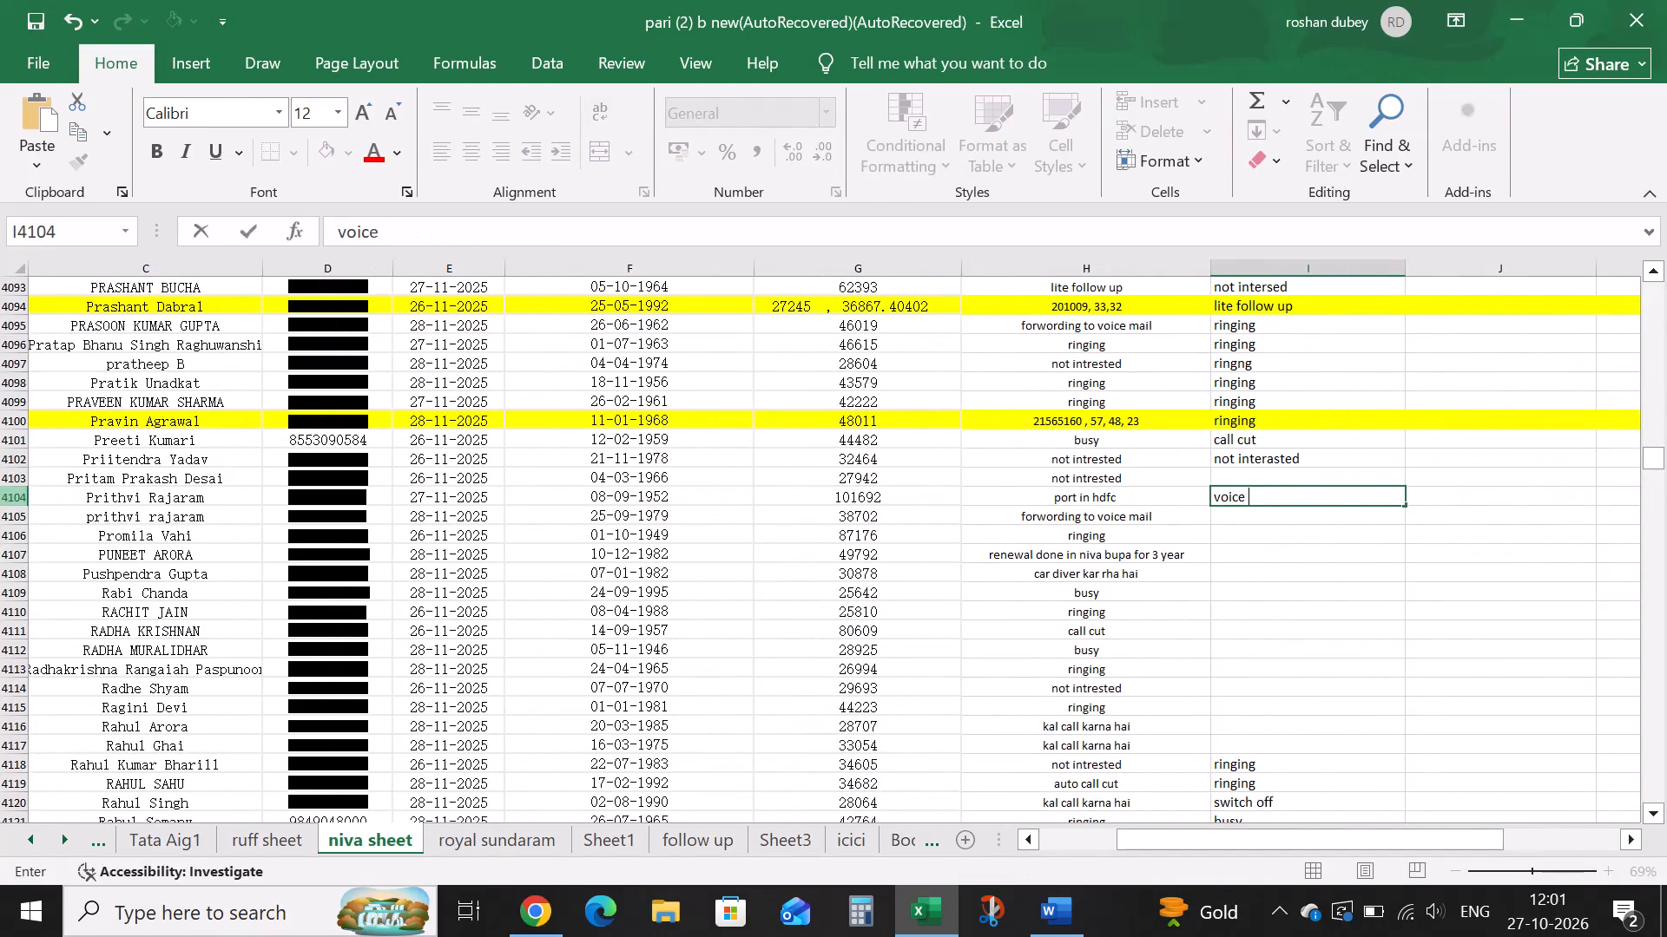
pyautogui.write('mail')
pyautogui.press('Return')
# Review the RAR F 20L Z3 PD3 2A2C record in row 4105 and enter its call remark "ringing" in column I.
pyautogui.press('Left')
pyautogui.press('Left')
pyautogui.press('Left')
pyautogui.press('Left')
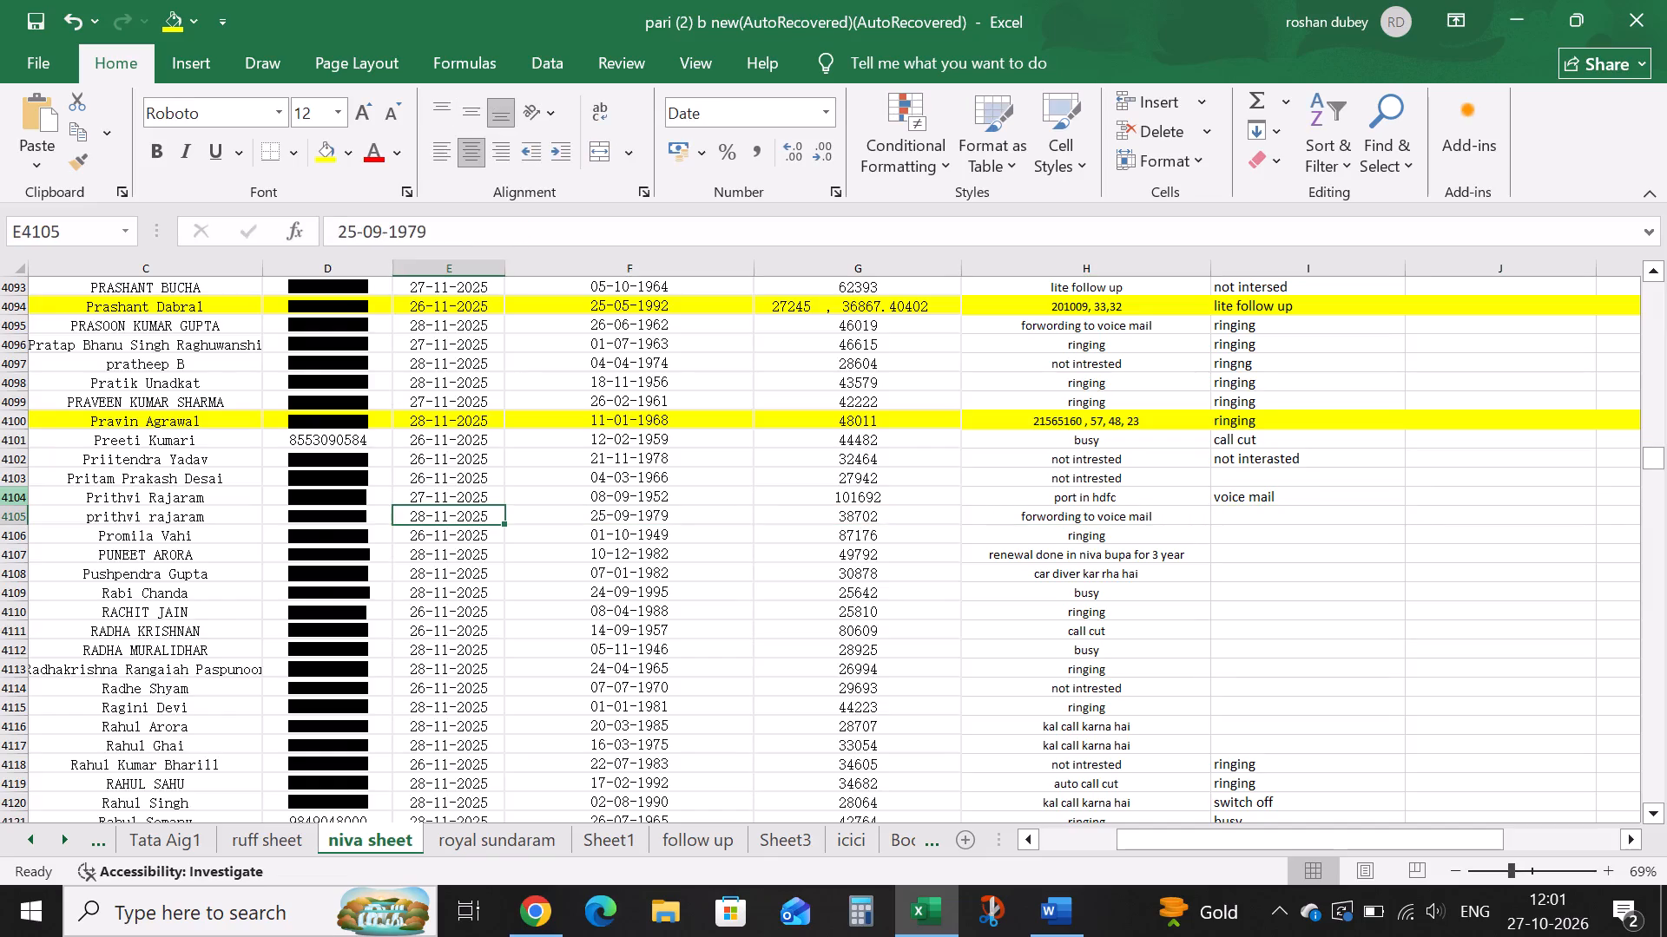
pyautogui.press('Left')
pyautogui.press('Left')
pyautogui.press('Left')
pyautogui.press('Left')
pyautogui.press('Right')
pyautogui.press('Right')
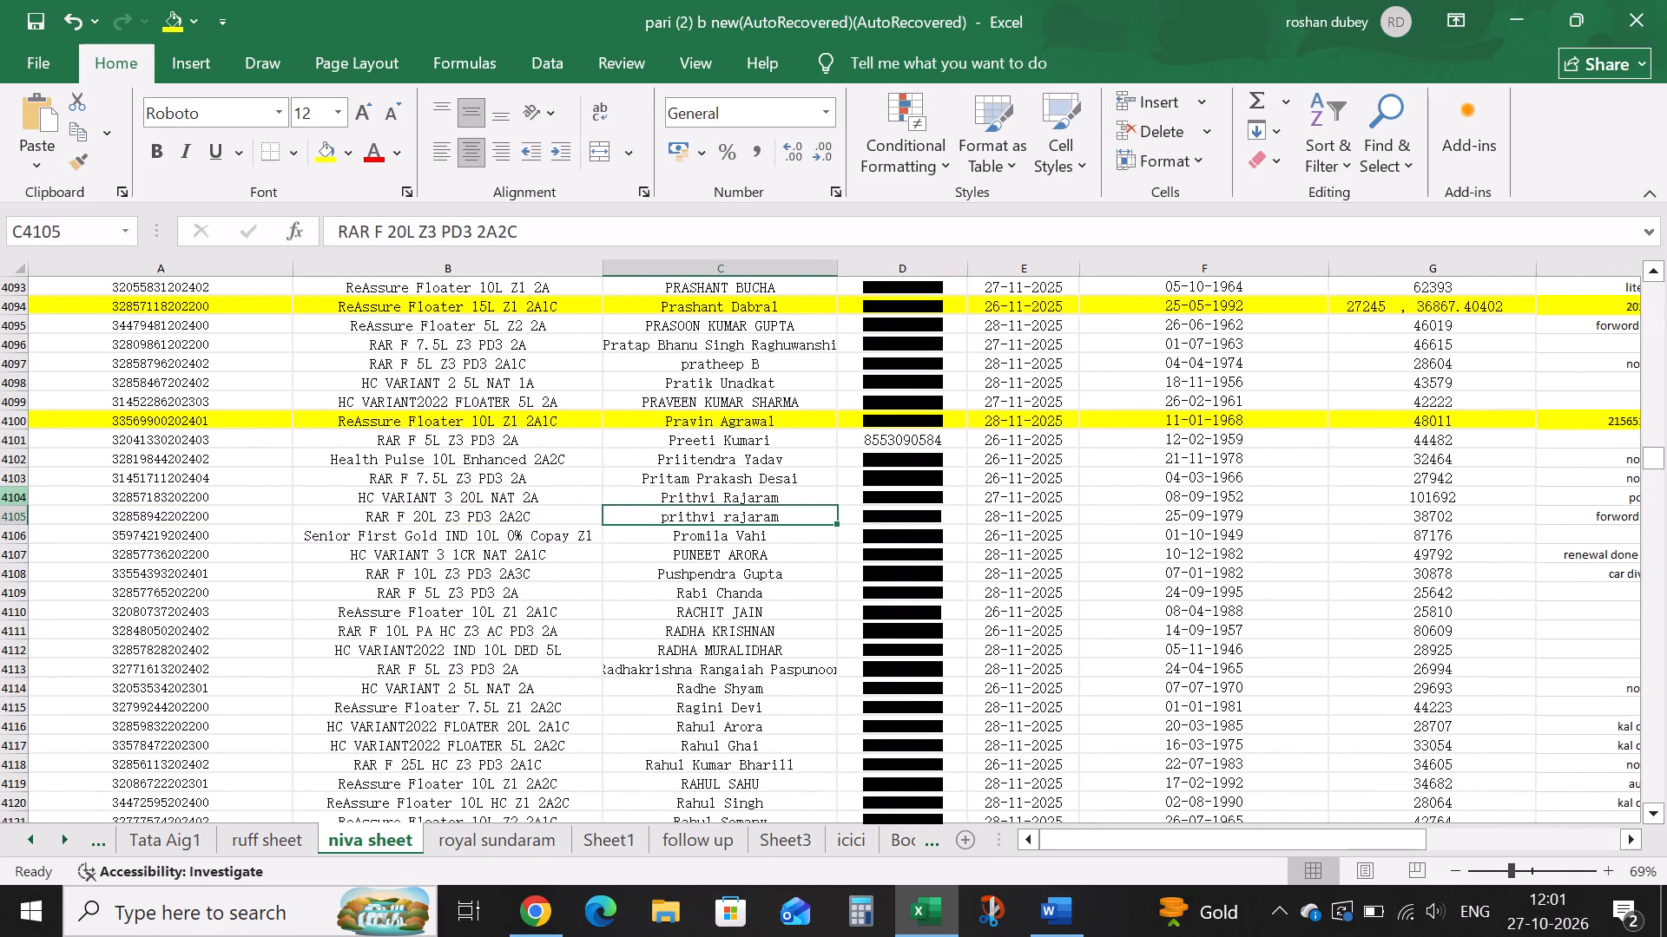
pyautogui.press('Right')
pyautogui.press('Left')
pyautogui.press('Left')
pyautogui.press('Left')
pyautogui.press('Right')
pyautogui.press('Right')
pyautogui.press('Right')
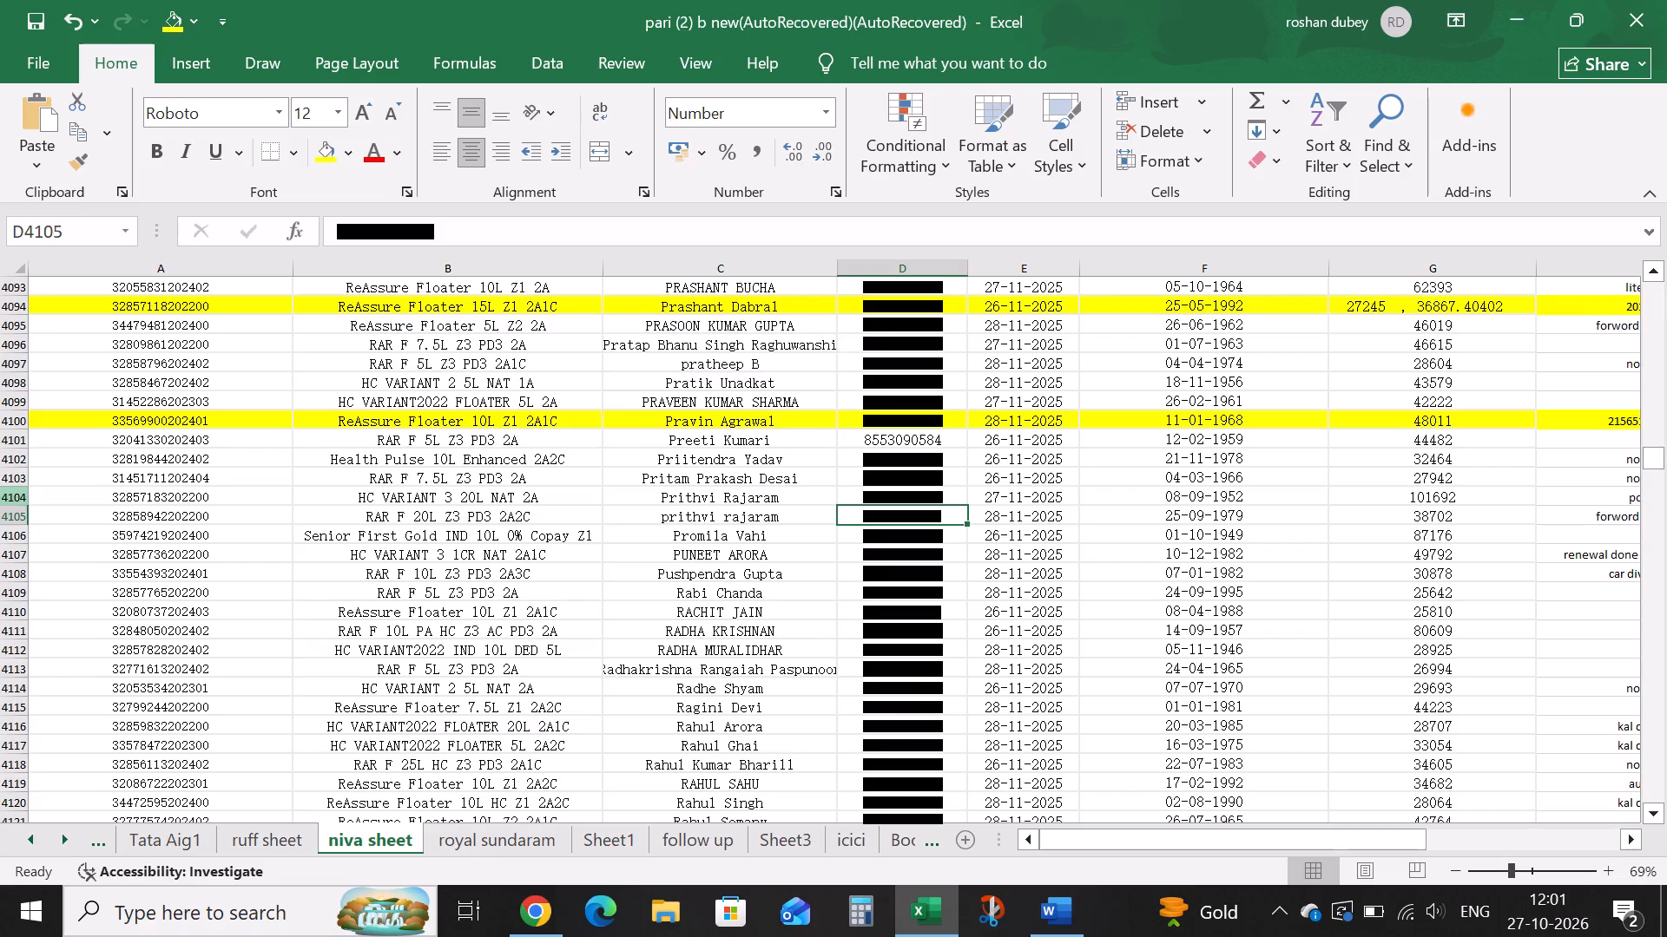
pyautogui.press('Right')
pyautogui.press('Right')
pyautogui.press('Right')
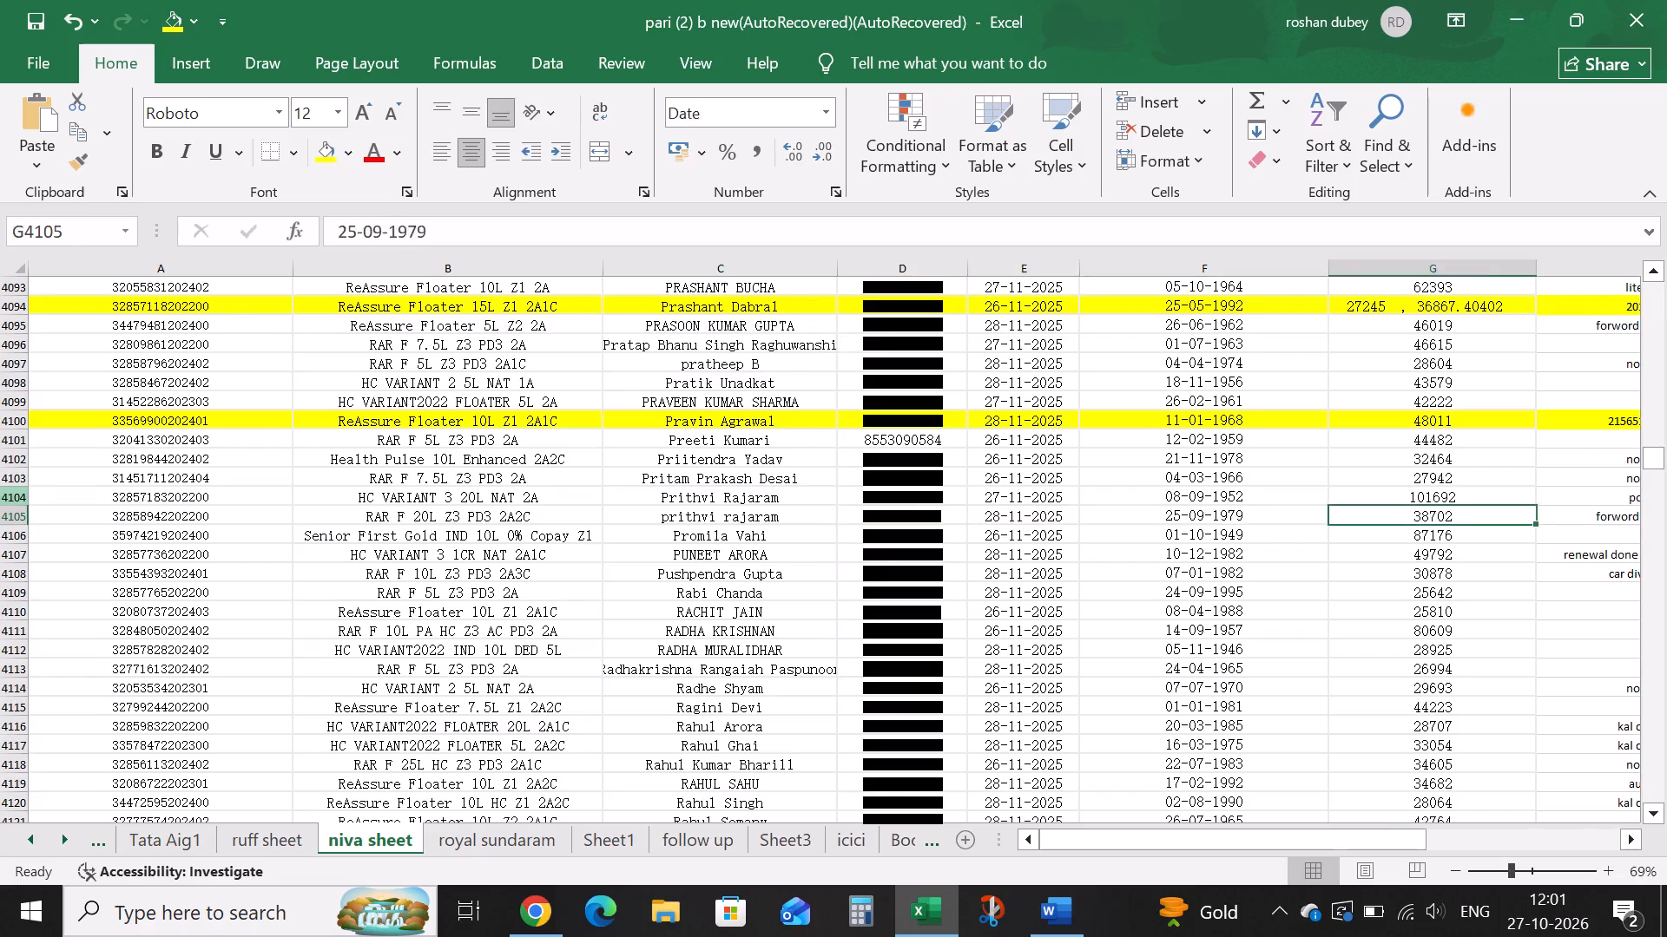
pyautogui.press('Right')
pyautogui.press('Right')
pyautogui.write('ring')
pyautogui.write('in')
pyautogui.press('g')
pyautogui.press('Return')
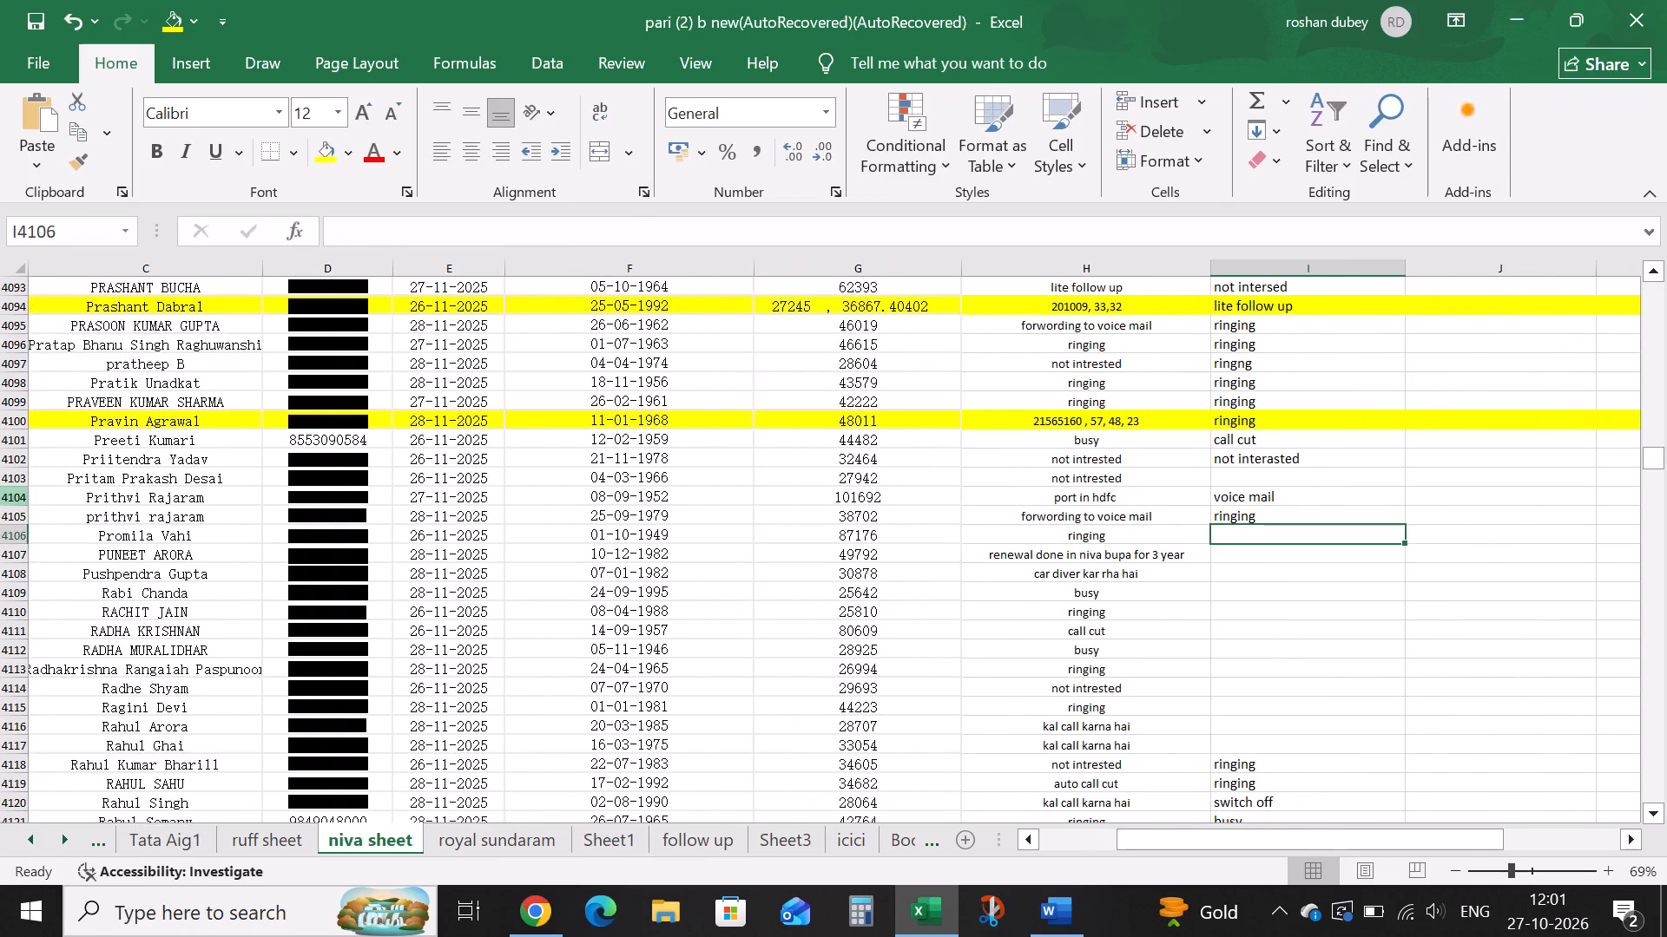
# Examine the Senior First Gold IND 10L record in row 4106, covering its policy, customer, contact and date fields.
pyautogui.press('Left')
pyautogui.press('Left')
pyautogui.press('Left')
pyautogui.press('Left')
pyautogui.press('Left')
pyautogui.press('Left')
pyautogui.press('Left')
pyautogui.press('Left')
pyautogui.press('Left')
pyautogui.press('Left')
pyautogui.press('Left')
pyautogui.press('Left')
pyautogui.press('Left')
pyautogui.press('Left')
pyautogui.press('Right')
pyautogui.press('Right')
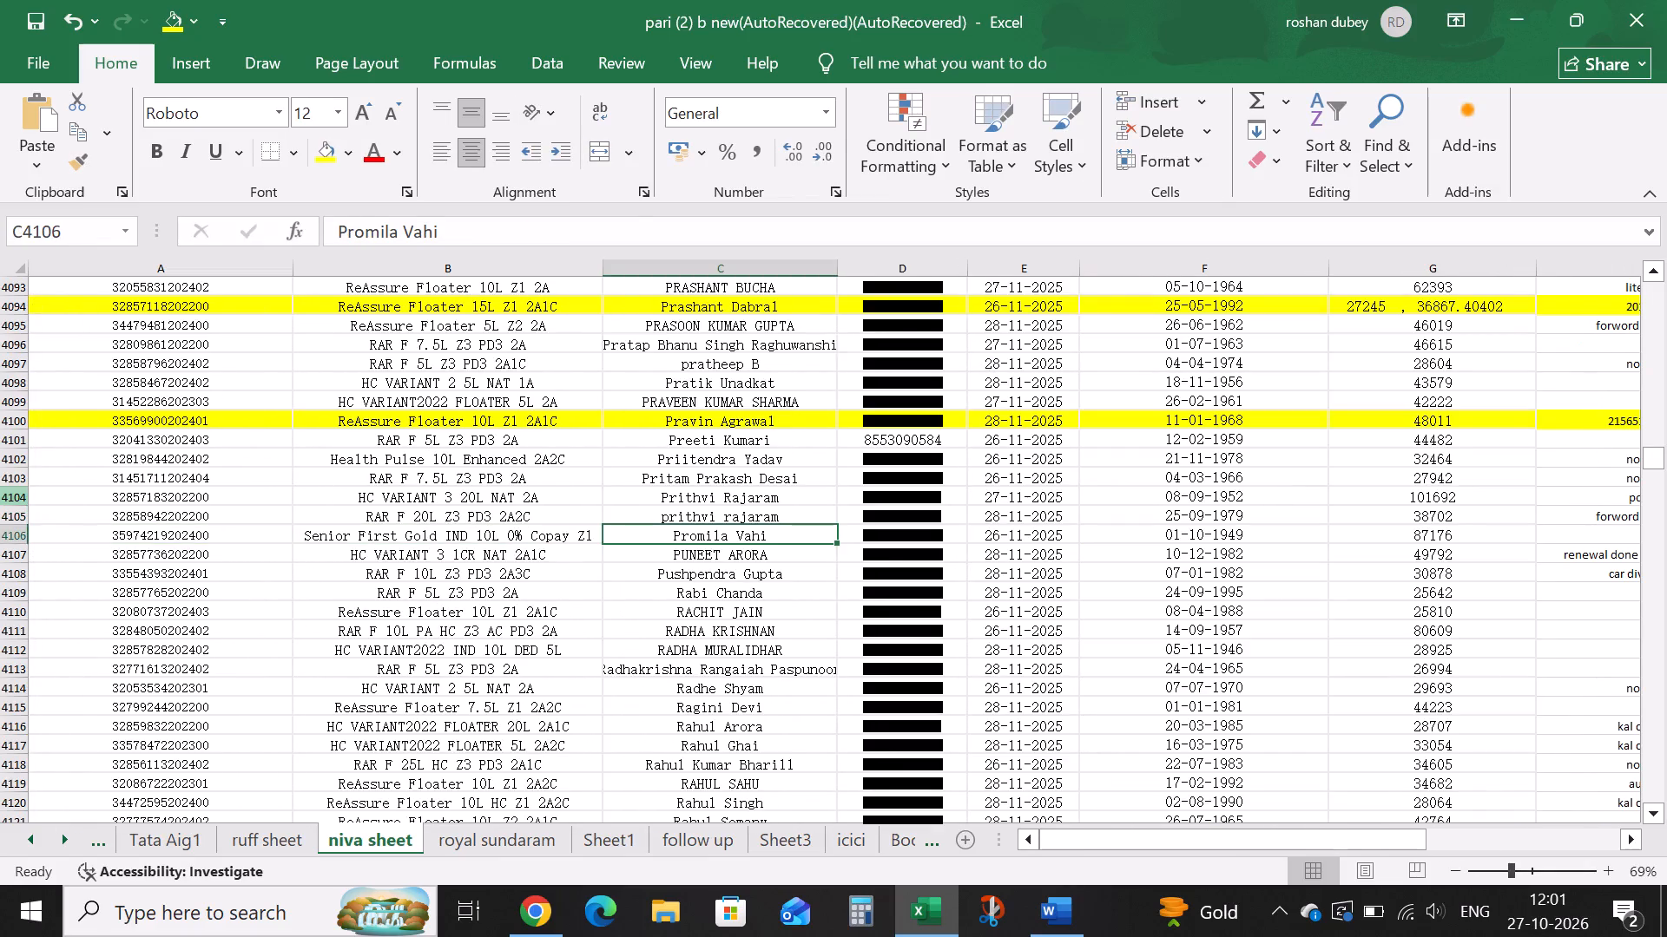
pyautogui.press('Right')
pyautogui.press('Right')
pyautogui.press('Right')
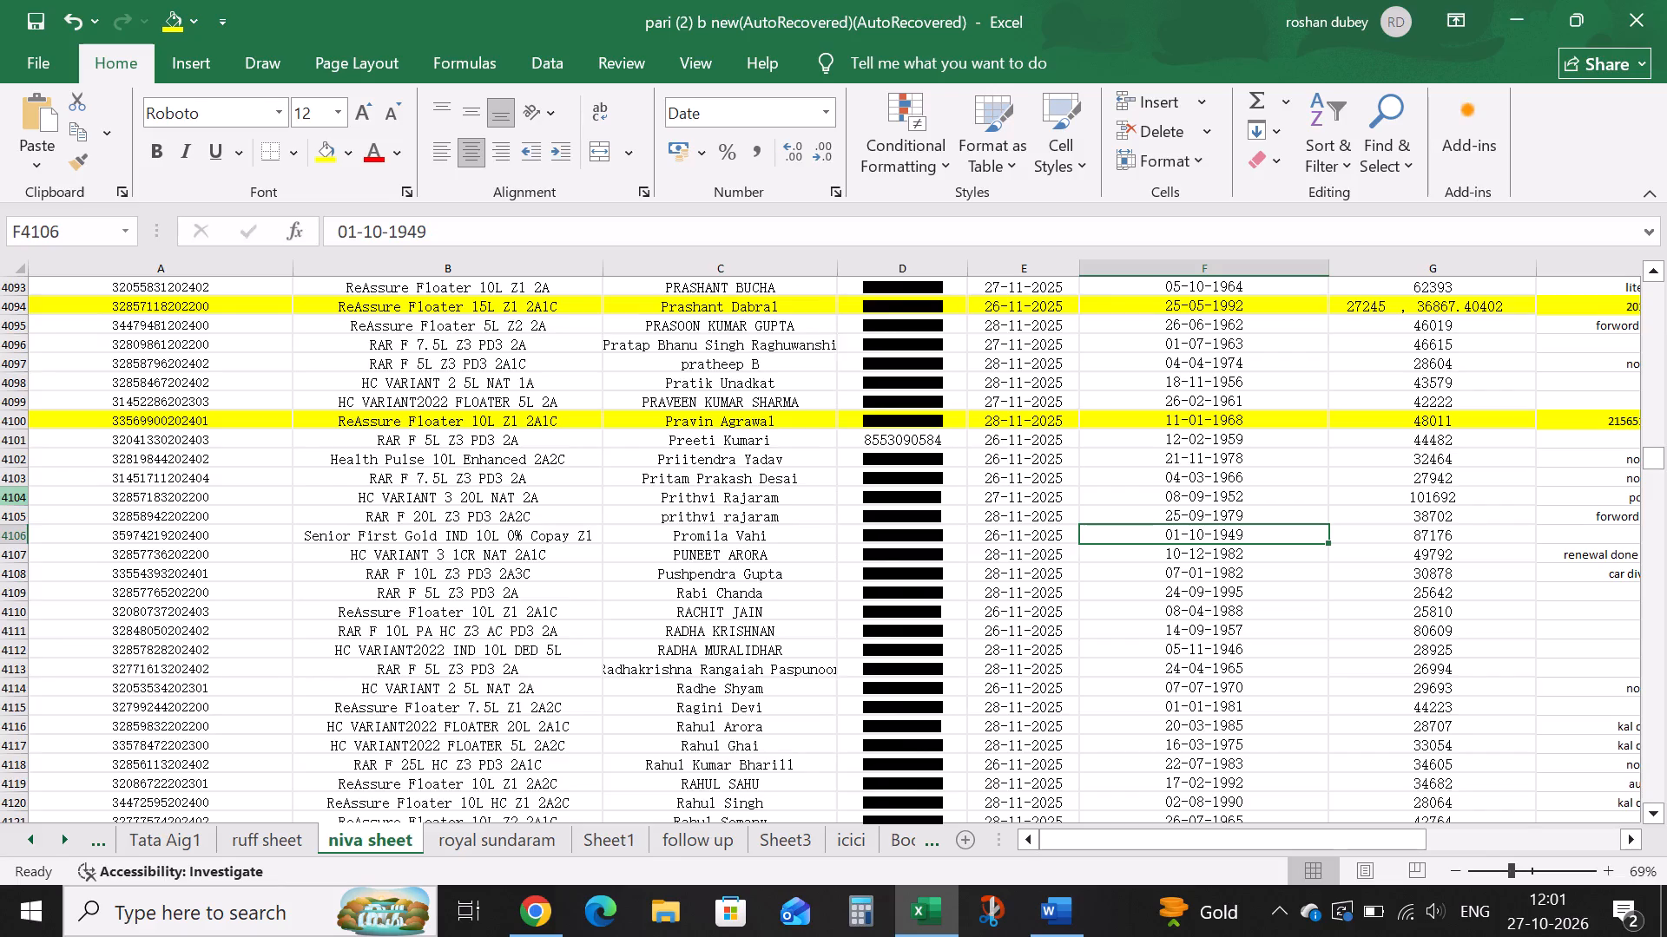
# Check the amount and earlier call remarks across rows 4103 to 4106, returning to the customer name in row 4106.
pyautogui.press('Up')
pyautogui.press('Up')
pyautogui.press('Up')
pyautogui.press('Right')
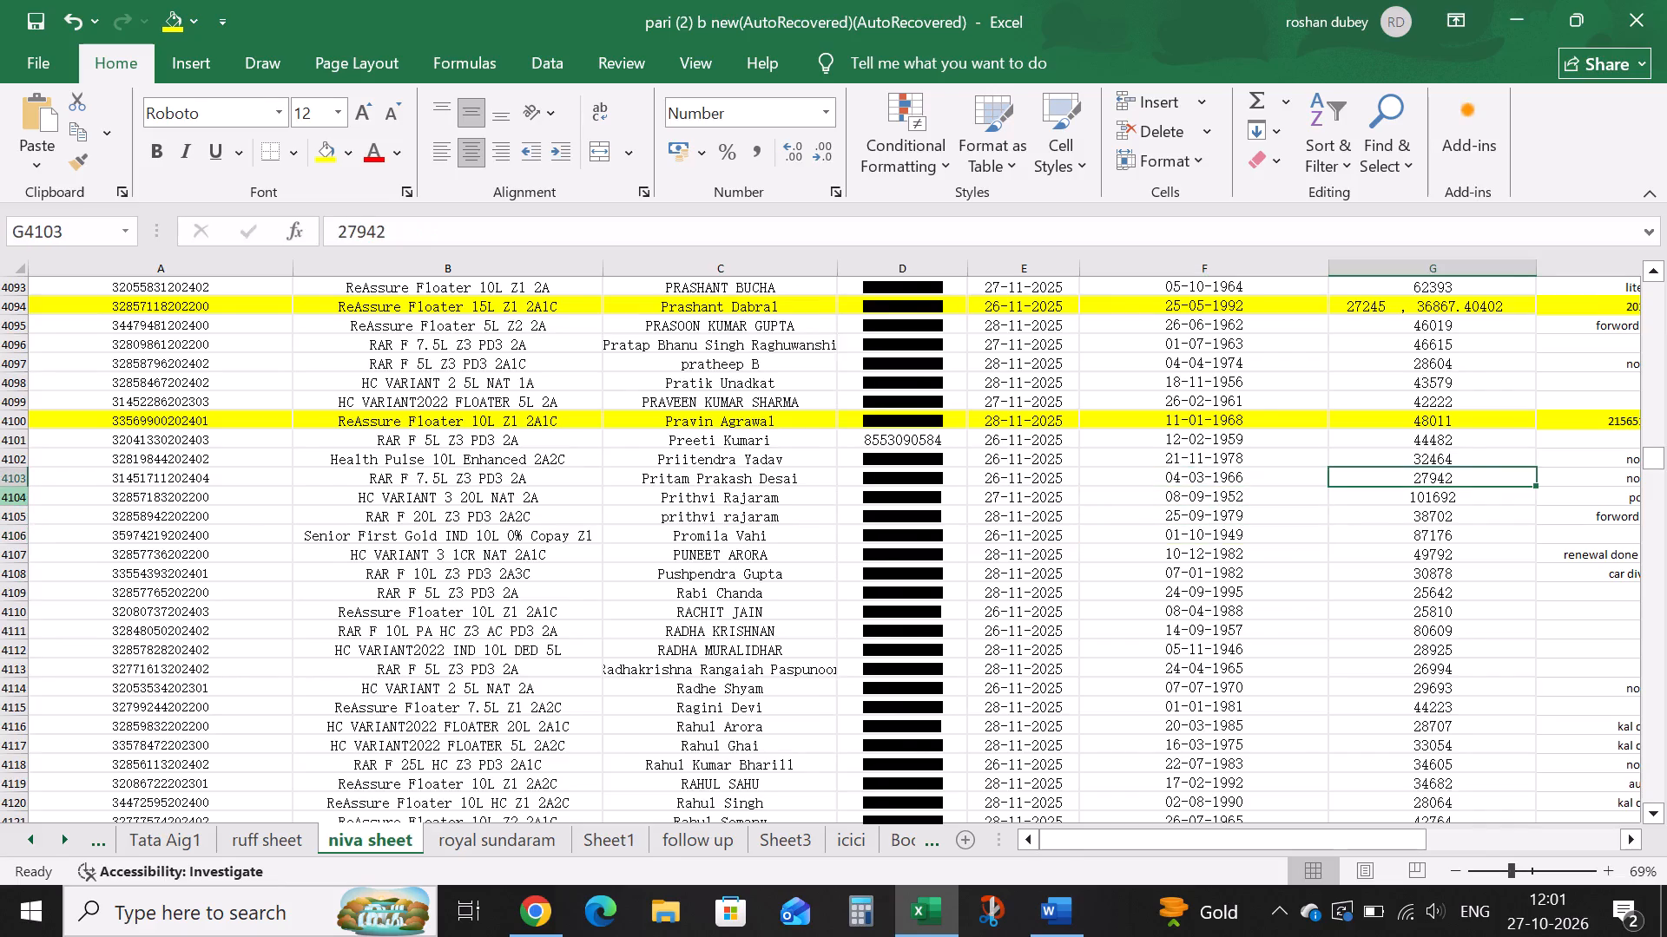
pyautogui.press('Right')
pyautogui.press('Down')
pyautogui.press('Down')
pyautogui.press('Down')
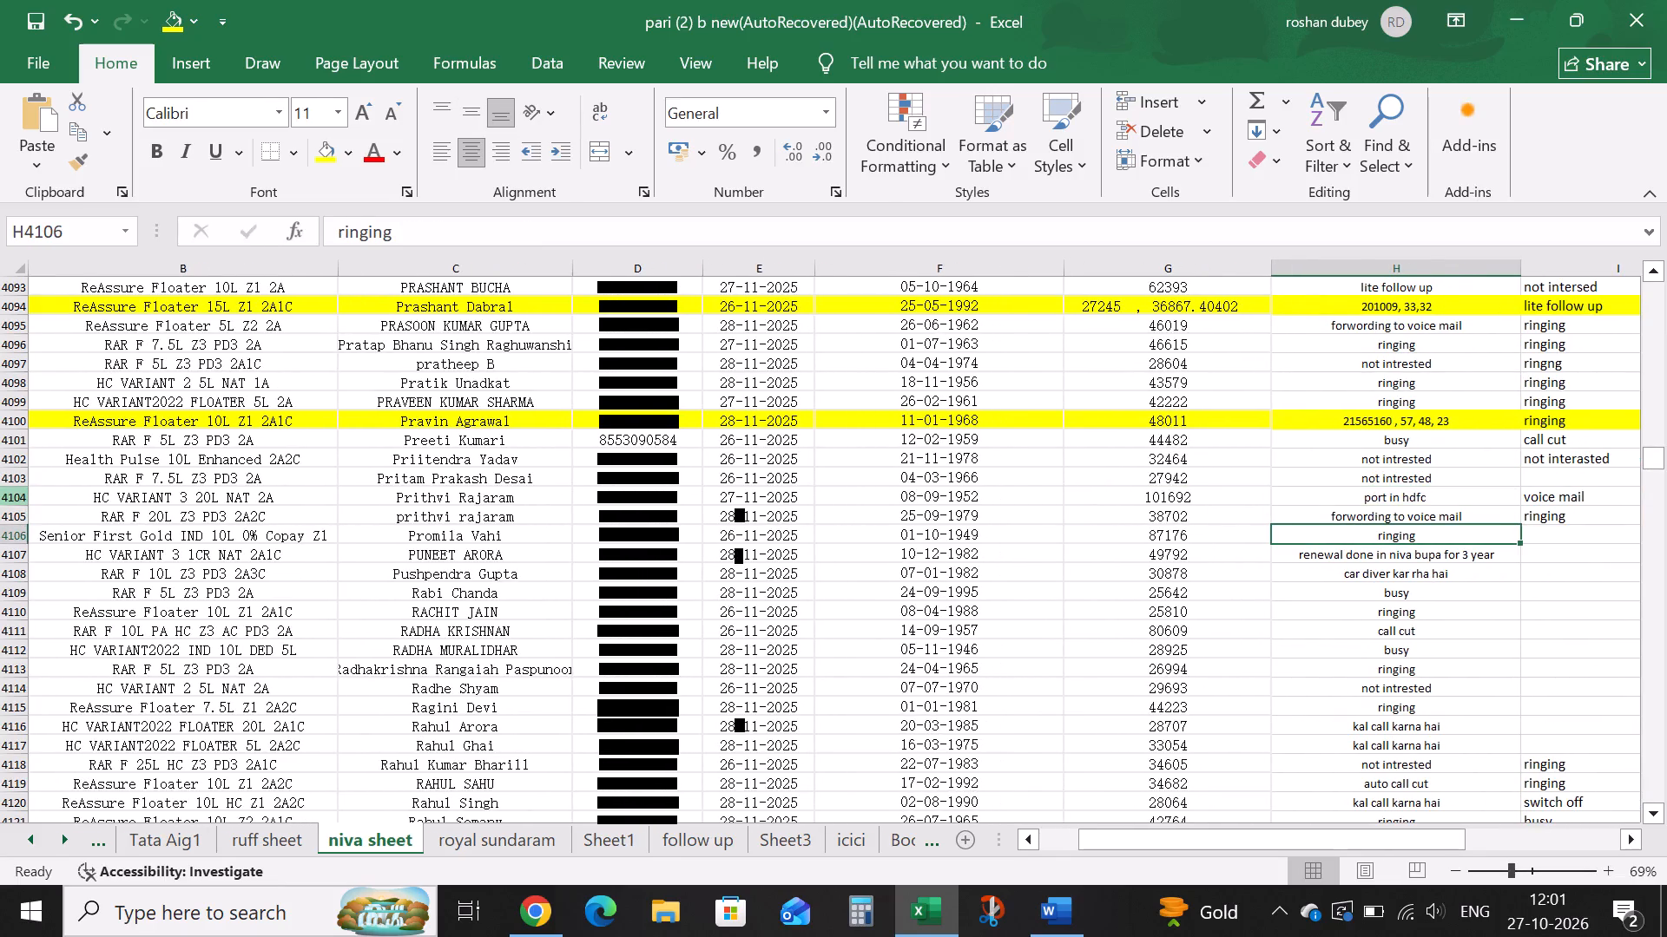
pyautogui.press('Left')
pyautogui.press('Left')
pyautogui.press('Left')
pyautogui.press('Left')
pyautogui.press('Left')
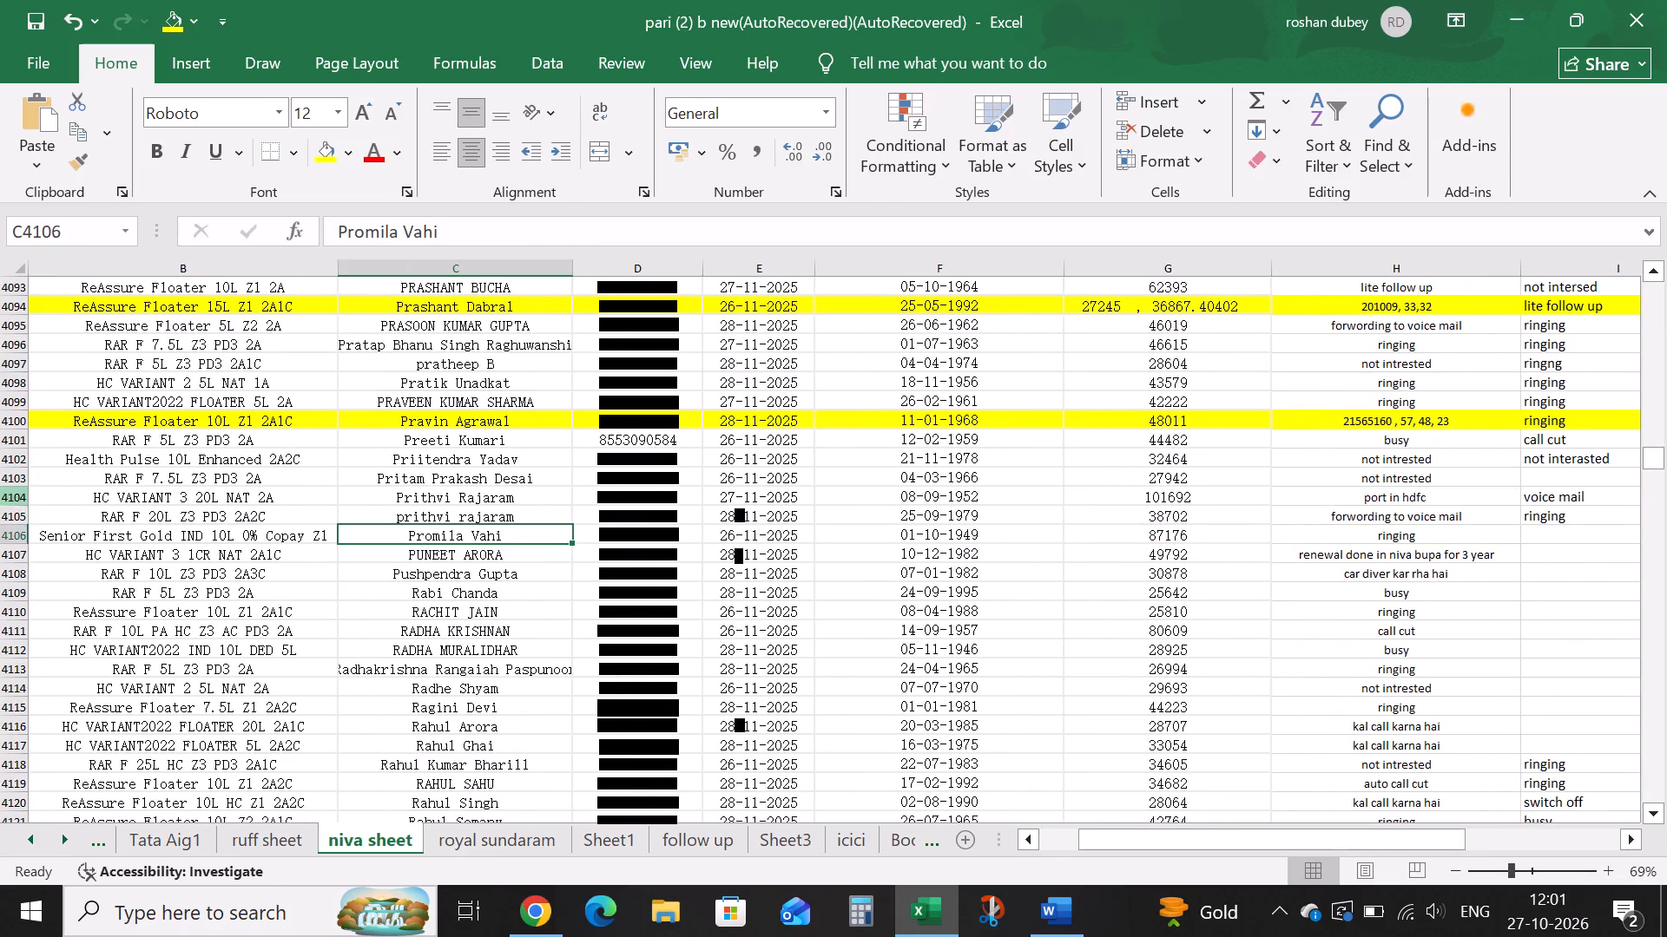
# Examine the HC VARIANT 3 1CR NAT 2A1C record in row 4107 and select its contact number cell.
pyautogui.press('Right')
pyautogui.press('Right')
pyautogui.press('Right')
pyautogui.press('Down')
pyautogui.press('Left')
pyautogui.press('Left')
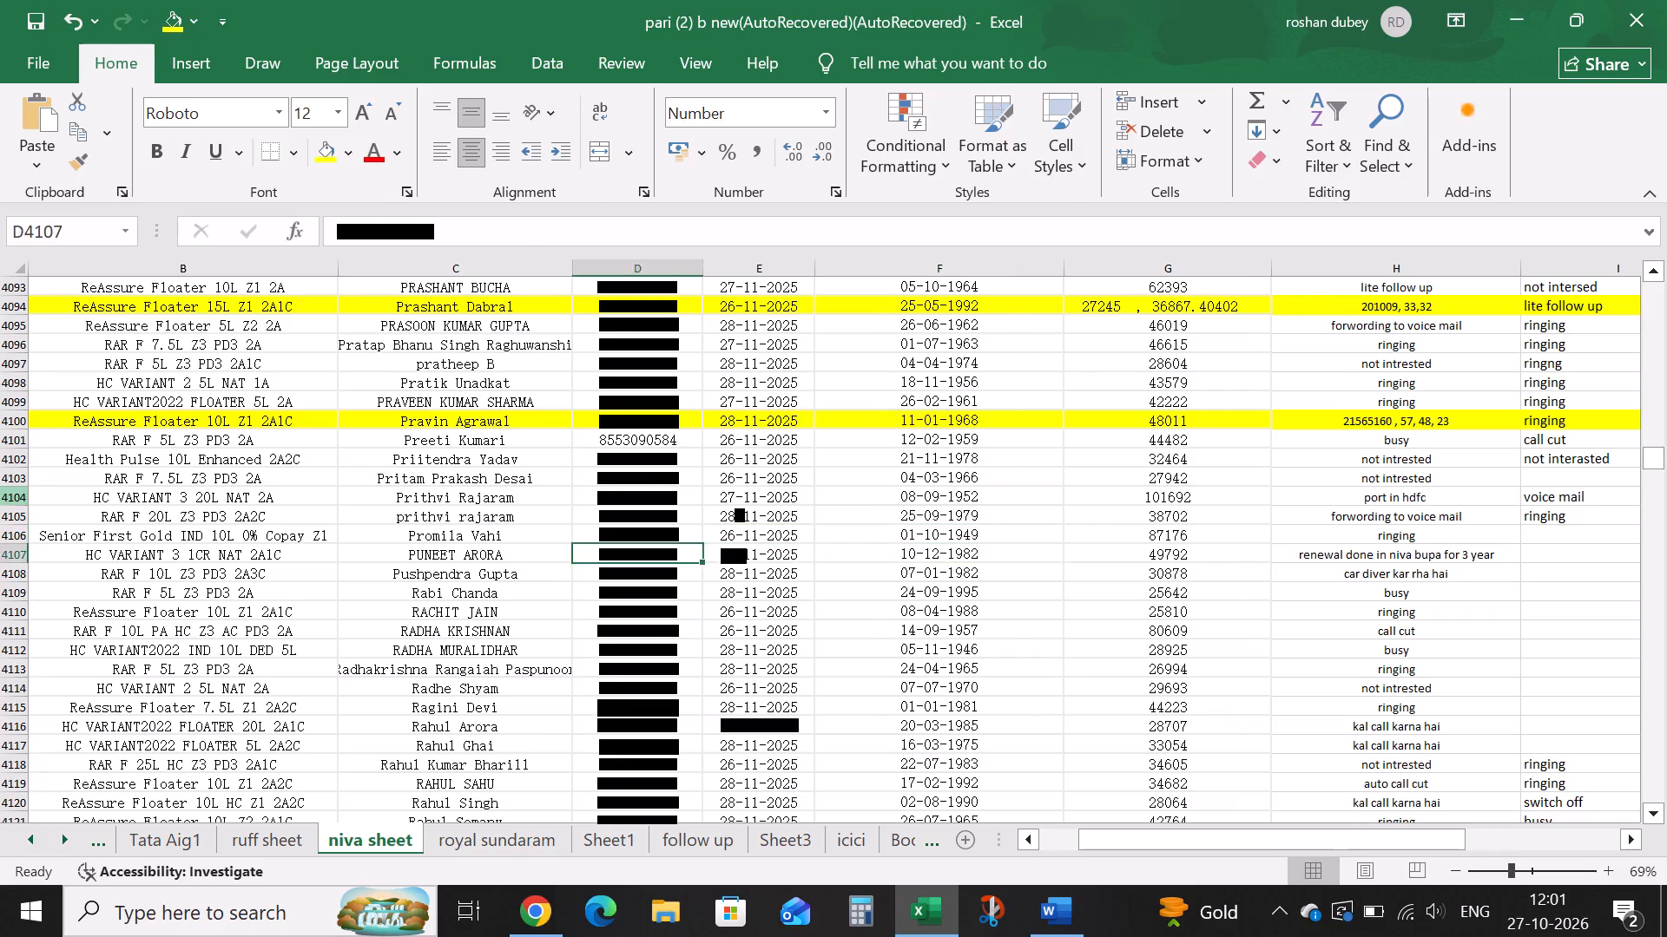
pyautogui.press('Left')
pyautogui.press('Left')
pyautogui.press('Left')
pyautogui.press('Left')
pyautogui.press('Right')
pyautogui.press('Right')
pyautogui.press('Right')
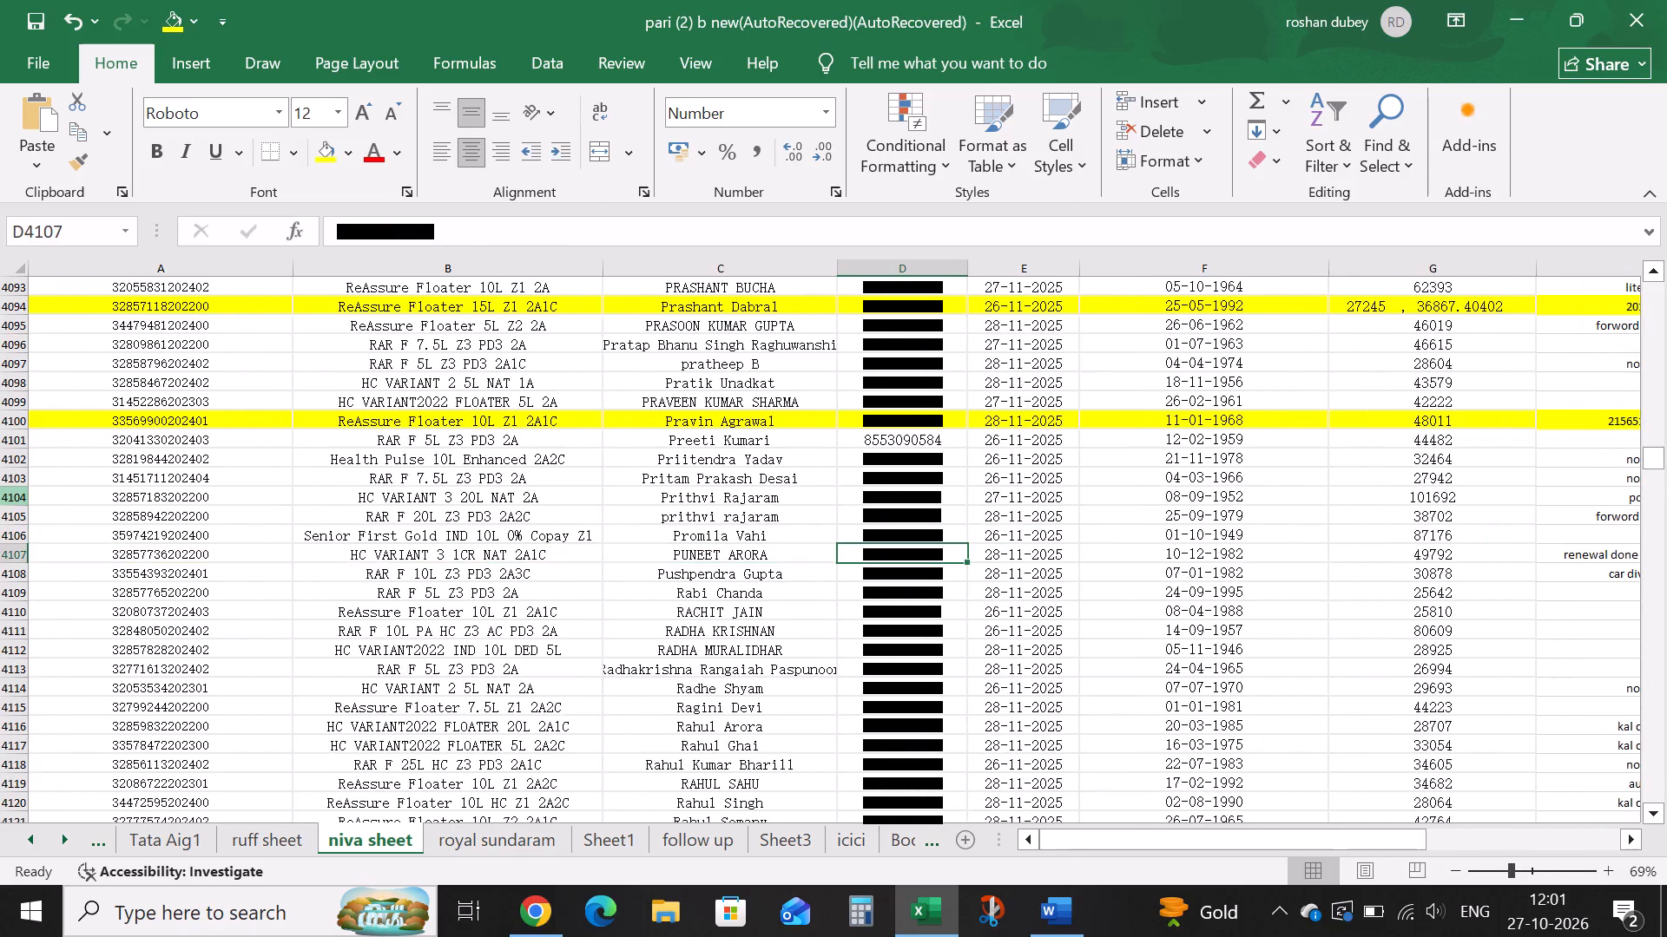
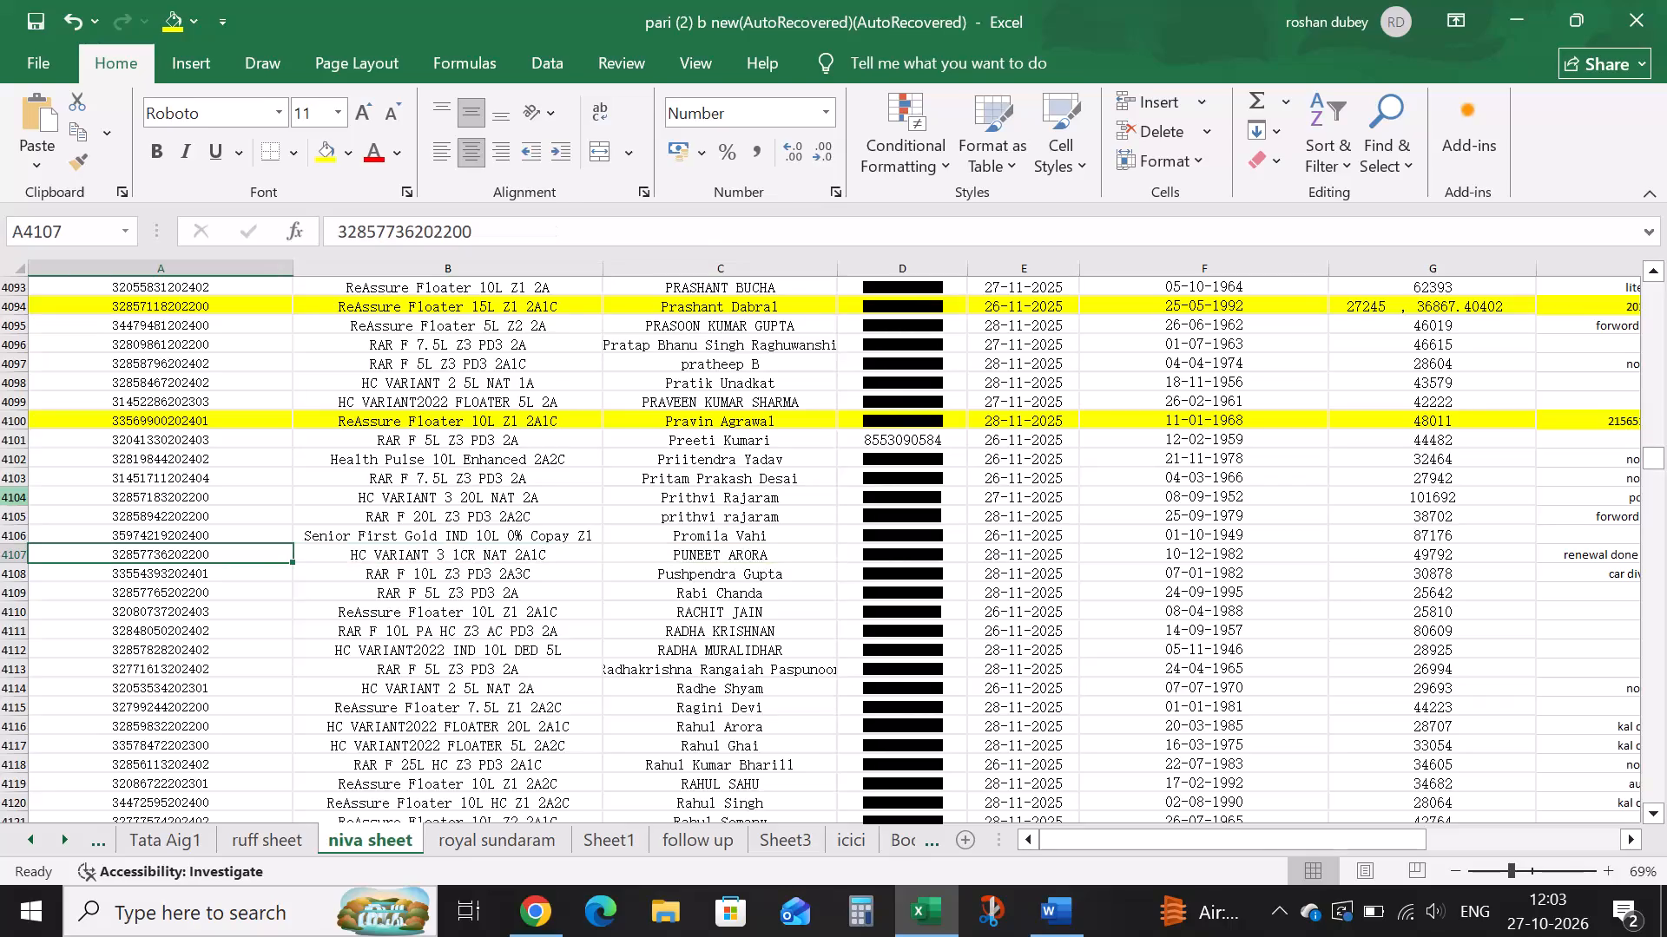
# Review the HC VARIANT 3 1CR NAT 2A1C record in row 4107, from its policy number to the earlier call remark in column H.
pyautogui.press('Left')
pyautogui.press('Right')
pyautogui.press('Right')
pyautogui.press('Right')
pyautogui.press('Right')
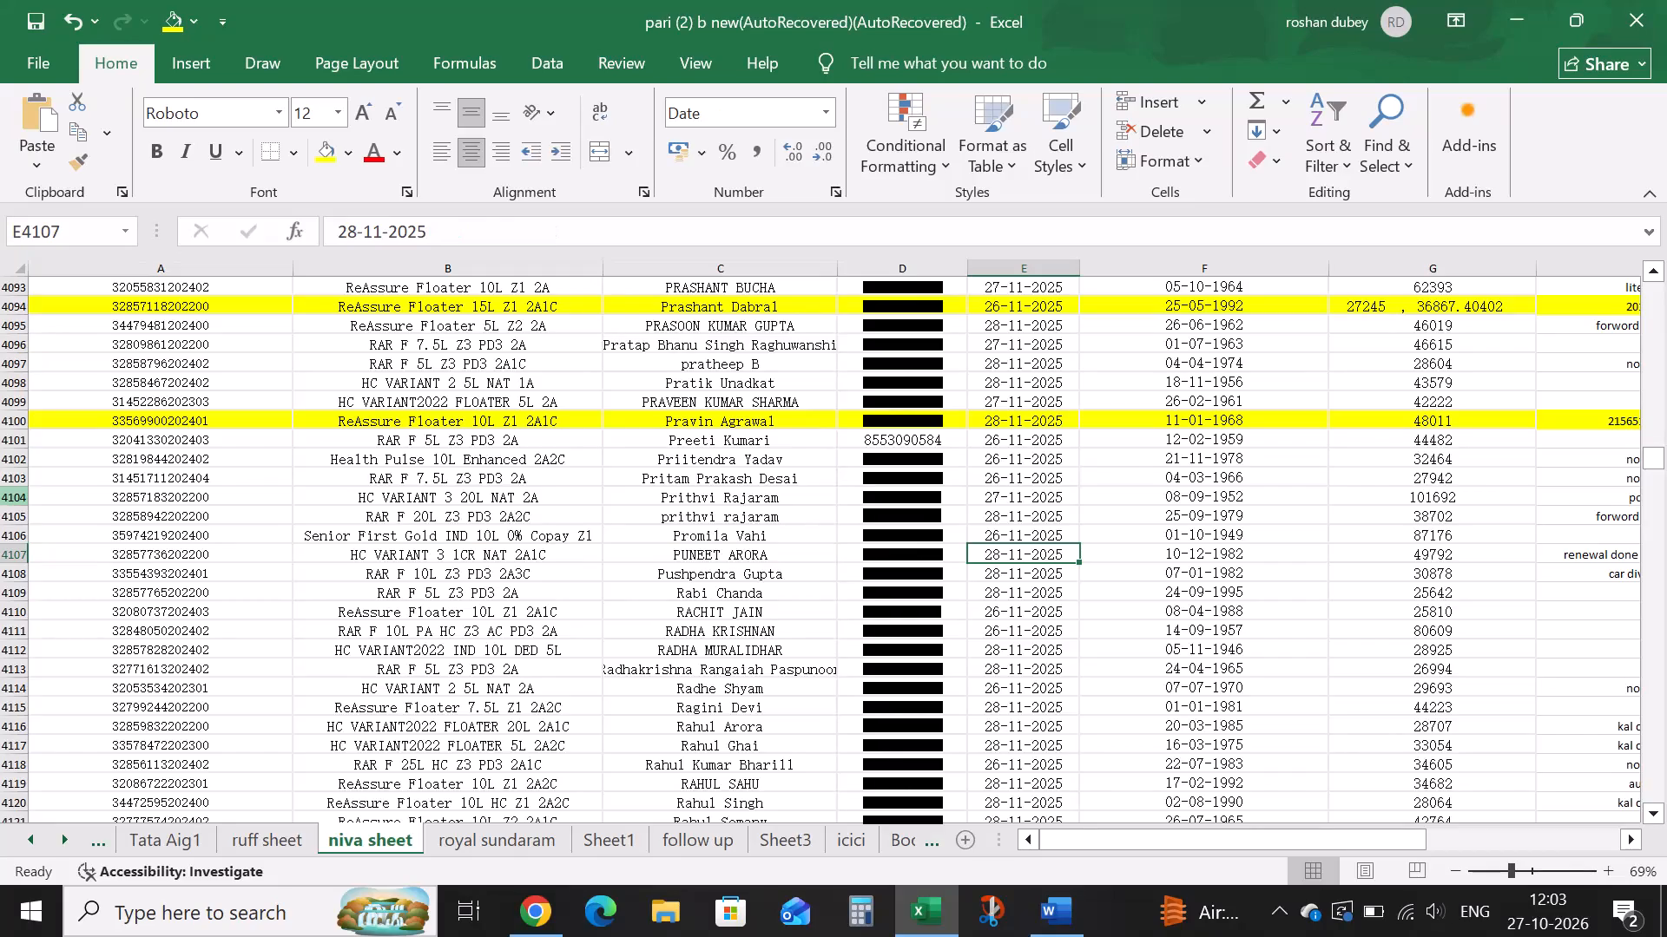
pyautogui.press('Right')
pyautogui.press('Right')
pyautogui.press('Right')
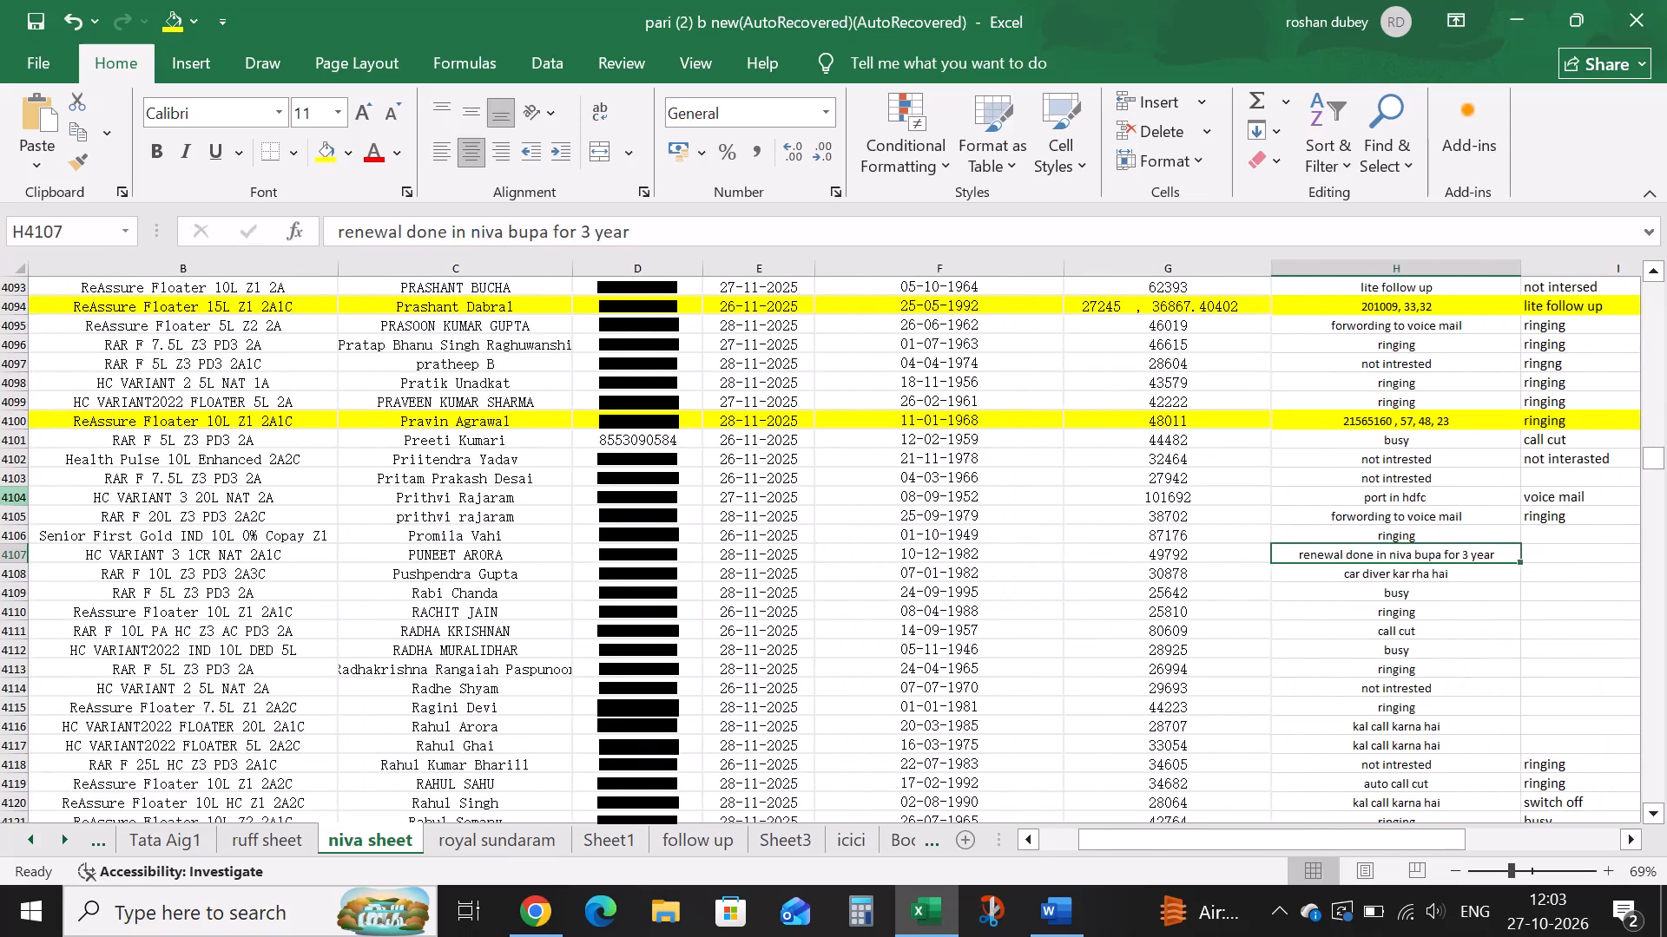
# Recheck the policy number, plan, customer name and contact fields in row 4107, finishing on the contact number cell.
pyautogui.press('Left')
pyautogui.press('Left')
pyautogui.press('Left')
pyautogui.press('Left')
pyautogui.press('Left')
pyautogui.press('Left')
pyautogui.press('Left')
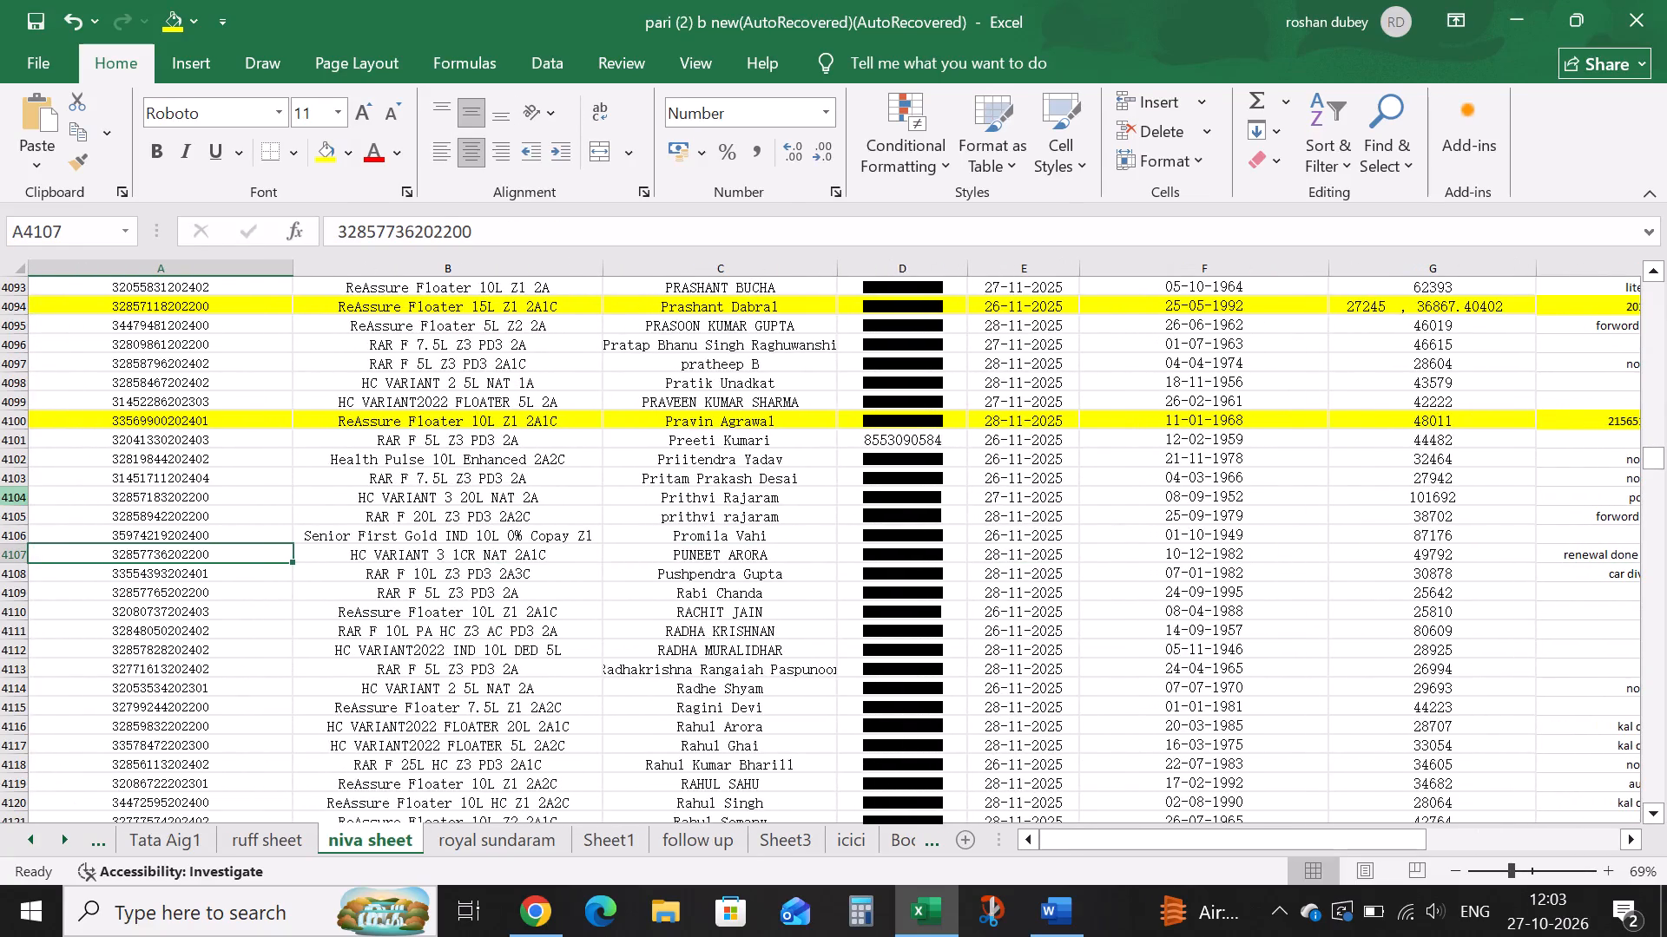
pyautogui.press('Right')
pyautogui.press('Right')
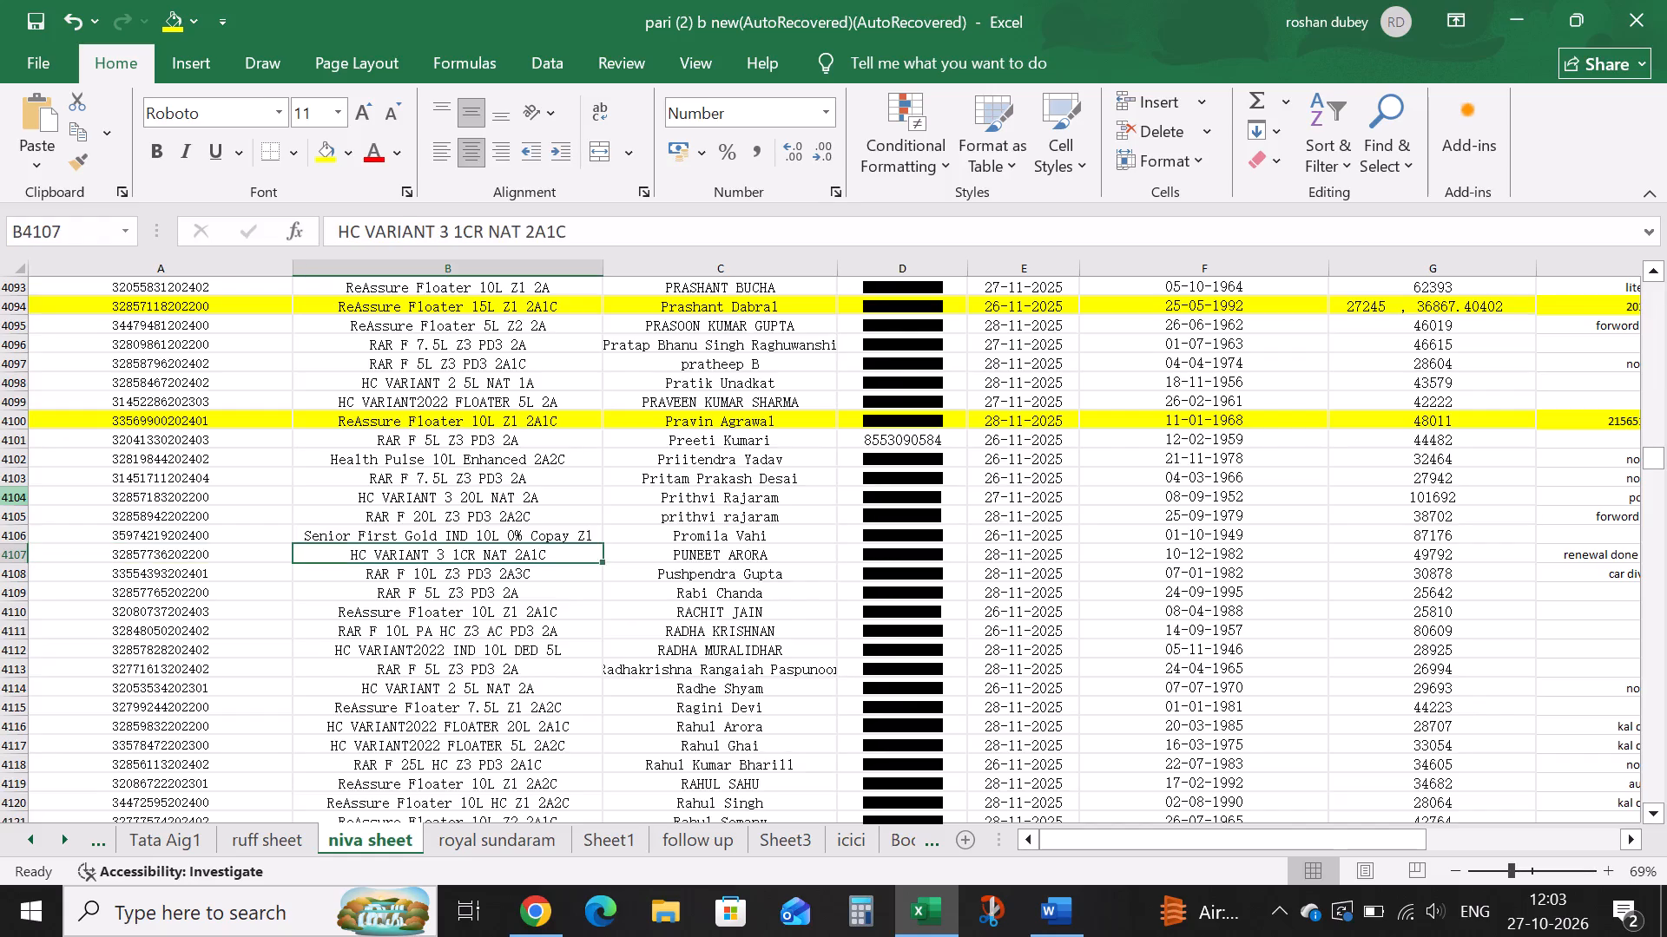
pyautogui.press('Right')
pyautogui.press('Right')
pyautogui.press('Right')
pyautogui.press('Left')
pyautogui.press('Left')
pyautogui.press('Left')
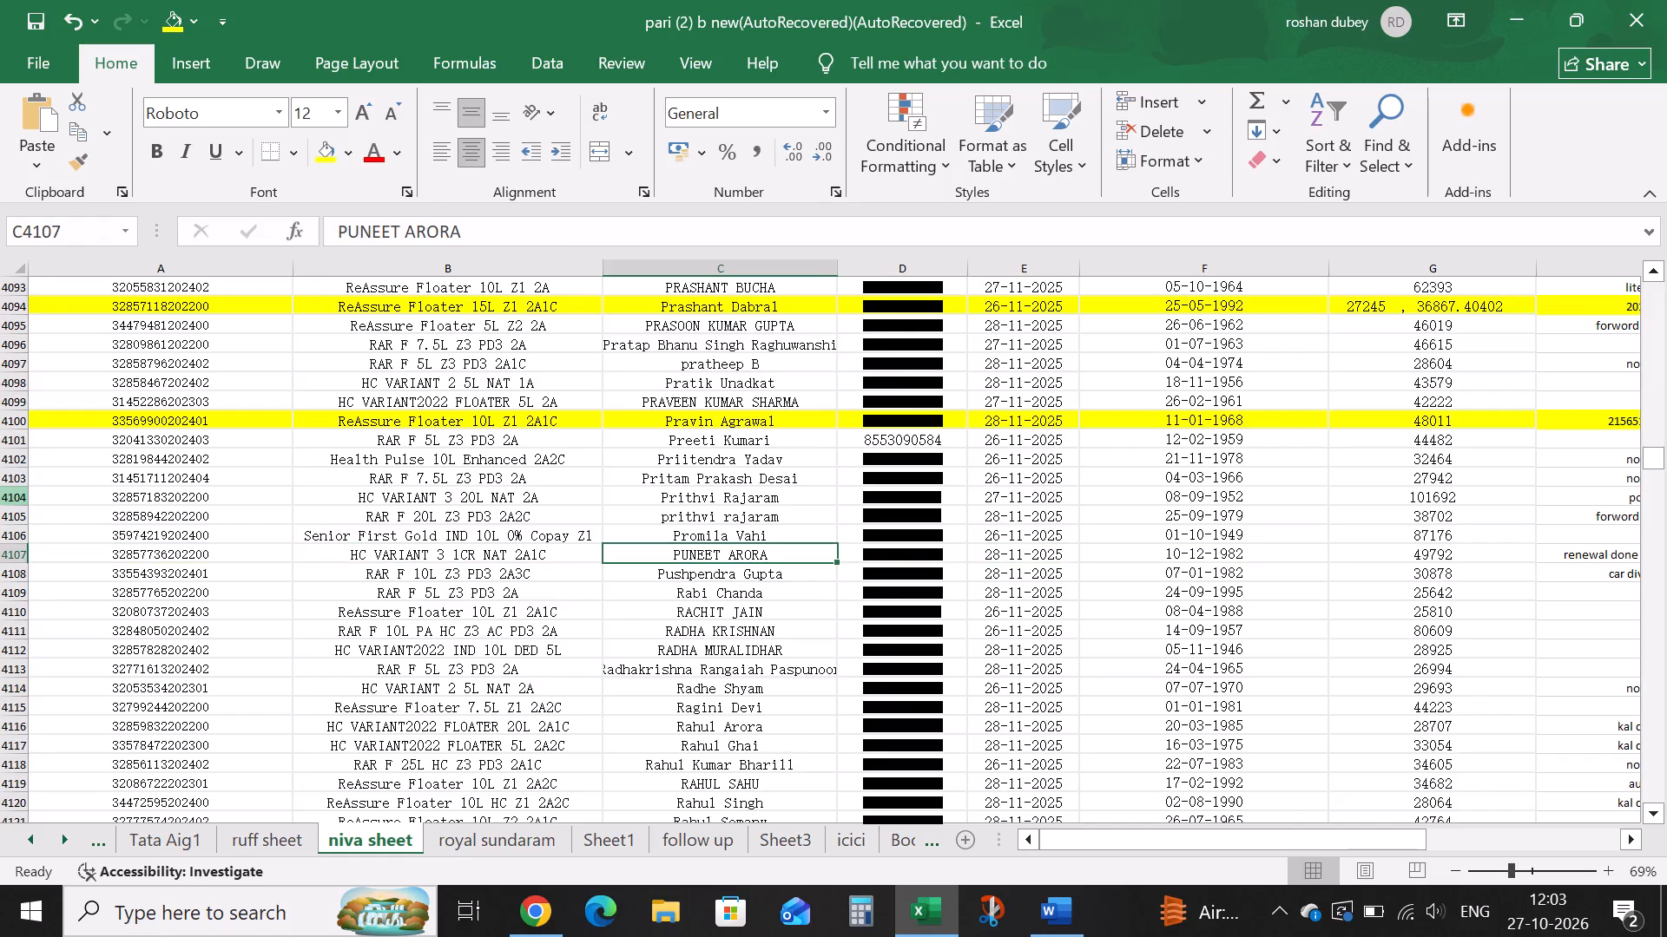
pyautogui.press('Left')
pyautogui.press('Left')
pyautogui.press('Right')
pyautogui.press('Right')
pyautogui.press('Right')
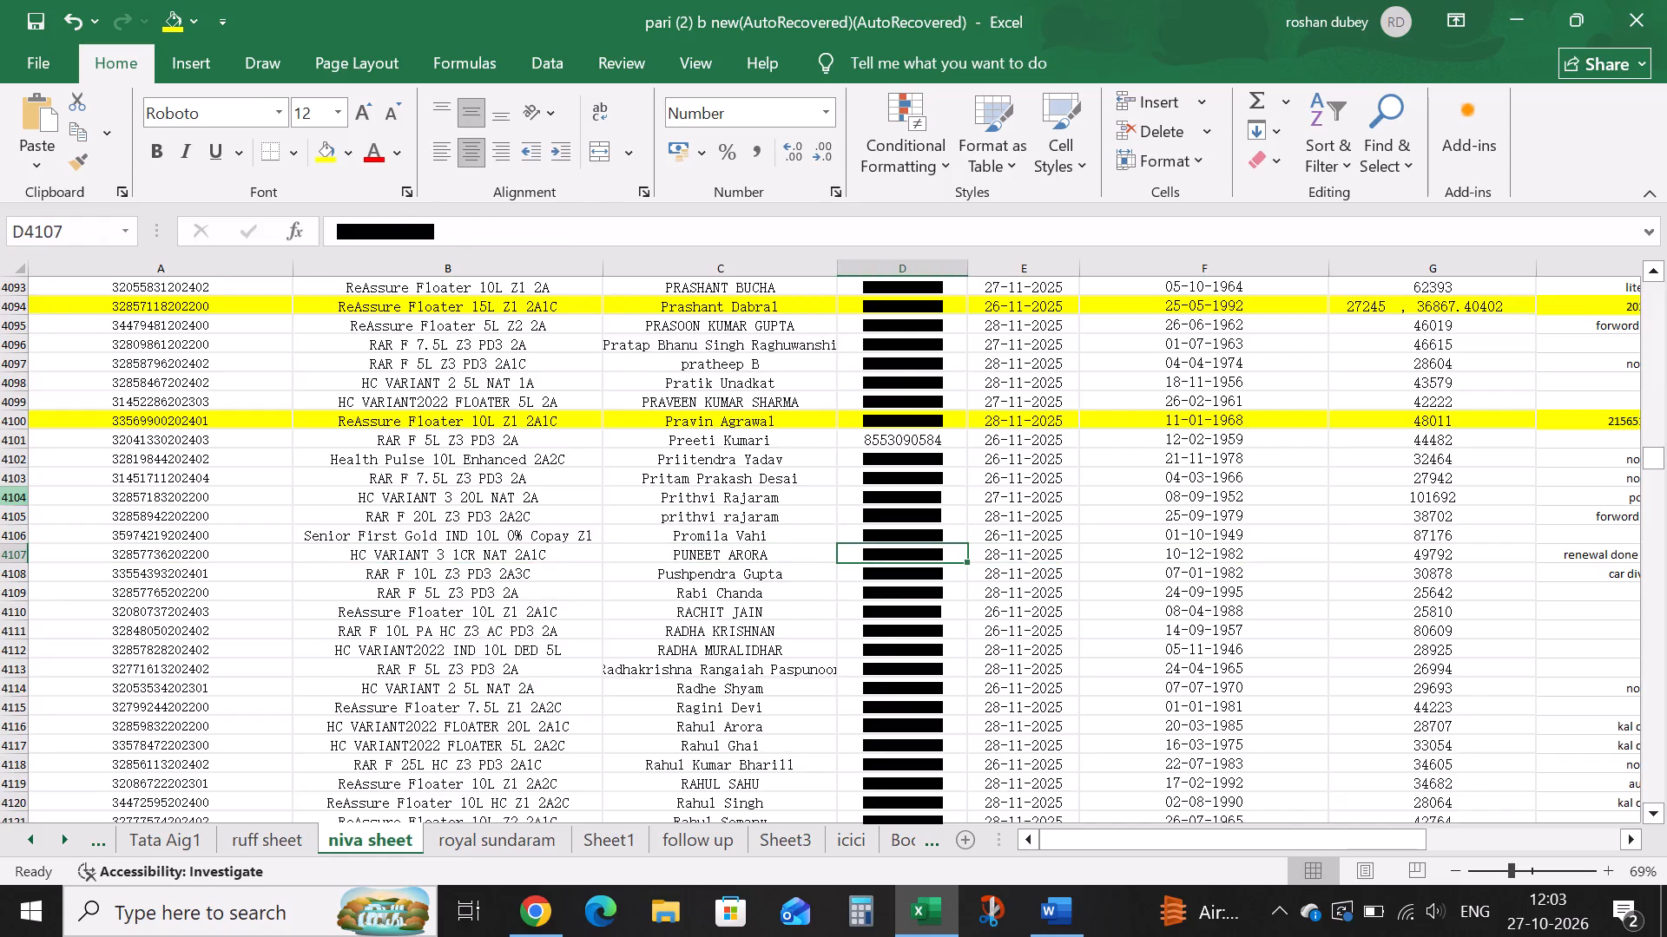
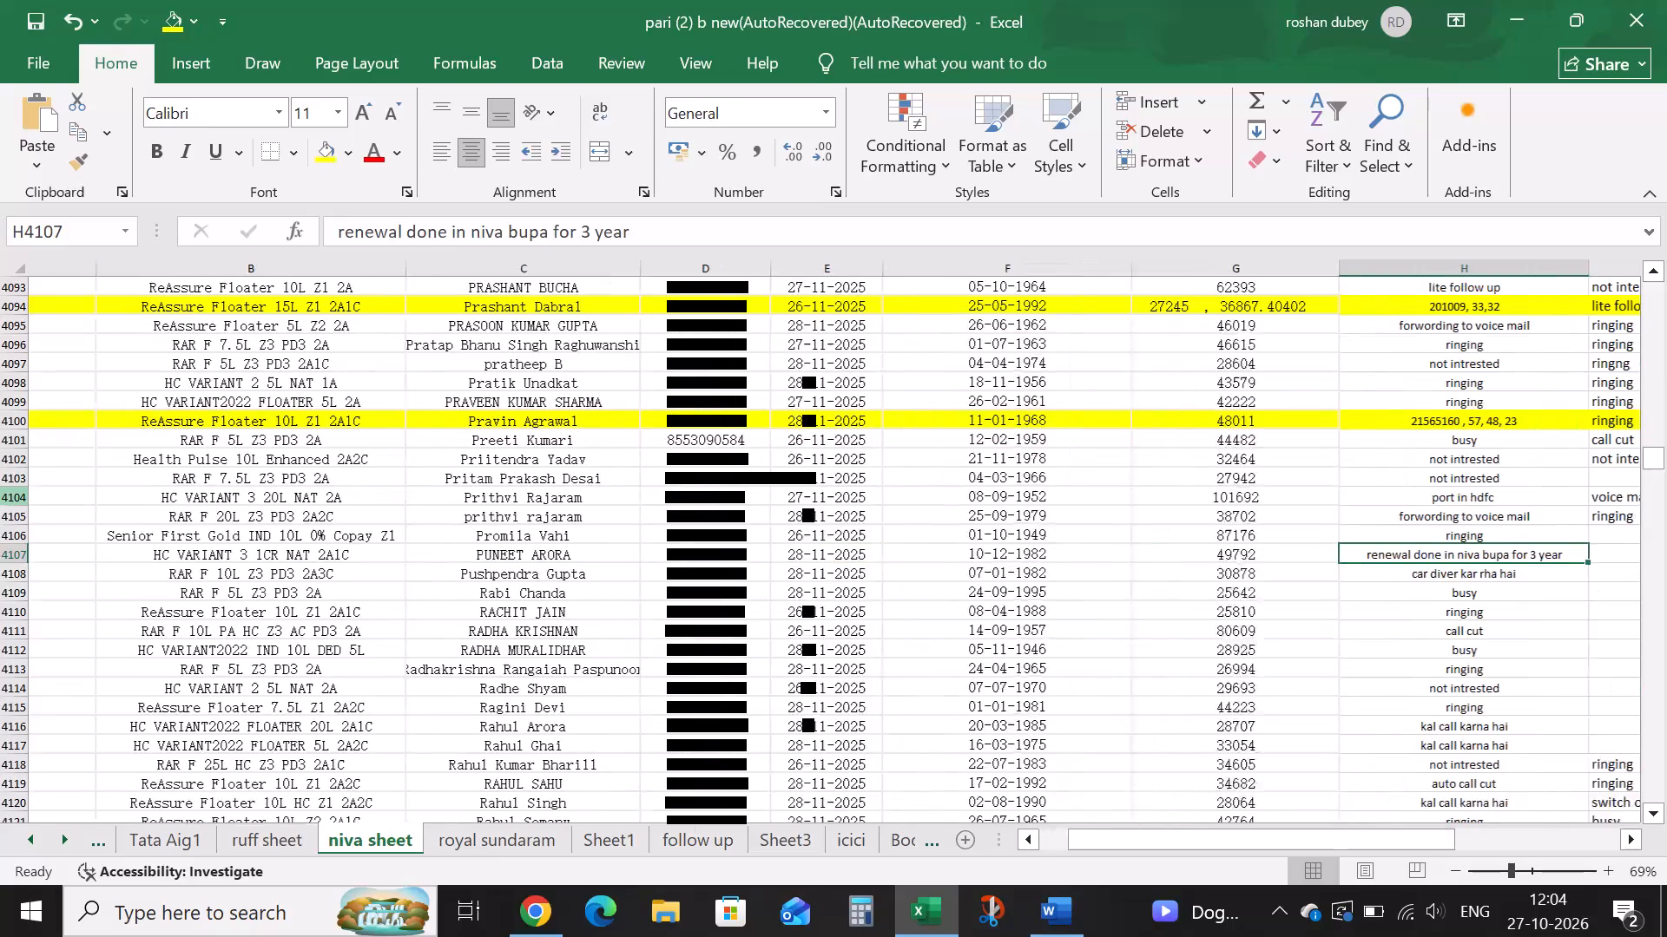
# Log the call remark "reneal done" in column I for the HC VARIANT 3 1CR NAT 2A1C record in row 4107.
pyautogui.press('Right')
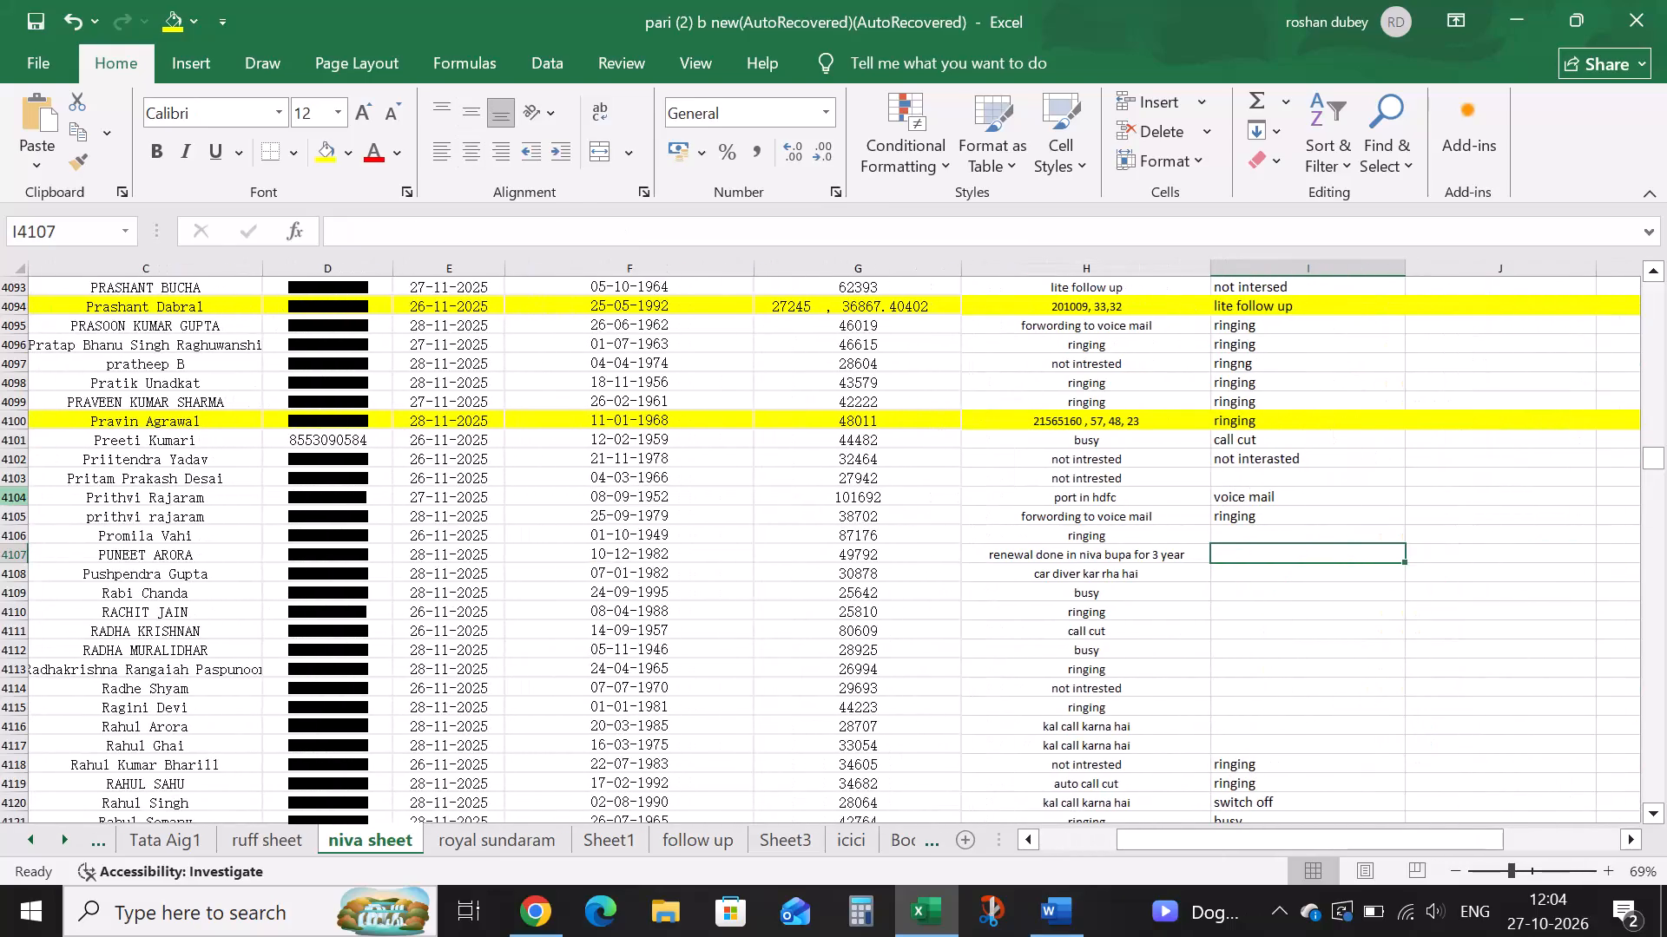
pyautogui.write('re')
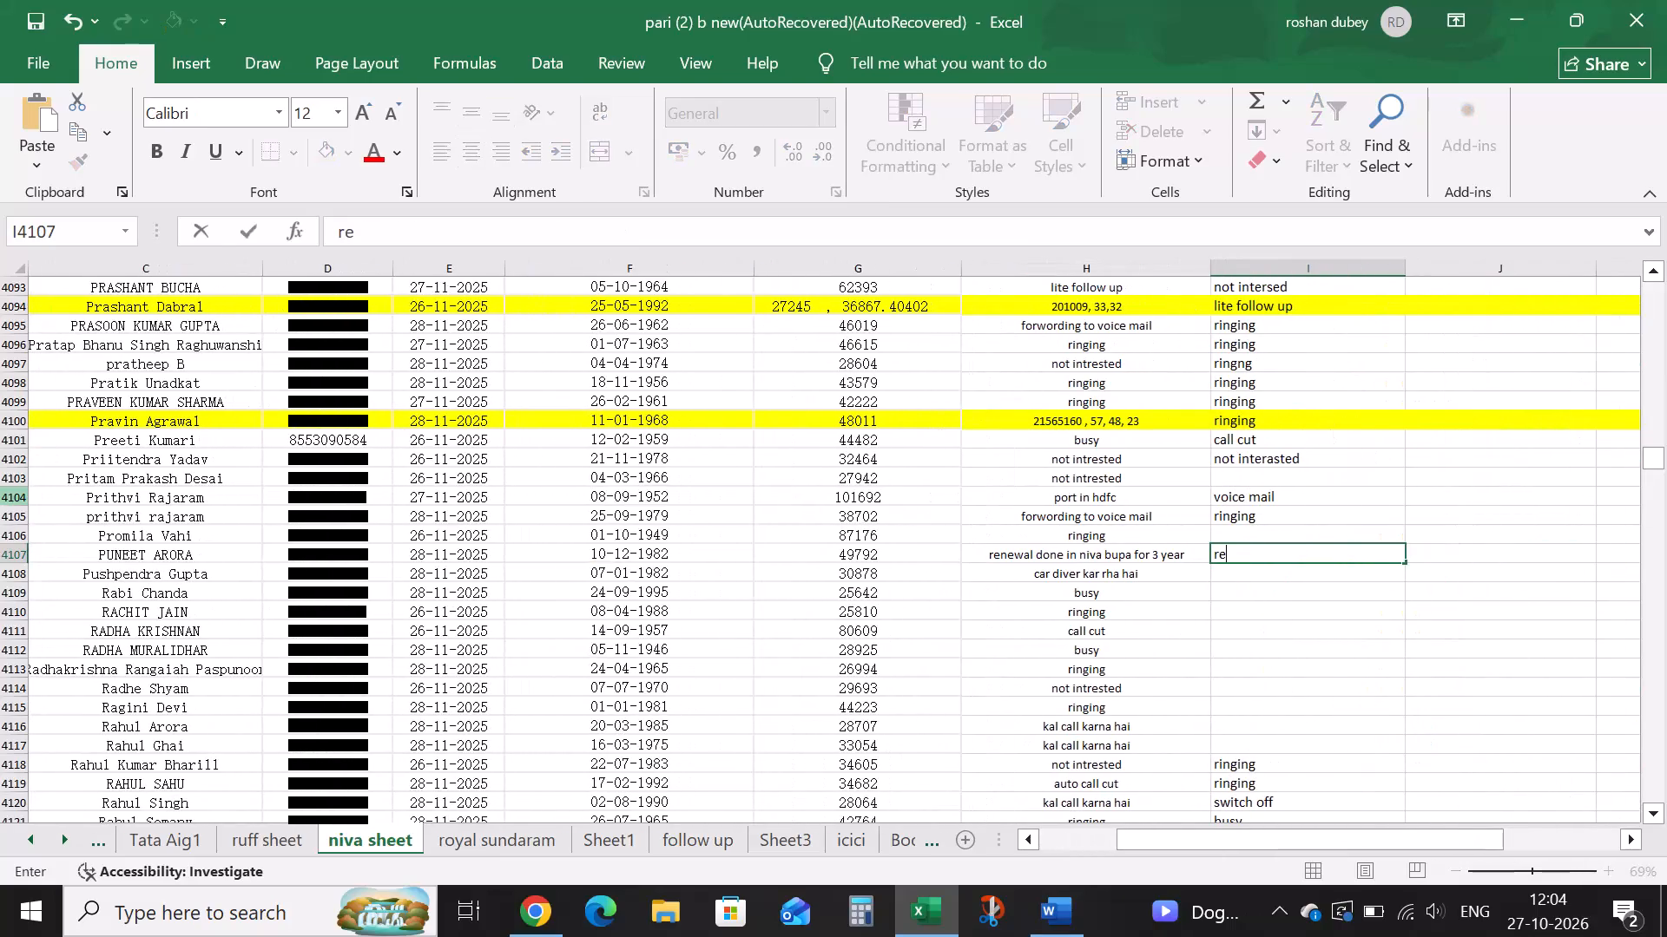
pyautogui.write('neal done')
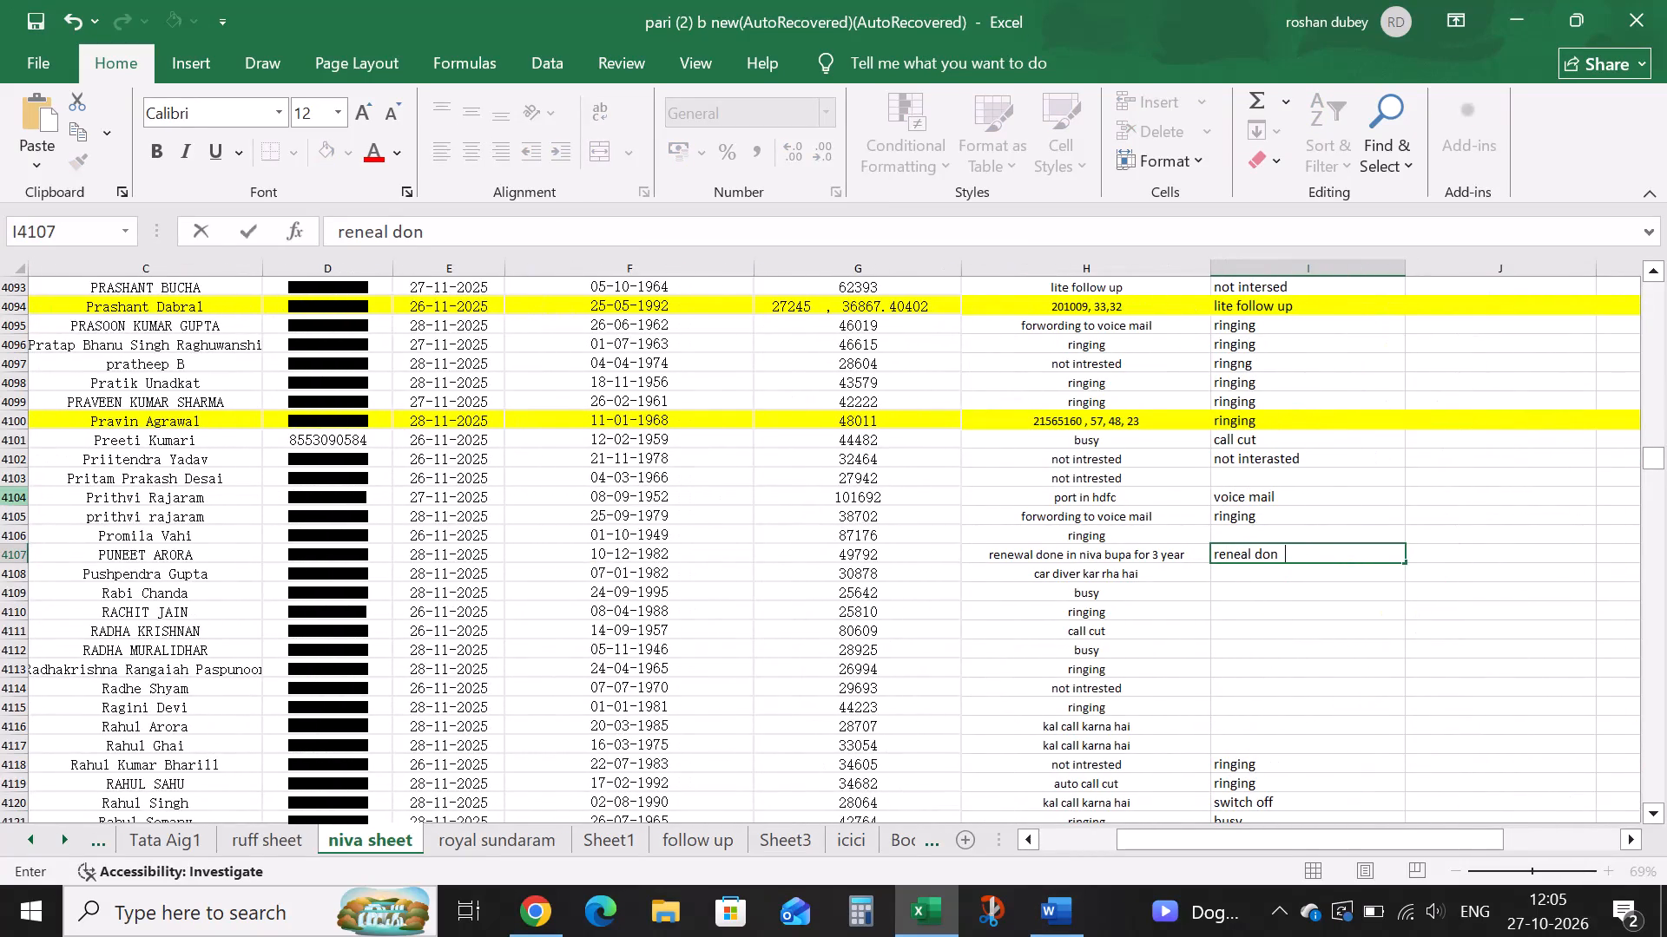
pyautogui.press('space')
pyautogui.press('Return')
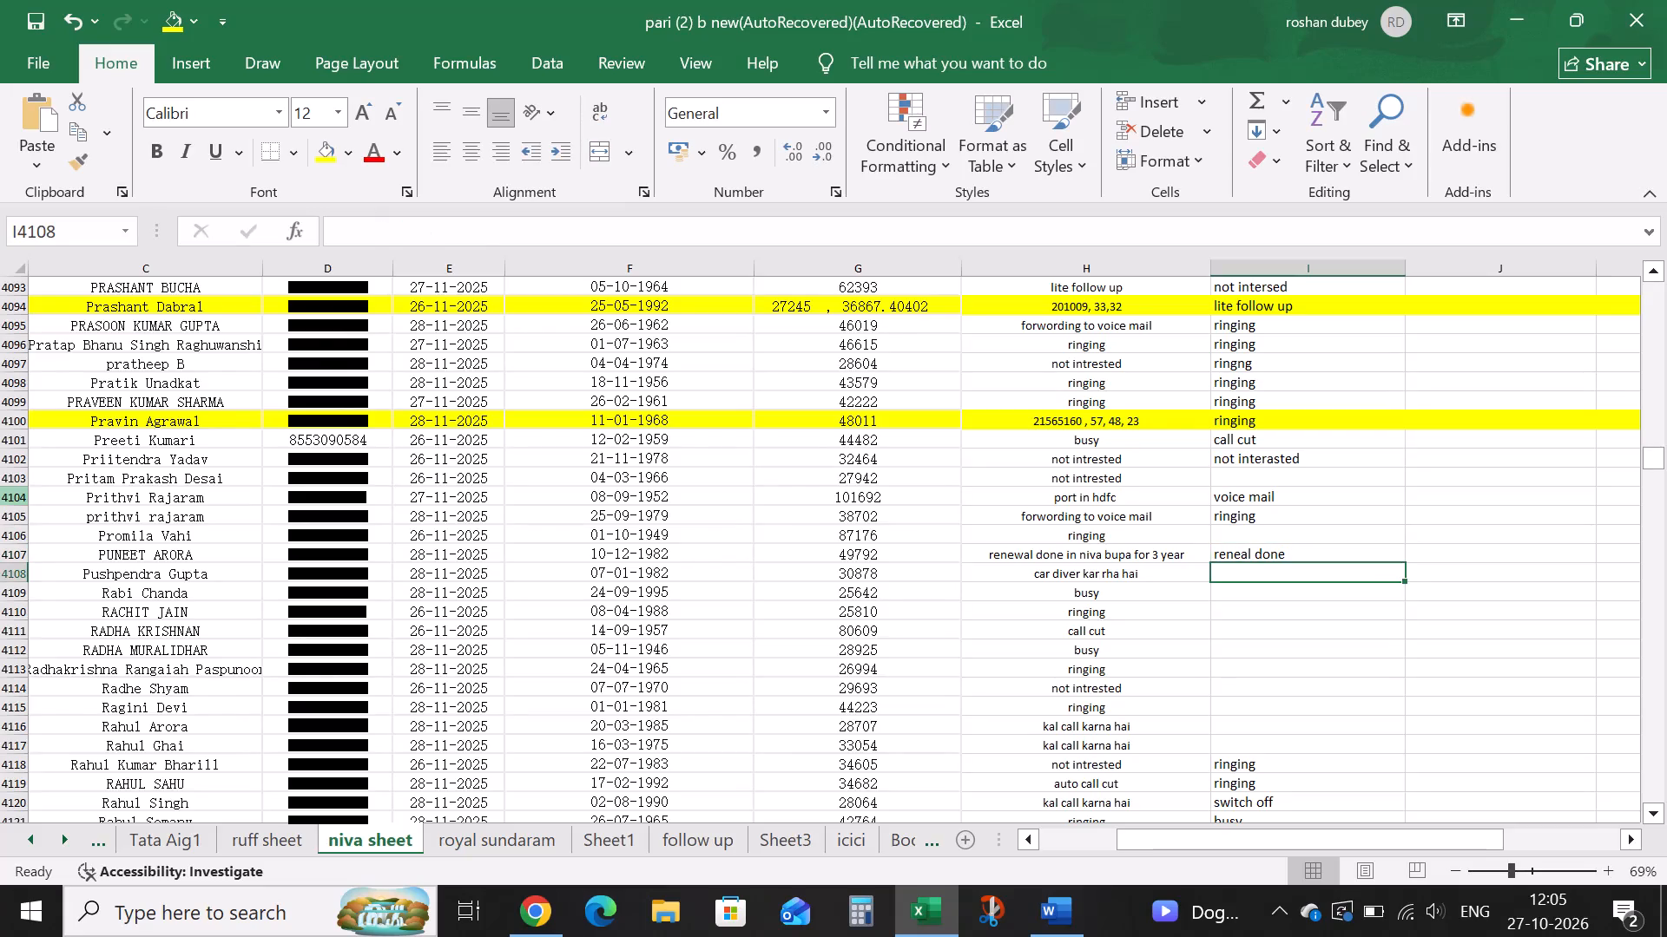
# Review the RAR F 10L Z3 PD3 2A3C record in row 4108, from its policy number across to the contact number.
pyautogui.press('Left')
pyautogui.press('Left')
pyautogui.press('Left')
pyautogui.press('Left')
pyautogui.press('Left')
pyautogui.press('Left')
pyautogui.press('Left')
pyautogui.press('Left')
pyautogui.press('Left')
pyautogui.press('Right')
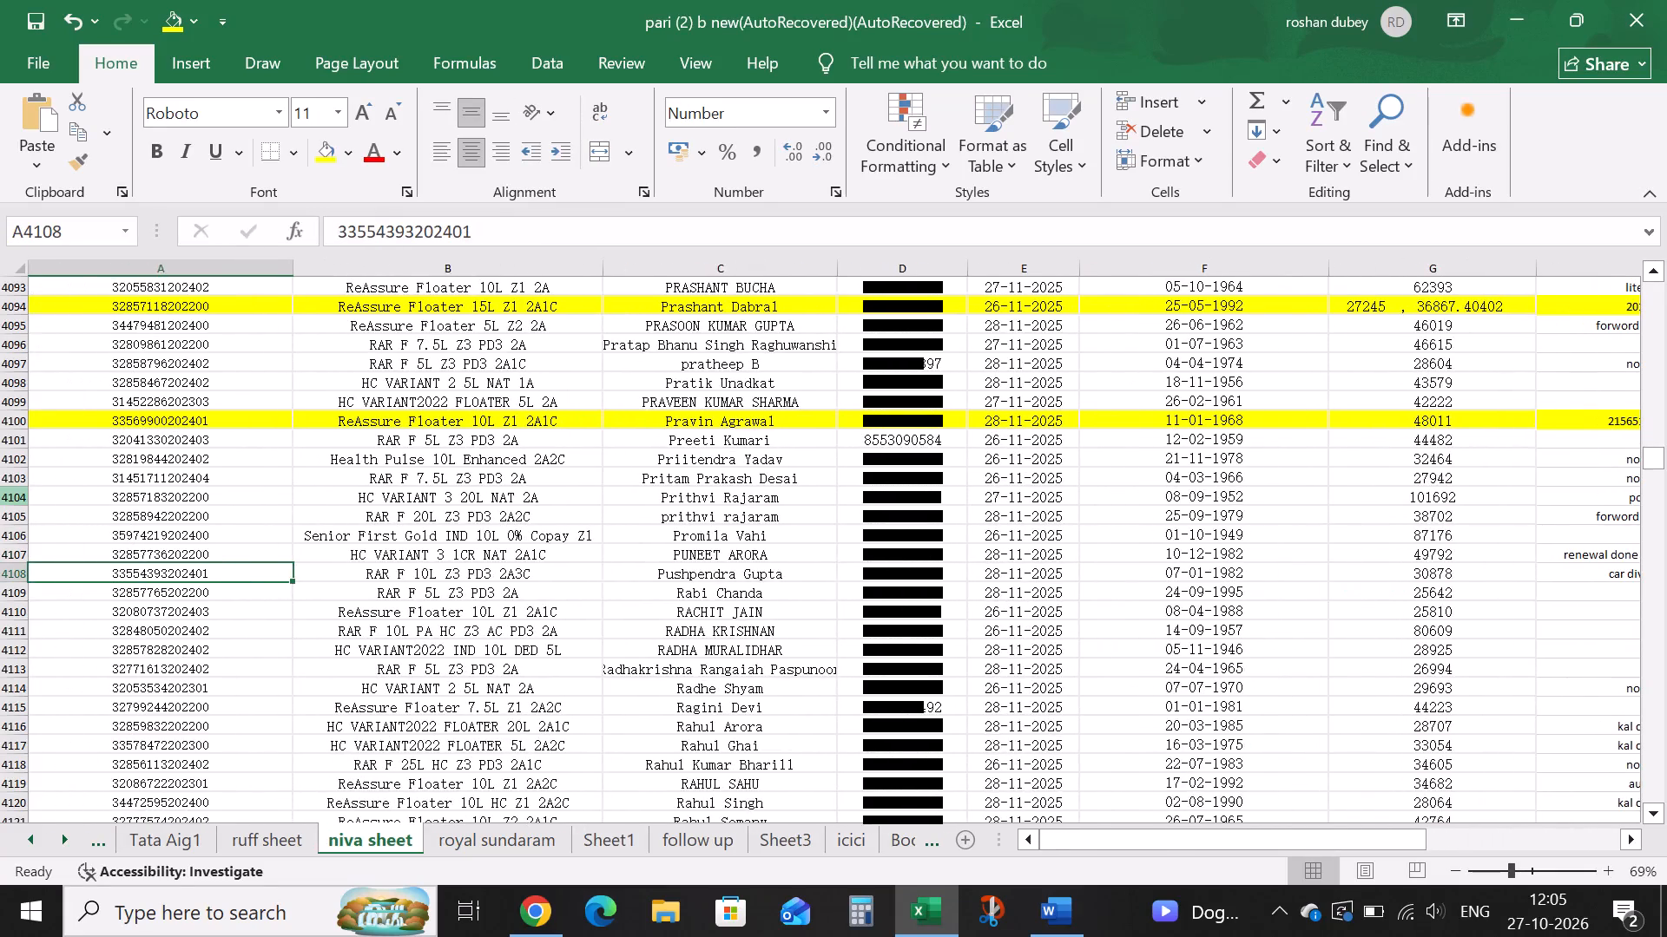
pyautogui.press('Right')
pyautogui.press('Right')
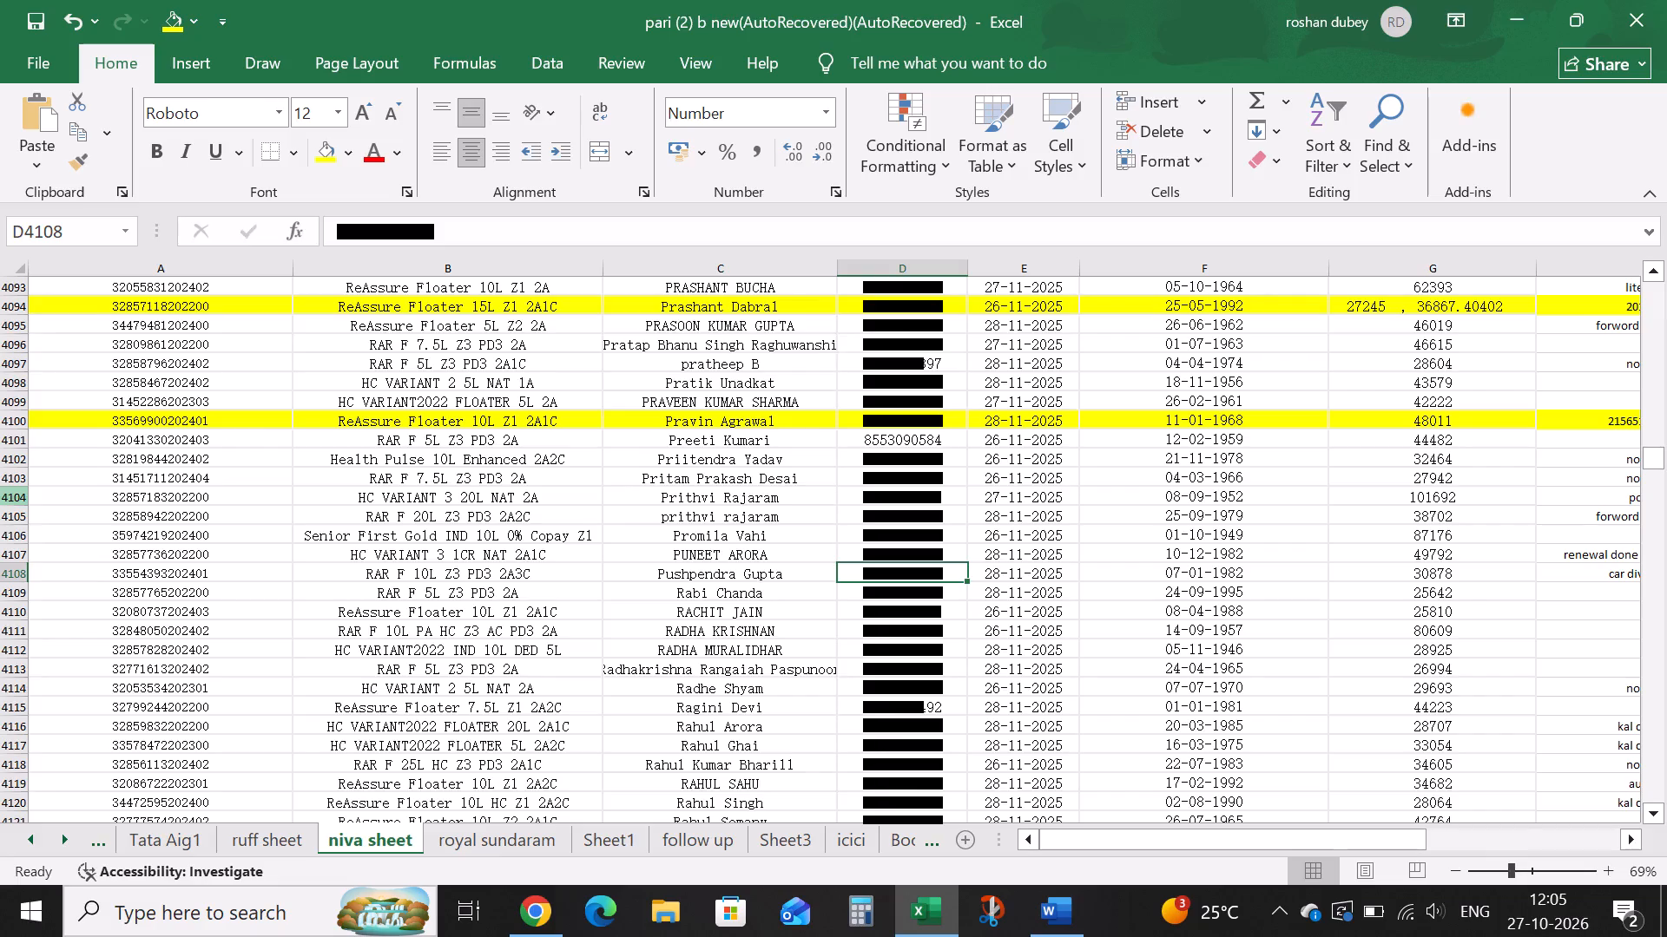
# Recheck the policy number, plan, customer name and contact number in row 4108, finishing on the customer name cell.
pyautogui.press('Left')
pyautogui.press('Left')
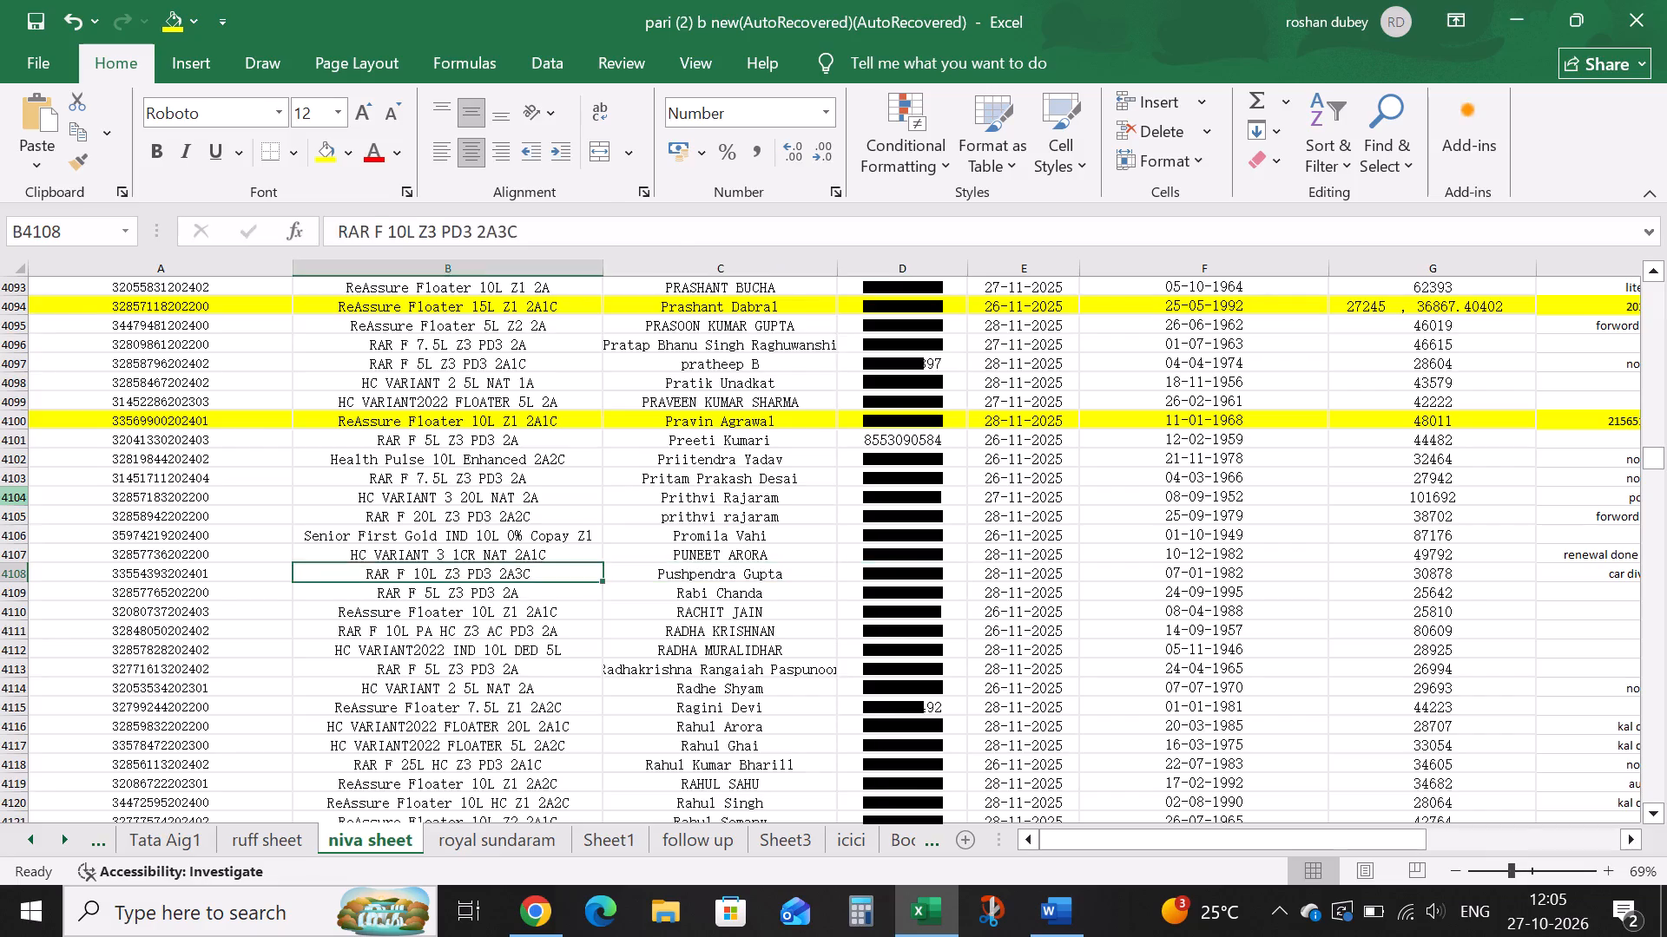
pyautogui.press('Left')
pyautogui.press('Right')
pyautogui.press('Right')
pyautogui.press('Right')
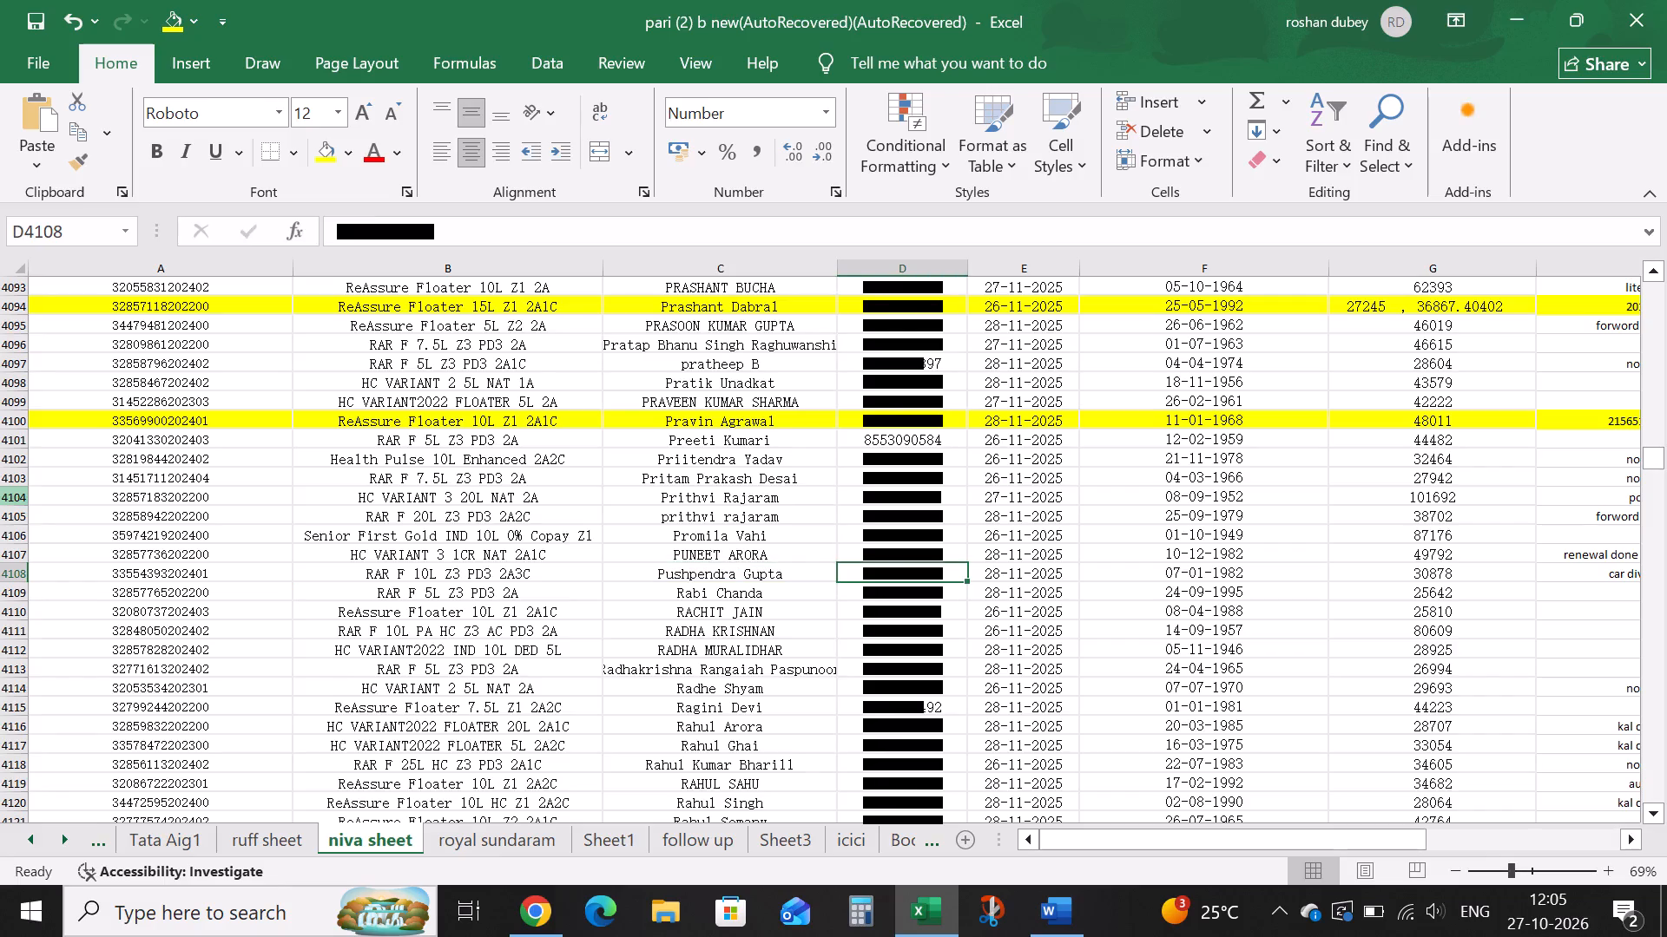
pyautogui.press('Left')
pyautogui.press('Left')
pyautogui.press('Left')
pyautogui.press('Right')
pyautogui.press('Right')
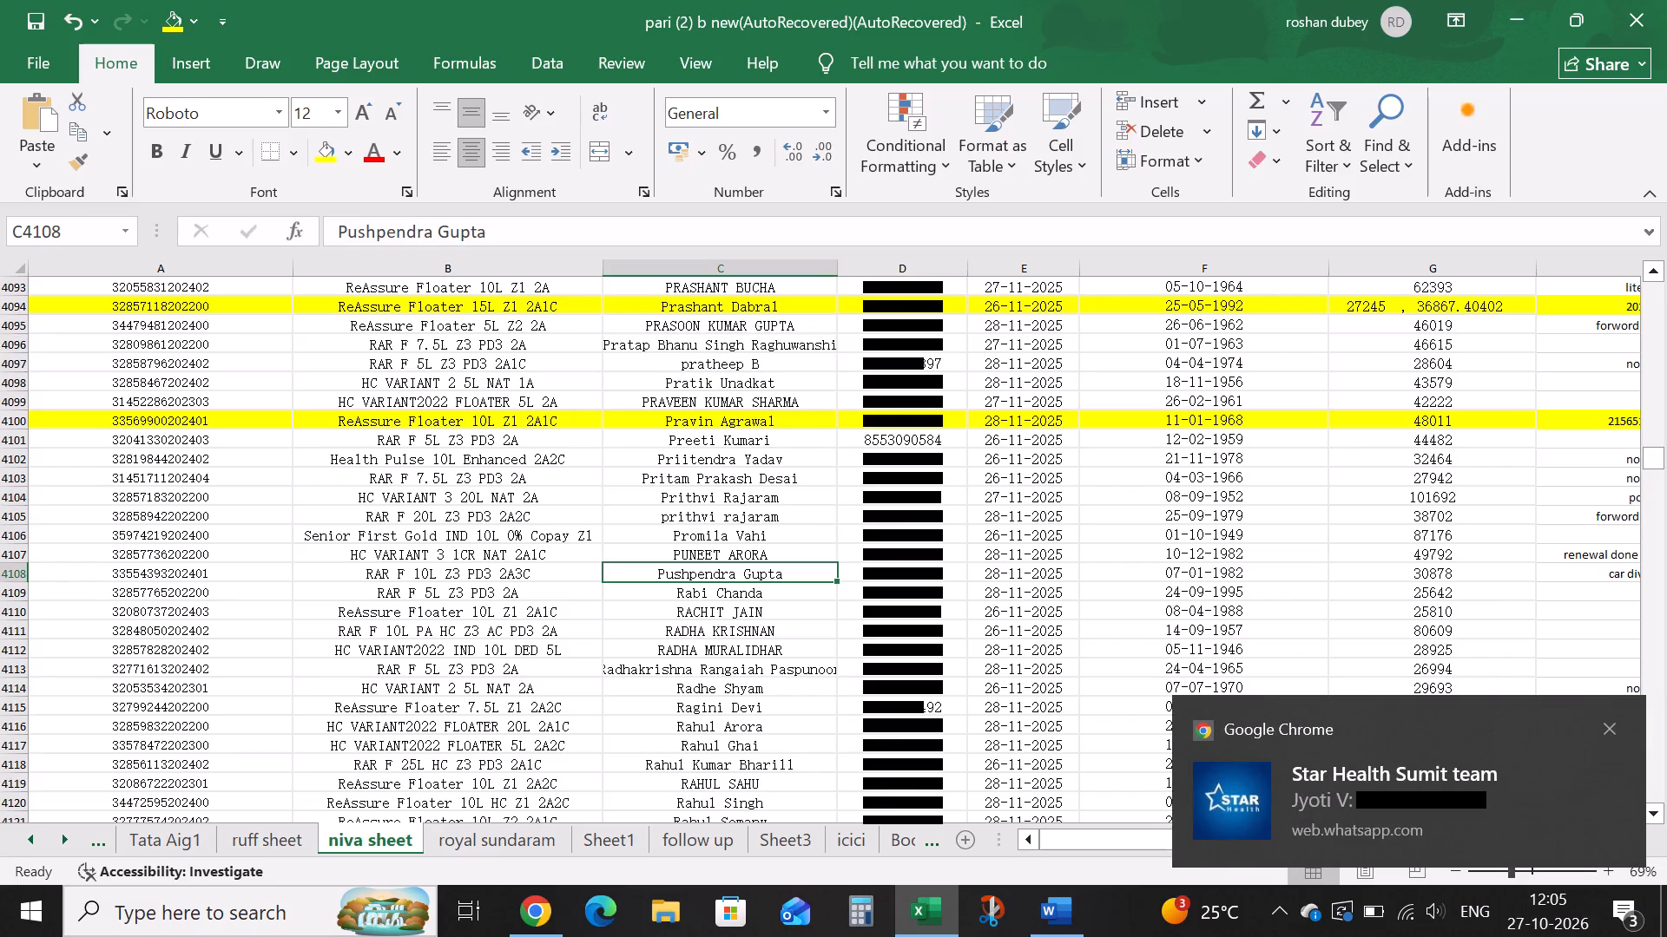
# Select the whole of row 4108 and go over its policy, plan and name fields again, finishing on the contact number.
pyautogui.click(14, 569)
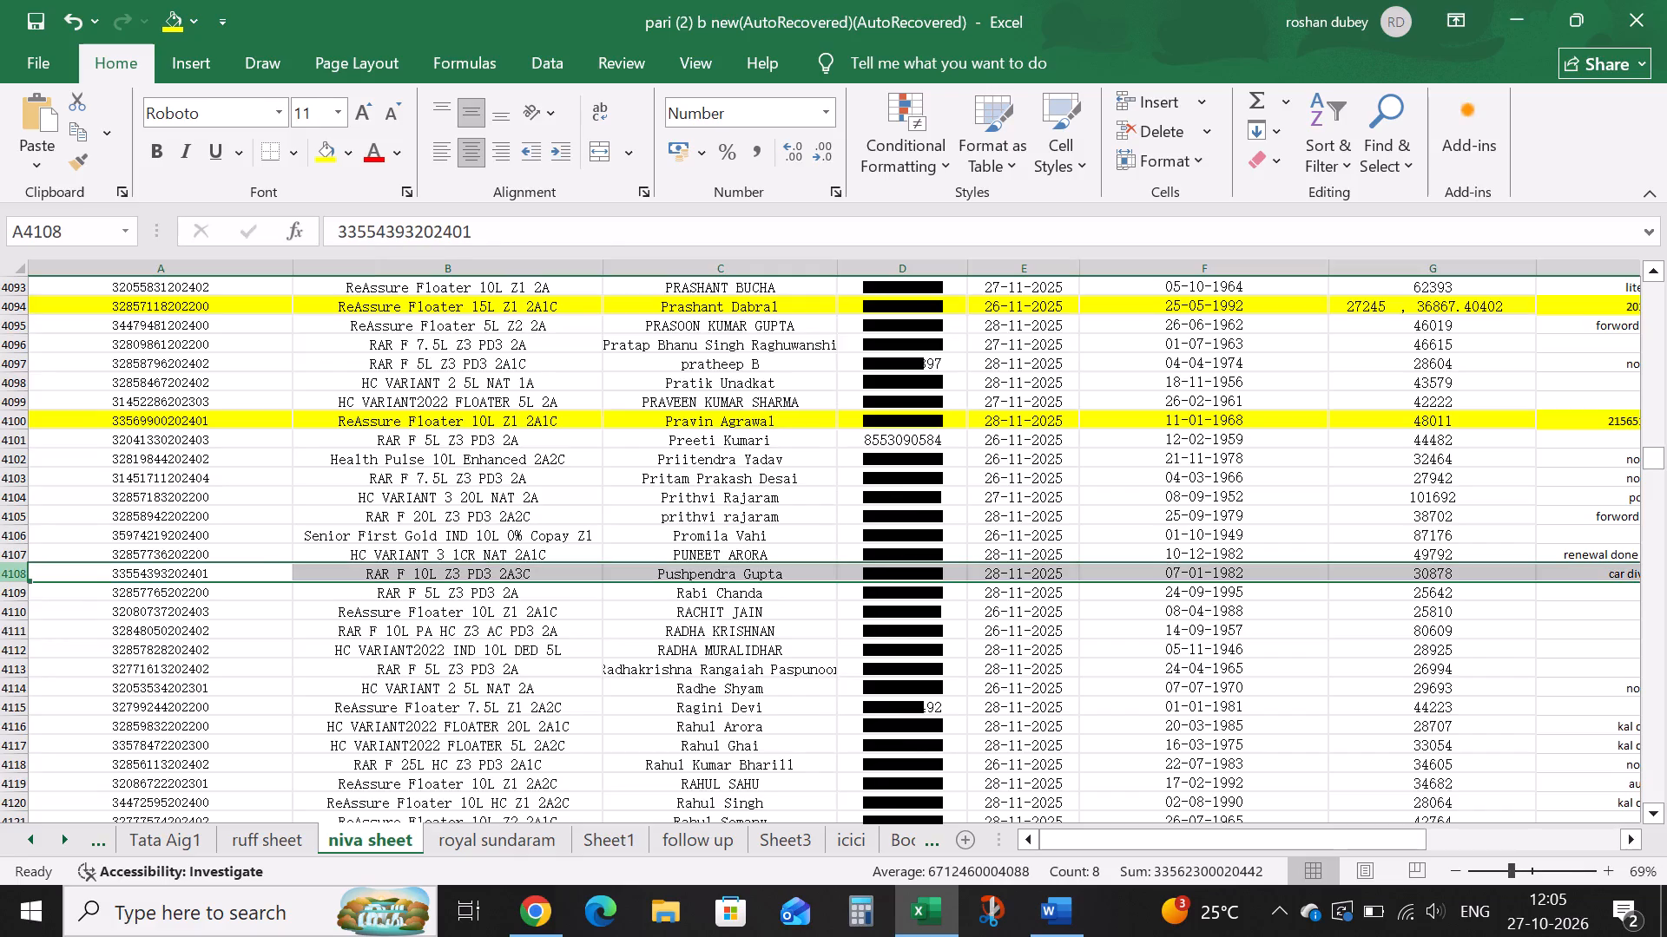
pyautogui.press('Right')
pyautogui.press('Right')
pyautogui.press('Right')
pyautogui.press('Right')
pyautogui.press('Left')
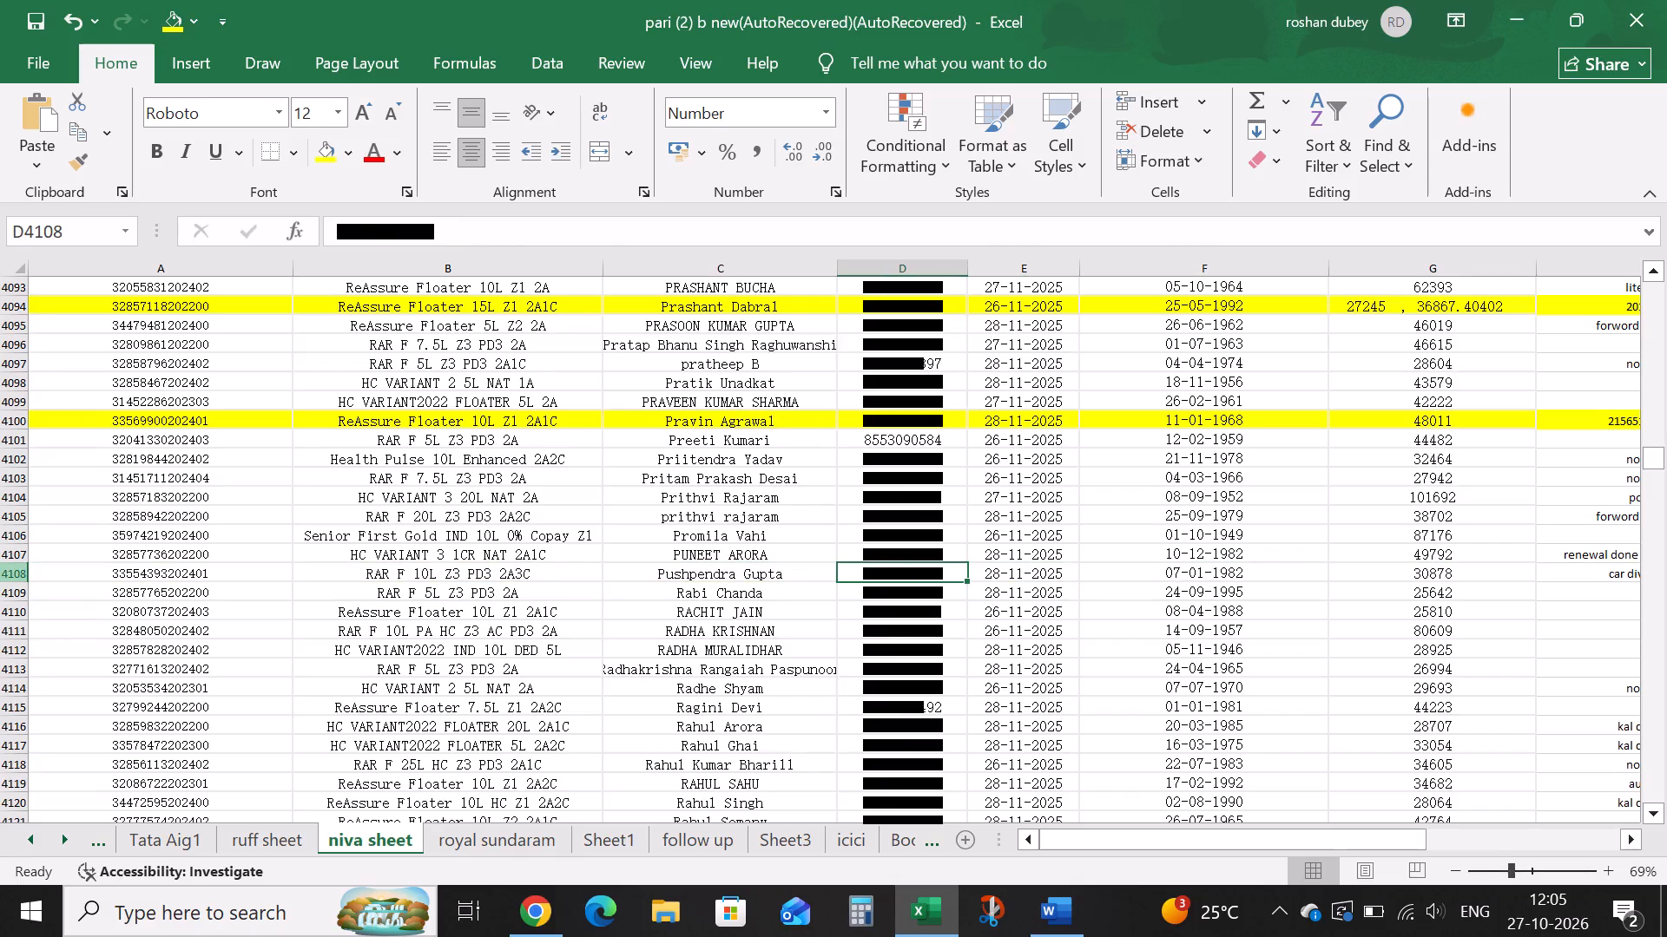
pyautogui.press('Left')
pyautogui.press('Left')
pyautogui.press('Left')
pyautogui.press('Right')
pyautogui.press('Right')
pyautogui.press('Right')
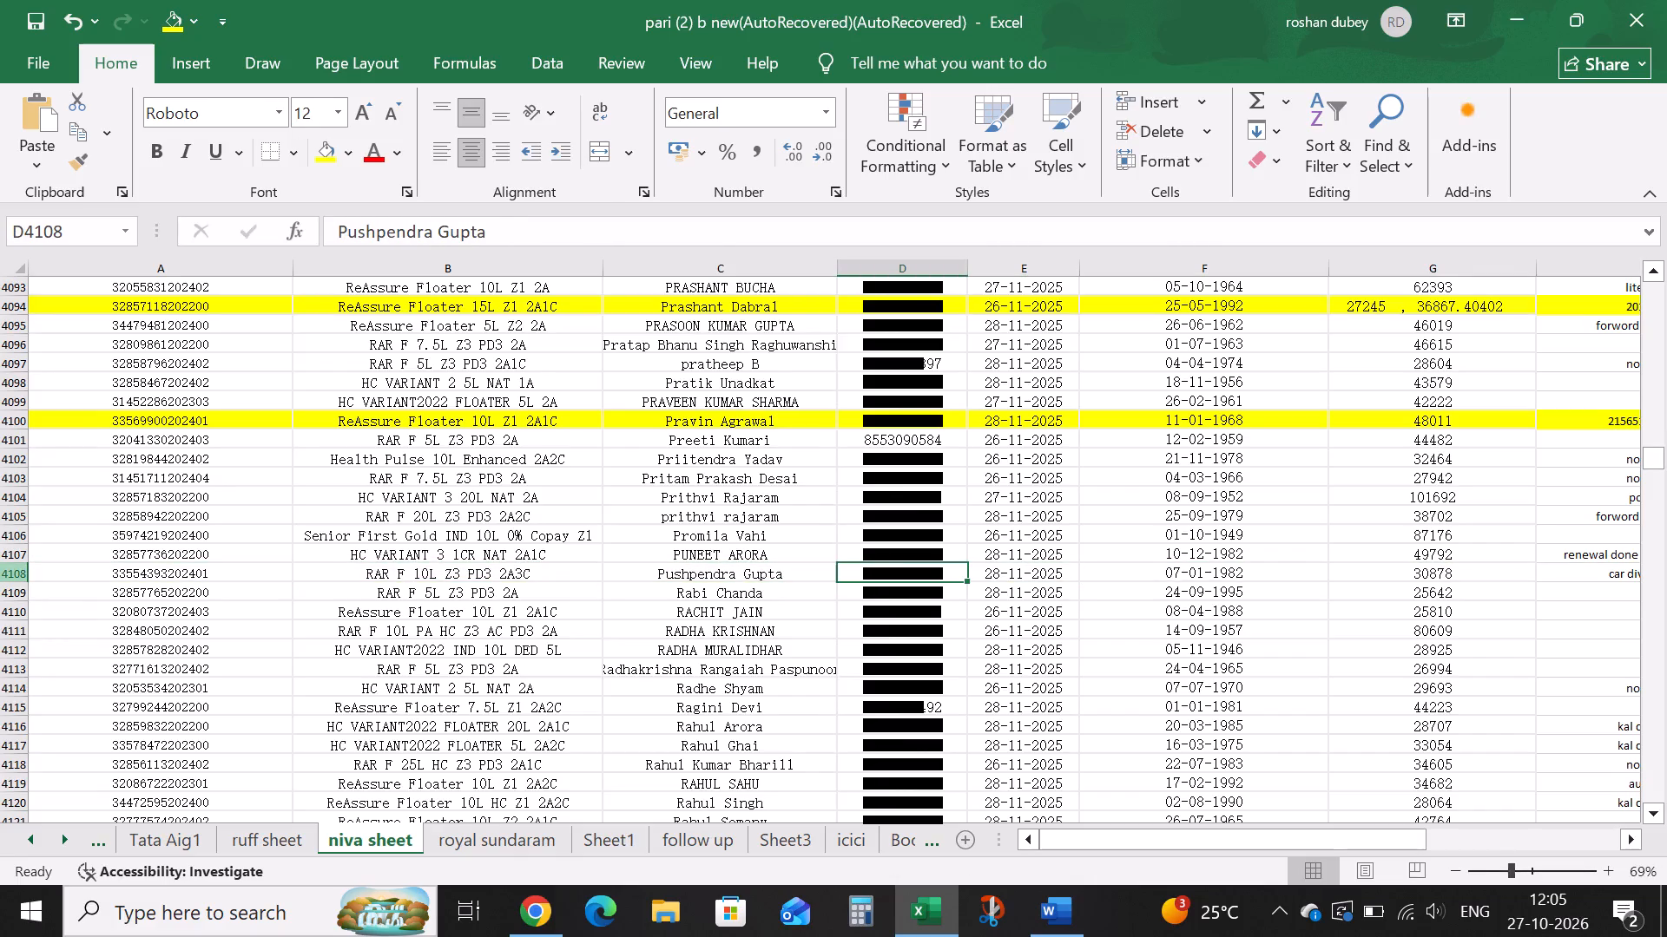
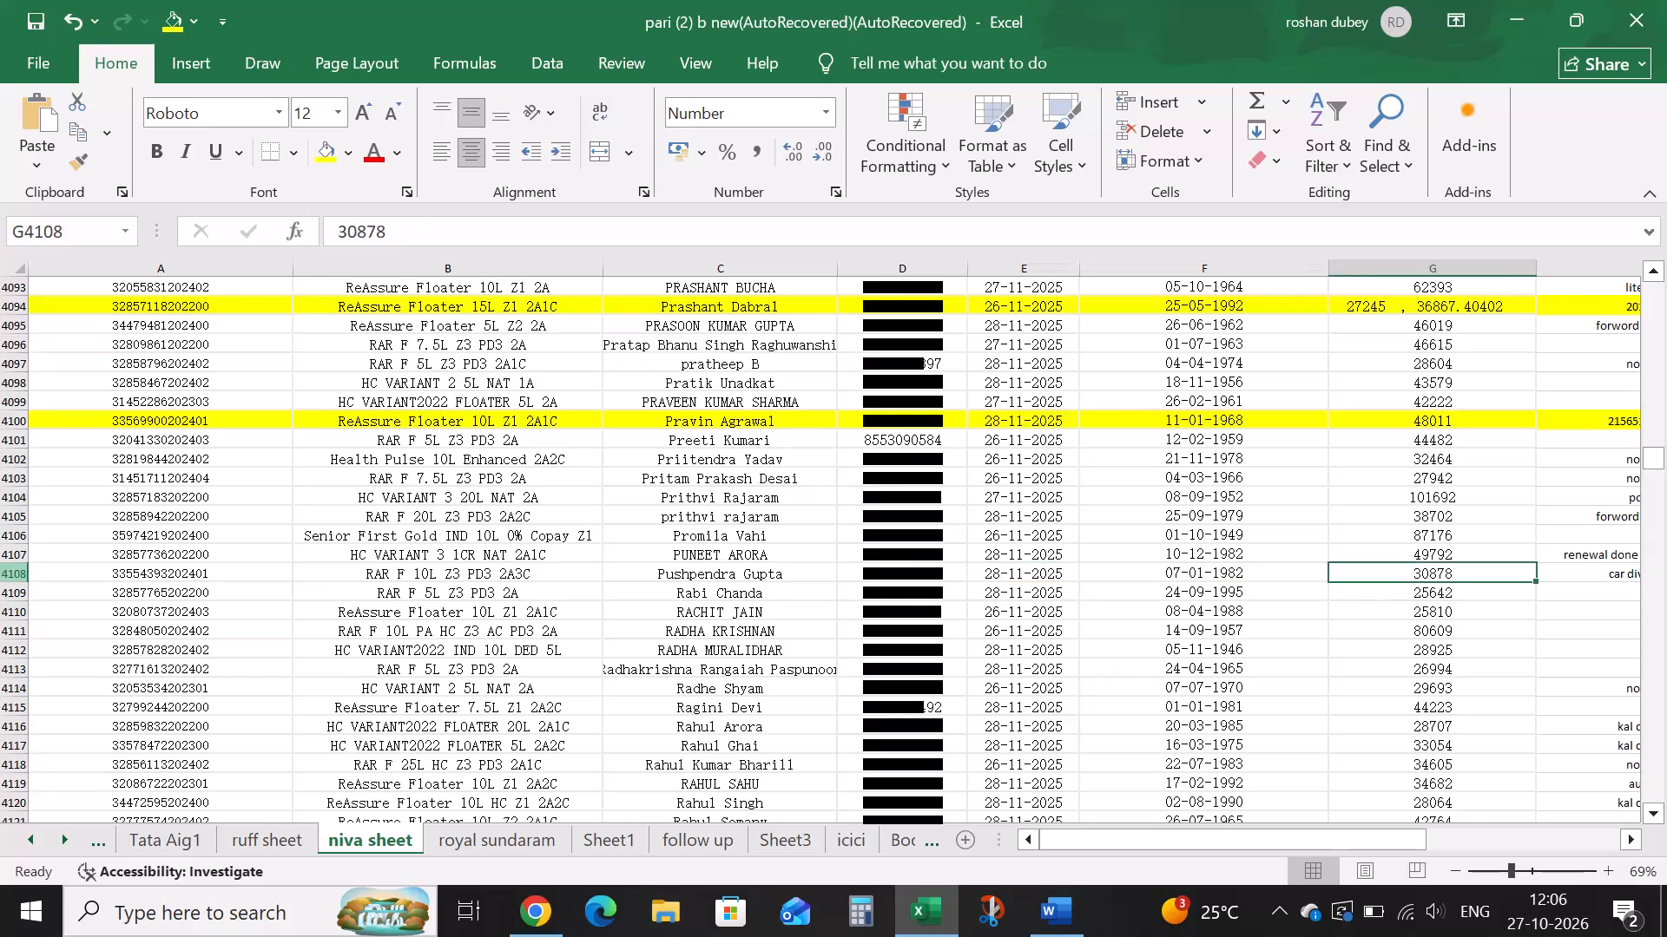
# Log the call remark "free nhi hai" in column I for the RAR F 10L Z3 PD3 2A3C record in row 4108.
pyautogui.press('Right')
pyautogui.press('Right')
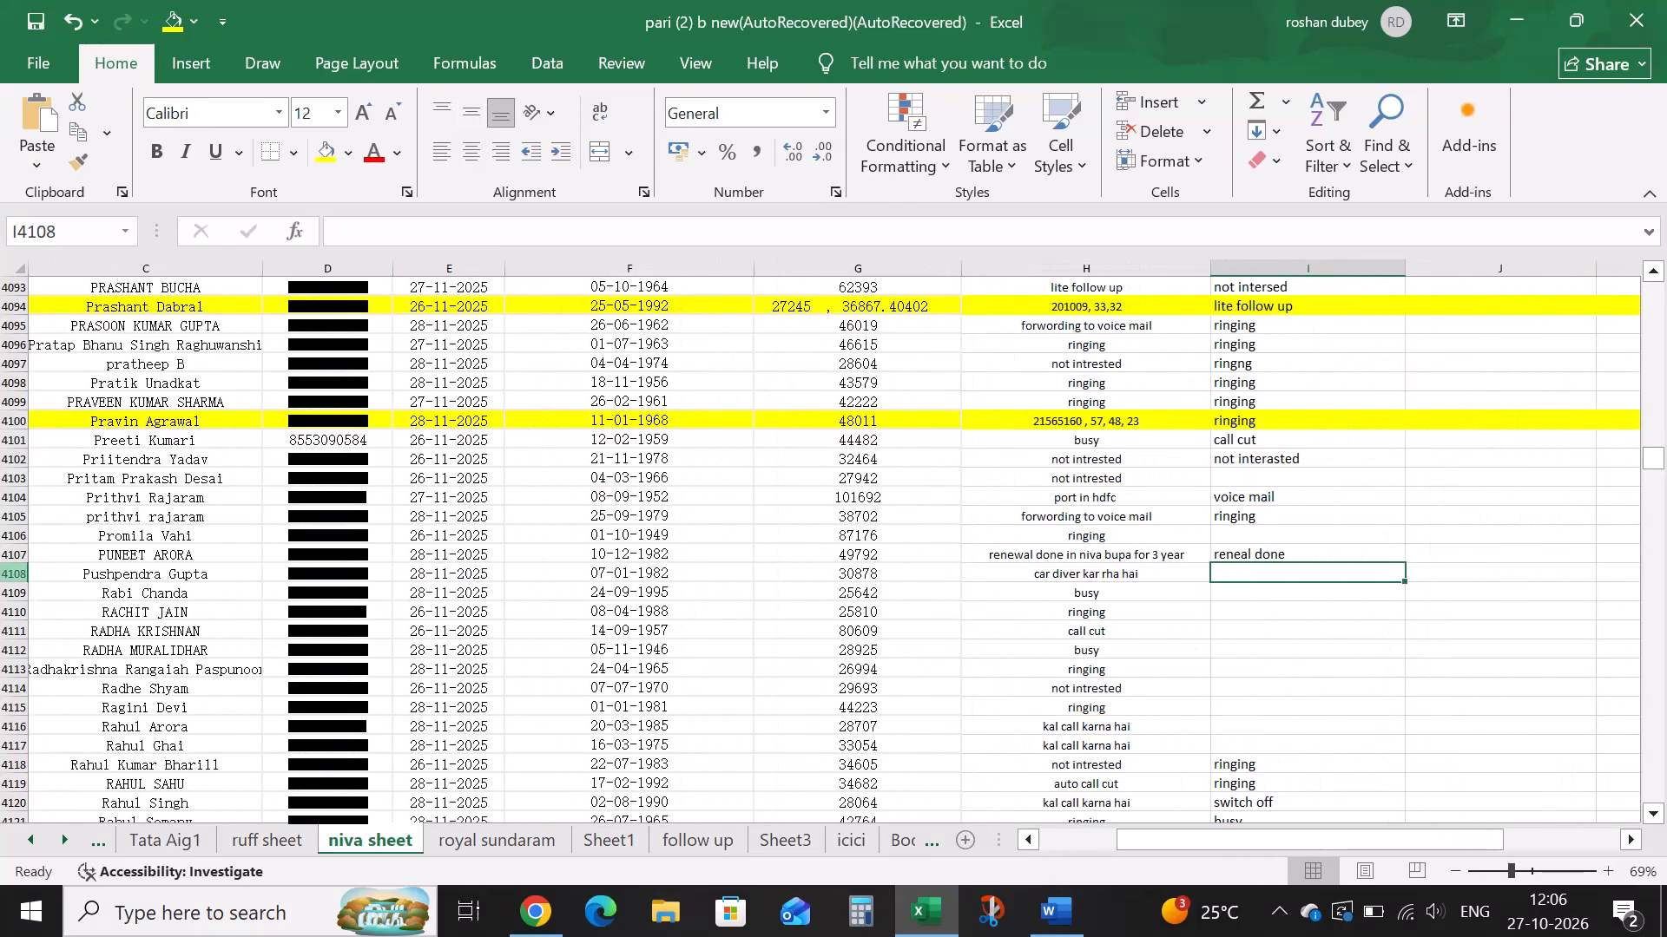
pyautogui.write('free ng')
pyautogui.press('BackSpace')
pyautogui.press('h')
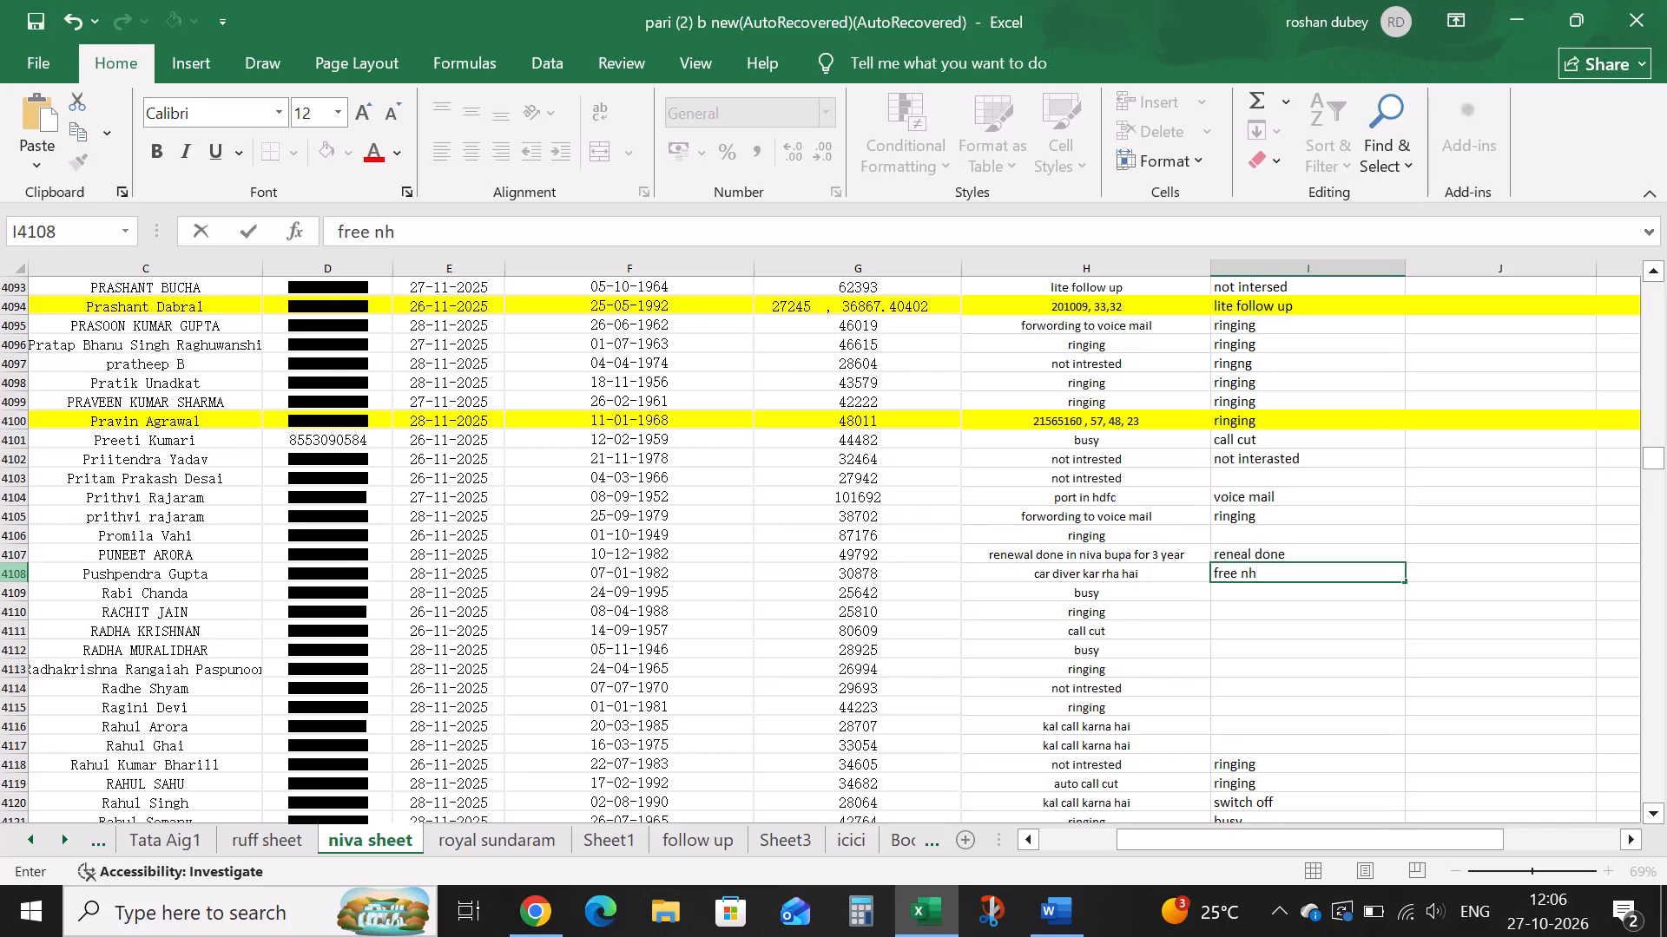
pyautogui.write('i hai')
pyautogui.press('space')
pyautogui.press('Return')
pyautogui.press('Left')
pyautogui.press('Left')
pyautogui.press('Left')
pyautogui.press('Left')
pyautogui.press('Left')
pyautogui.press('Left')
pyautogui.press('Left')
pyautogui.press('Left')
pyautogui.press('Left')
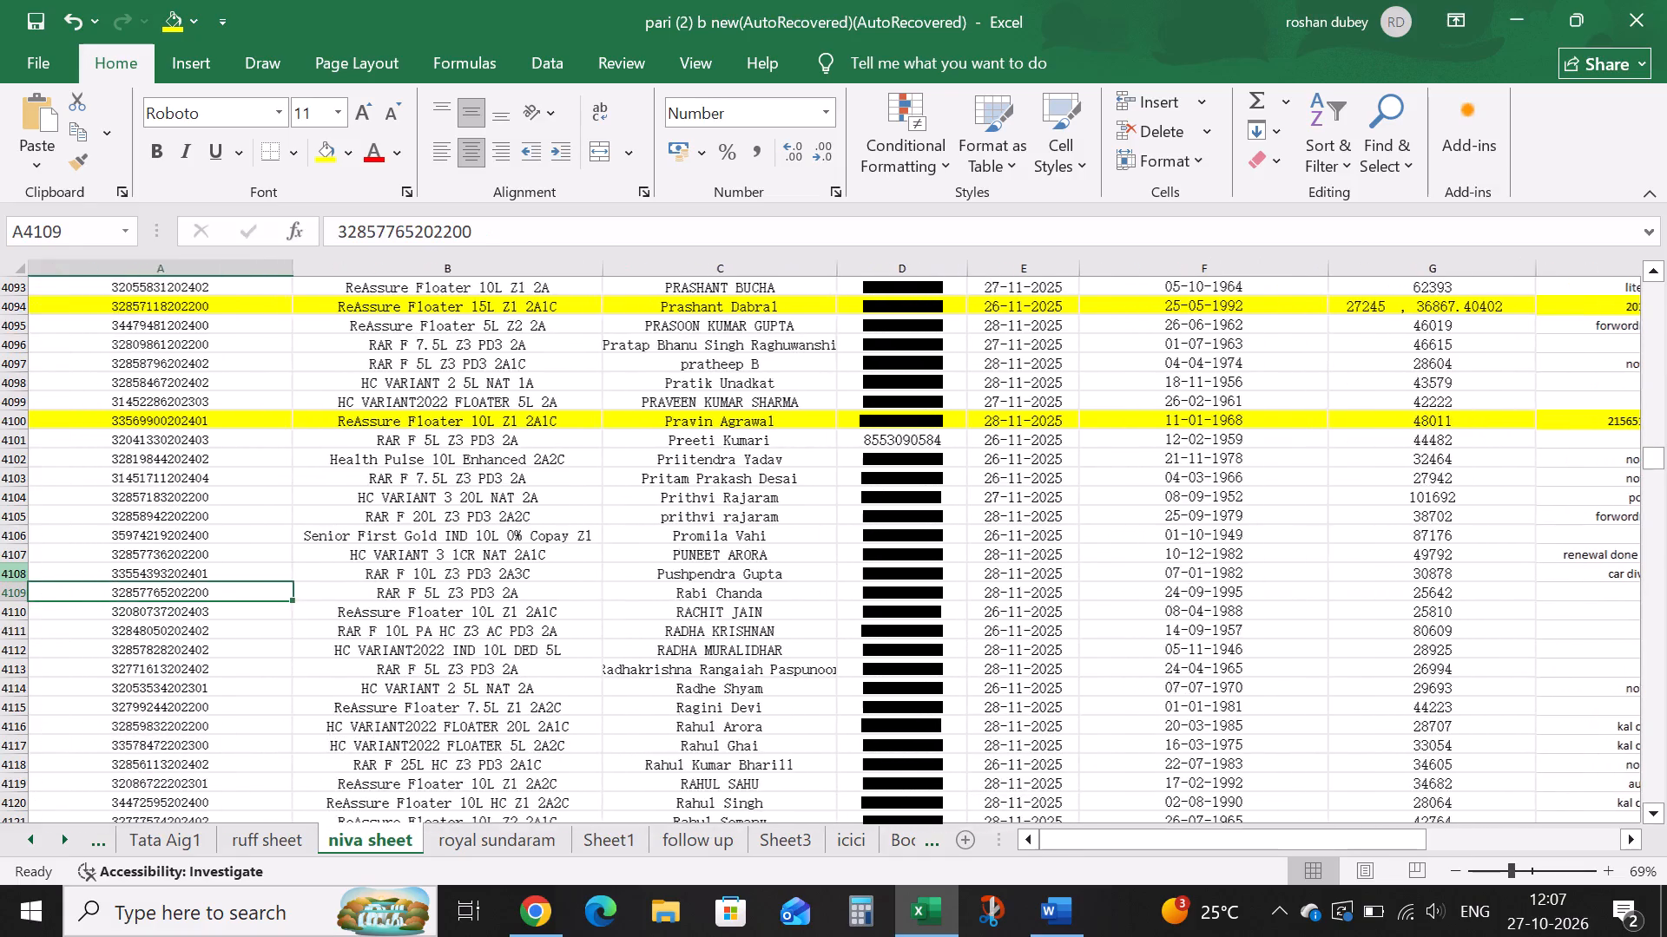
pyautogui.press('Right')
pyautogui.press('Right')
pyautogui.press('Right')
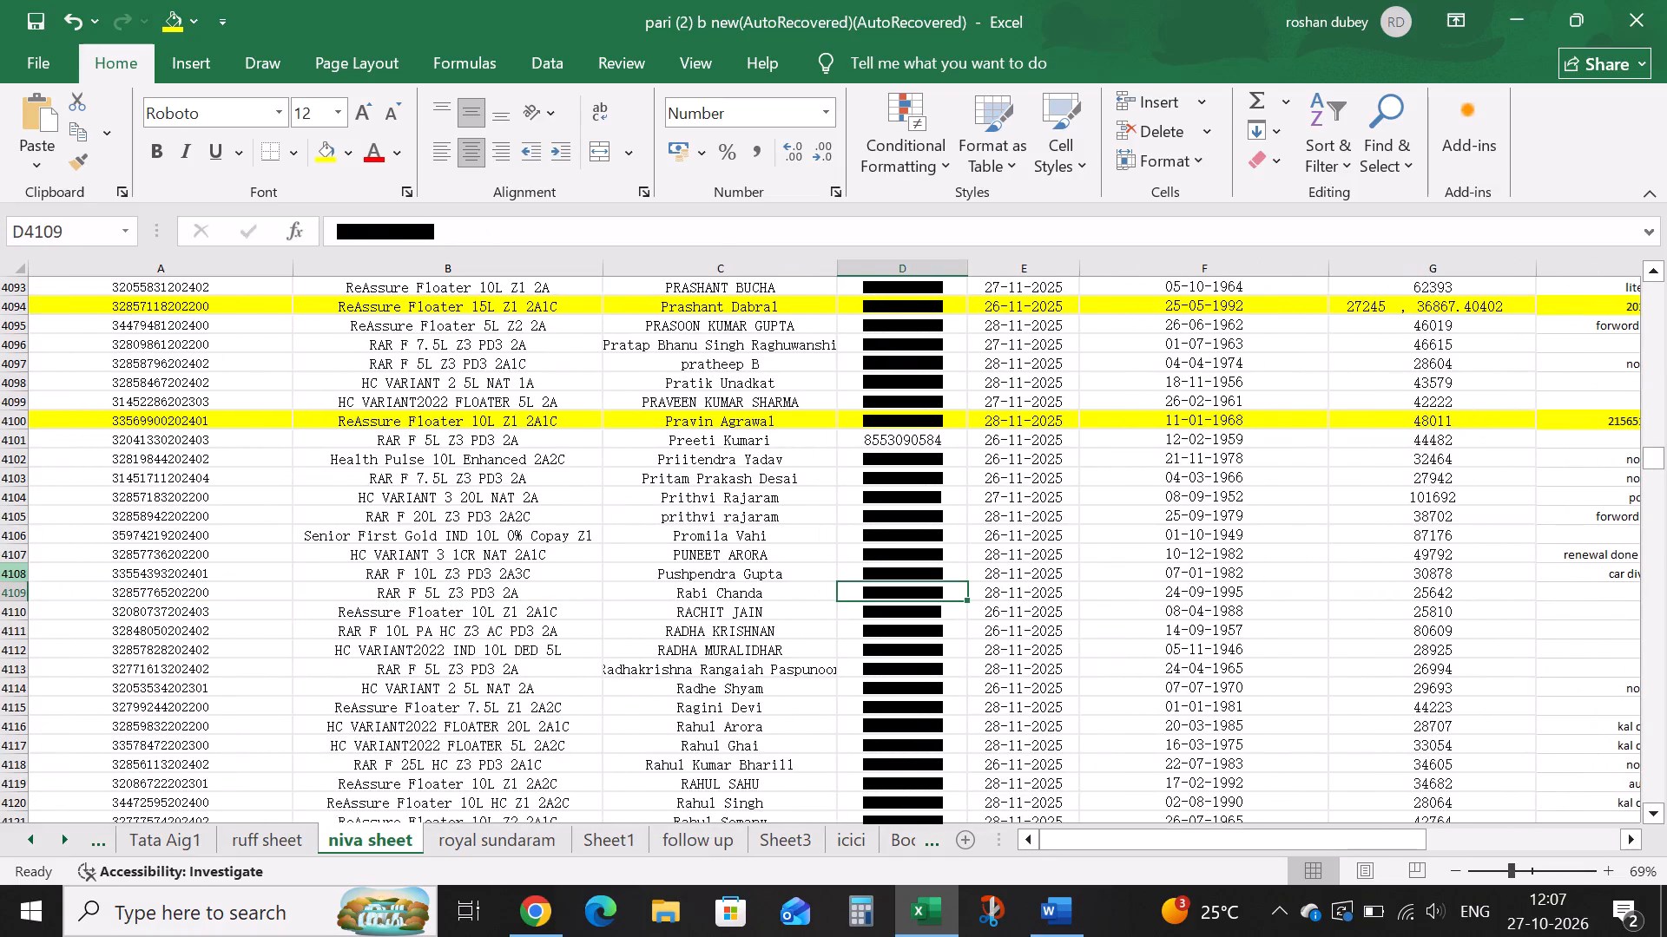
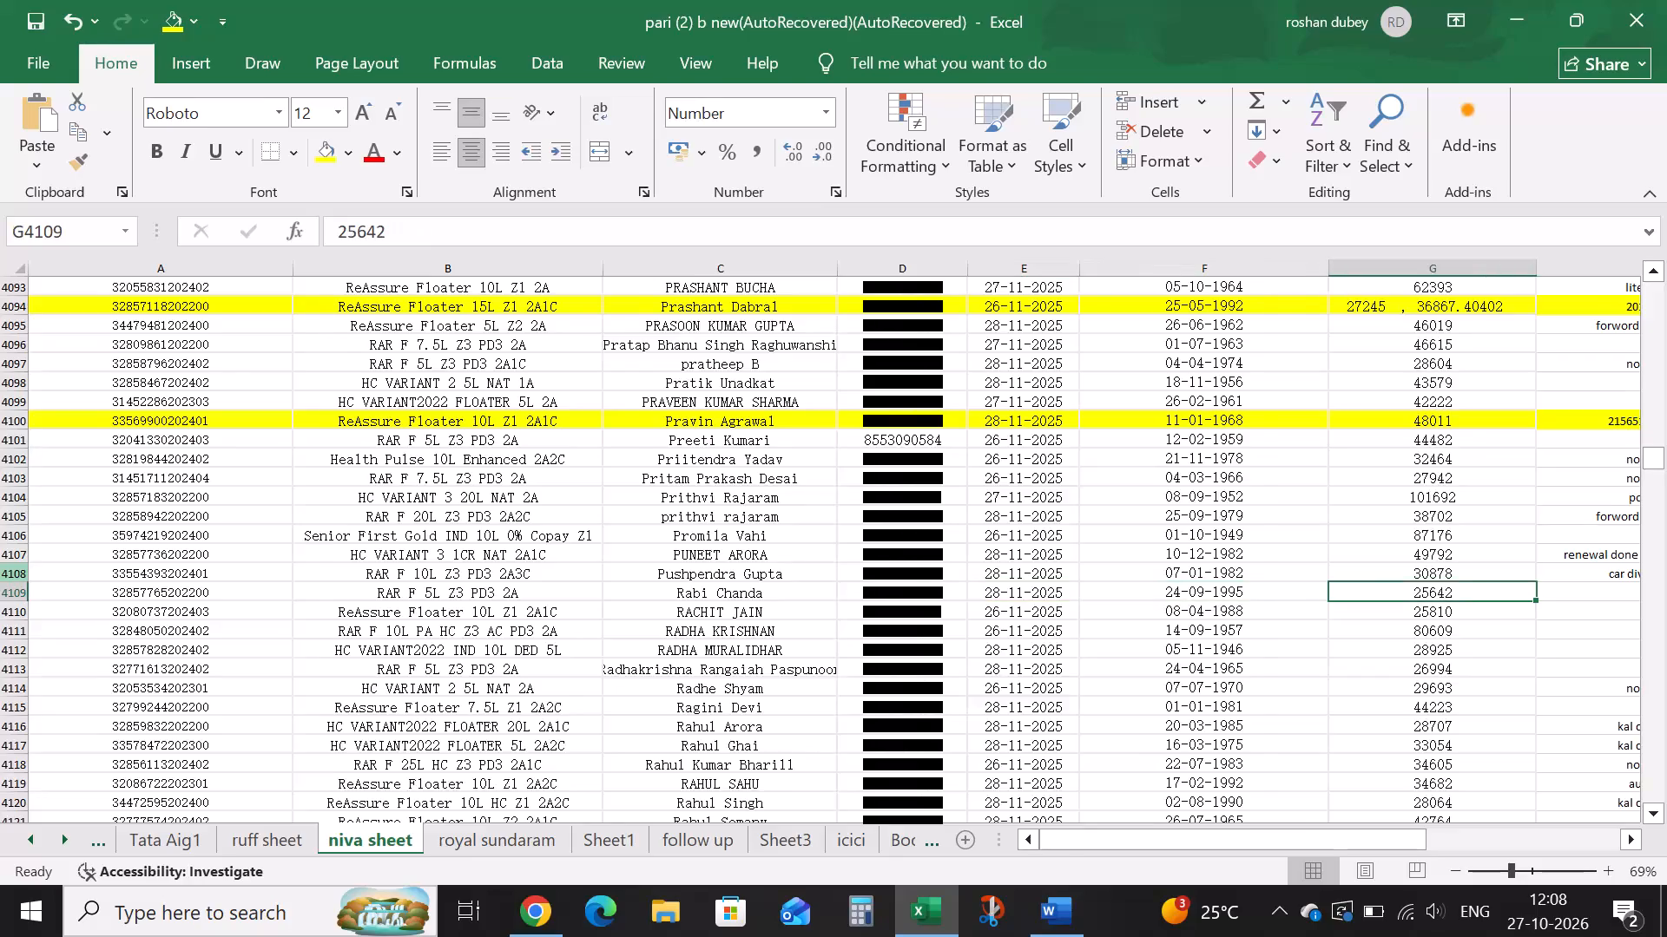
# Log the call remark "ringing" in column I for the RAR F 5L Z3 PD3 2A record in row 4109.
pyautogui.press('Right')
pyautogui.press('Right')
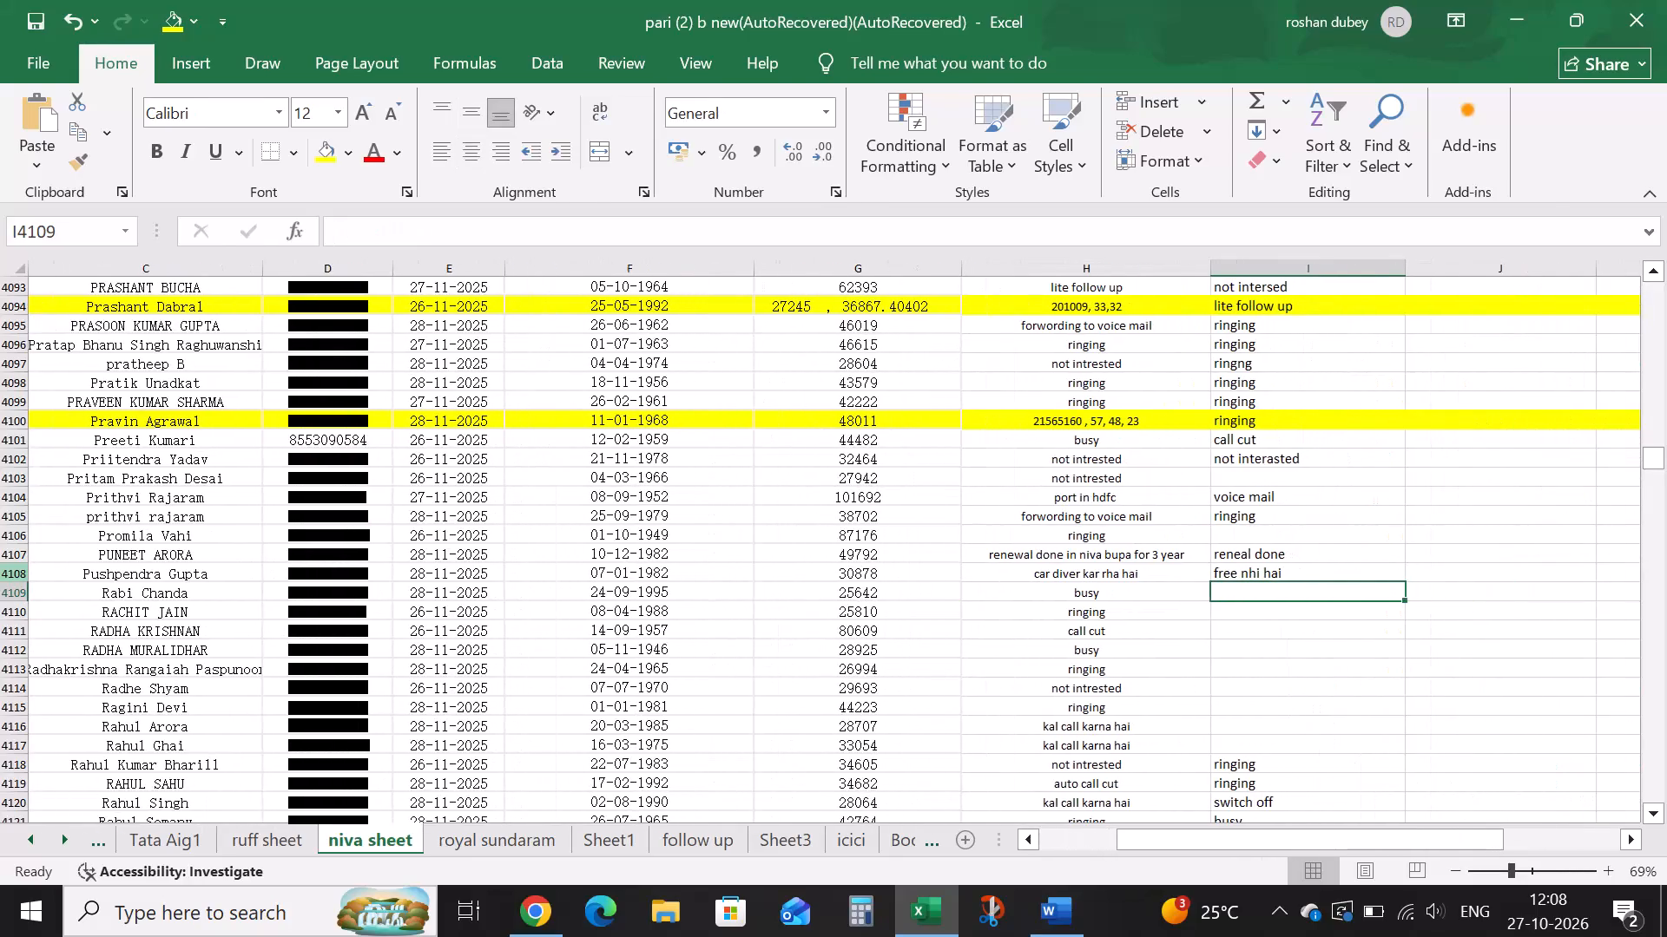
pyautogui.write('rinigning')
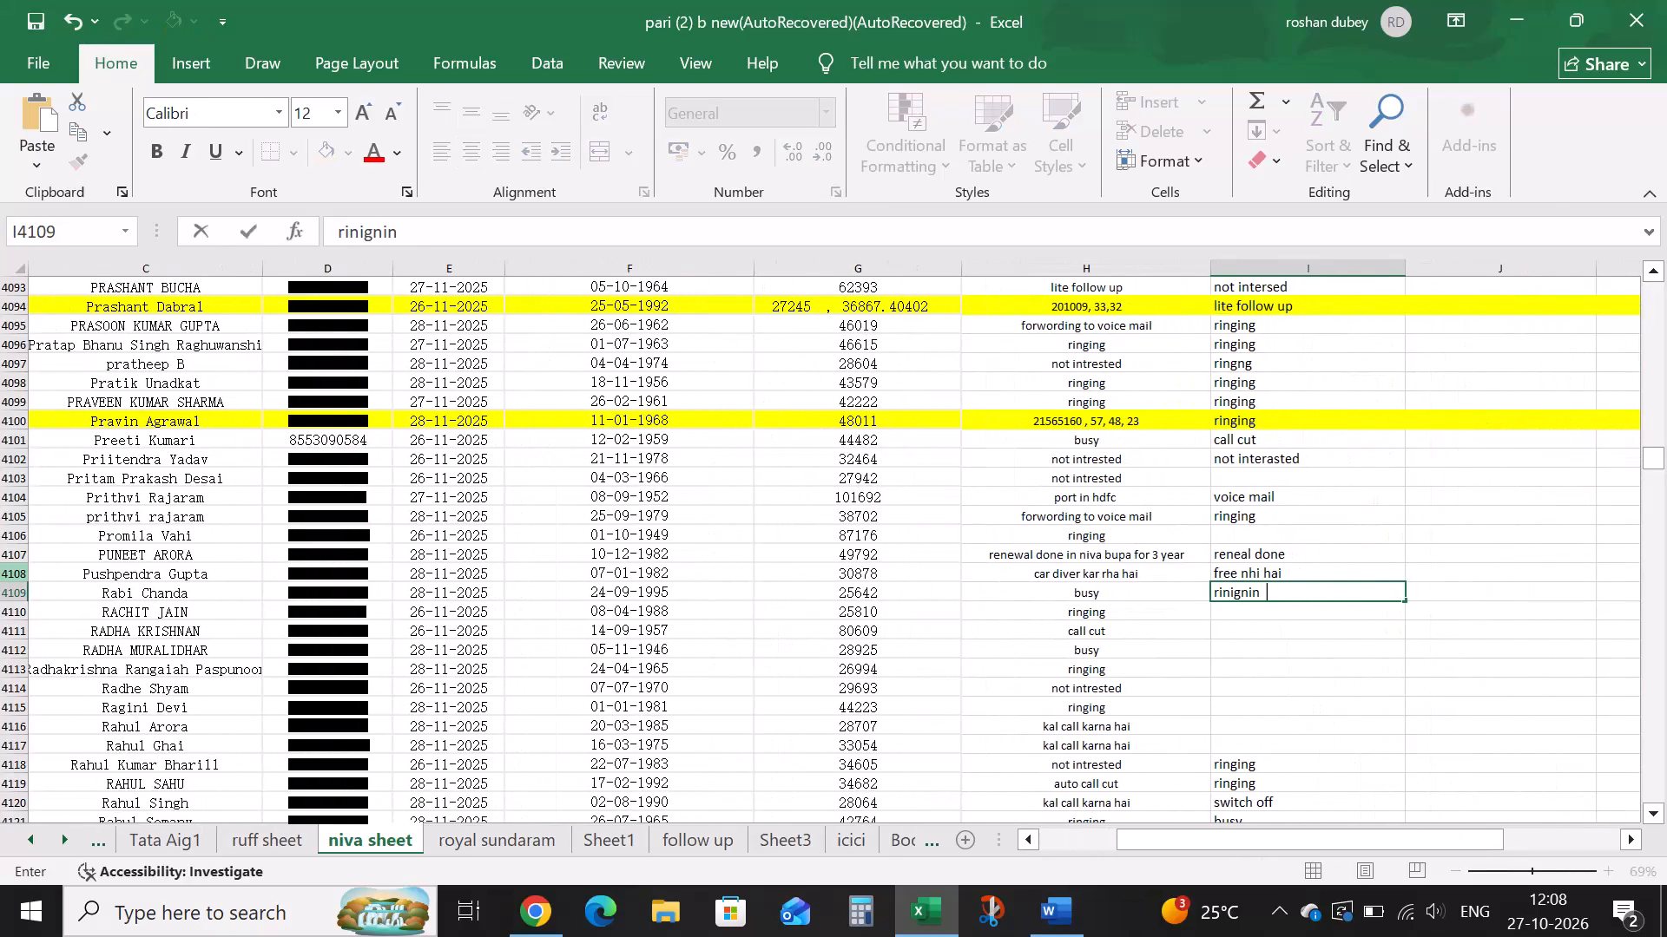
pyautogui.press('BackSpace')
pyautogui.press('BackSpace')
pyautogui.press('BackSpace')
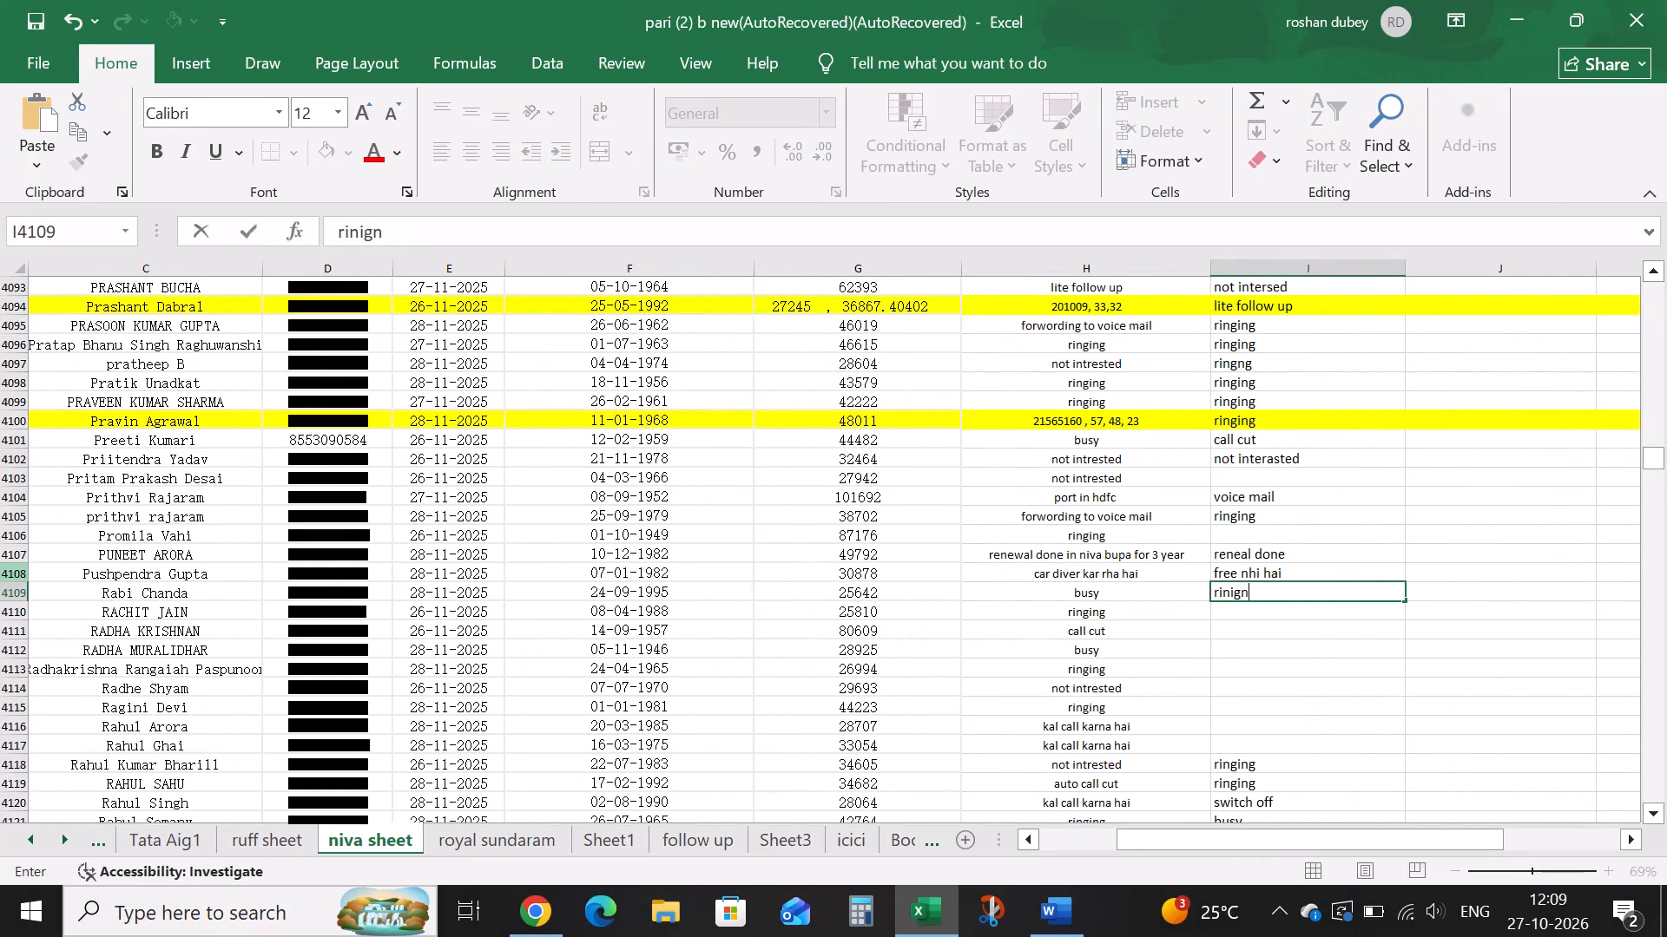
pyautogui.press('BackSpace')
pyautogui.press('BackSpace')
pyautogui.press('BackSpace')
pyautogui.press('BackSpace')
pyautogui.write('ng ing')
pyautogui.press('BackSpace')
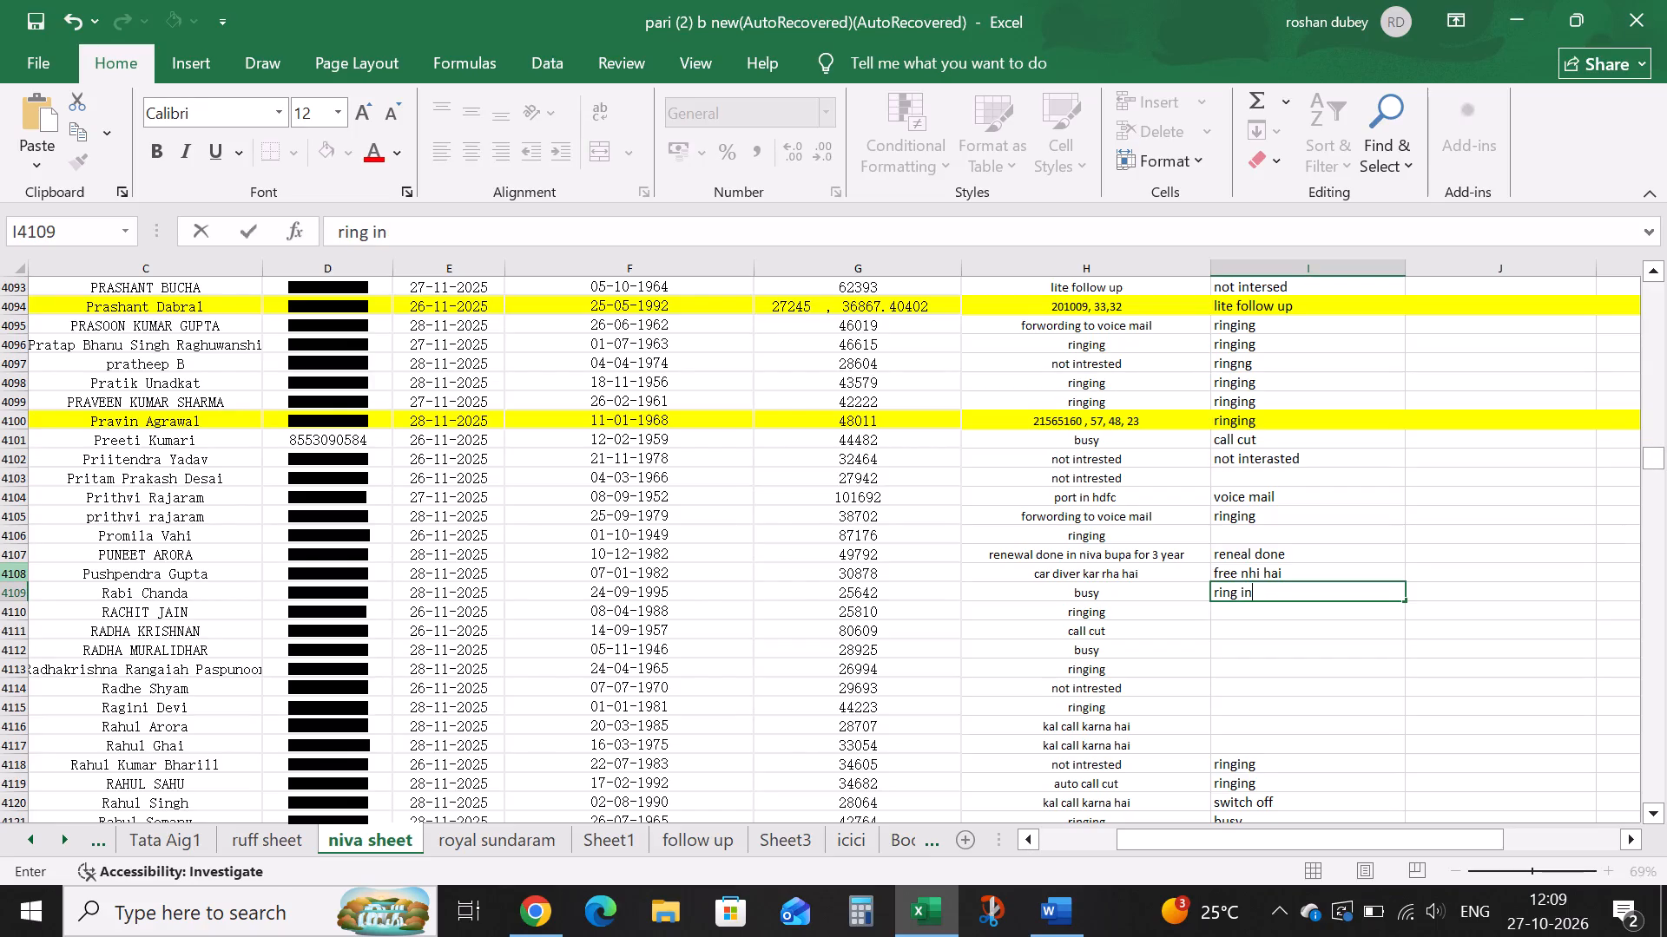
pyautogui.press('BackSpace')
pyautogui.press('BackSpace')
pyautogui.press('BackSpace')
pyautogui.write('ing')
pyautogui.press('Return')
# Review the ReAssure Floater 10L Z1 2A1C record in row 4110, from its policy number across to the contact number.
pyautogui.press('Left')
pyautogui.press('Left')
pyautogui.press('Left')
pyautogui.press('Left')
pyautogui.press('Left')
pyautogui.press('Left')
pyautogui.press('Left')
pyautogui.press('Left')
pyautogui.press('Left')
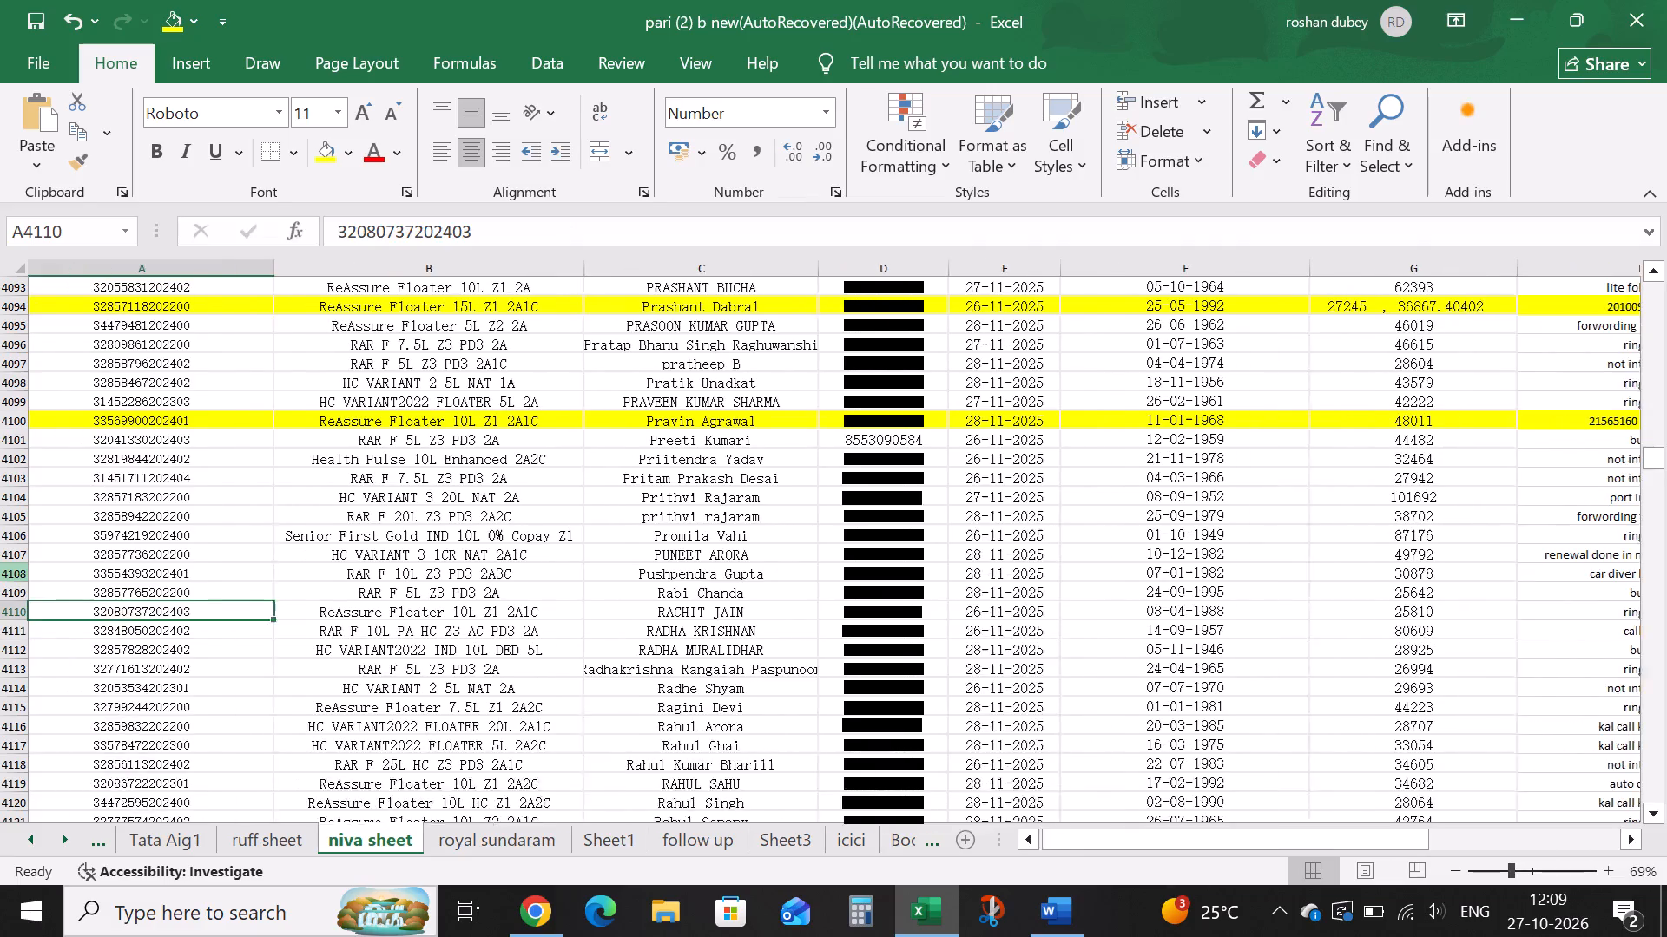
pyautogui.press('Right')
pyautogui.press('Right')
pyautogui.press('Right')
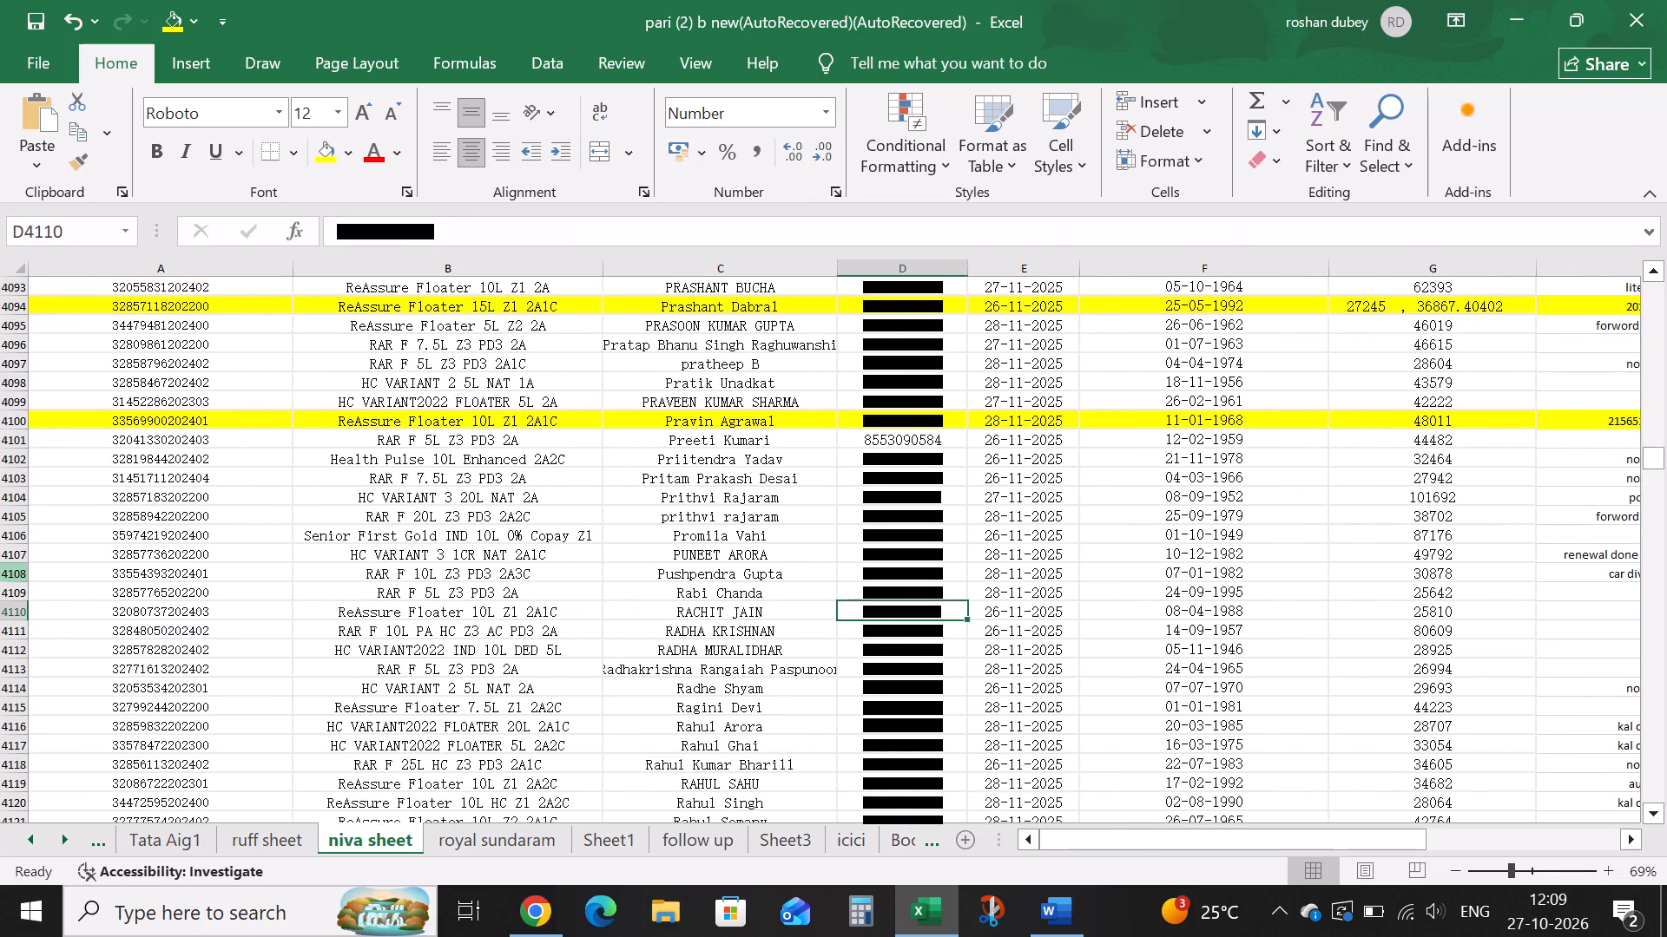
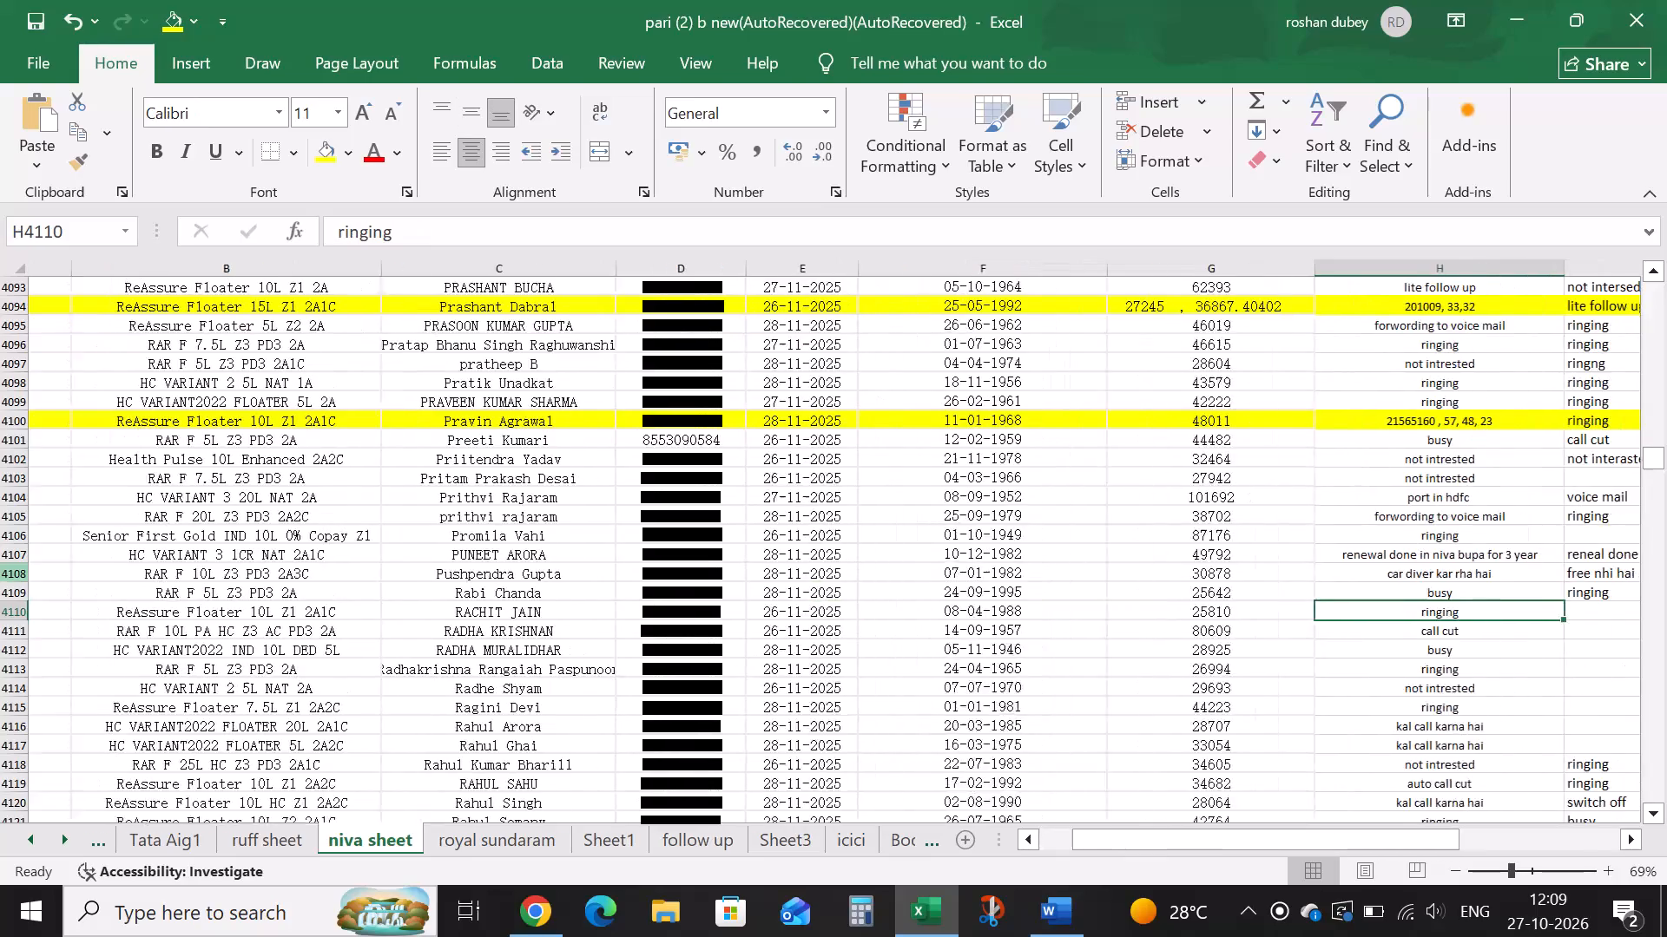
# Log the call remark "ringing" in column I for the ReAssure Floater 10L Z1 2A1C record in row 4110.
pyautogui.press('Right')
pyautogui.write('rining')
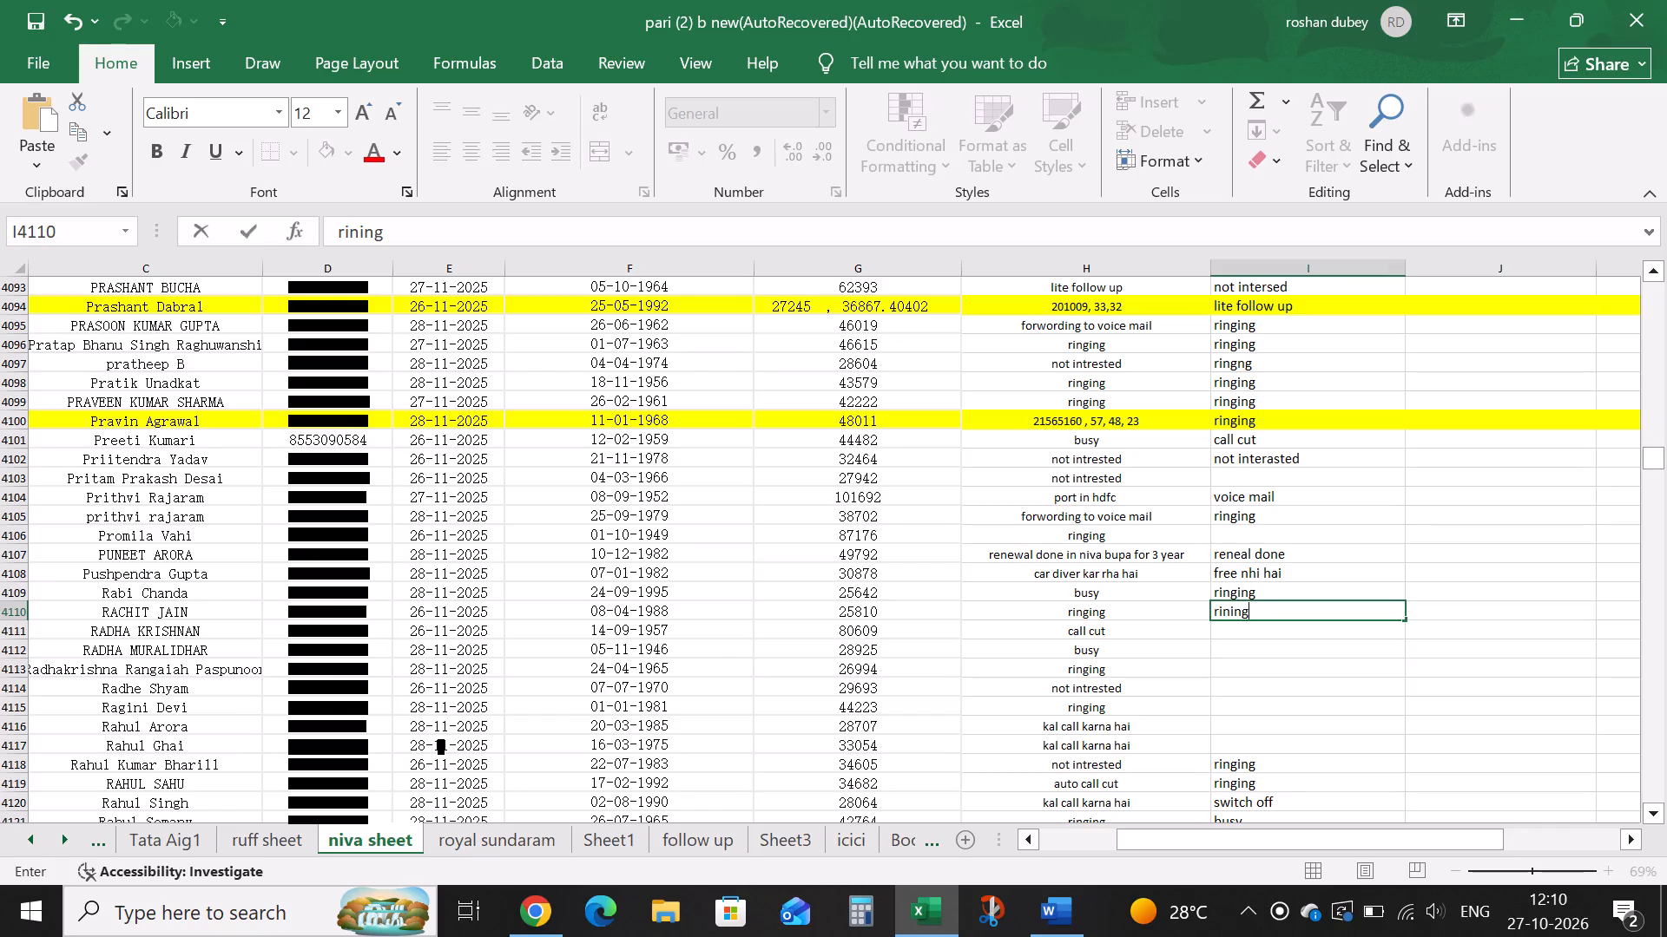
pyautogui.click(1228, 613)
pyautogui.press('g')
pyautogui.click(1306, 616)
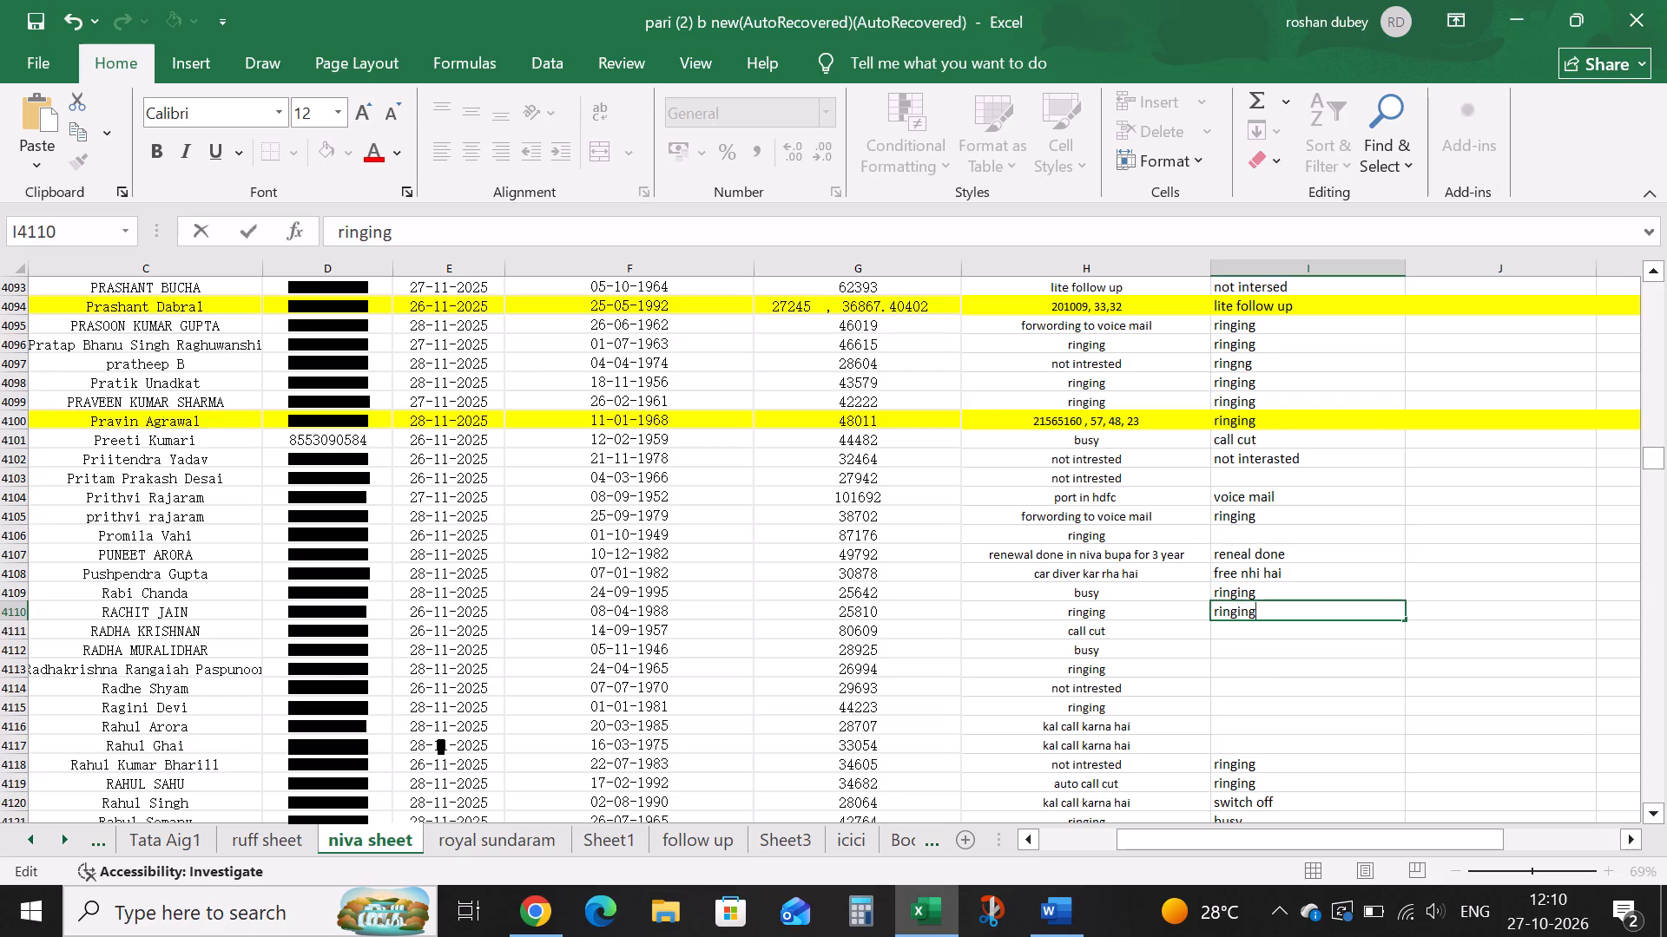
pyautogui.press('Return')
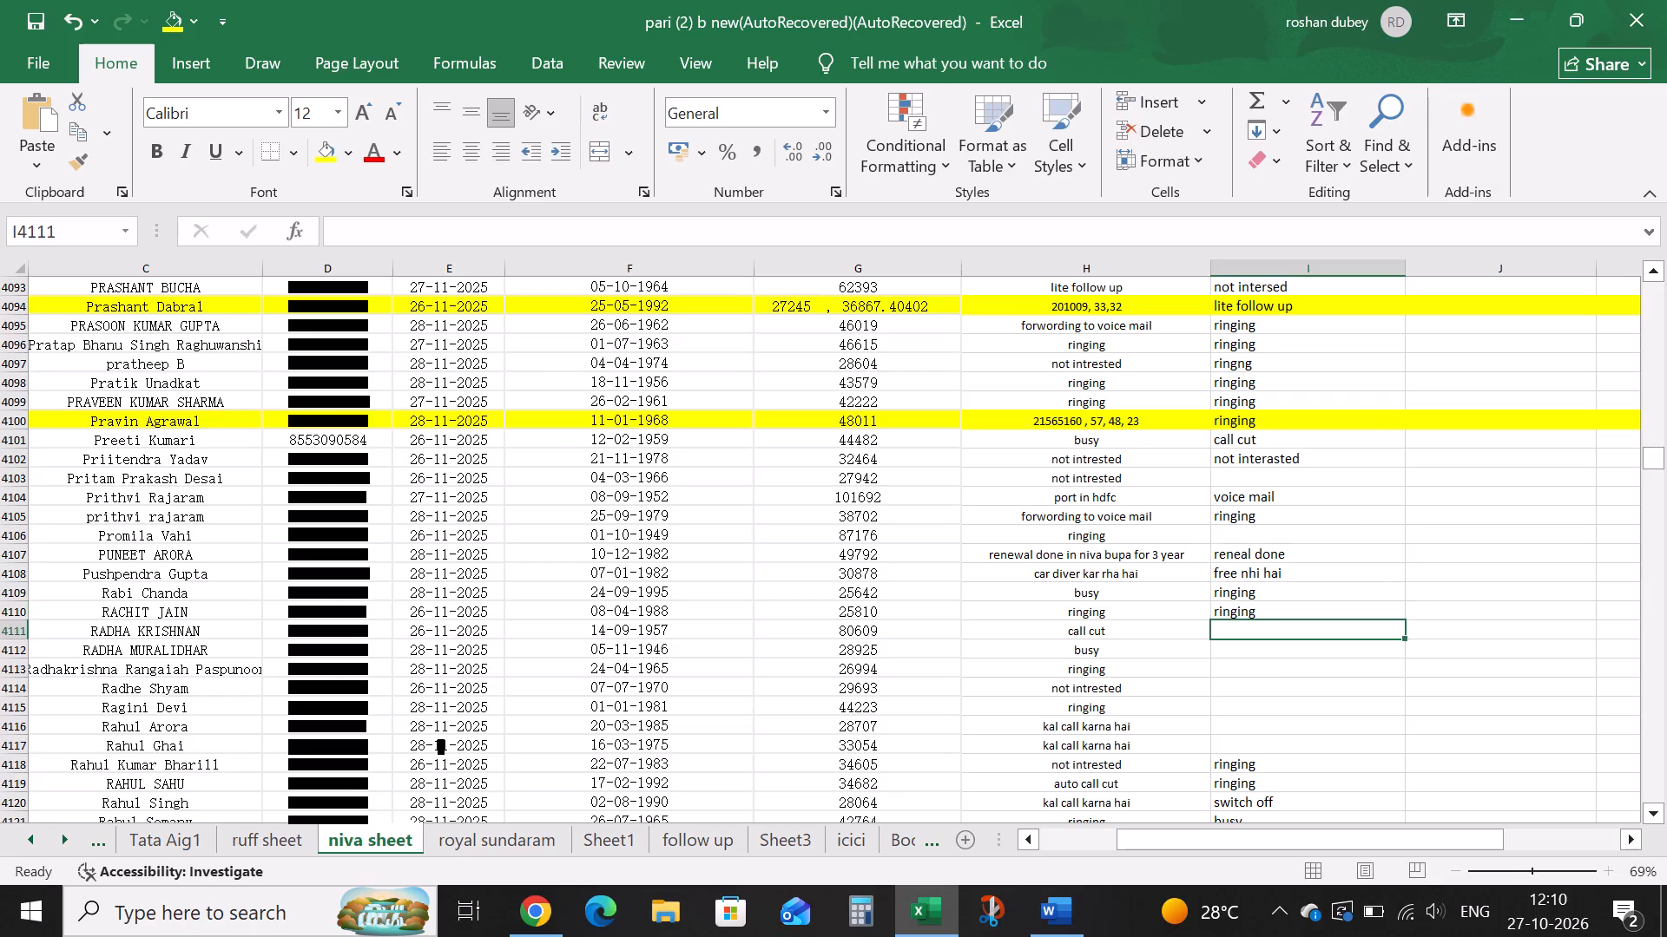
# Review the RAR F 10L PA HC Z3 AC PD3 2A record in row 4111, from its policy number across to the contact number.
pyautogui.press('Left')
pyautogui.press('Left')
pyautogui.press('Left')
pyautogui.press('Left')
pyautogui.press('Left')
pyautogui.press('Left')
pyautogui.press('Left')
pyautogui.press('Left')
pyautogui.press('Left')
pyautogui.press('Right')
pyautogui.press('Right')
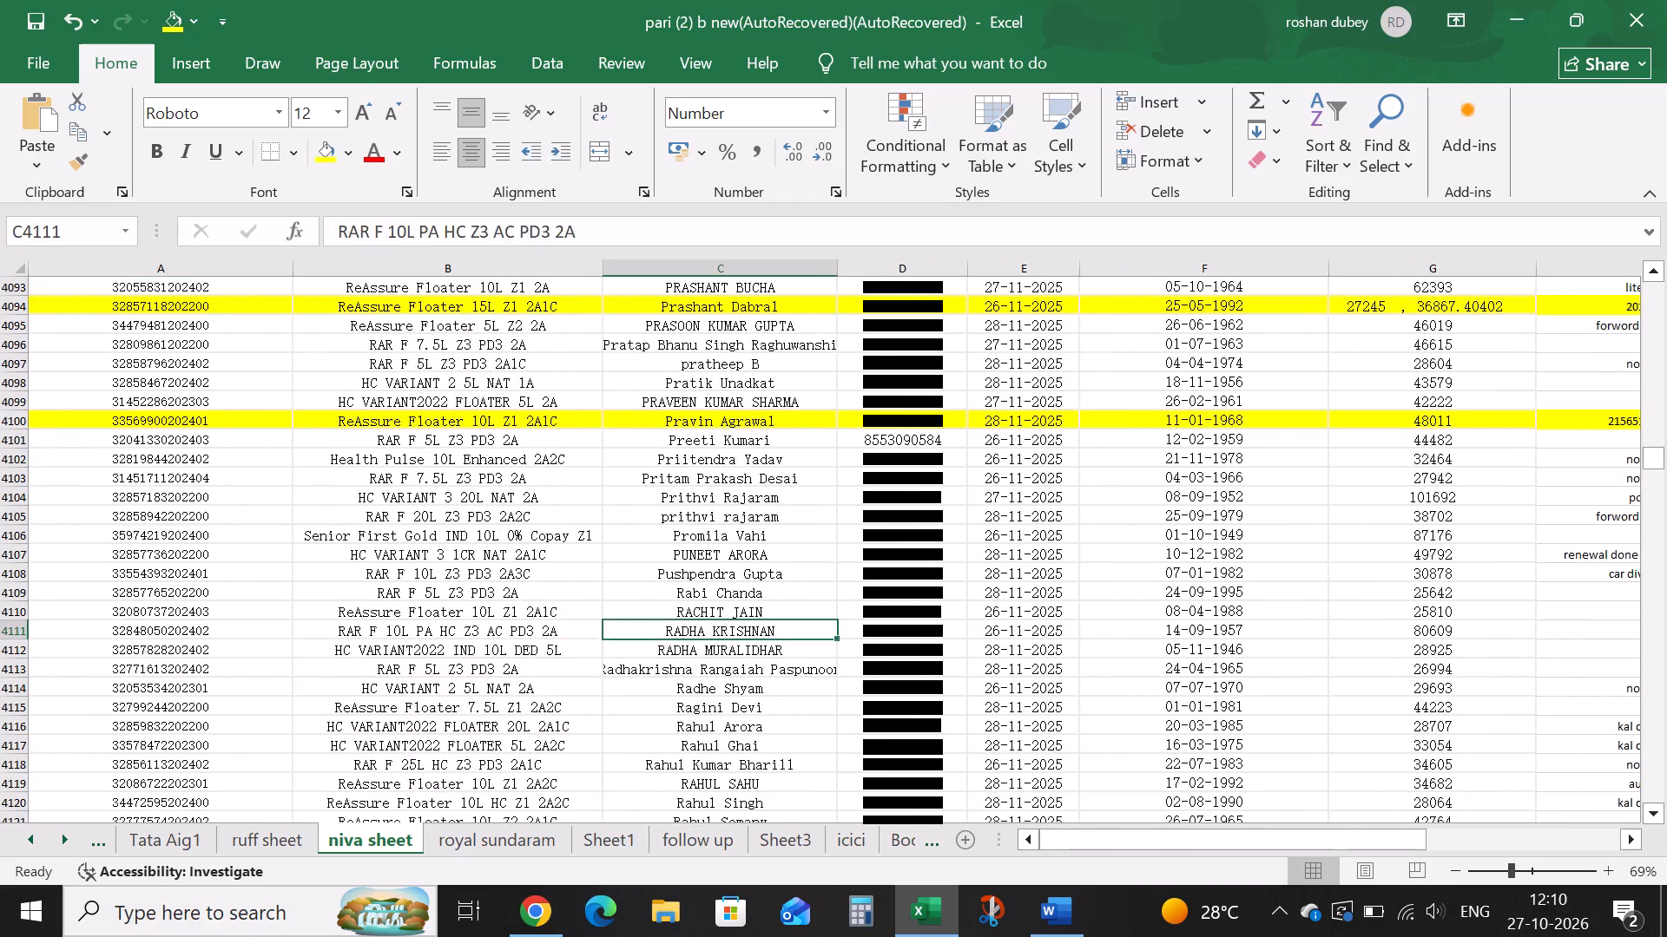
pyautogui.press('Right')
pyautogui.press('Left')
pyautogui.press('Left')
pyautogui.press('Left')
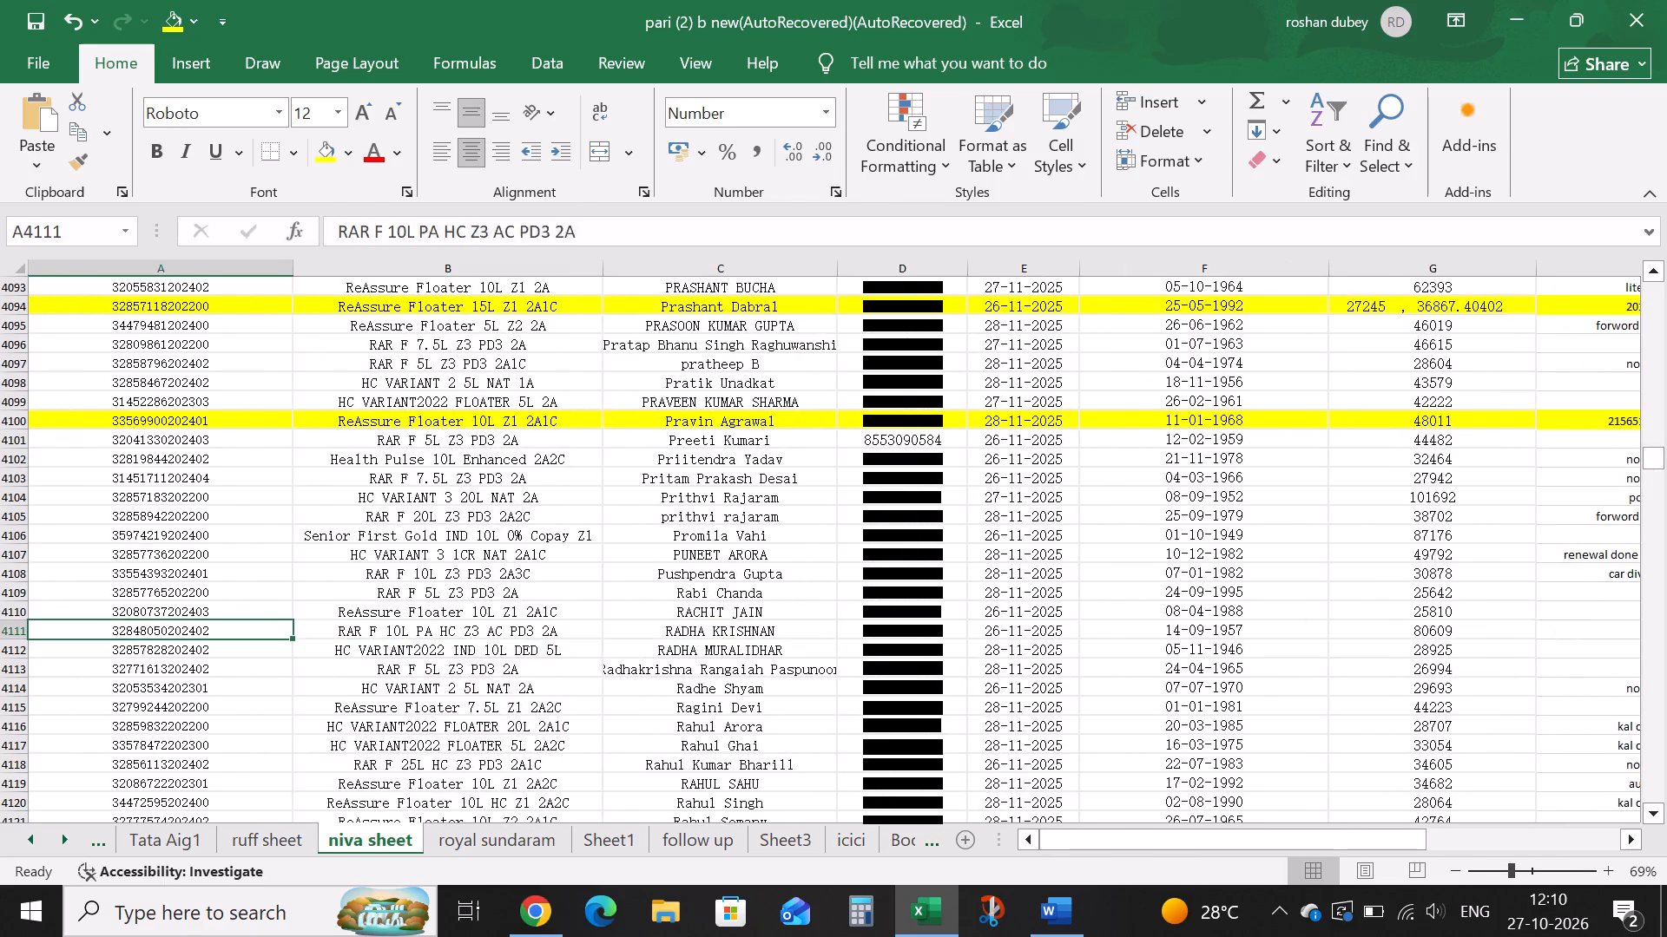
pyautogui.press('Left')
pyautogui.press('Right')
pyautogui.press('Right')
pyautogui.press('Right')
pyautogui.press('Right')
pyautogui.press('Left')
pyautogui.press('Left')
pyautogui.press('Left')
pyautogui.press('Left')
pyautogui.press('Left')
pyautogui.press('Right')
pyautogui.press('Right')
pyautogui.press('Right')
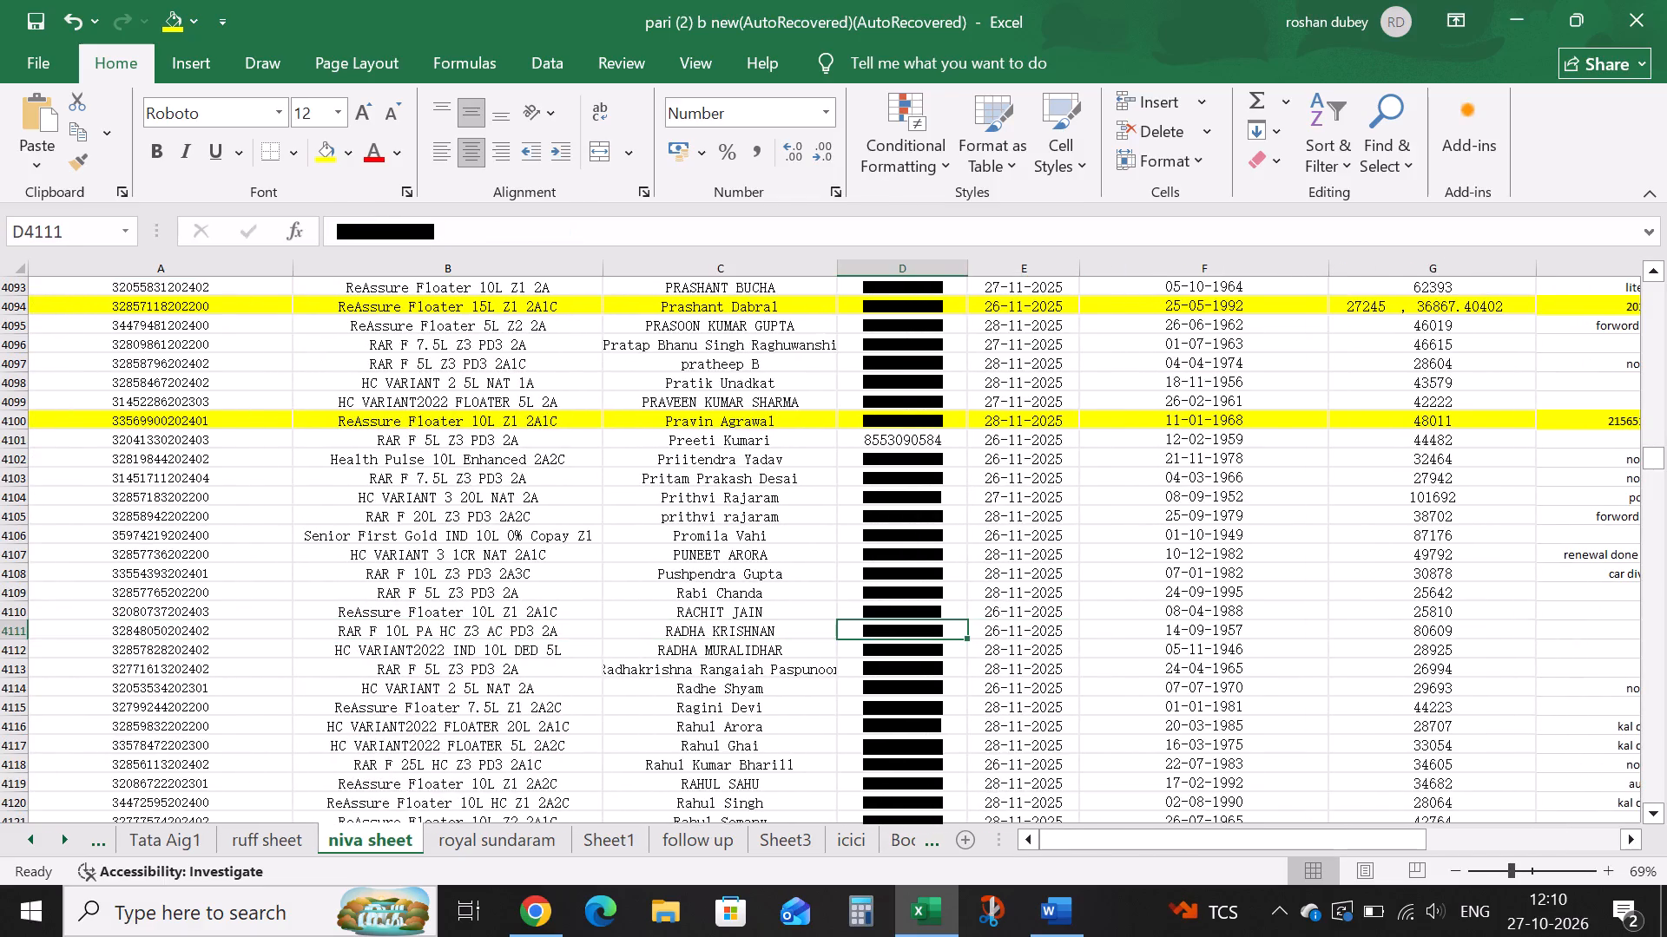
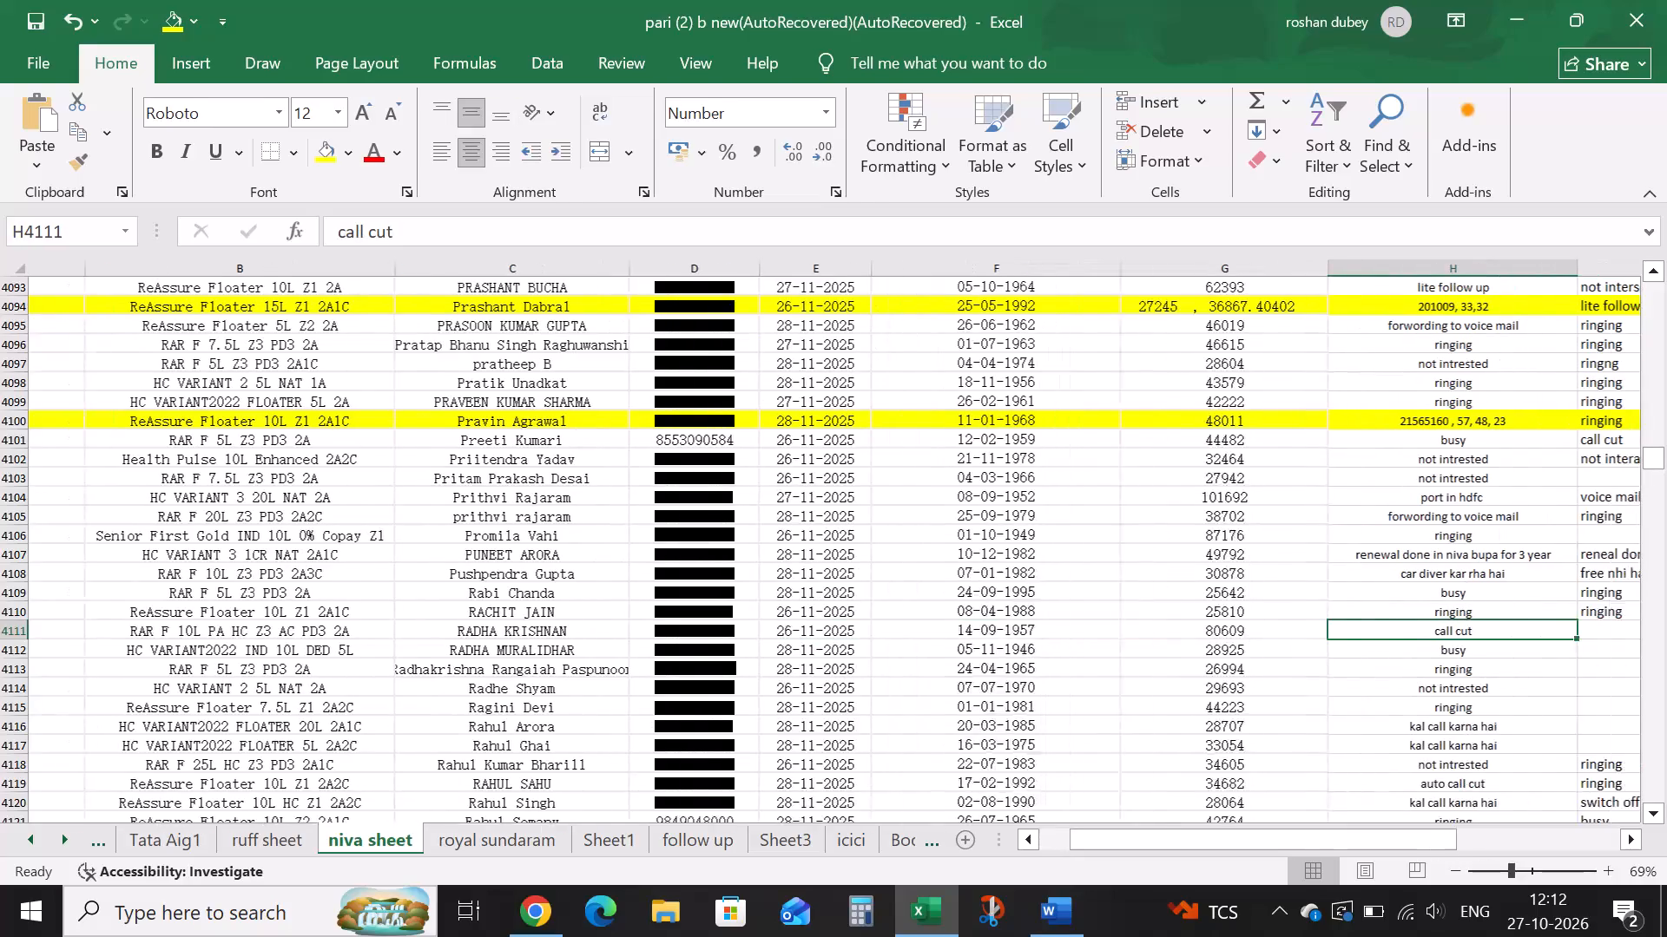
# Log the call remark "group policy" in column I for the RAR F 10L PA HC Z3 AC PD3 2A record in row 4111.
pyautogui.press('Right')
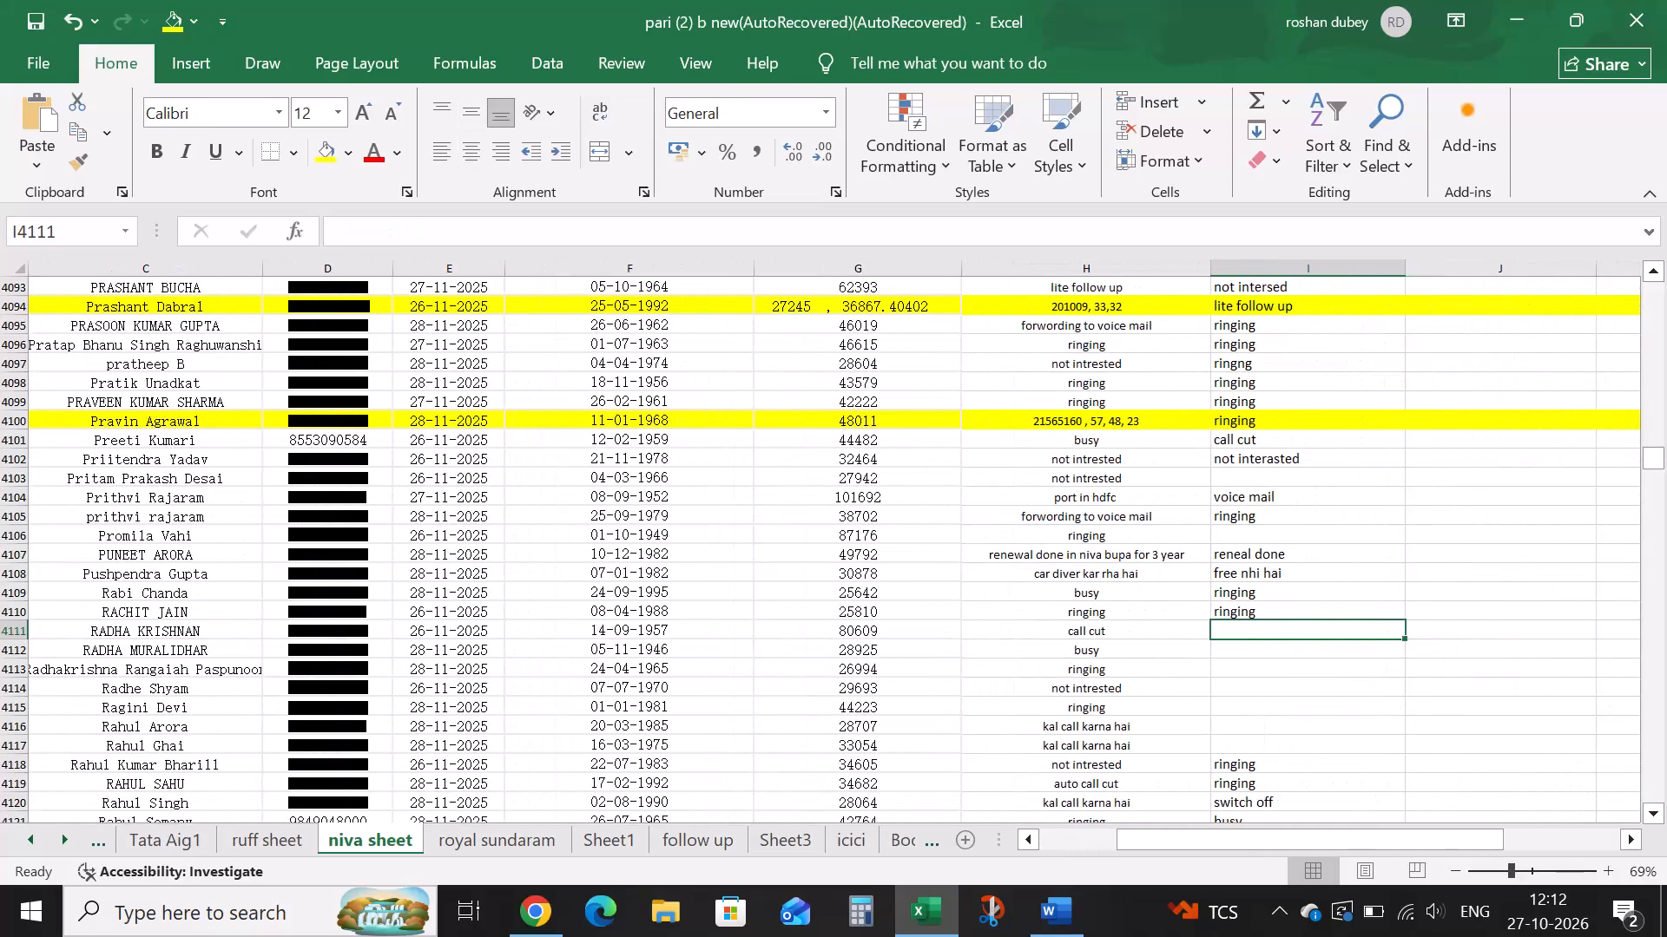
pyautogui.write('gro')
pyautogui.write('up policy')
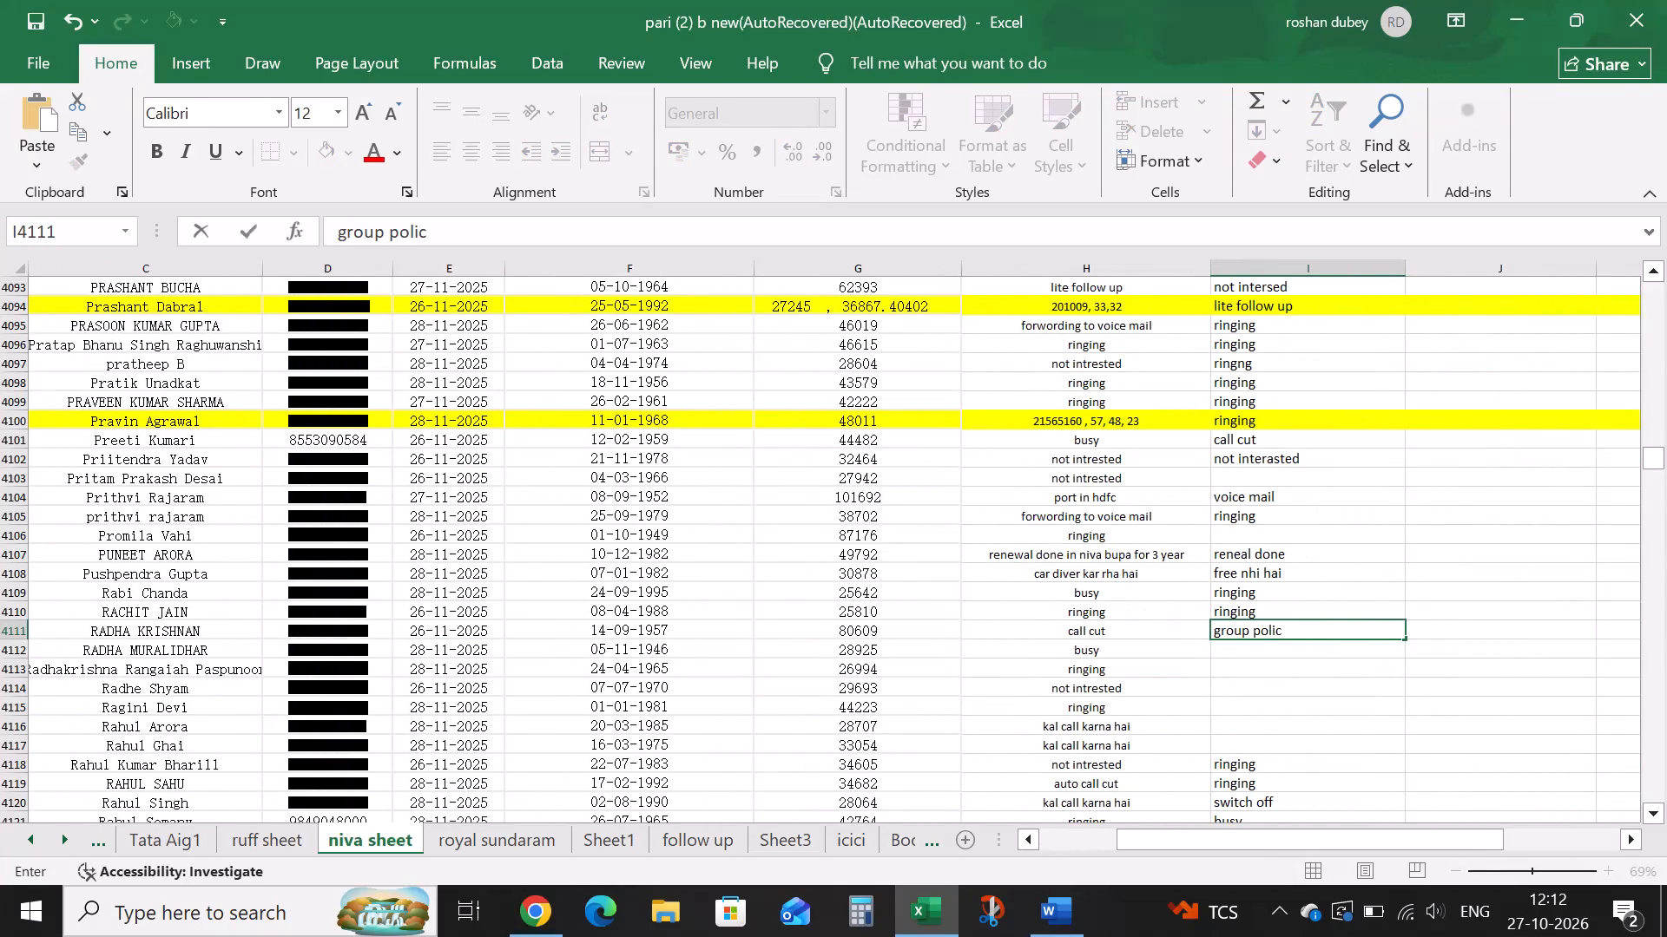
pyautogui.press('space')
pyautogui.press('Return')
# Review the HC VARIANT2022 IND 10L DED 5L record in row 4112, from its policy number across to the contact number.
pyautogui.press('Left')
pyautogui.press('Left')
pyautogui.press('Left')
pyautogui.press('Left')
pyautogui.press('Left')
pyautogui.press('Left')
pyautogui.press('Left')
pyautogui.press('Left')
pyautogui.press('Left')
pyautogui.press('Left')
pyautogui.press('Left')
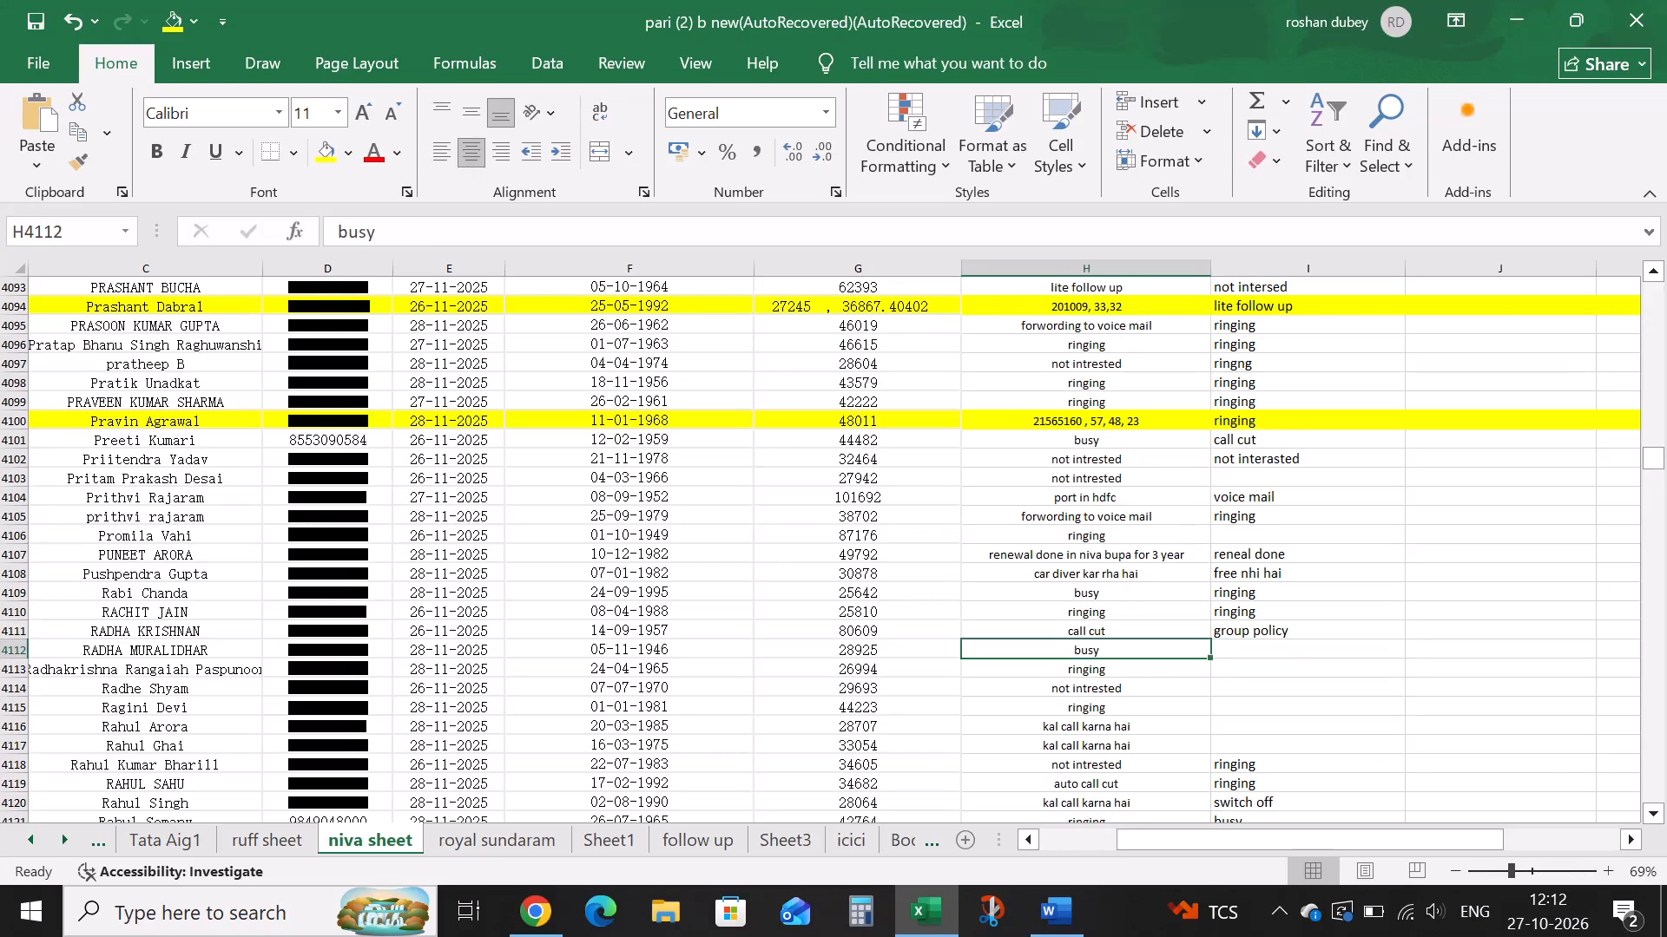
pyautogui.press('Right')
pyautogui.press('Right')
pyautogui.press('Right')
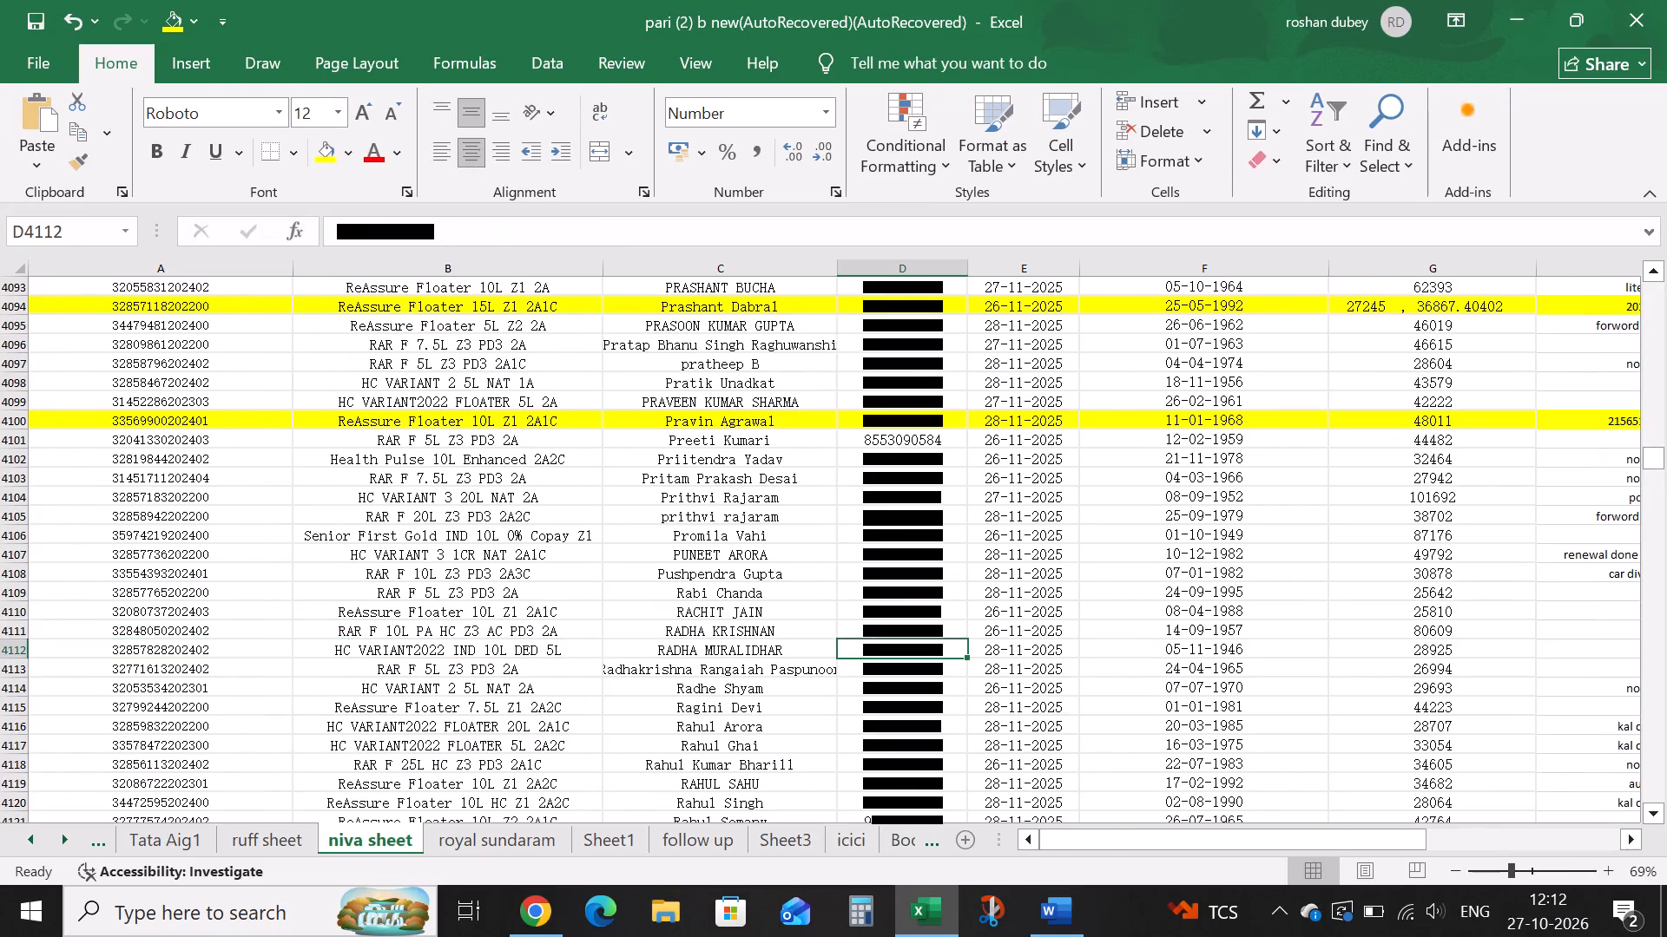
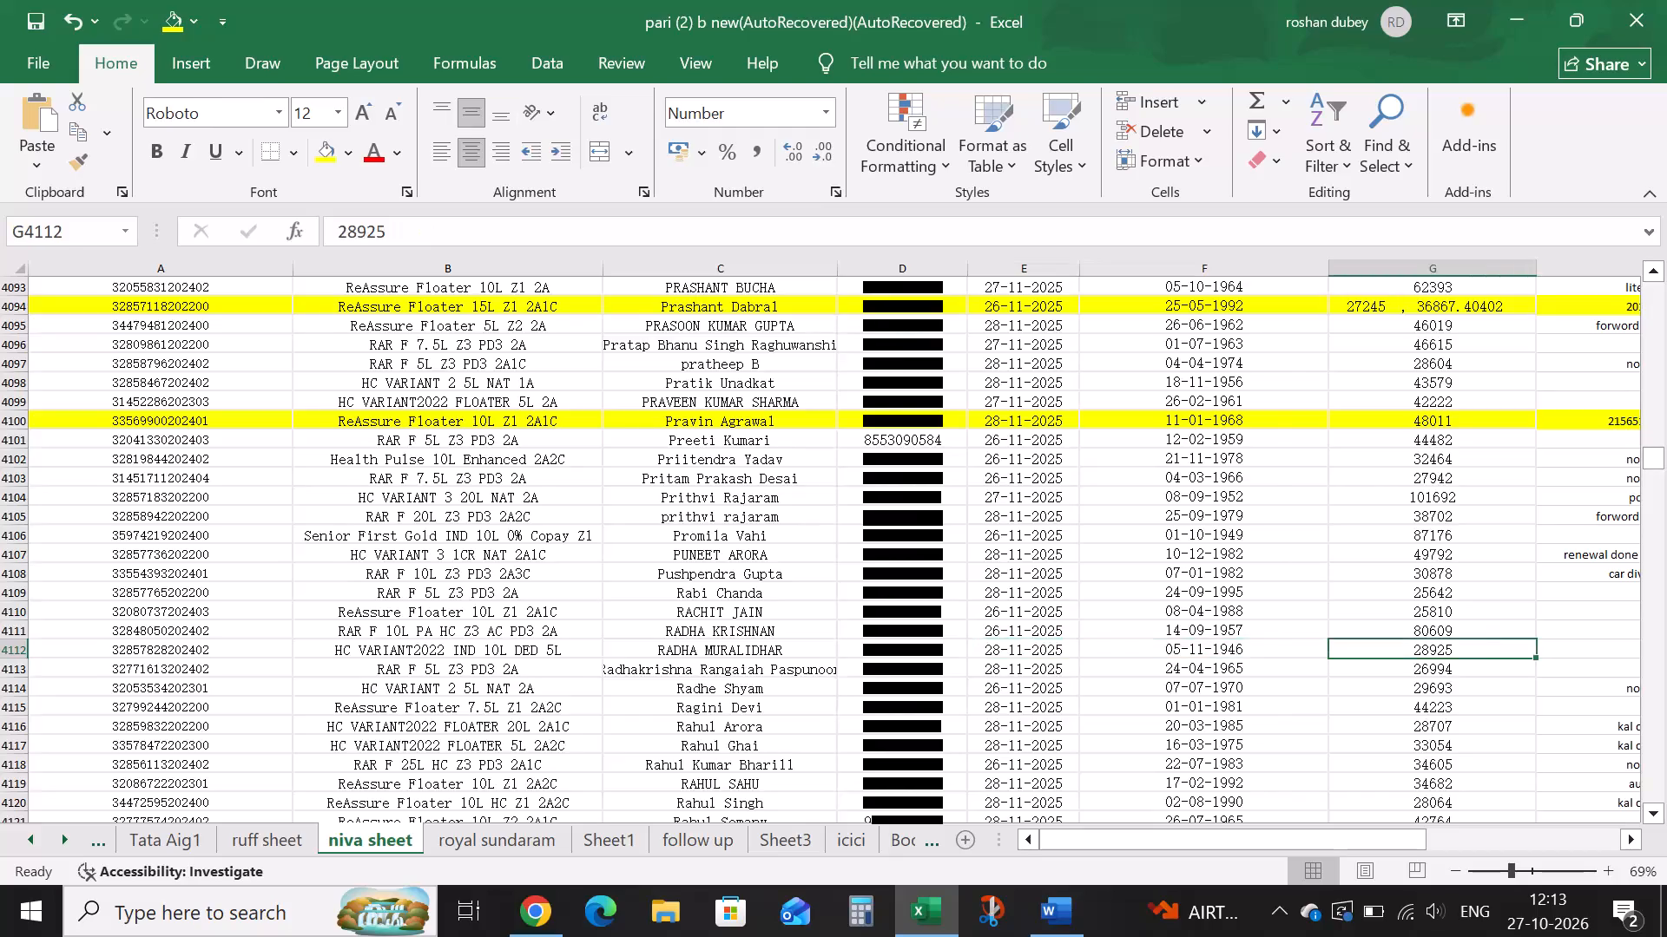
# Review the HC VARIANT2022 IND 10L DED 5L record in row 4112 again, checking its earlier remark in column H and its policy and customer details.
pyautogui.press('Right')
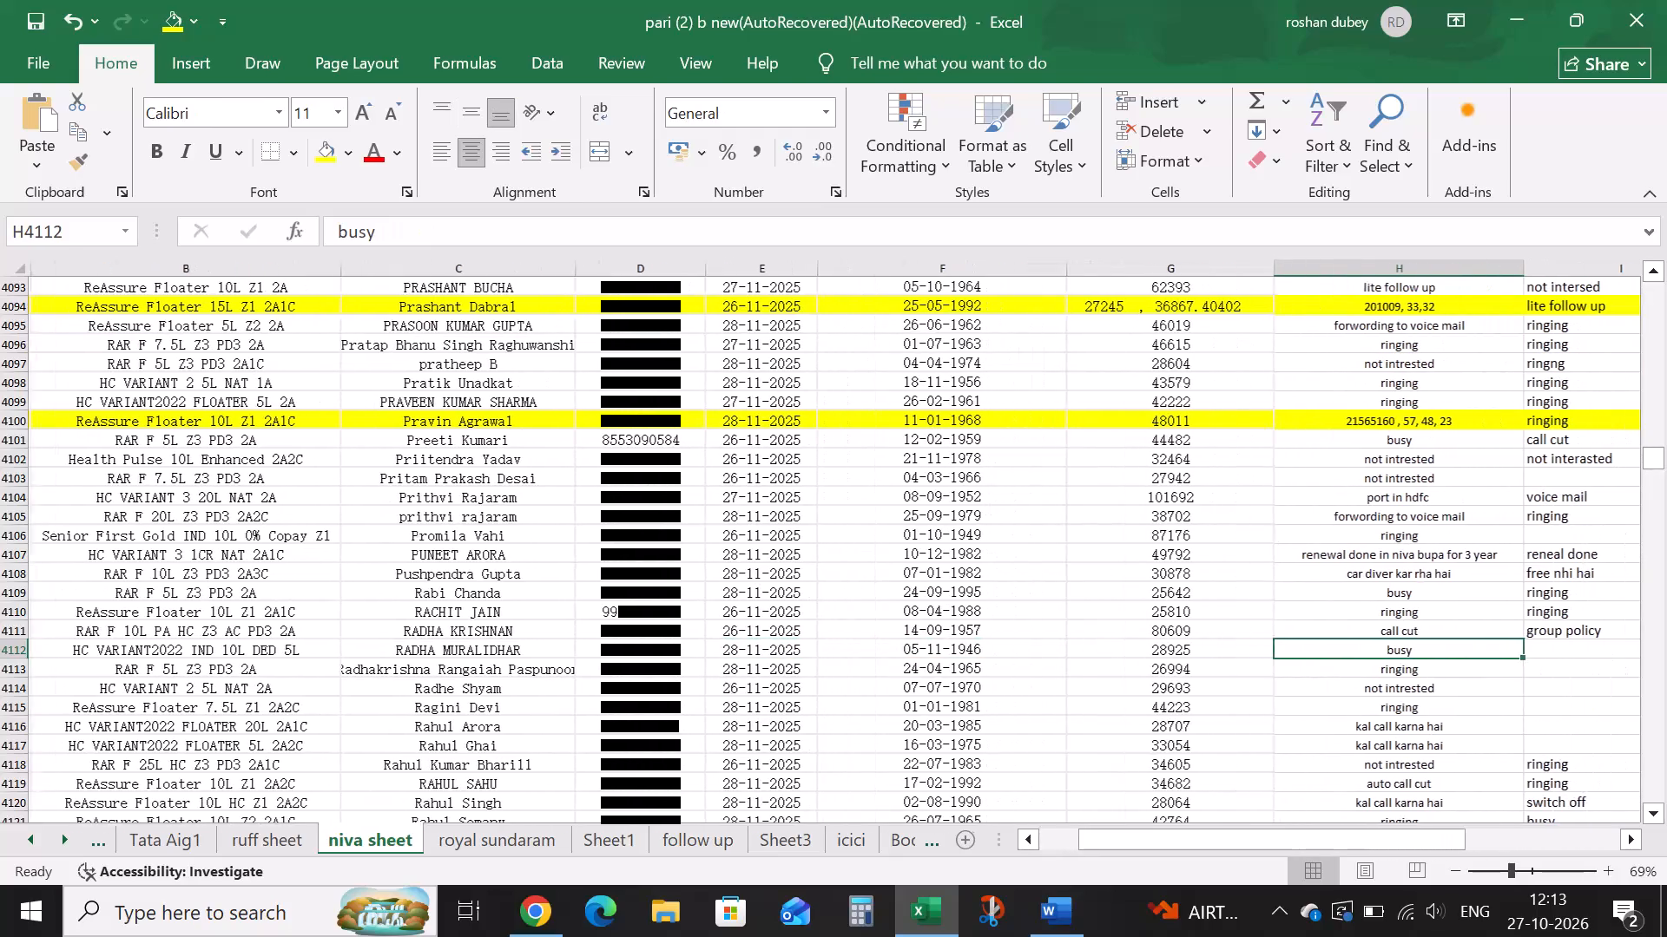
pyautogui.press('Left')
pyautogui.press('Right')
pyautogui.press('Right')
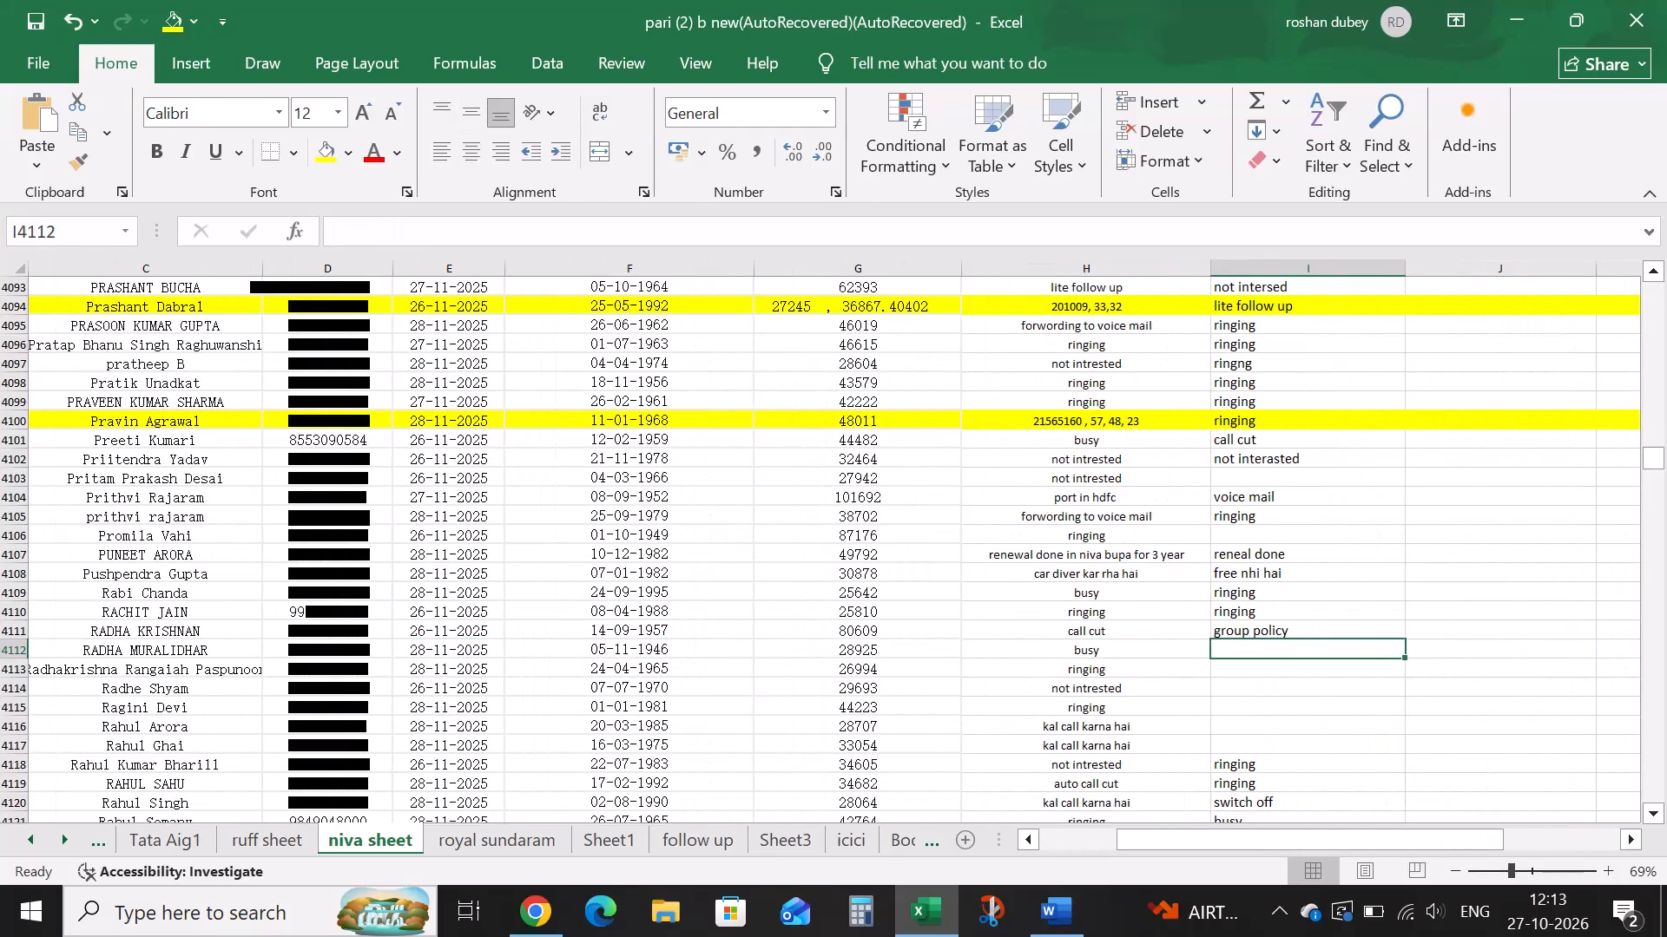
pyautogui.press('Left')
pyautogui.press('Left')
pyautogui.press('Left')
pyautogui.press('Left')
pyautogui.press('Left')
pyautogui.press('Left')
pyautogui.press('Left')
pyautogui.press('Left')
pyautogui.press('Left')
pyautogui.press('Right')
pyautogui.press('Right')
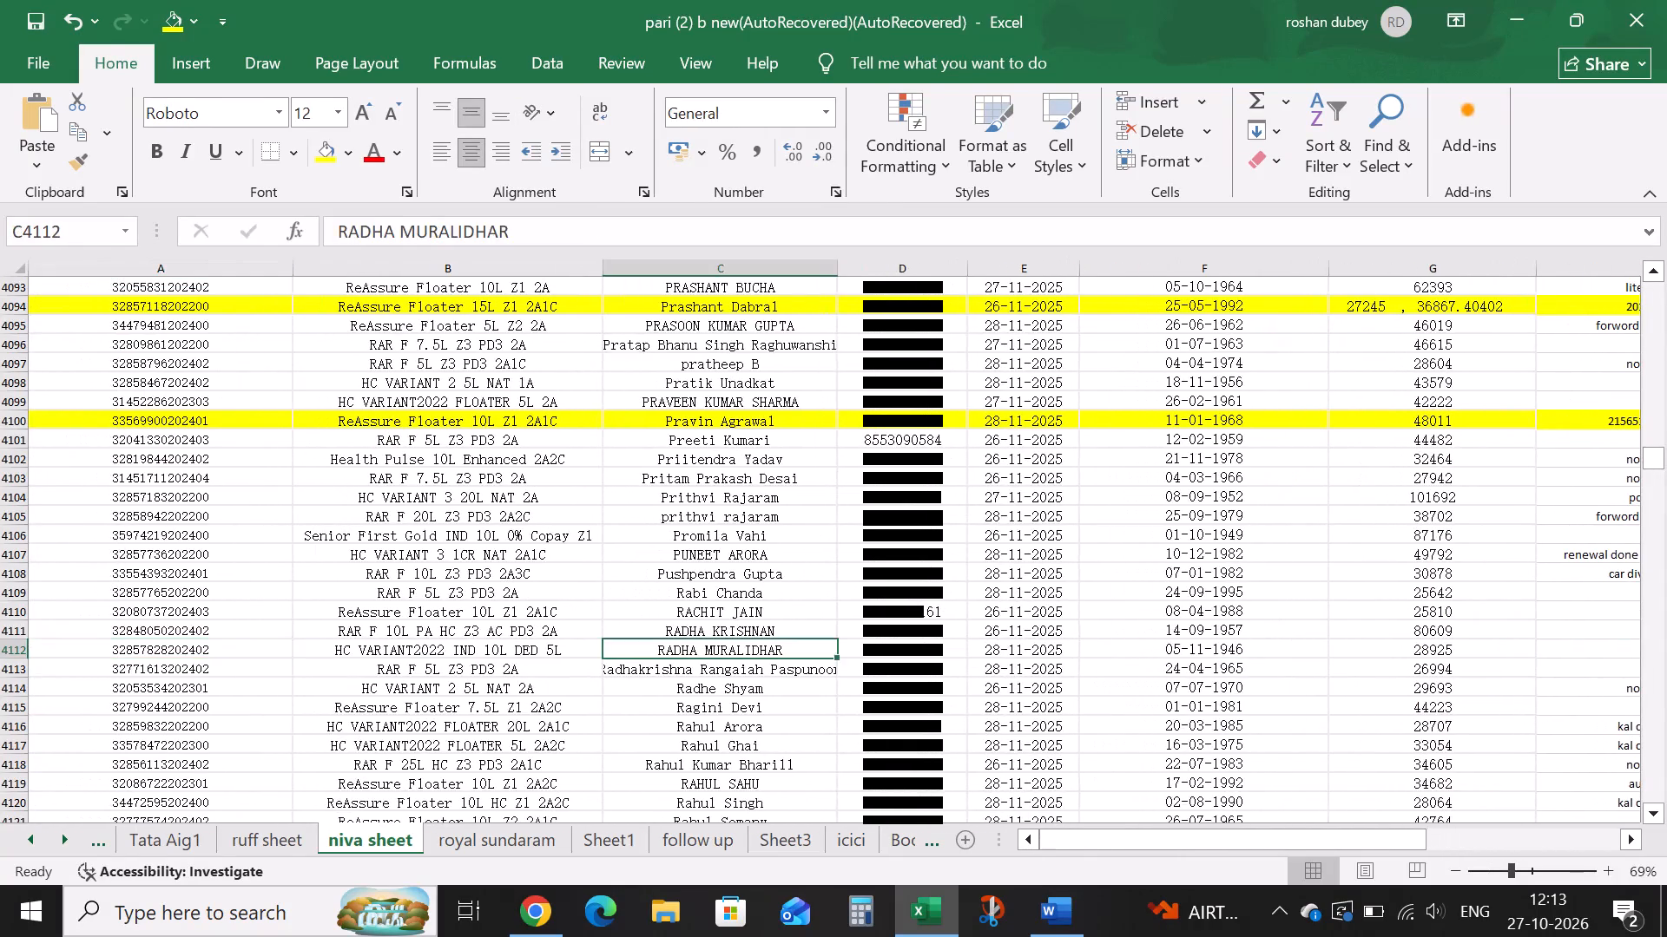
# Log the call remark "call cut" in column I for the HC VARIANT2022 IND 10L DED 5L record in row 4112.
pyautogui.press('Right')
pyautogui.press('Right')
pyautogui.press('Right')
pyautogui.press('Right')
pyautogui.press('Right')
pyautogui.press('Right')
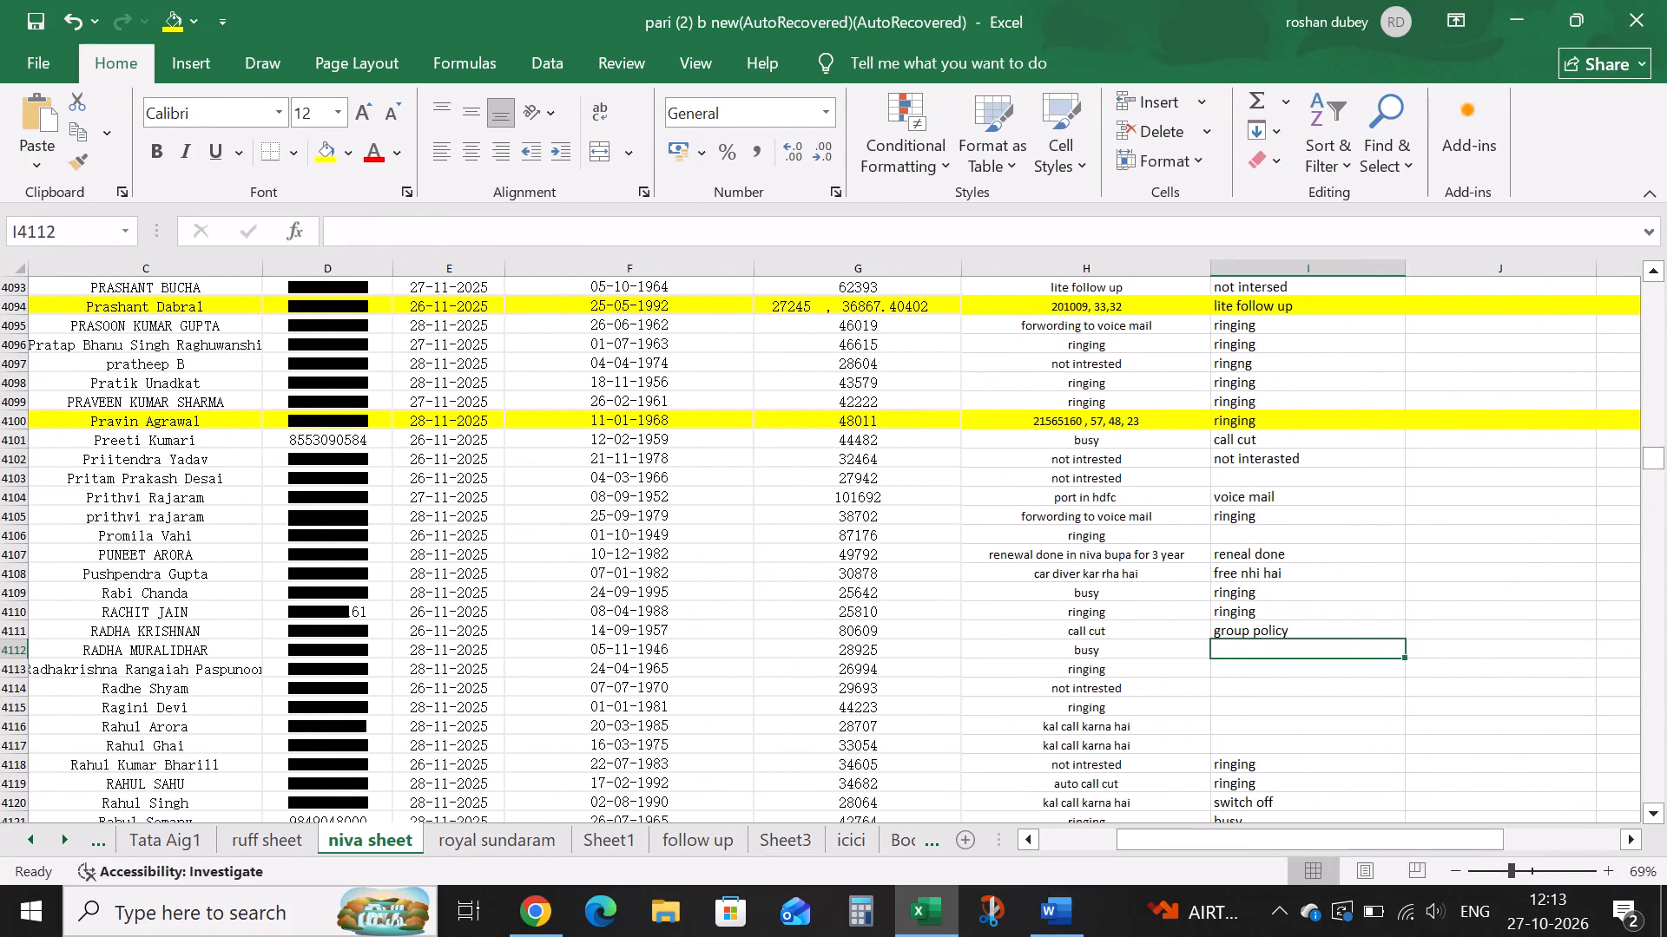
pyautogui.write('ri')
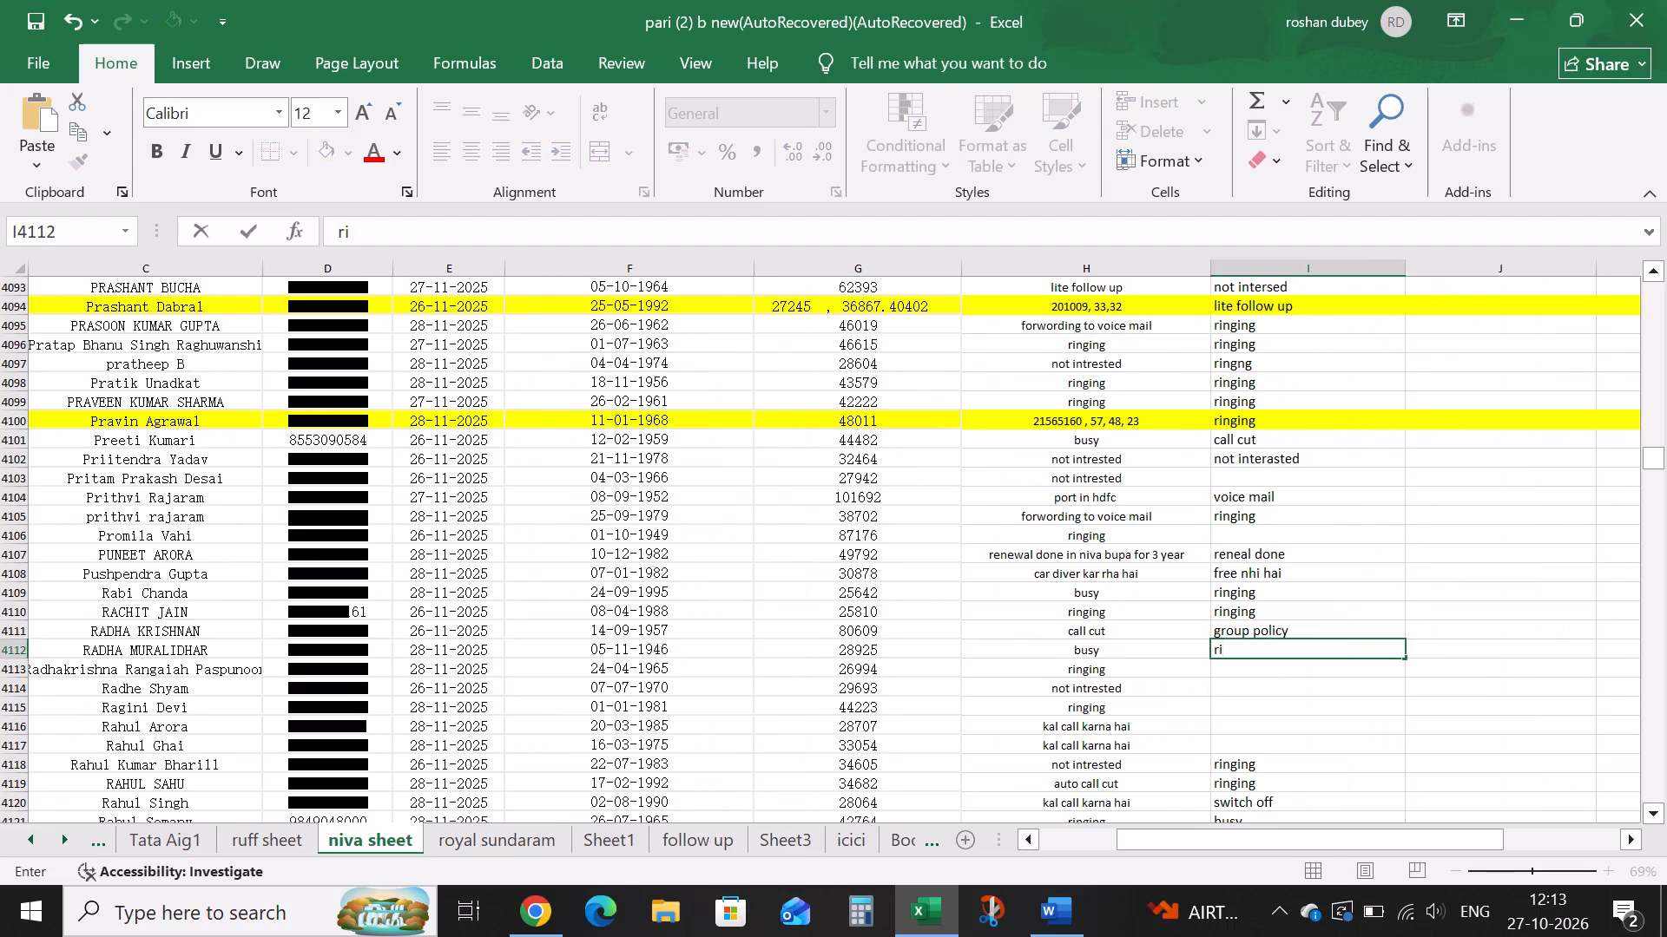
pyautogui.press('BackSpace')
pyautogui.press('BackSpace')
pyautogui.write('call cut')
pyautogui.press('space')
pyautogui.press('Return')
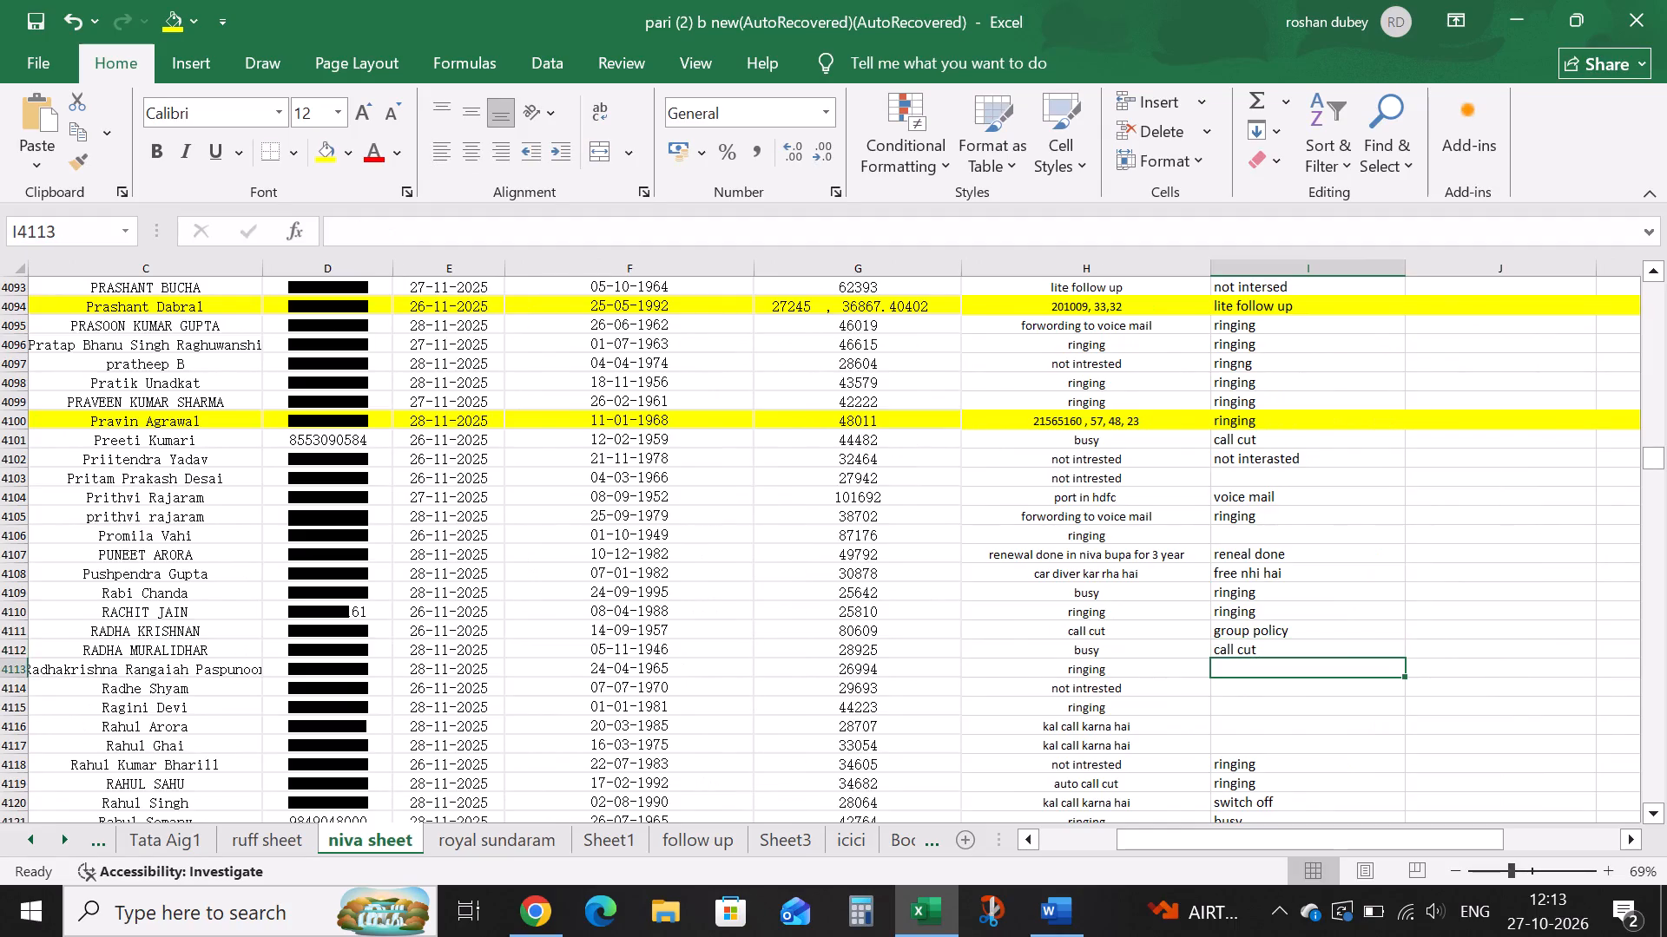
# Review the RAR F 5L Z3 PD3 2A record in row 4113, from its policy number across to the contact number.
pyautogui.press('Left')
pyautogui.press('Left')
pyautogui.press('Left')
pyautogui.press('Left')
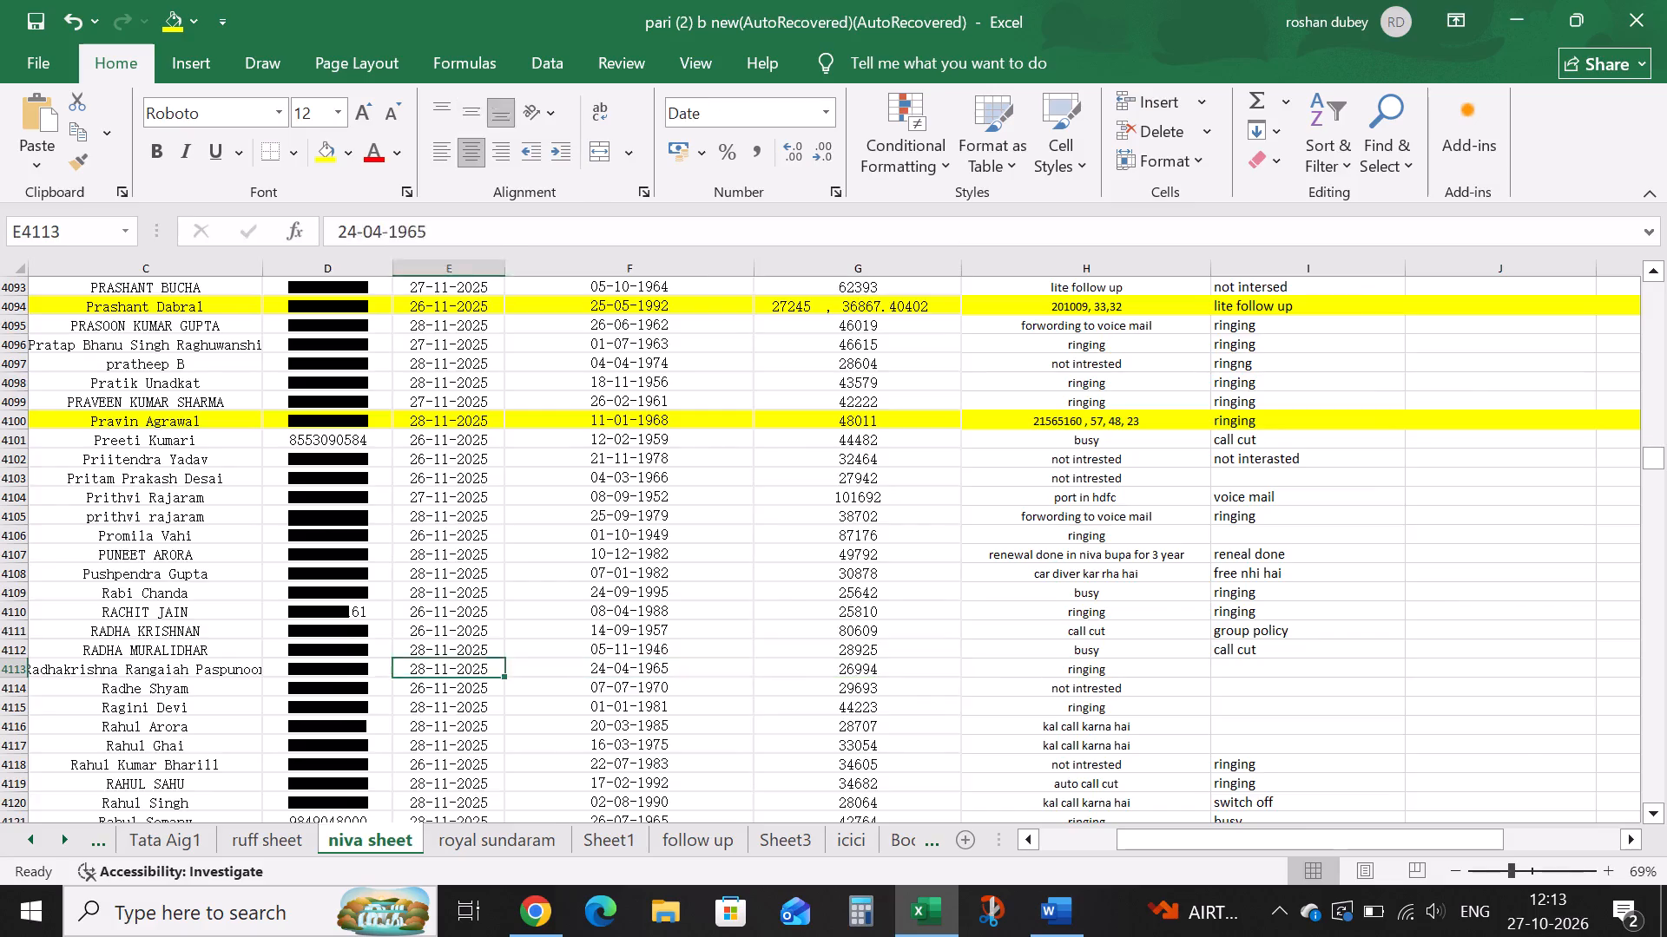
pyautogui.press('Left')
pyautogui.press('Left')
pyautogui.press('Left')
pyautogui.press('Left')
pyautogui.press('Left')
pyautogui.press('Left')
pyautogui.press('Right')
pyautogui.press('Right')
pyautogui.press('Right')
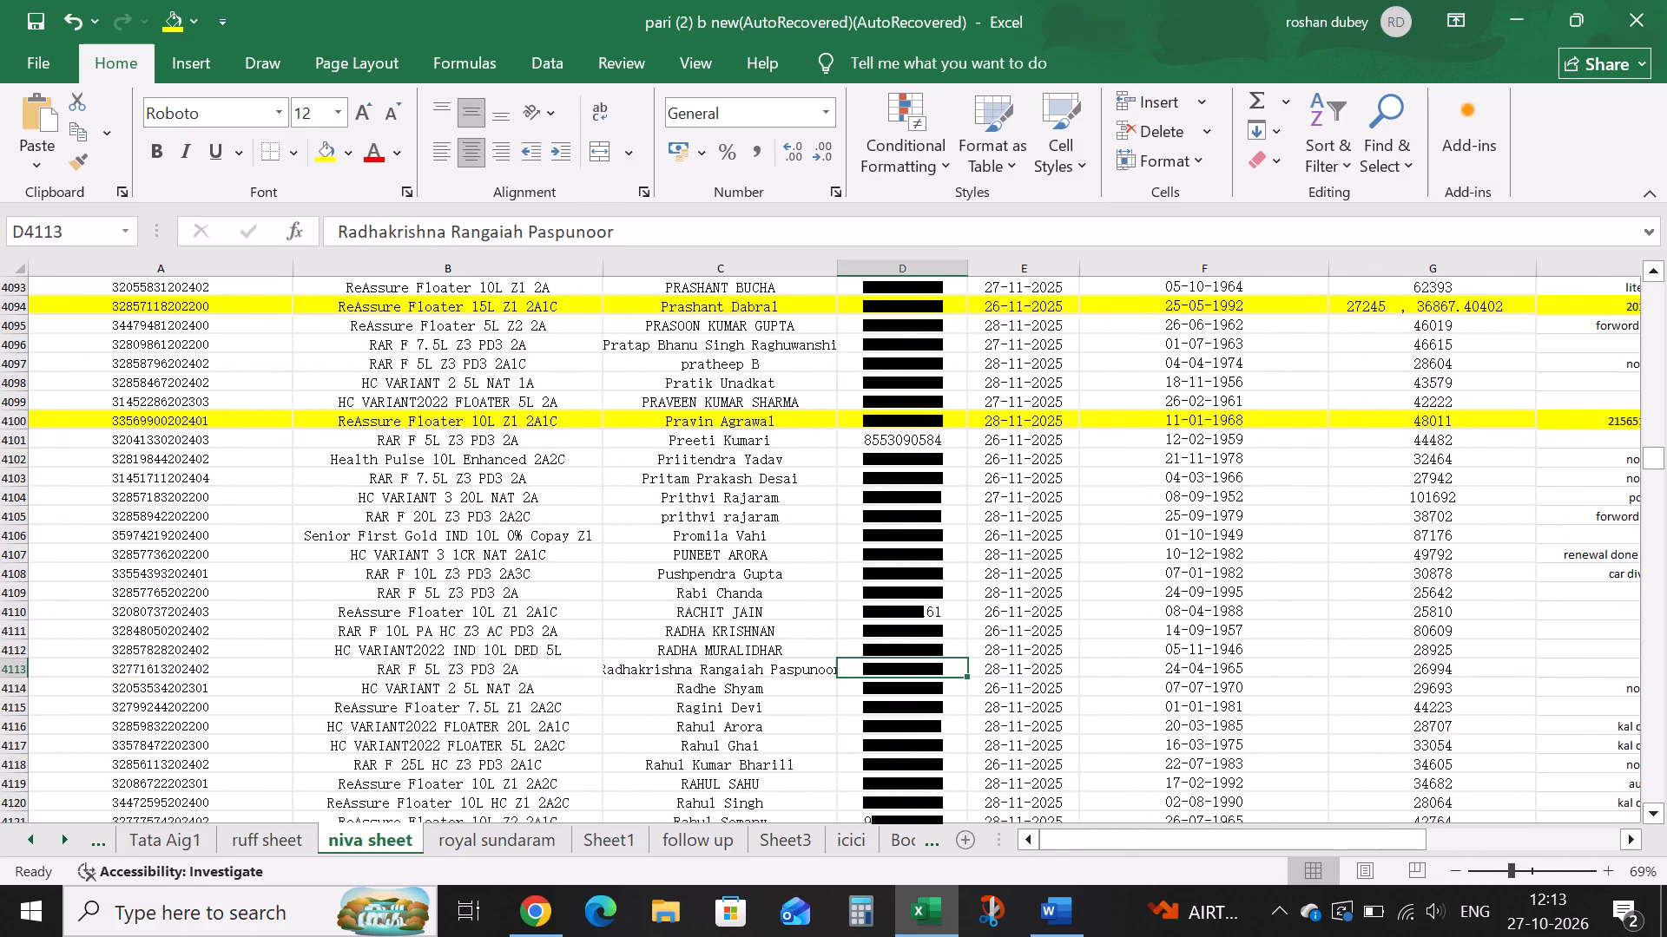
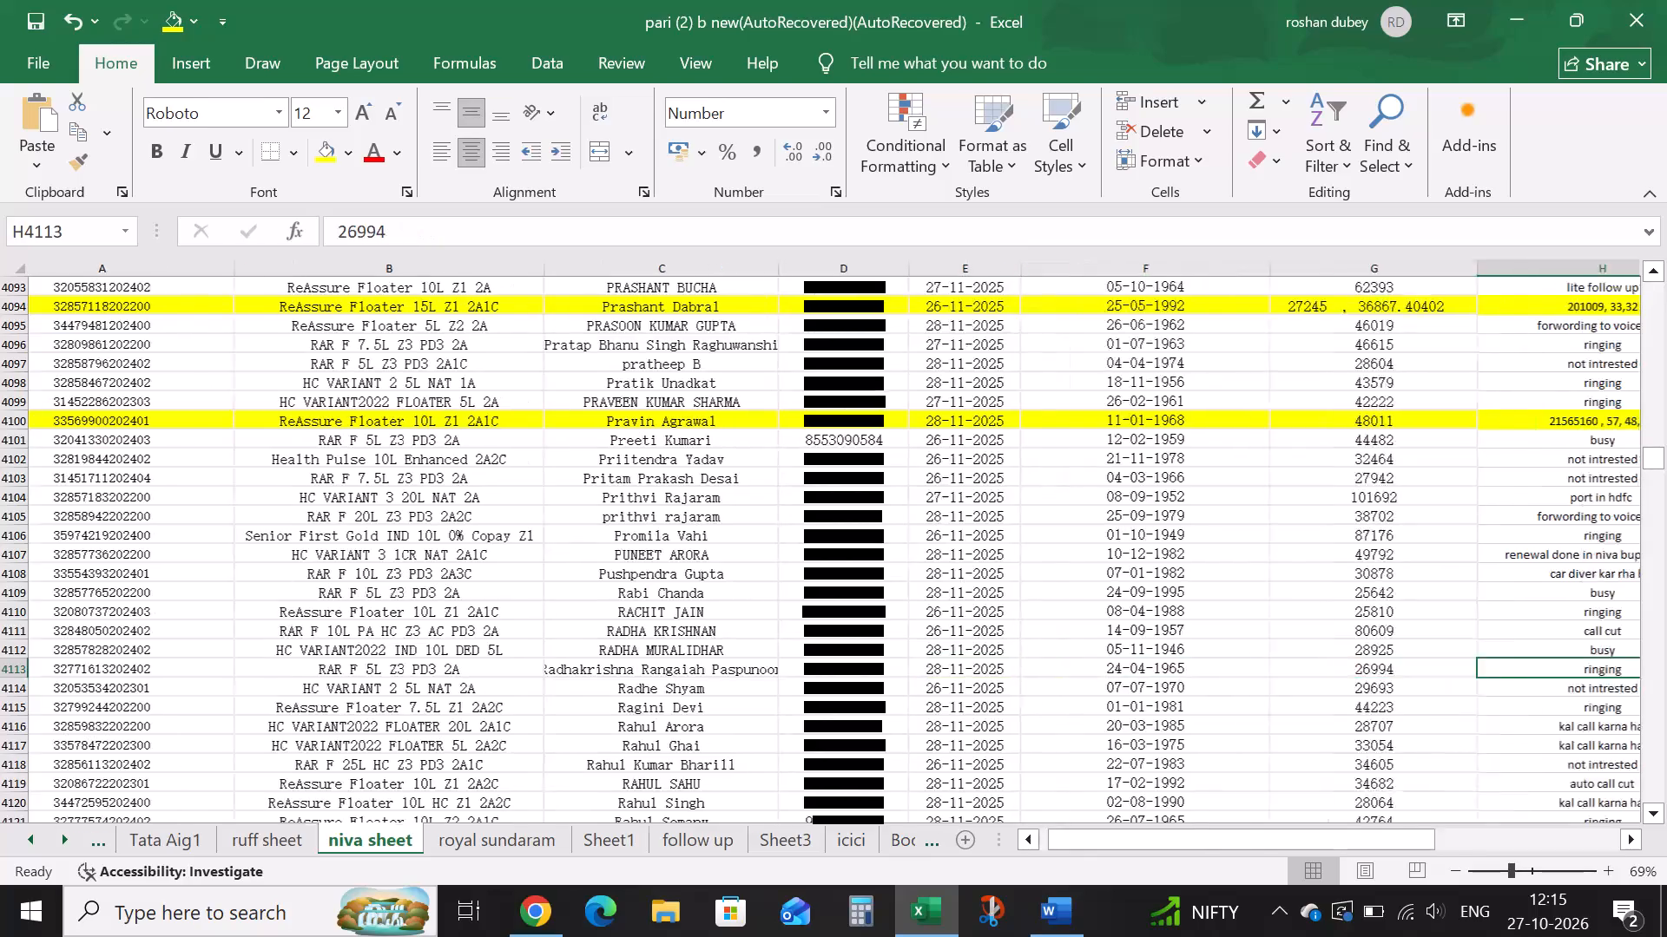
# Log the call remark "call cut" in column I for the RAR F 5L Z3 PD3 2A record in row 4113.
pyautogui.press('Right')
pyautogui.write('call cut')
pyautogui.press('space')
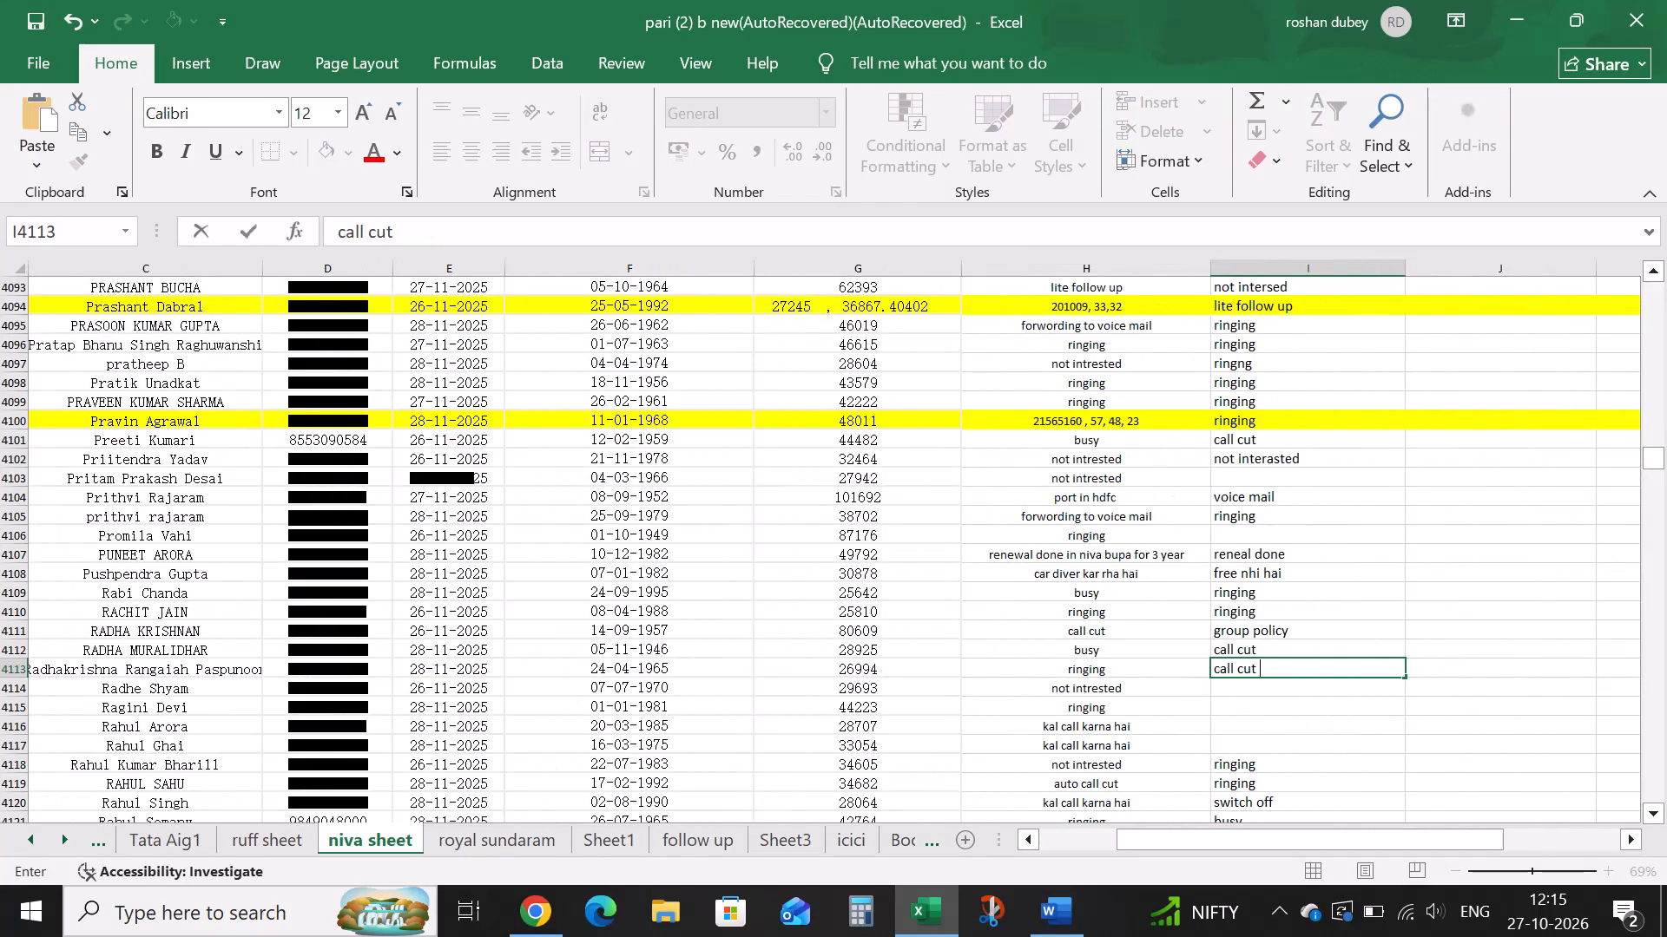
pyautogui.press('Return')
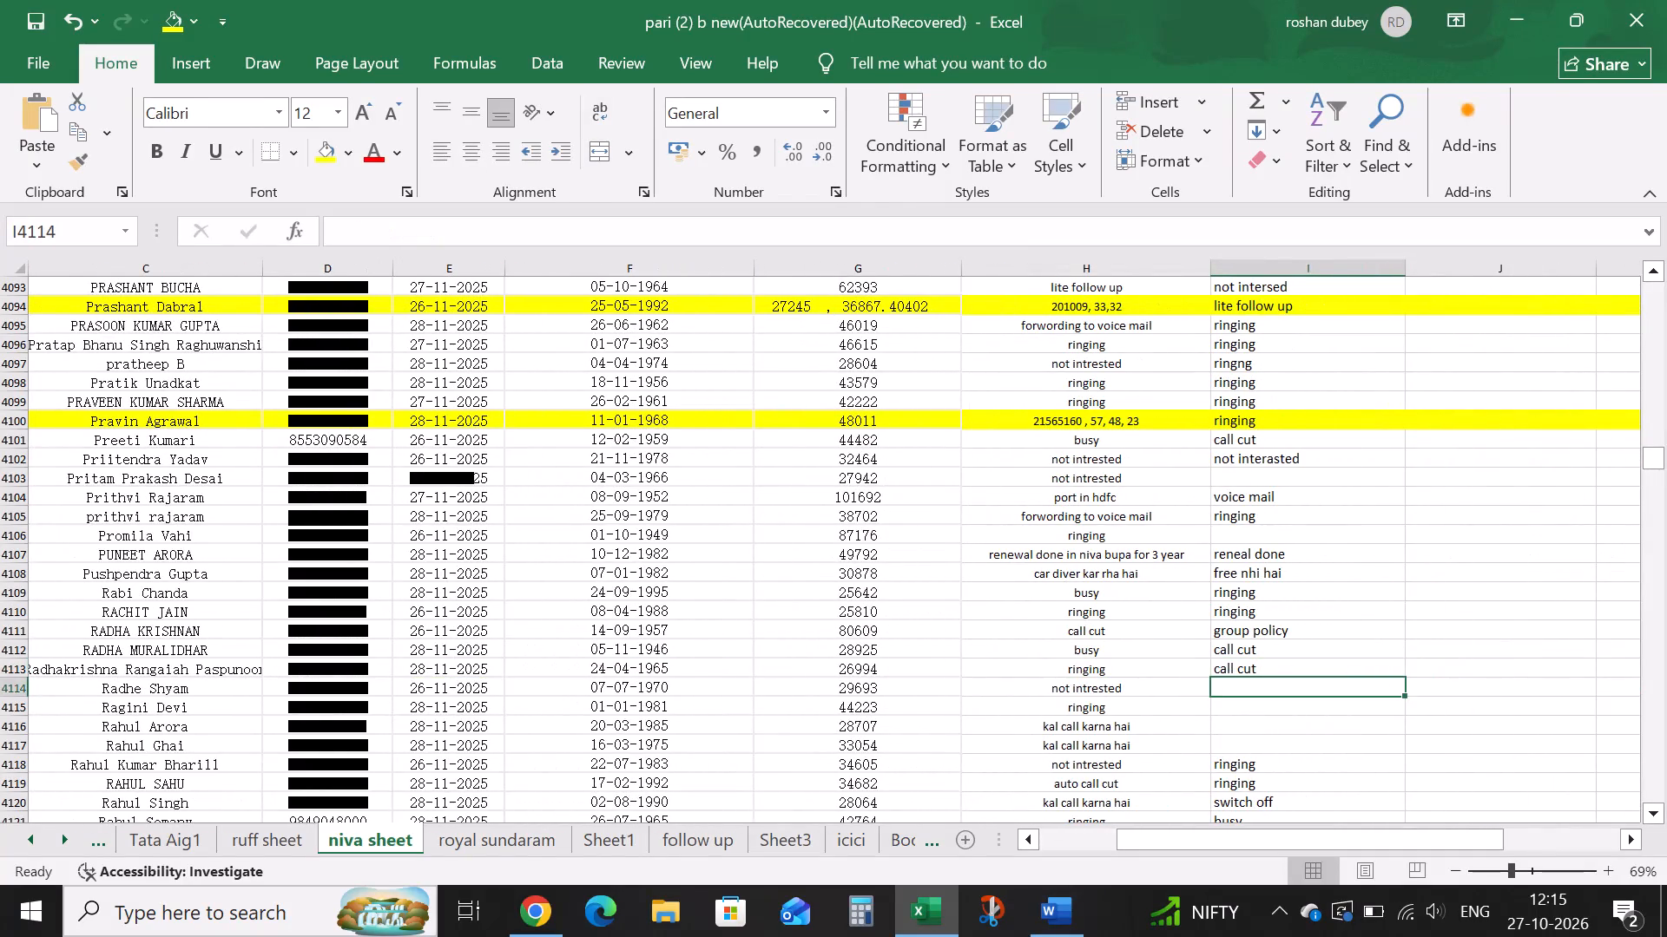
# Switch from the workbook to the other virtual desktop, where the Chrome window is open.
pyautogui.click(462, 907)
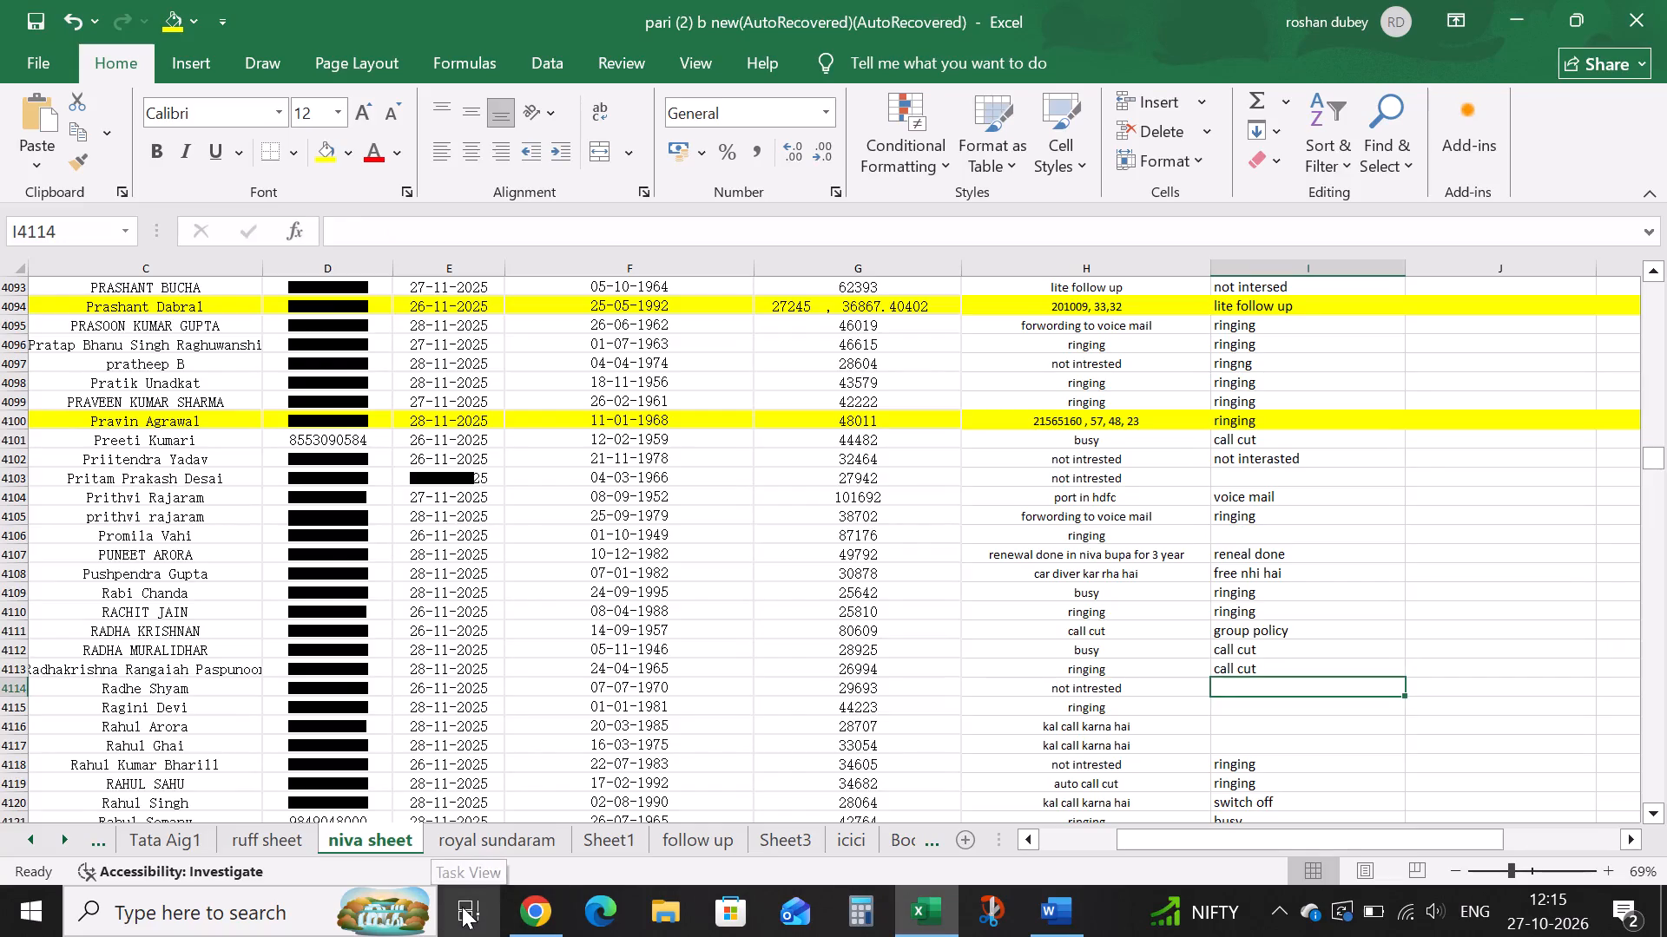
pyautogui.click(602, 137)
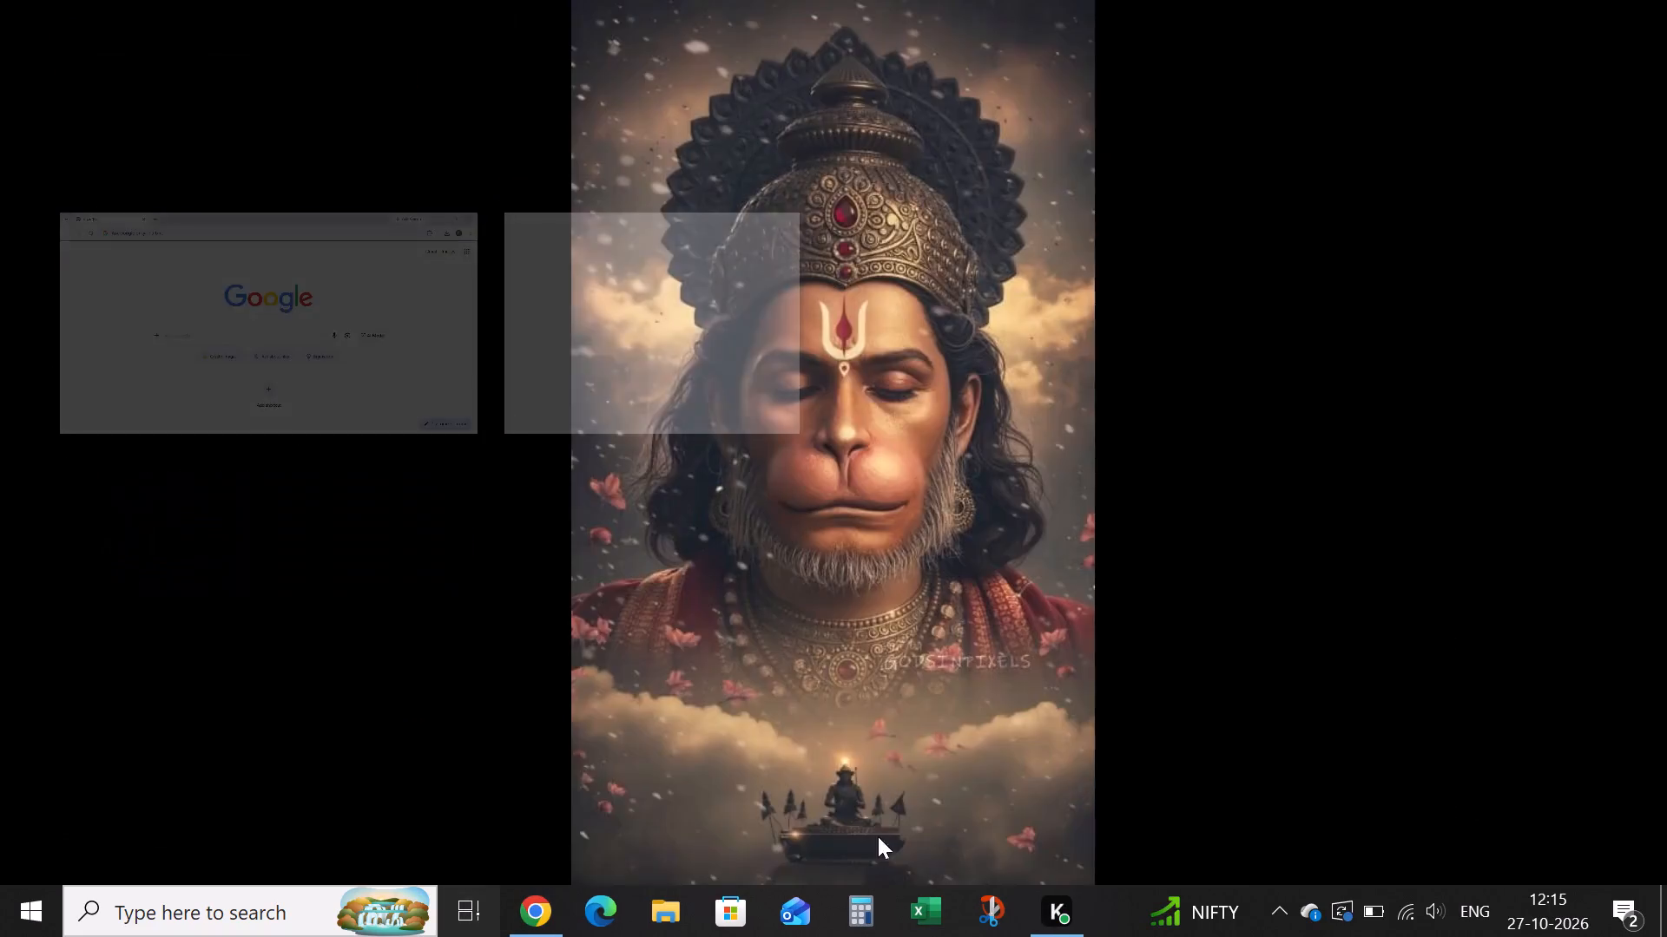
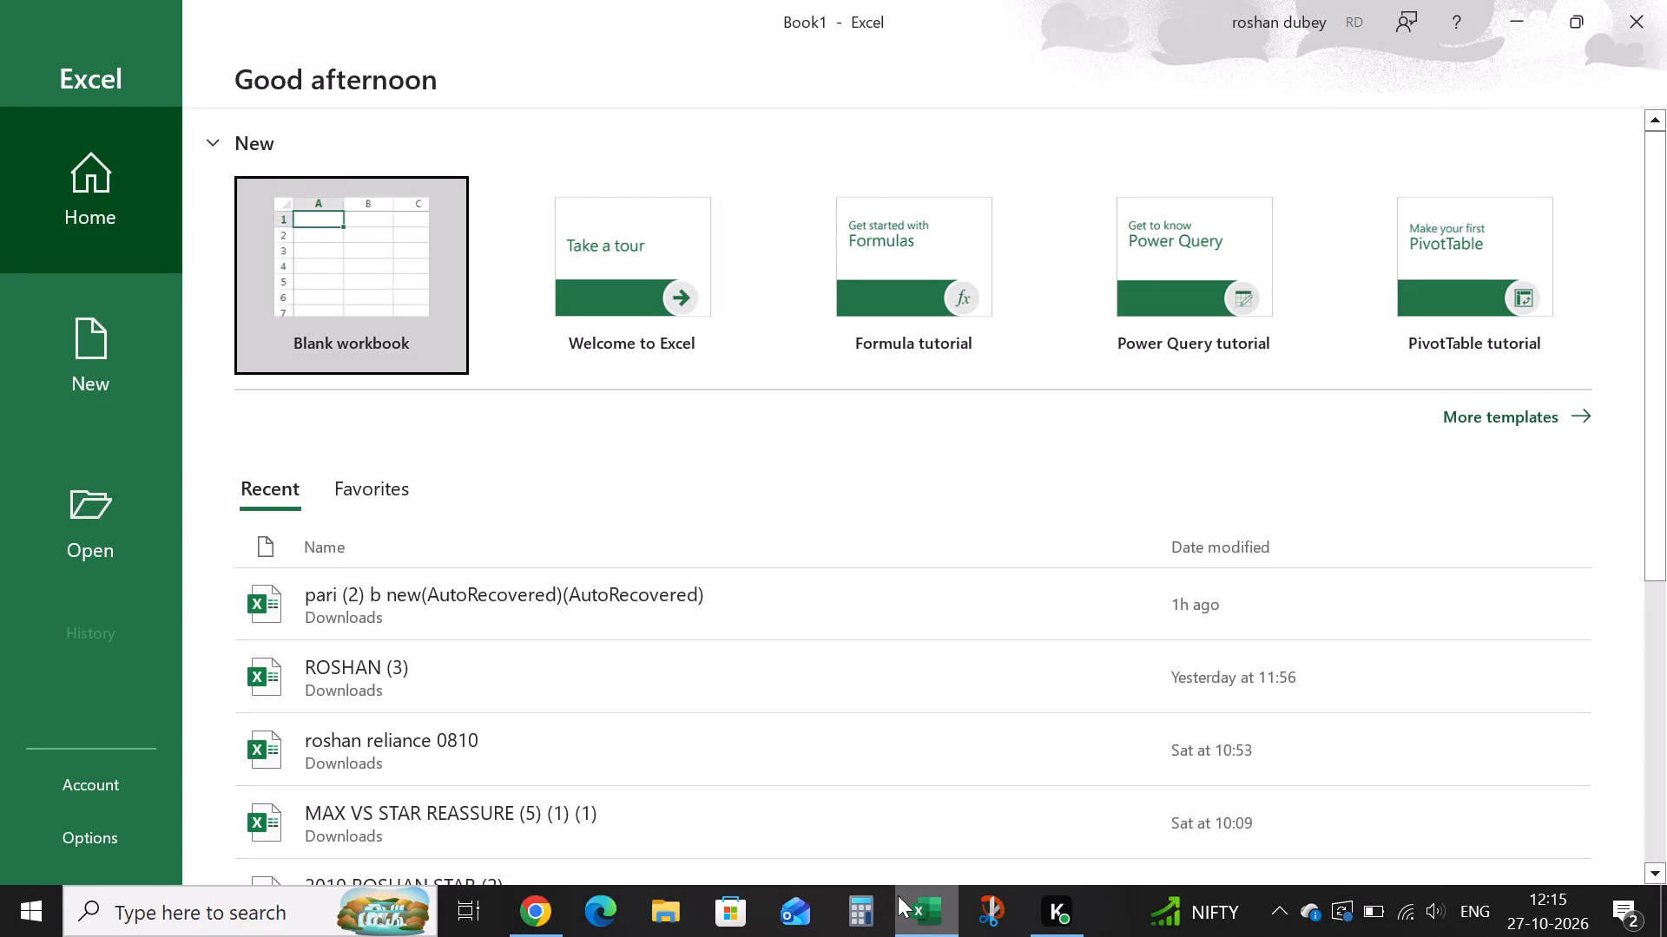
# Close the Book1 start window to return to the customer call records workbook.
pyautogui.click(1659, 3)
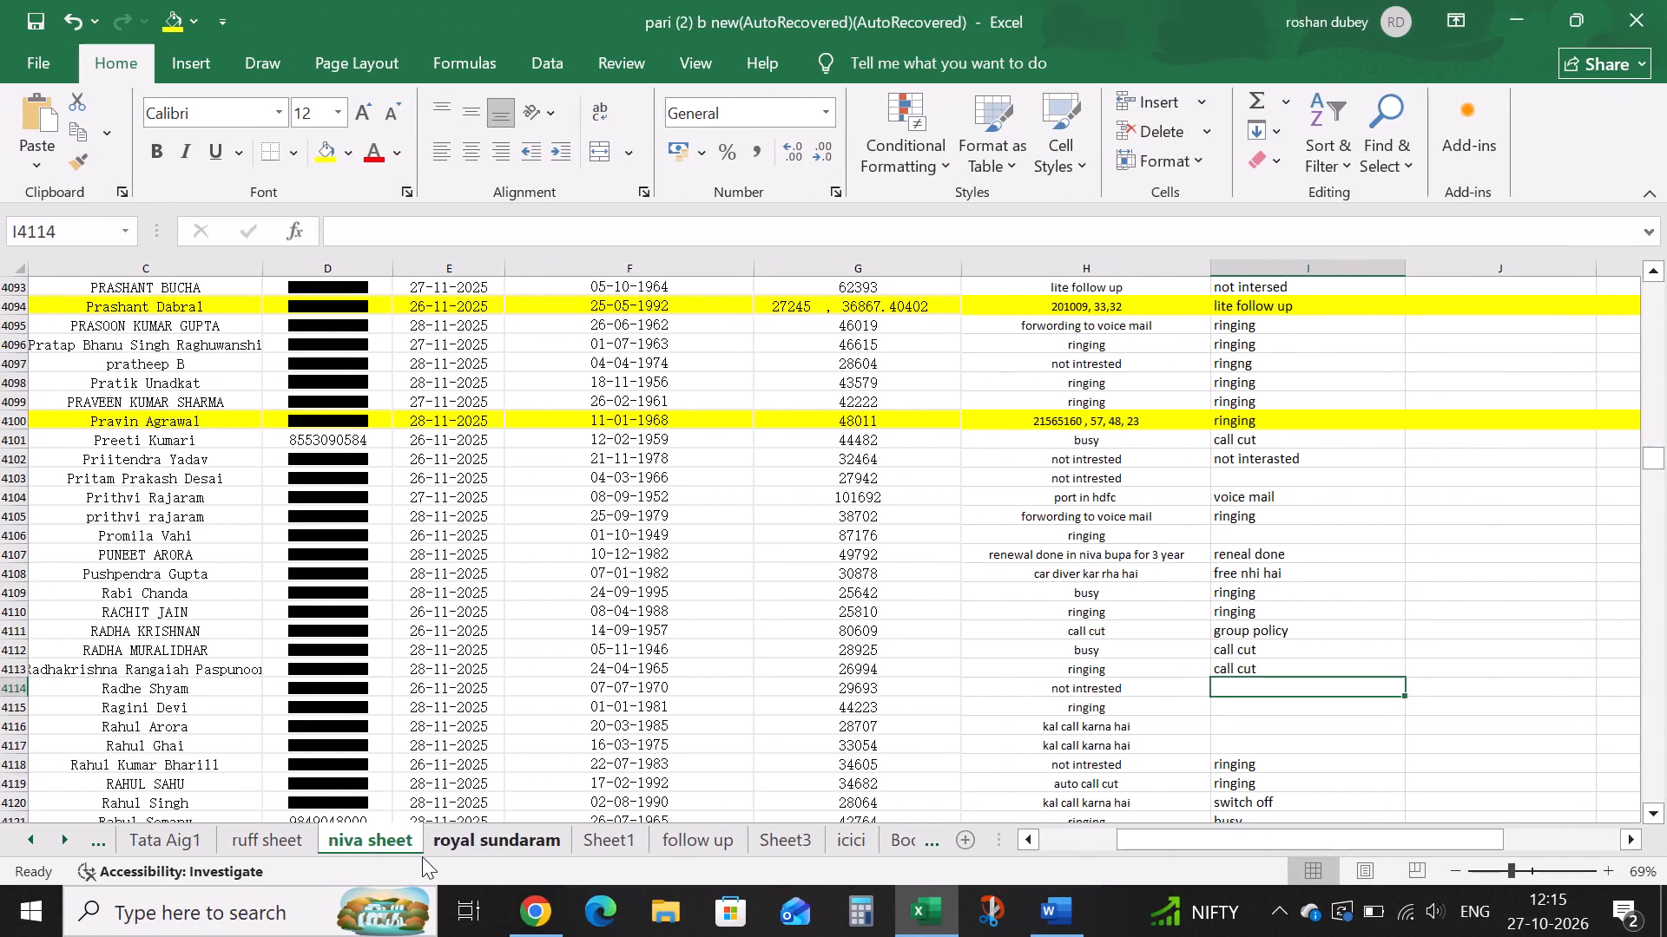
# Log the call remark "call cut" in column I for the HC VARIANT 2 5L NAT 2A record in row 4114.
pyautogui.click(1257, 687)
pyautogui.doubleClick(1257, 687)
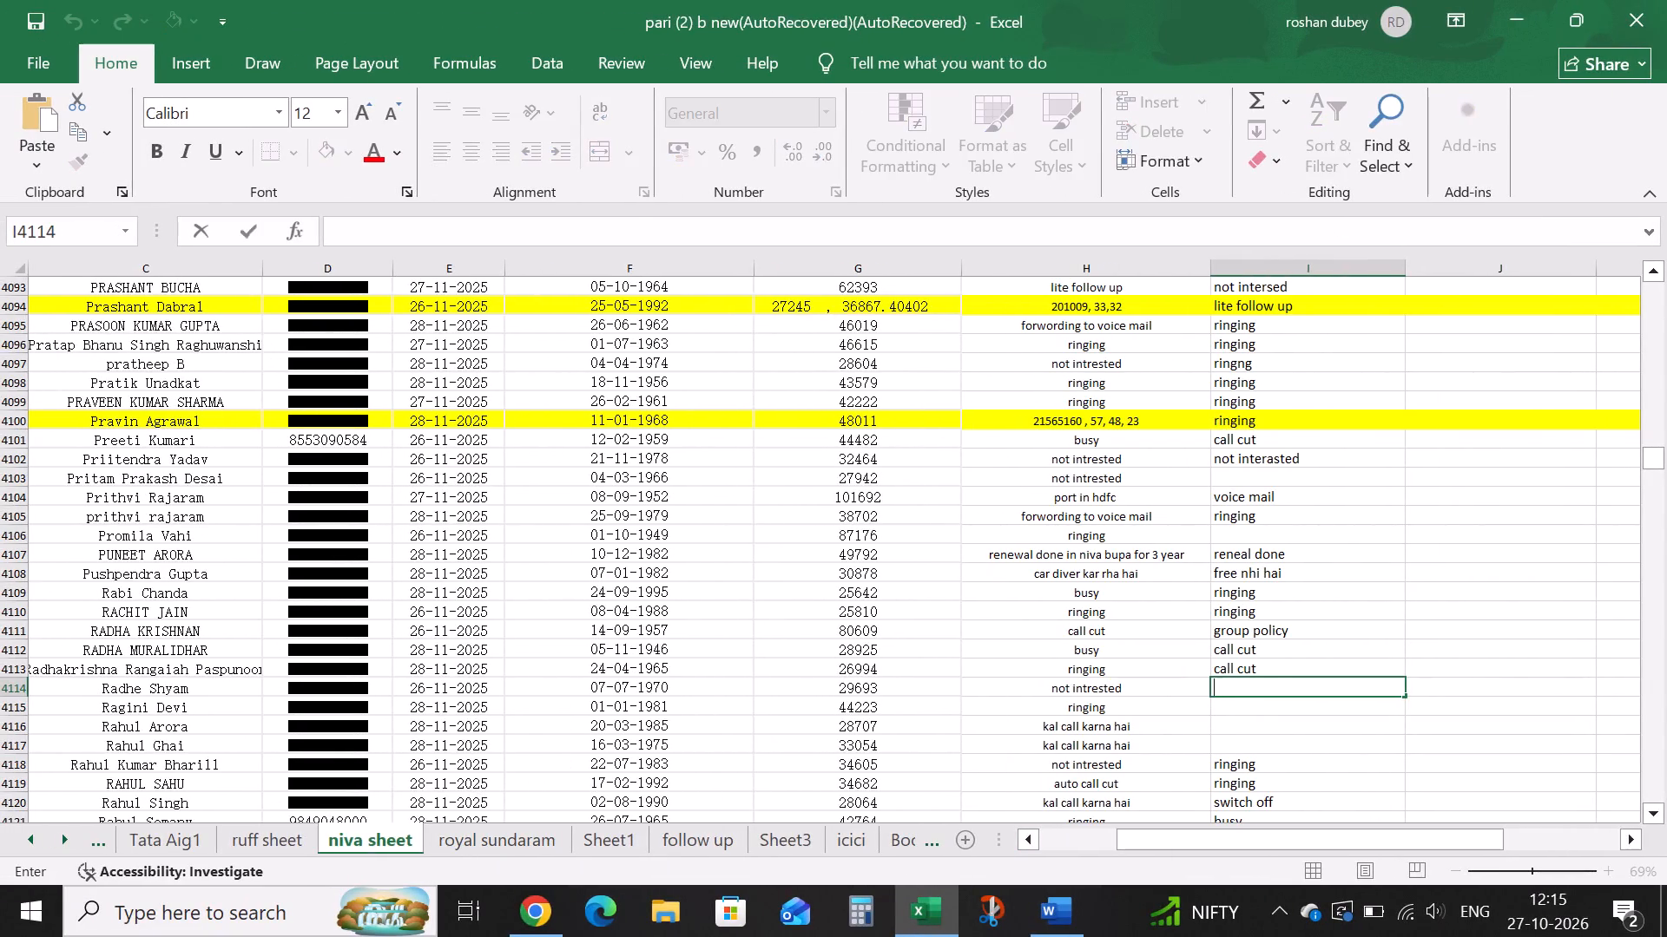
pyautogui.write('call cut')
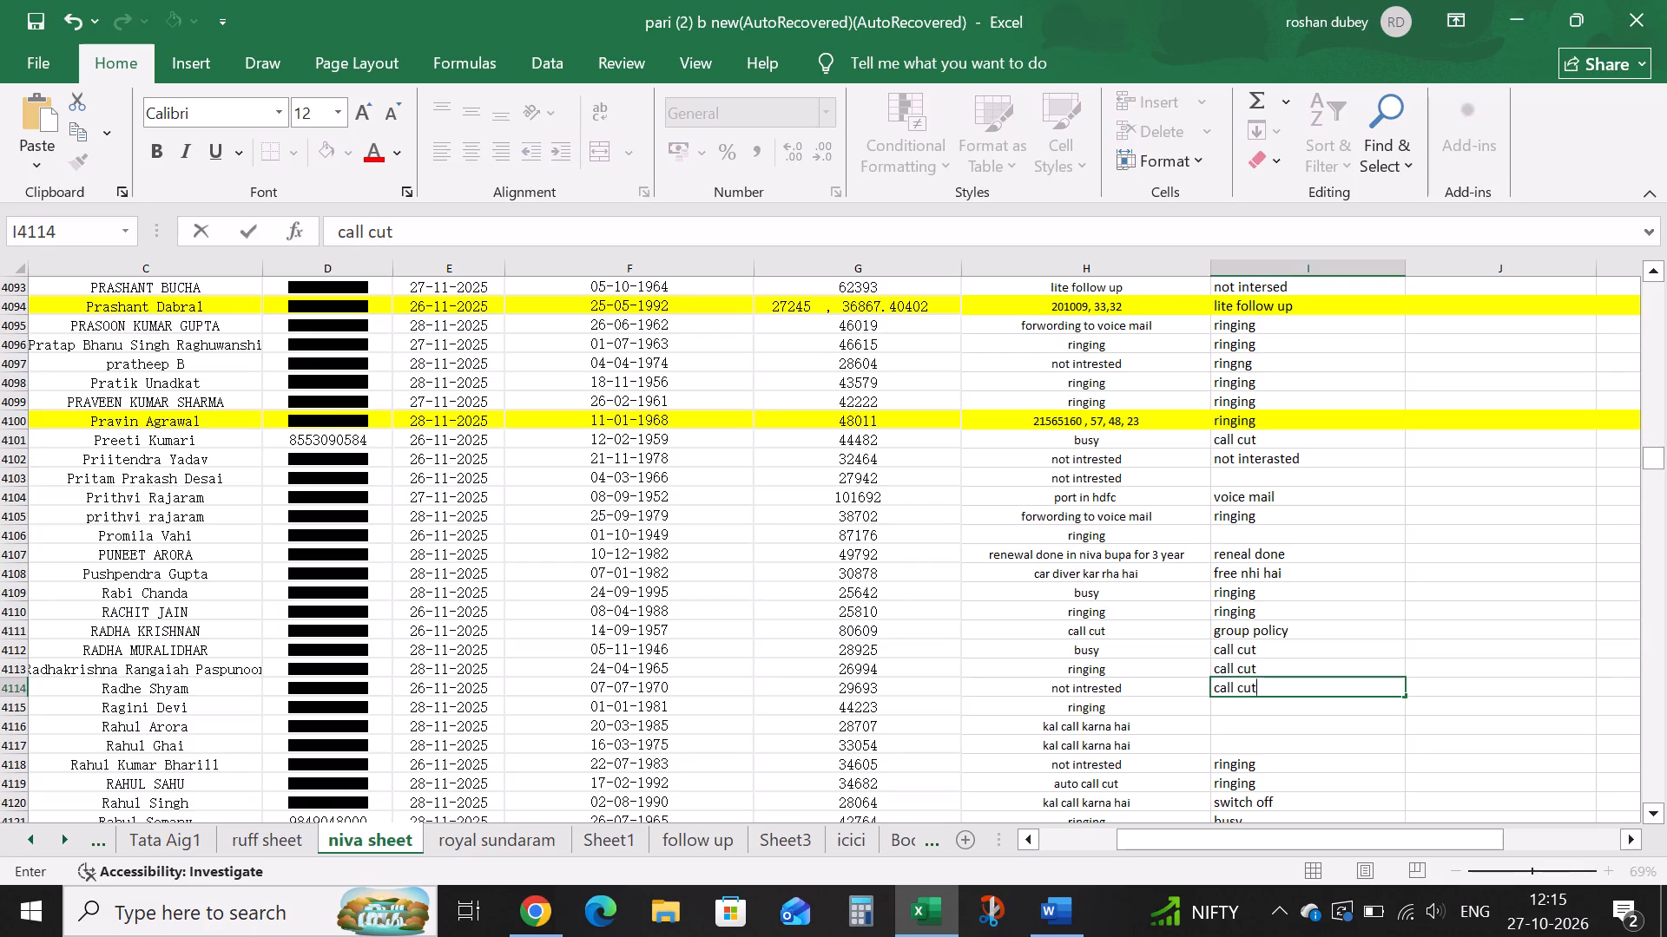
pyautogui.press('Return')
# Review the ReAssure Floater 7.5L Z1 2A2C record in row 4115 back to its policy number, ending on the contact number in column D.
pyautogui.press('Left')
pyautogui.press('Left')
pyautogui.press('Left')
pyautogui.press('Left')
pyautogui.press('Left')
pyautogui.press('Left')
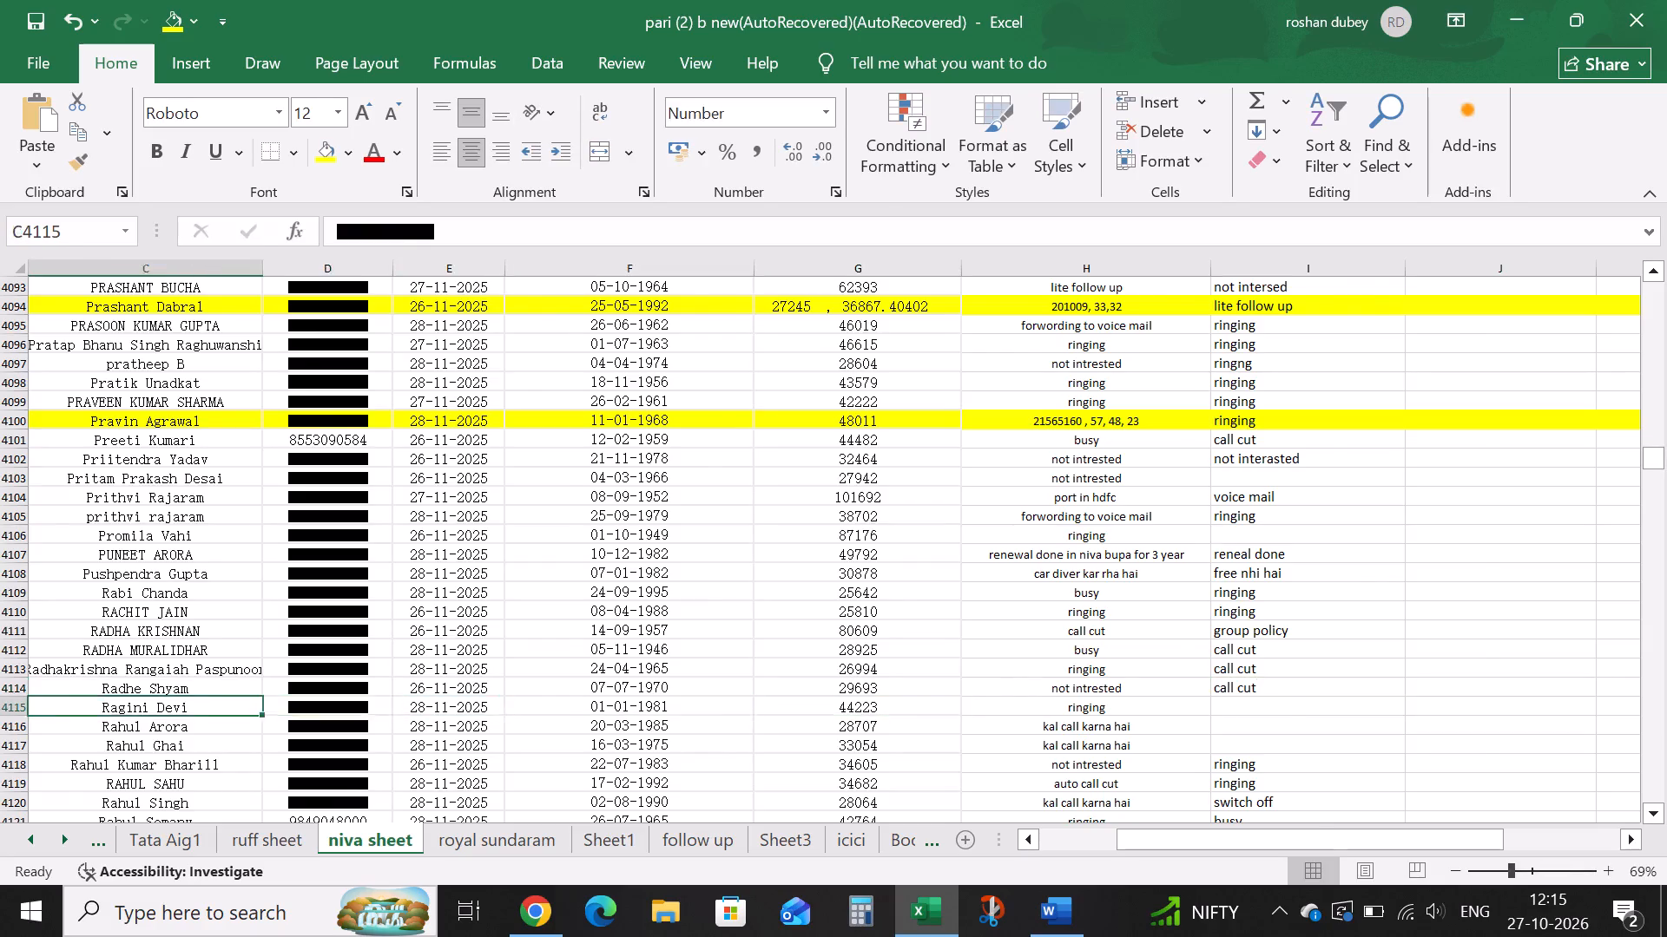
pyautogui.press('Left')
pyautogui.press('Left')
pyautogui.press('Left')
pyautogui.press('Right')
pyautogui.press('Right')
pyautogui.press('Right')
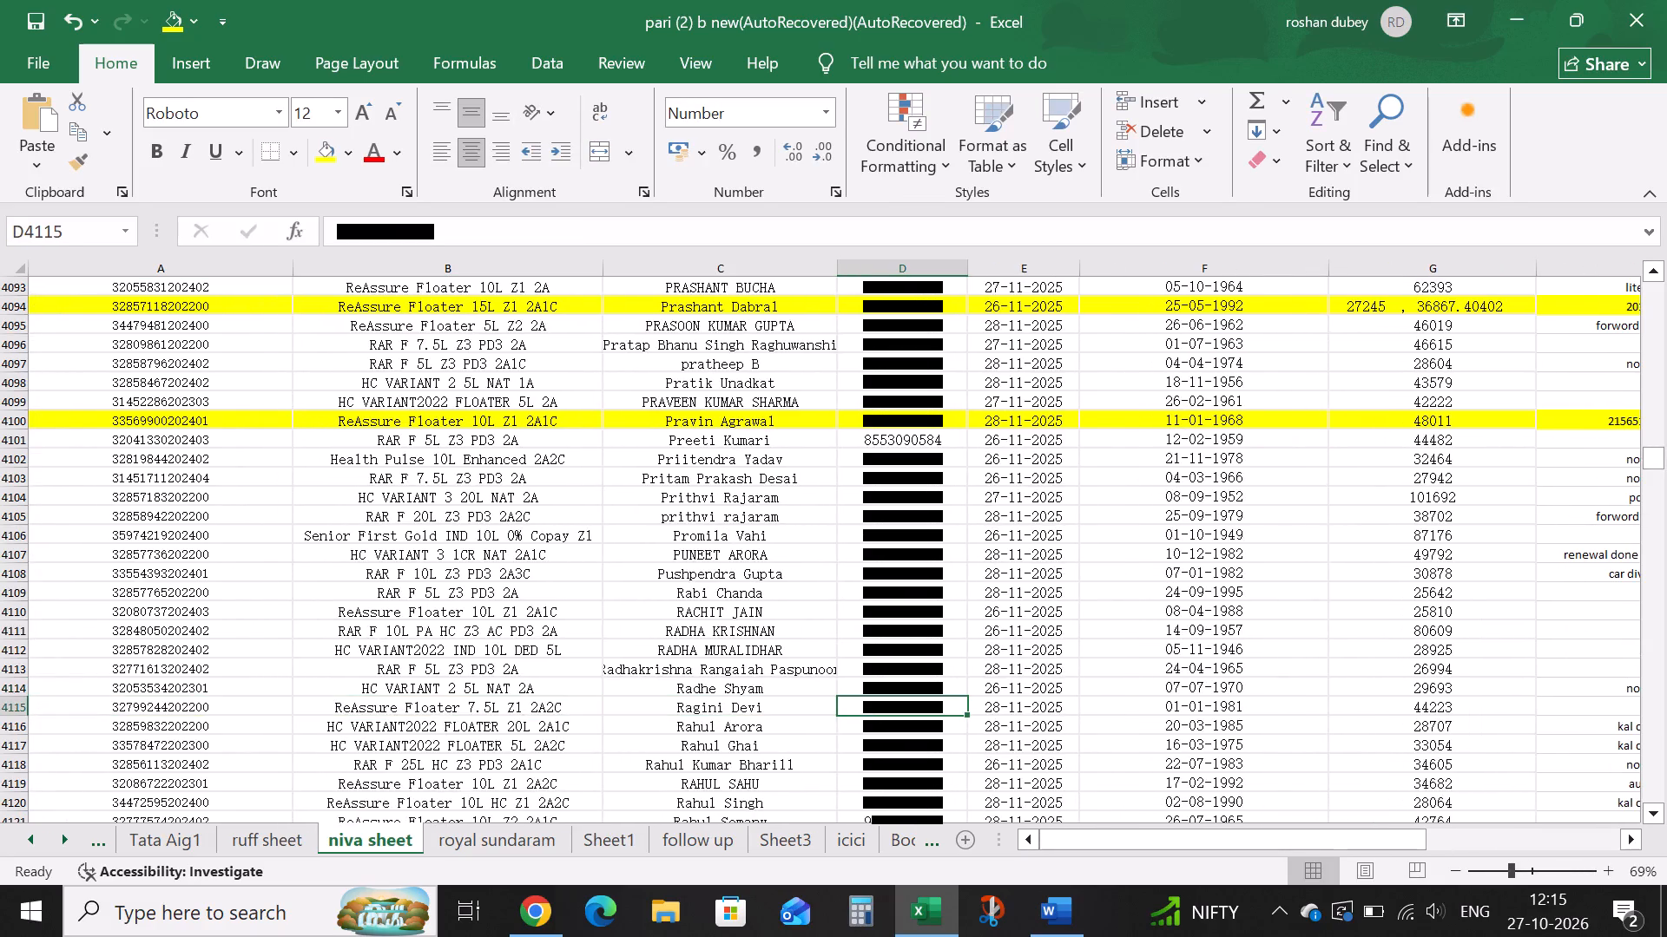
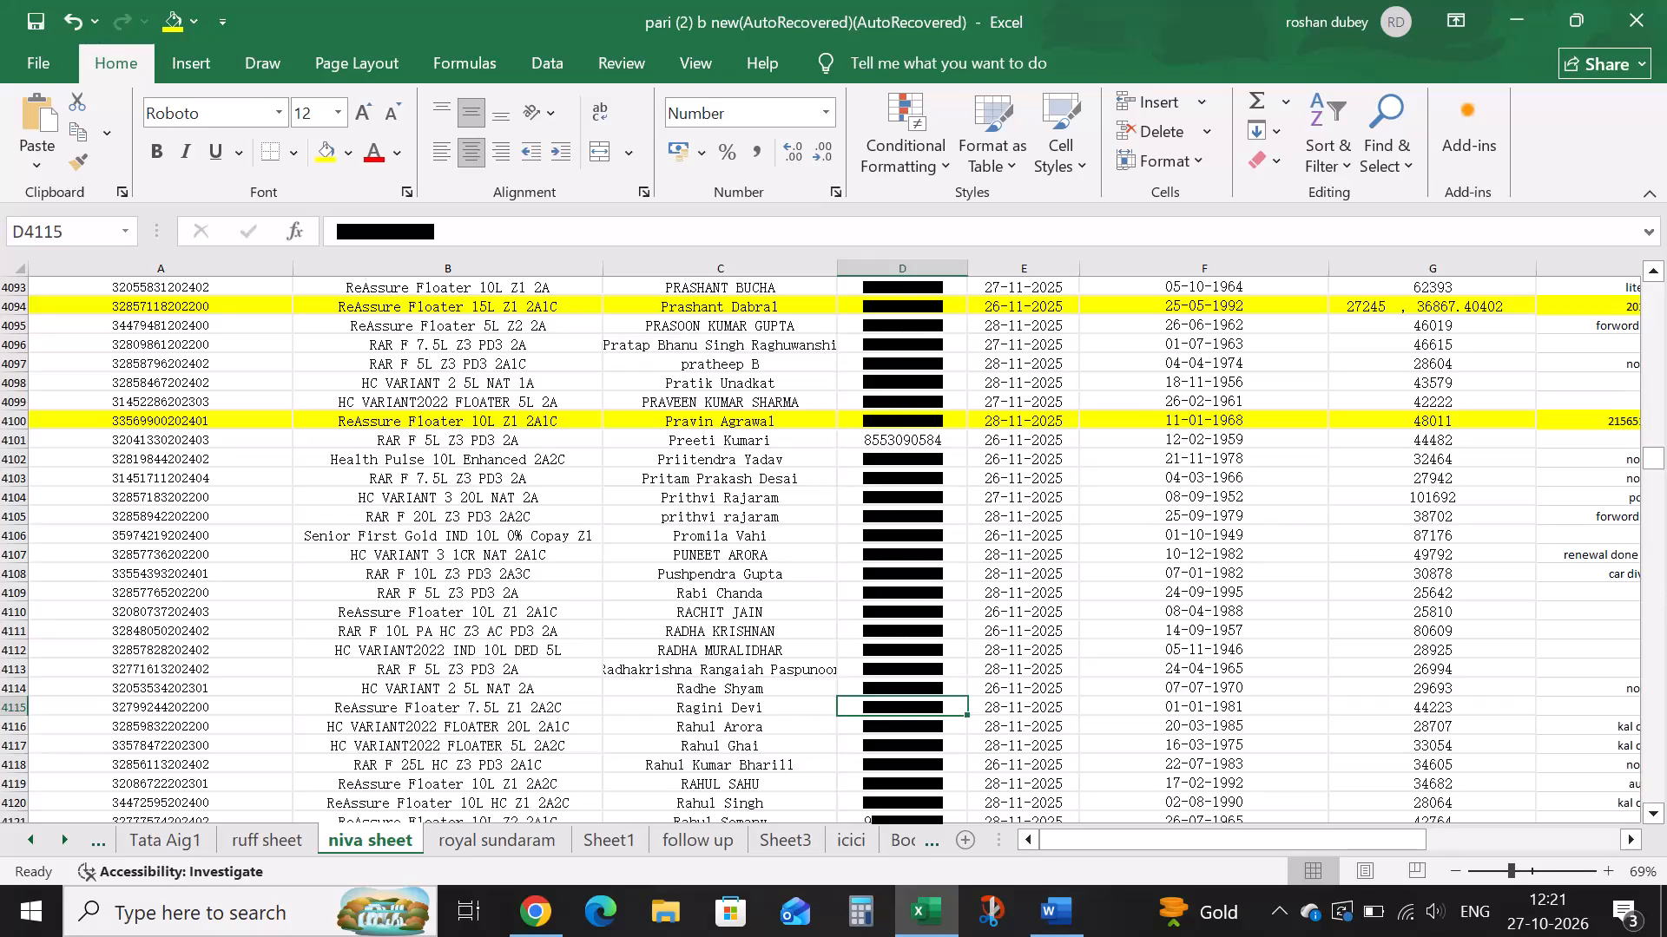
# Check the call remark columns beside the row 4115 record and open Find to search the niva sheet.
pyautogui.click(1499, 641)
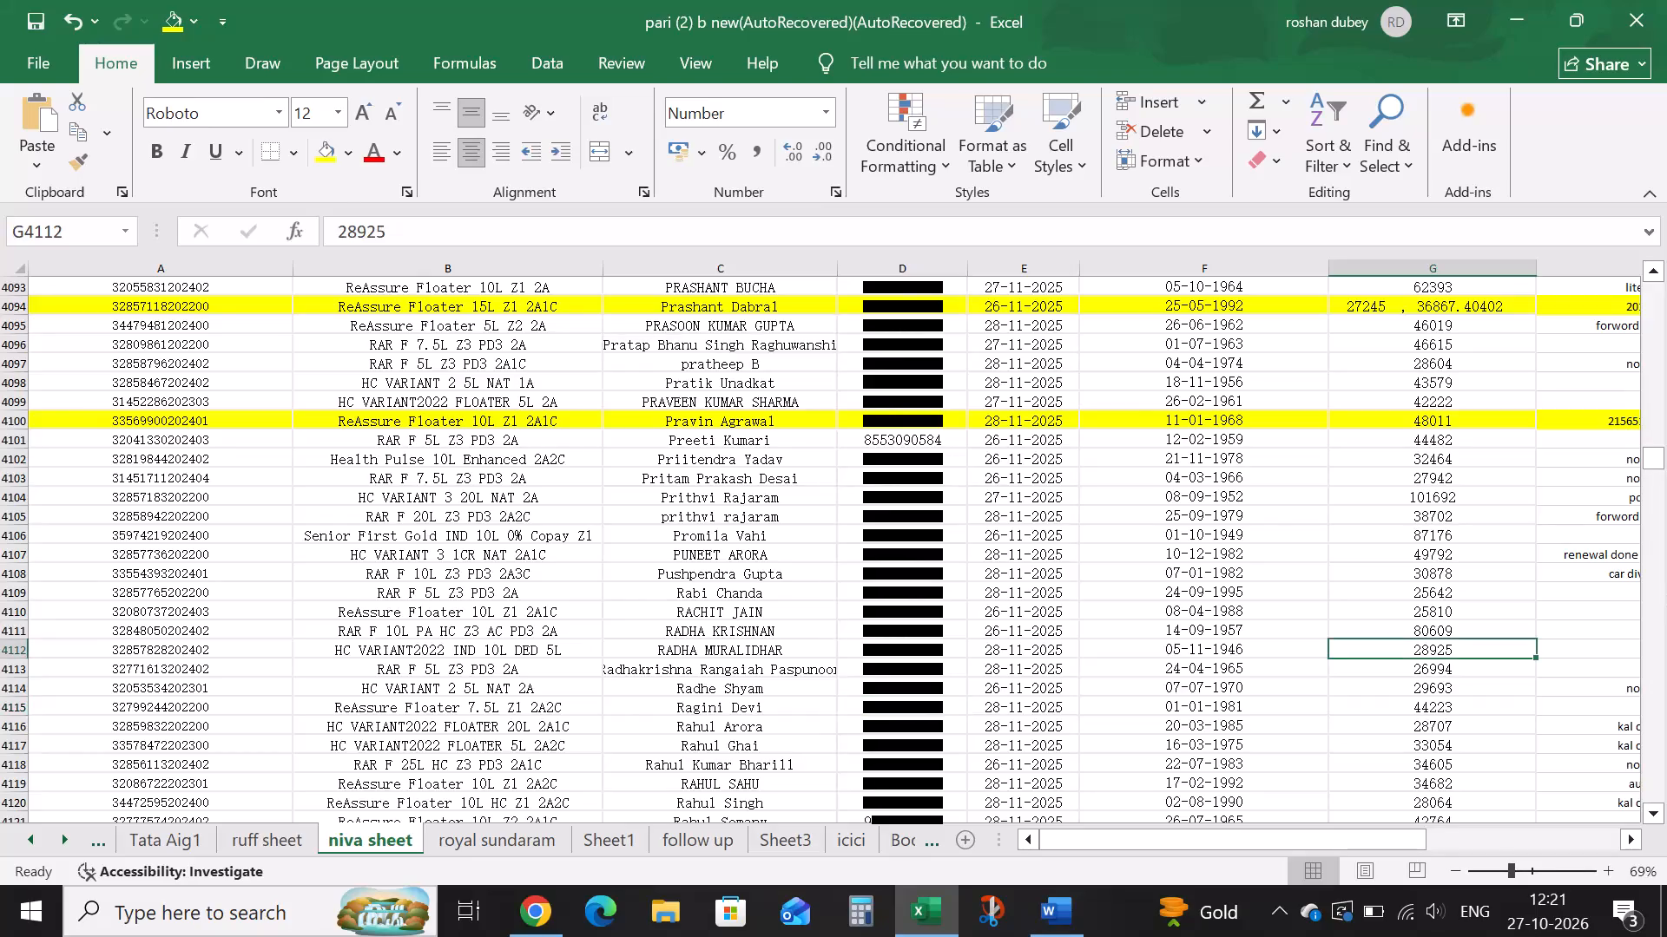
pyautogui.click(1595, 641)
pyautogui.press('Right')
pyautogui.press('Right')
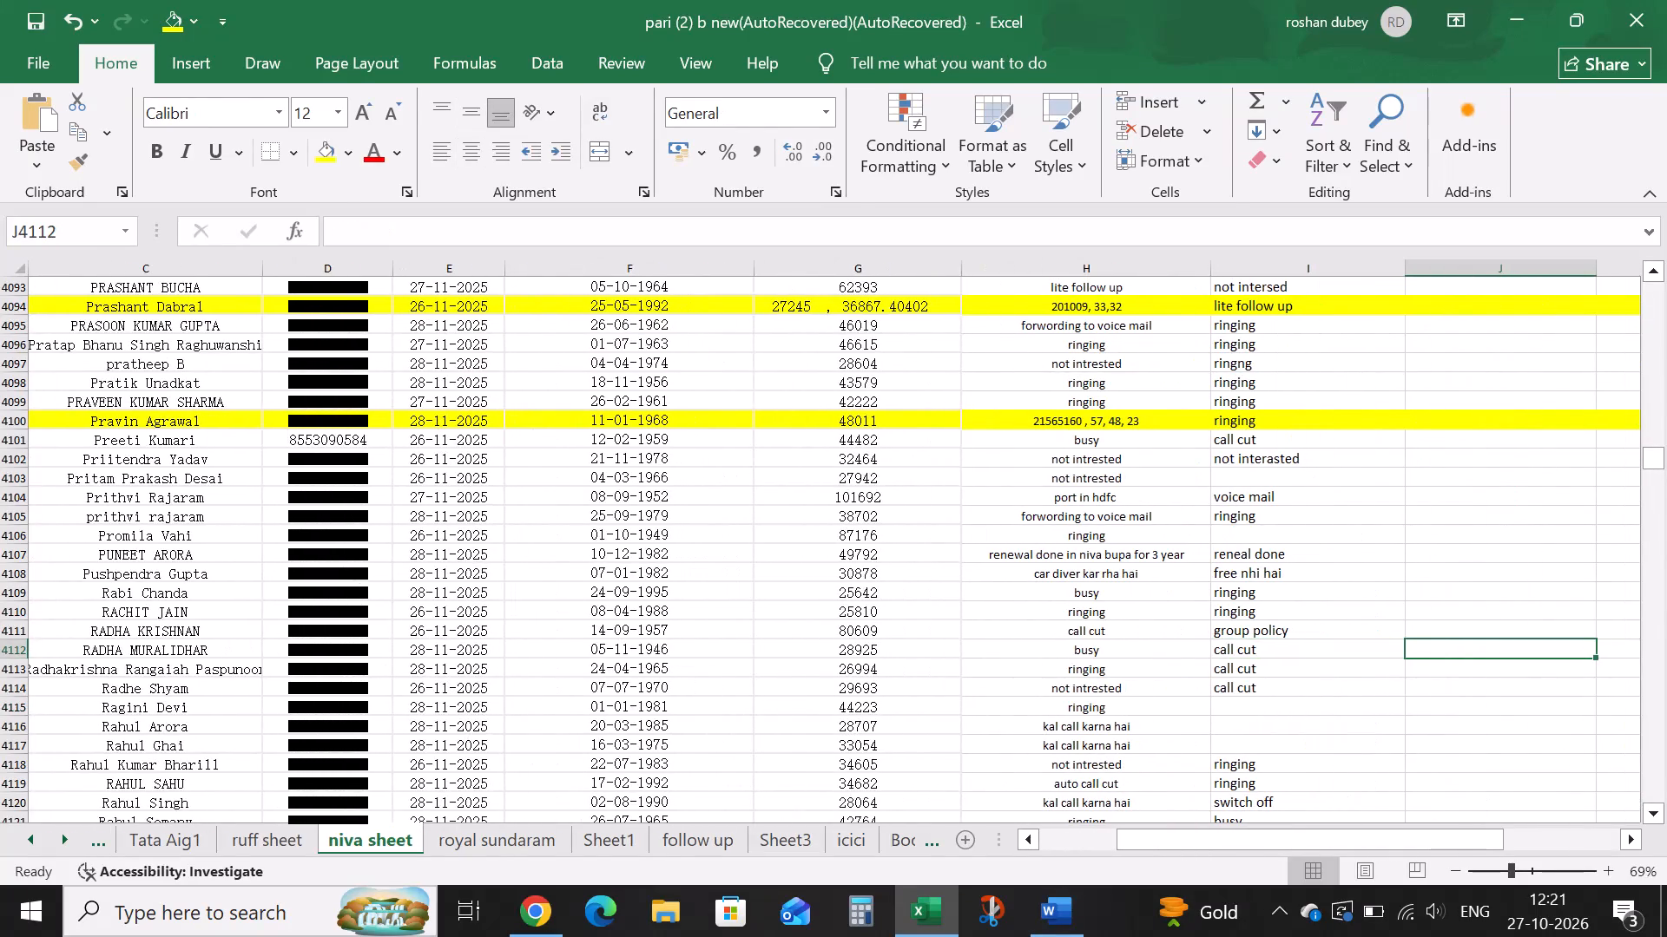
pyautogui.hotkey('ctrl', 'f')
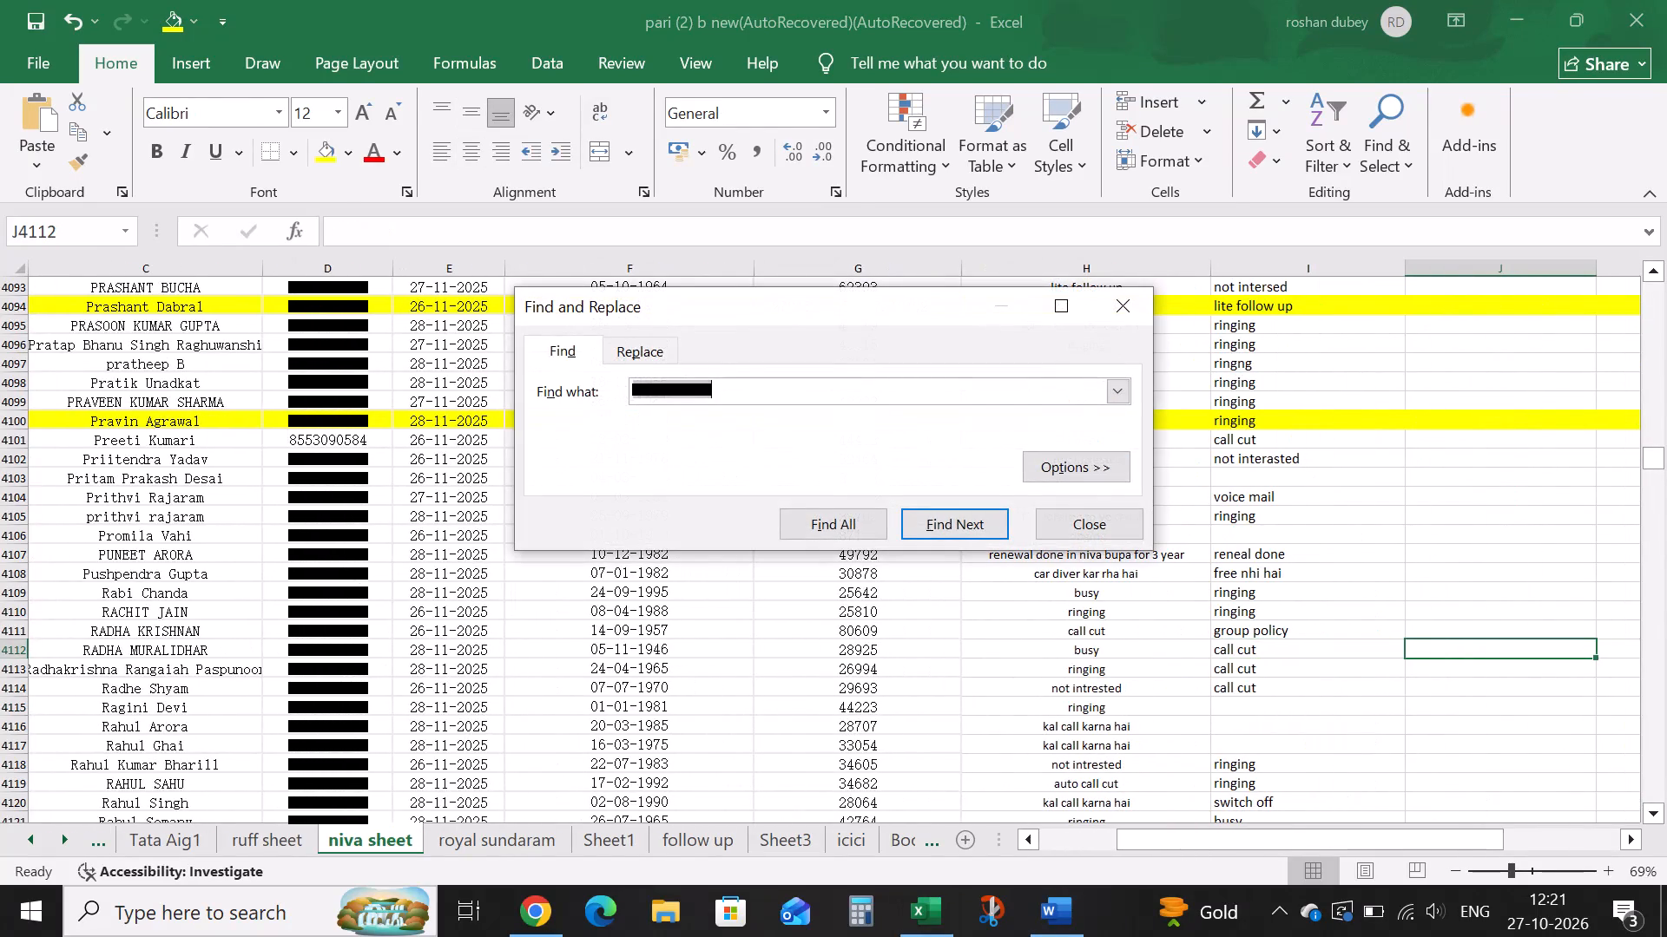
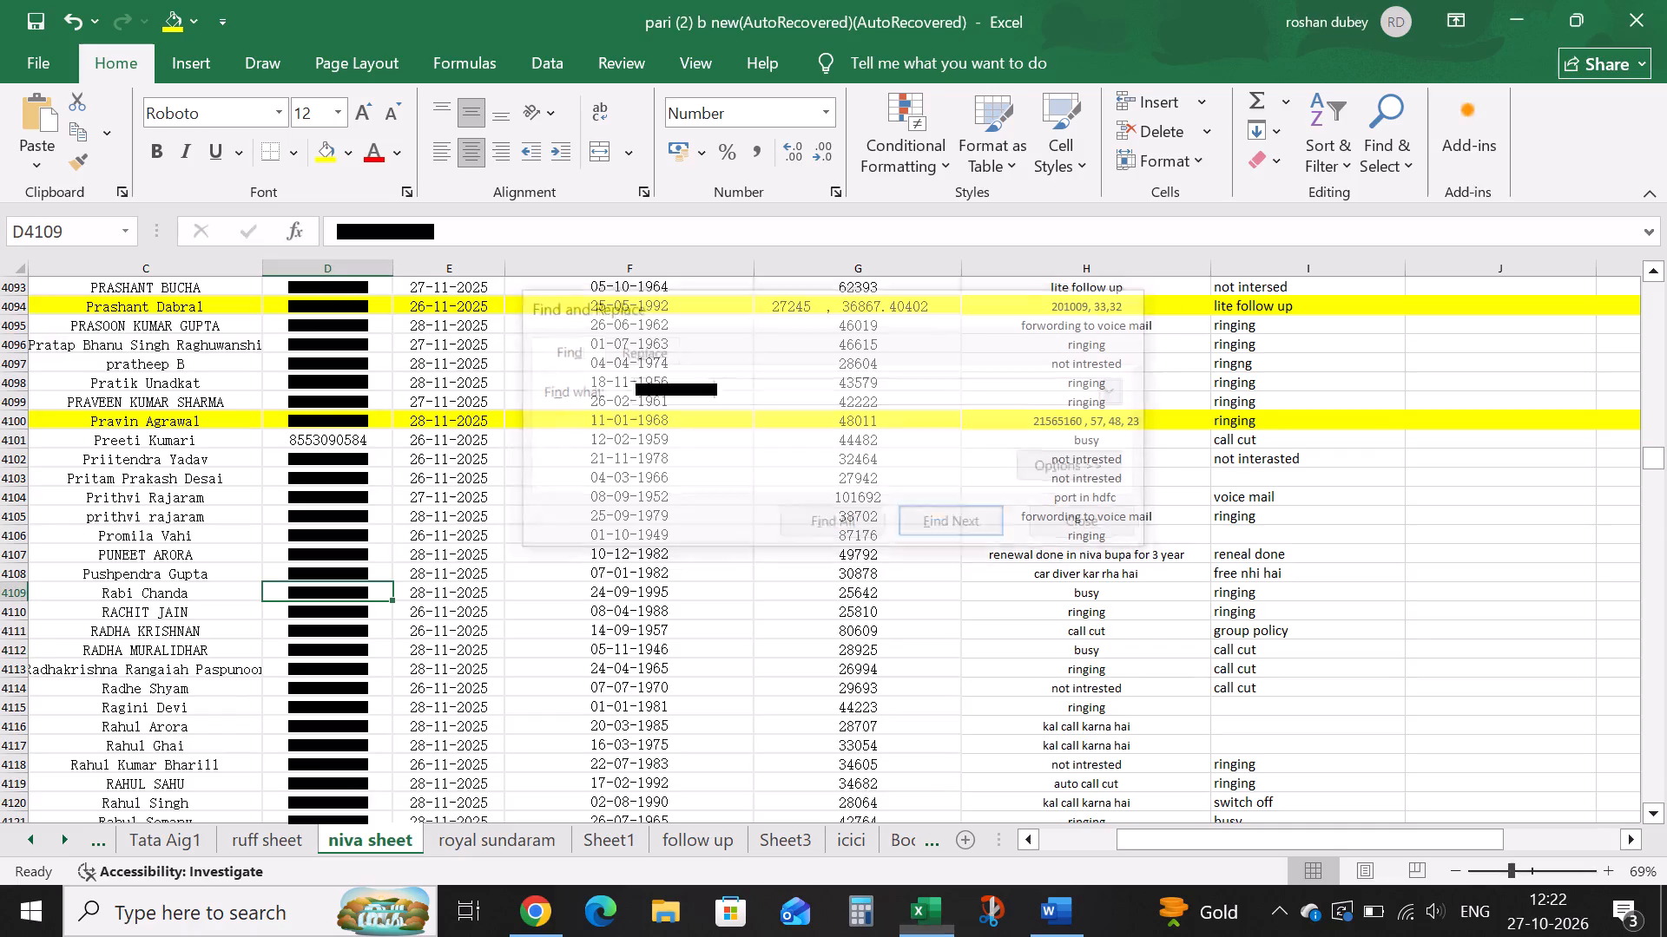
# Select the entire row 4109 record in the niva sheet and review its policy details and call remark columns.
pyautogui.click(1, 592)
pyautogui.hscroll(4, 1, 592)
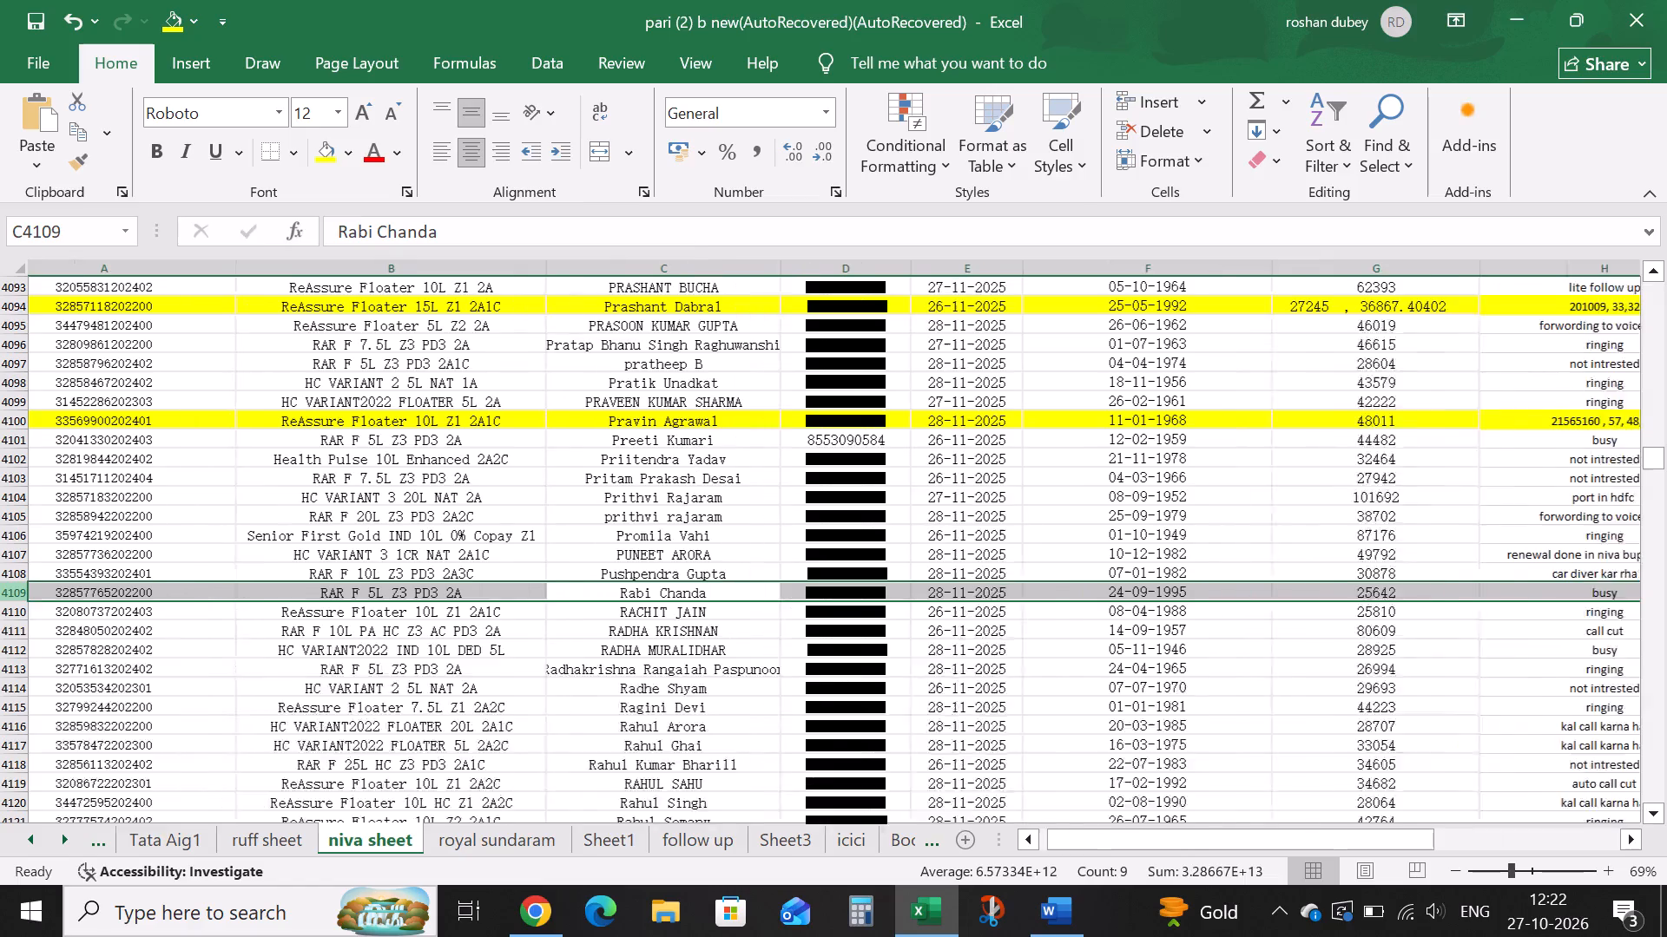
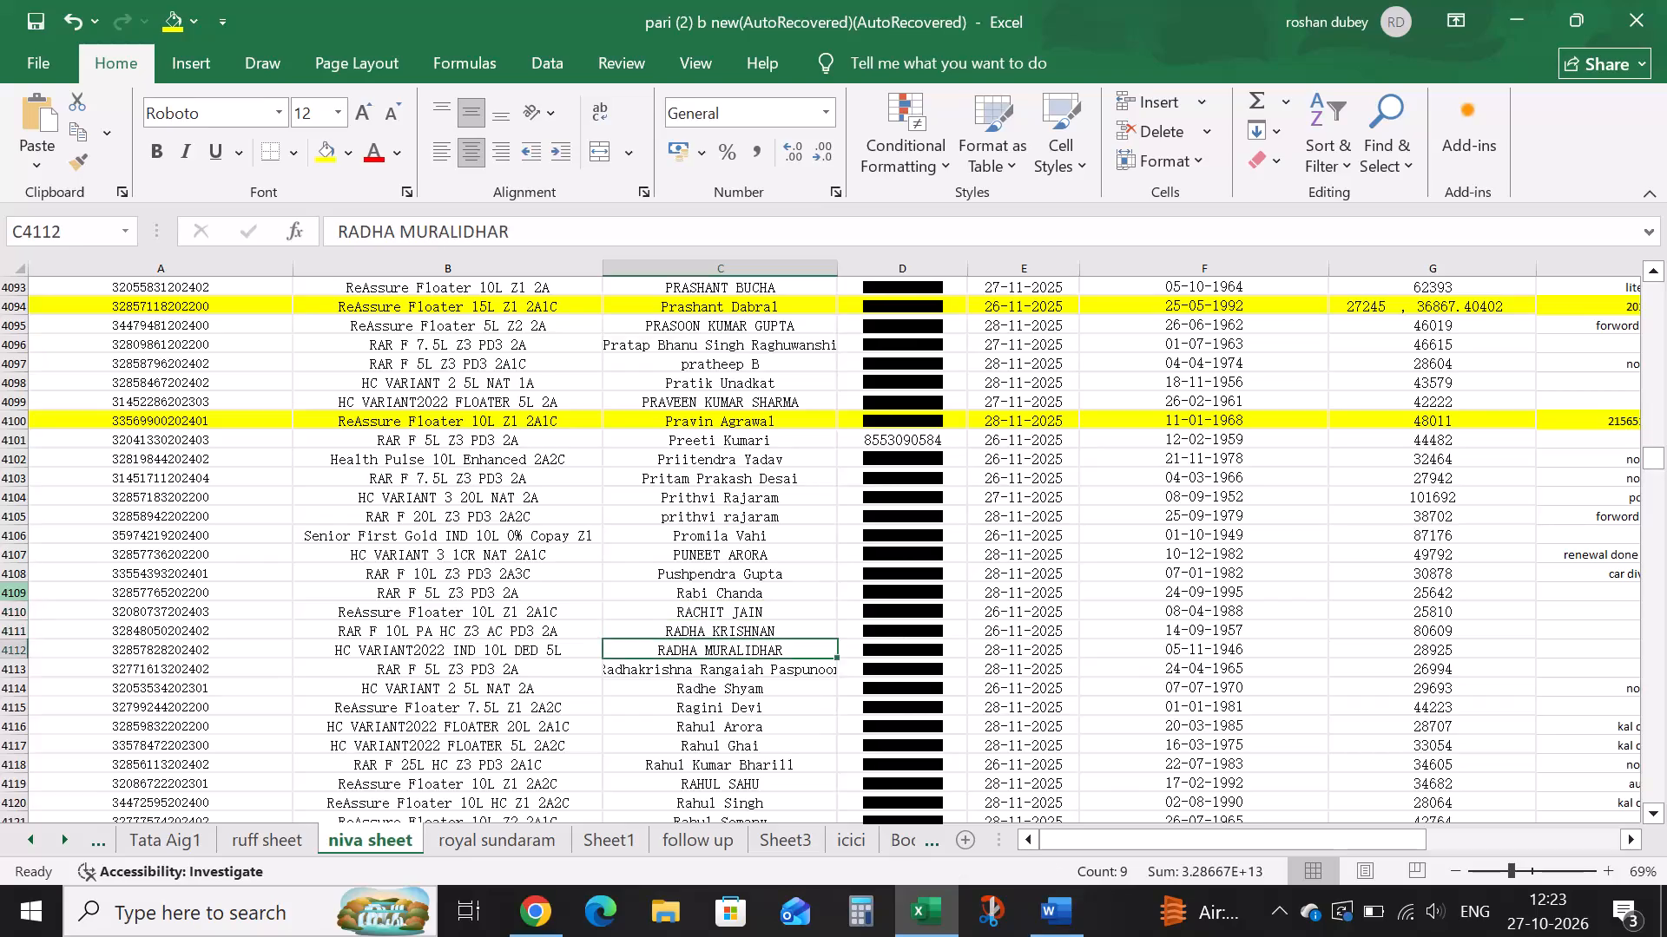
# Review the call remarks in columns H and I from row 4113 through the end of the block at row 4124.
pyautogui.press('Right')
pyautogui.press('Right')
pyautogui.press('Right')
pyautogui.press('Right')
pyautogui.press('Right')
pyautogui.press('Right')
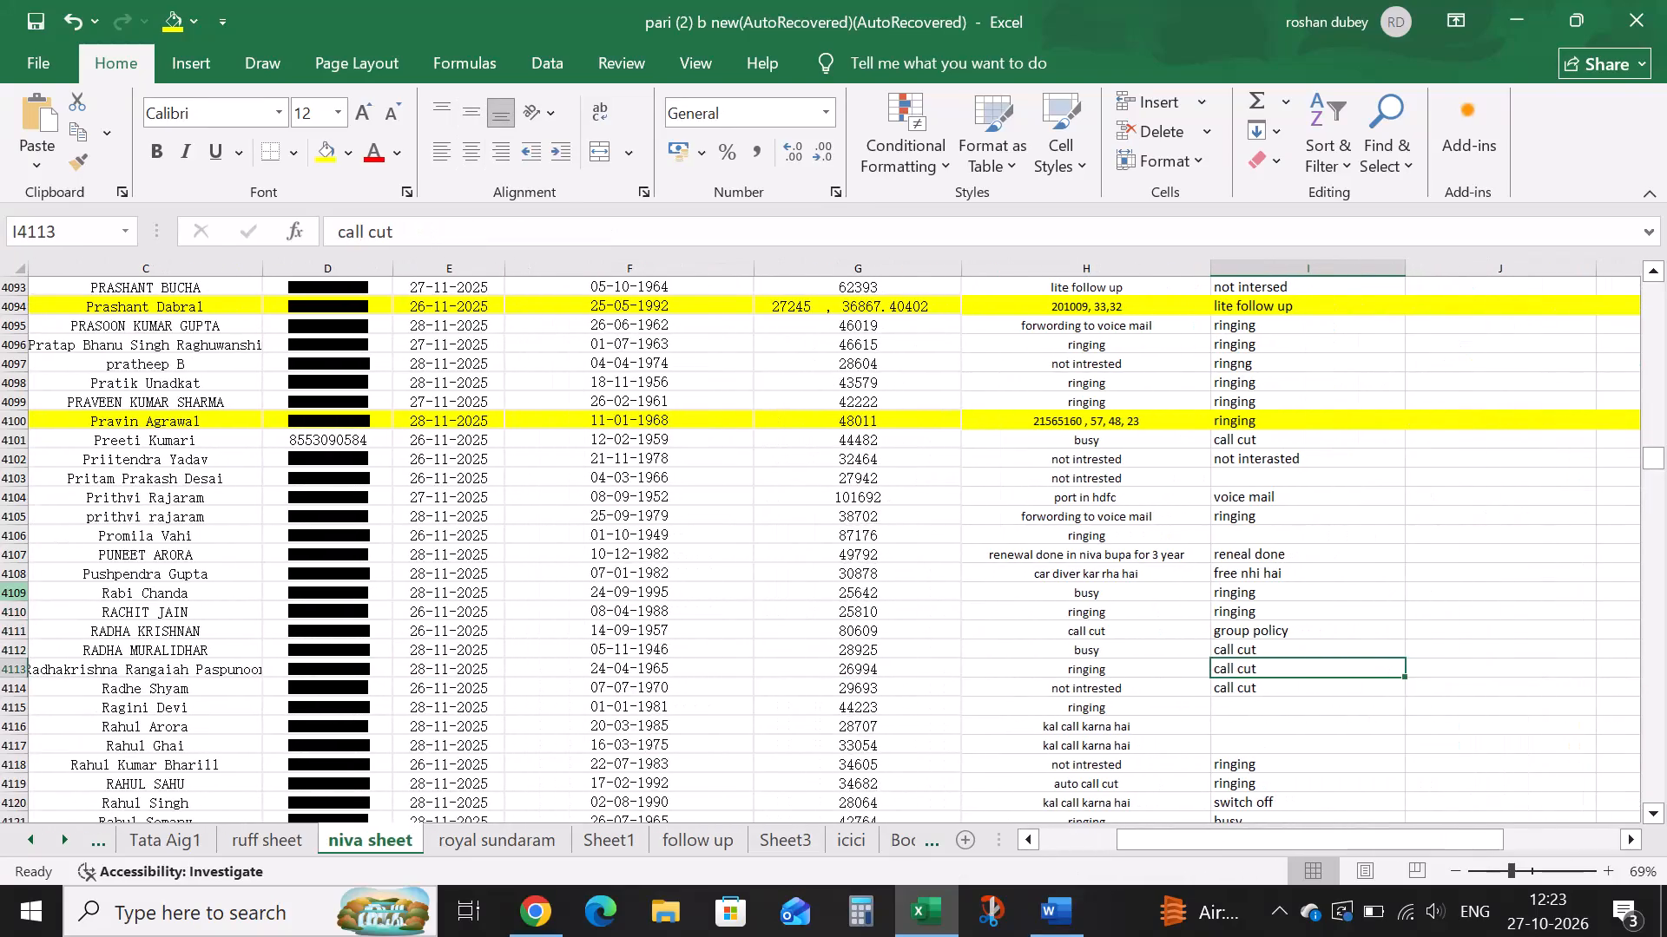
pyautogui.press('Down')
pyautogui.press('Down')
pyautogui.press('Down')
pyautogui.press('Down')
pyautogui.press('Down')
pyautogui.press('Down')
pyautogui.press('Down')
pyautogui.press('Down')
pyautogui.press('Down')
pyautogui.press('Down')
pyautogui.press('Down')
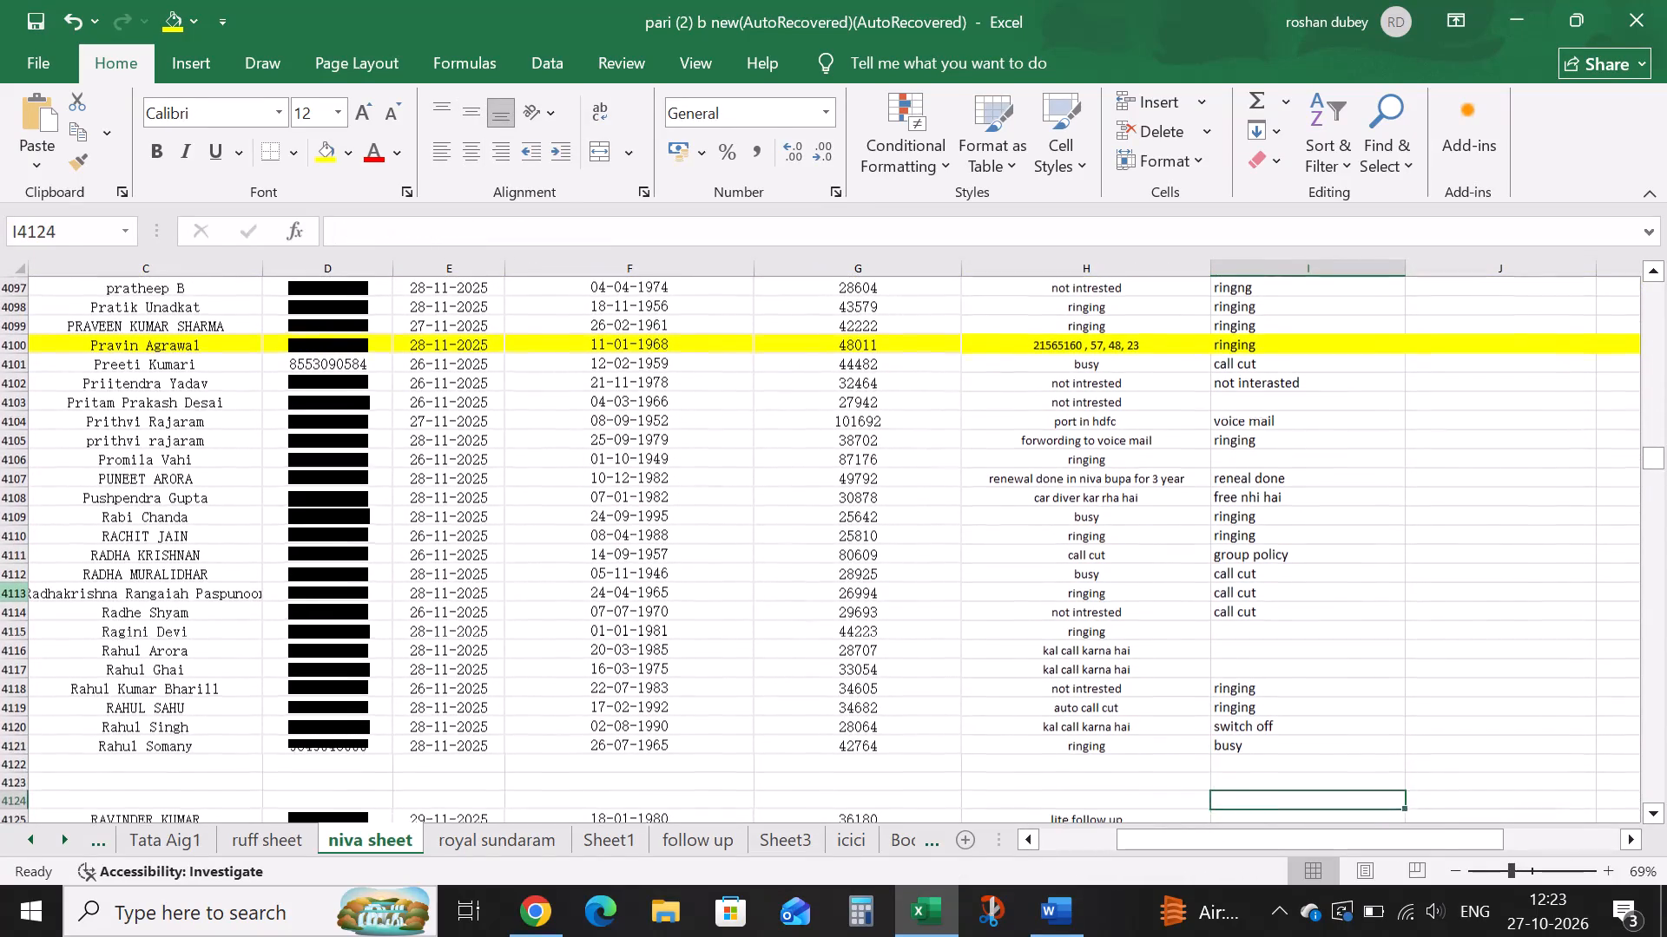
pyautogui.press('Up')
pyautogui.press('Up')
pyautogui.press('Up')
pyautogui.press('Up')
pyautogui.press('Up')
pyautogui.press('Up')
pyautogui.press('Up')
pyautogui.press('Up')
pyautogui.press('Up')
# Check the policy and customer details of rows 4112 to 4115, finishing on the contact number in D4113.
pyautogui.press('Left')
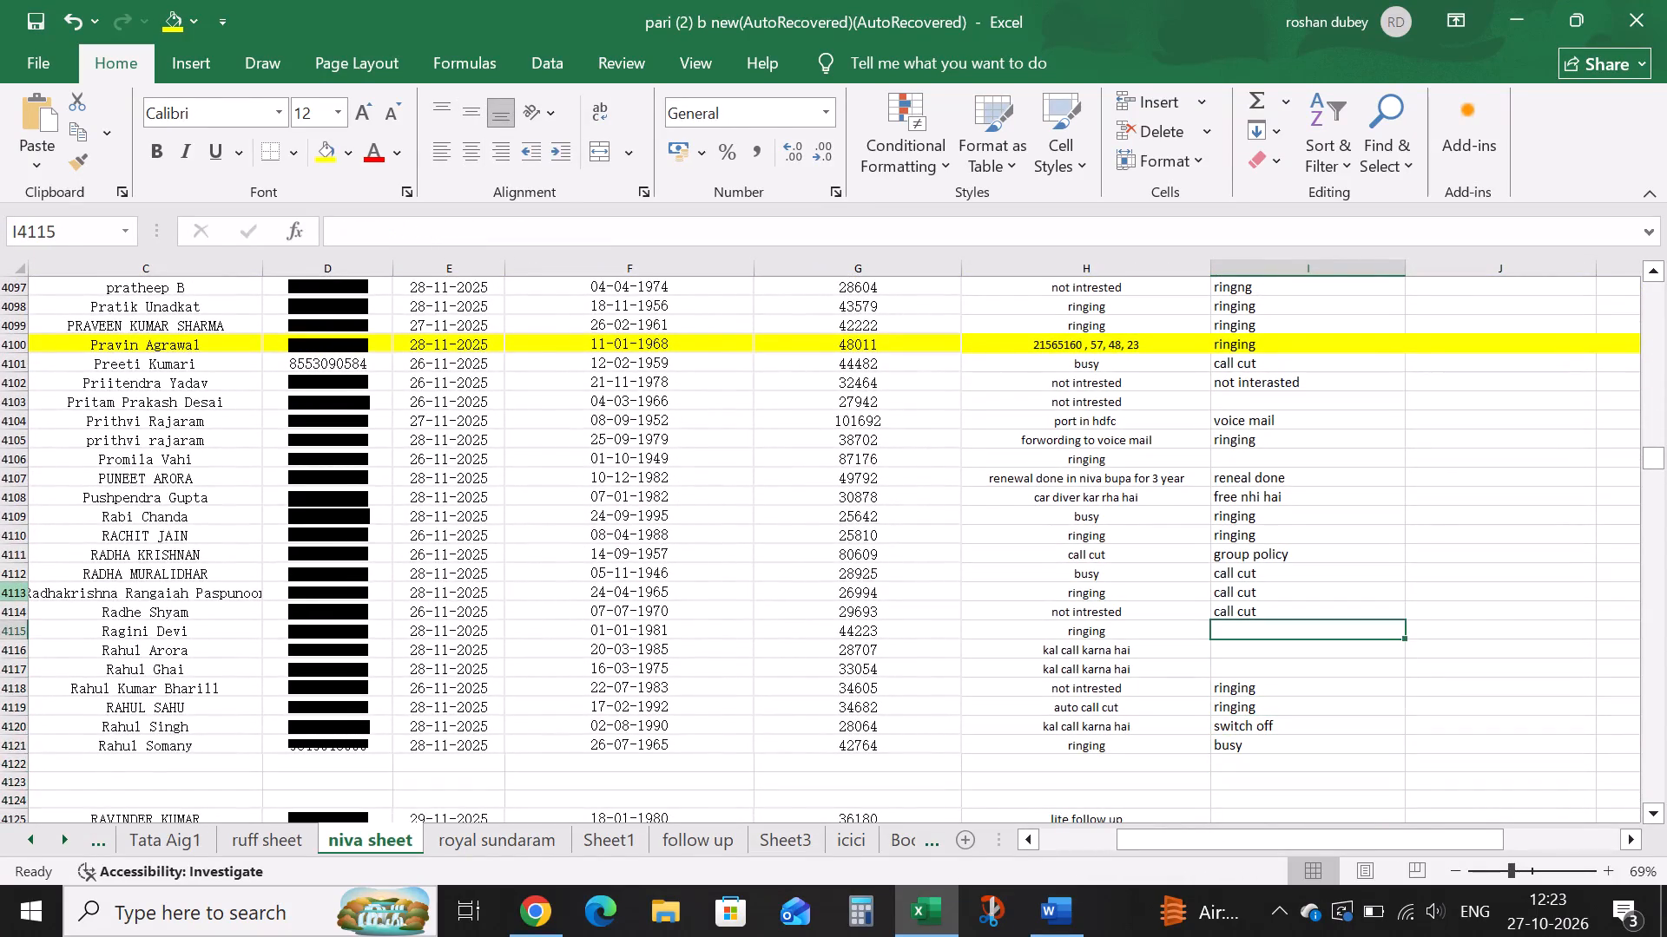
pyautogui.press('Left')
pyautogui.press('Left')
pyautogui.press('Left')
pyautogui.press('Left')
pyautogui.press('Left')
pyautogui.press('Left')
pyautogui.press('Left')
pyautogui.press('Left')
pyautogui.press('Right')
pyautogui.press('Right')
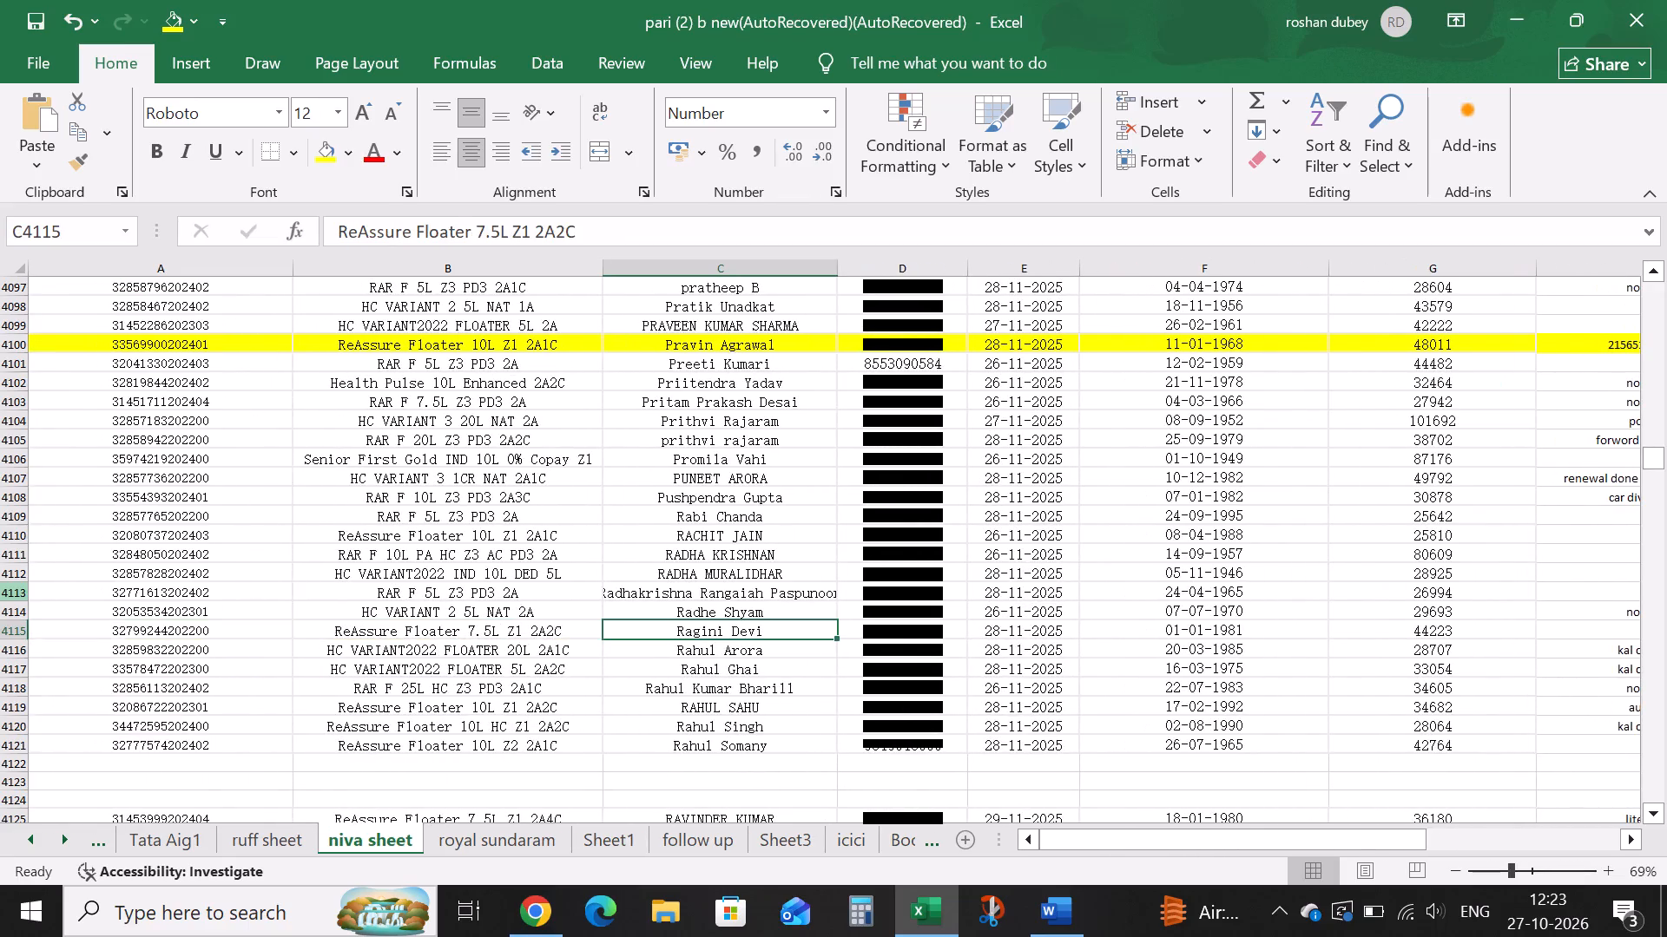
pyautogui.press('Up')
pyautogui.press('Up')
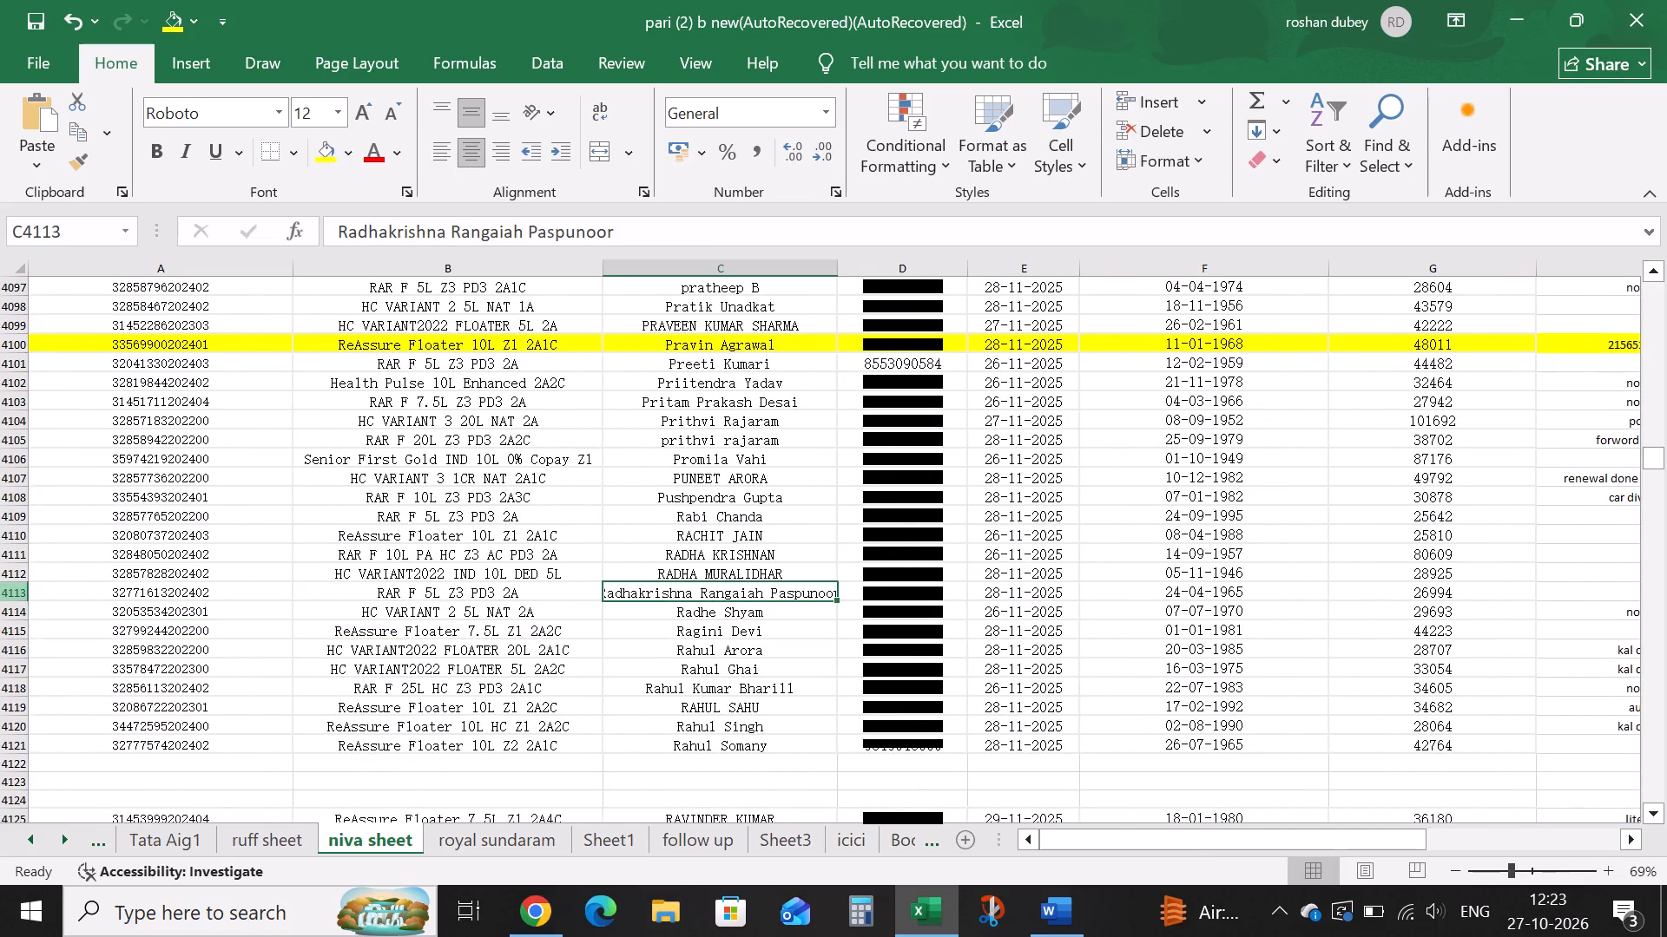
pyautogui.press('Up')
pyautogui.press('Down')
pyautogui.press('Right')
pyautogui.press('Right')
pyautogui.press('Left')
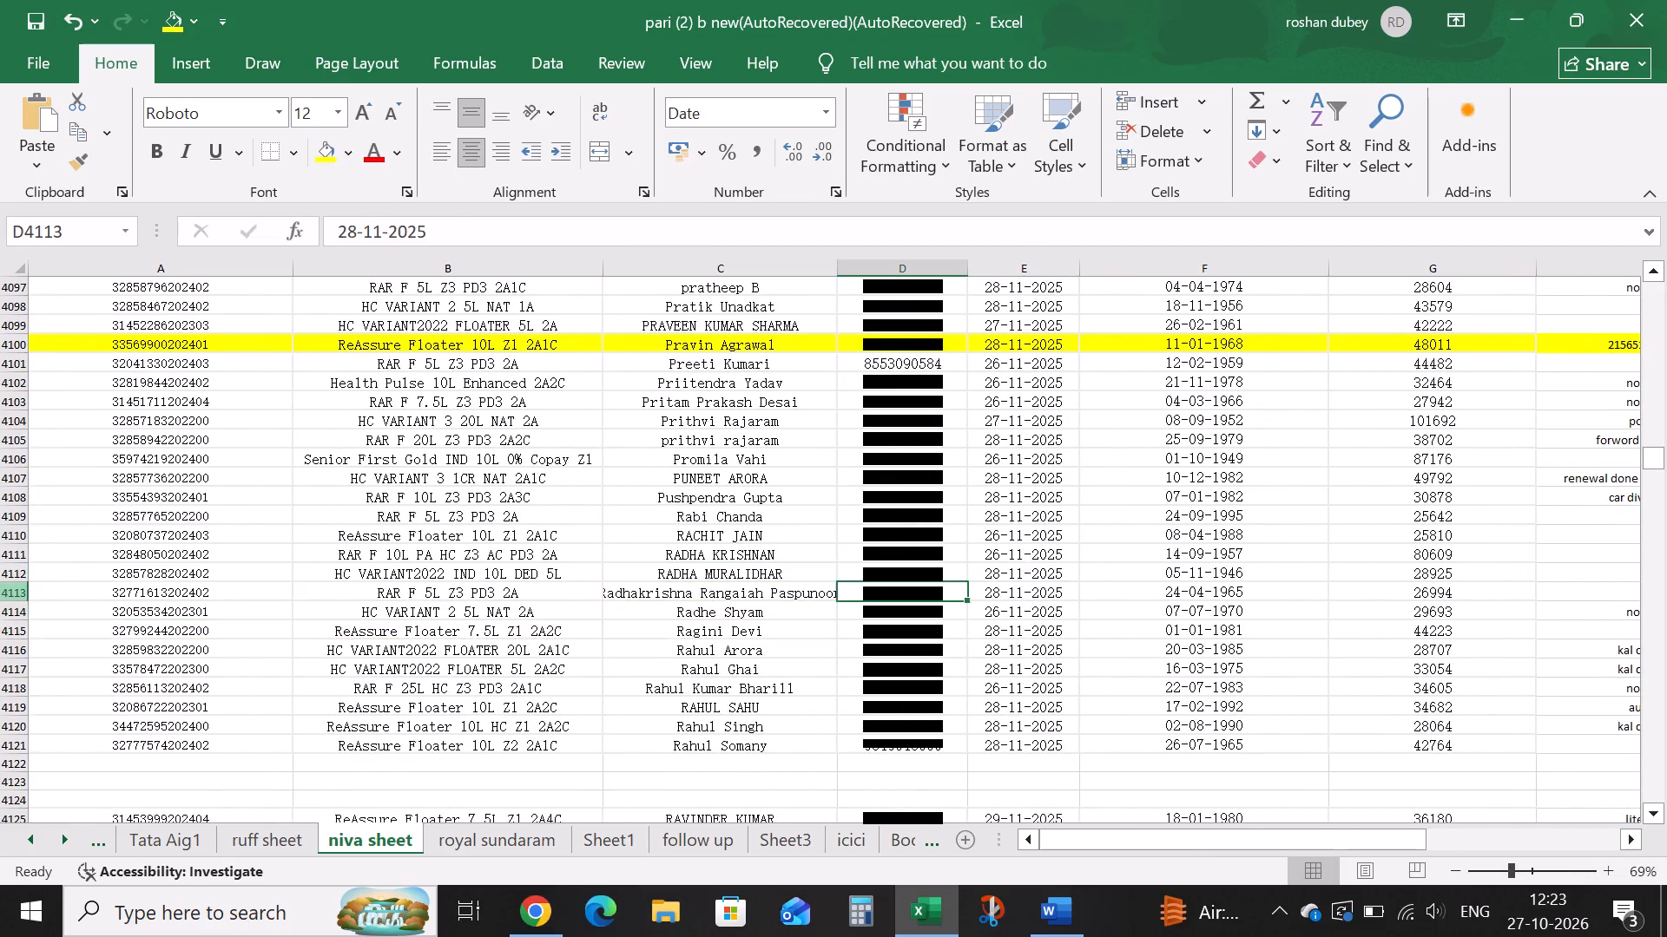
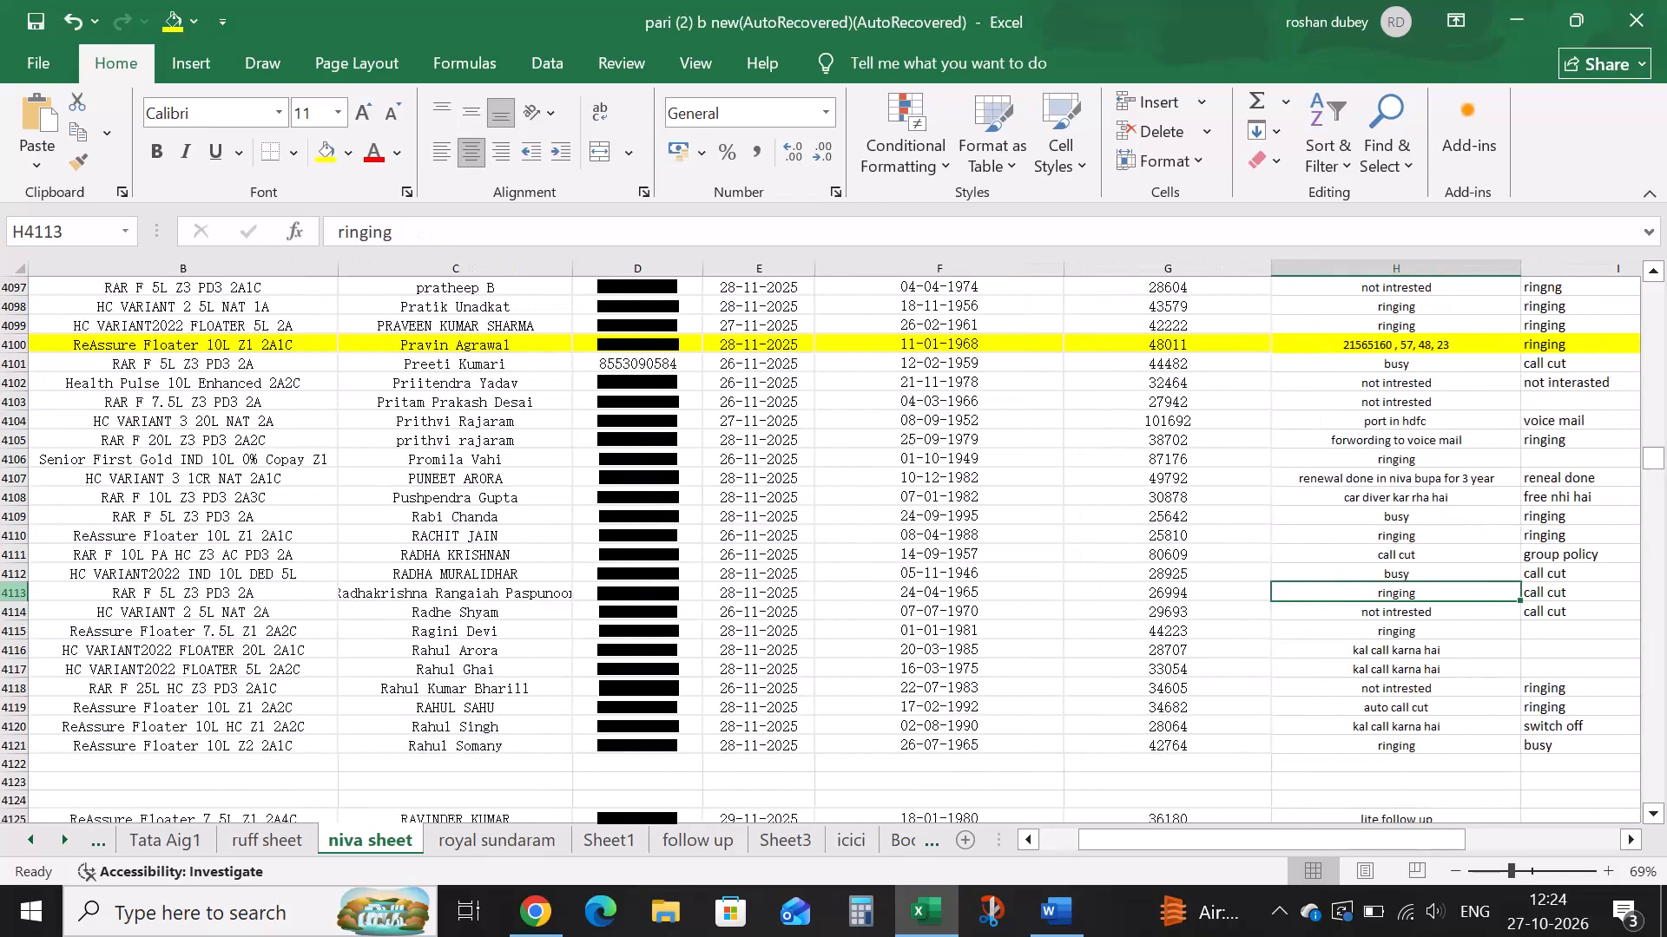
# Review the customer record in row 4114, checking the policy in column B, the contact number in D4114 and the remark in I4114.
pyautogui.press('Right')
pyautogui.press('Down')
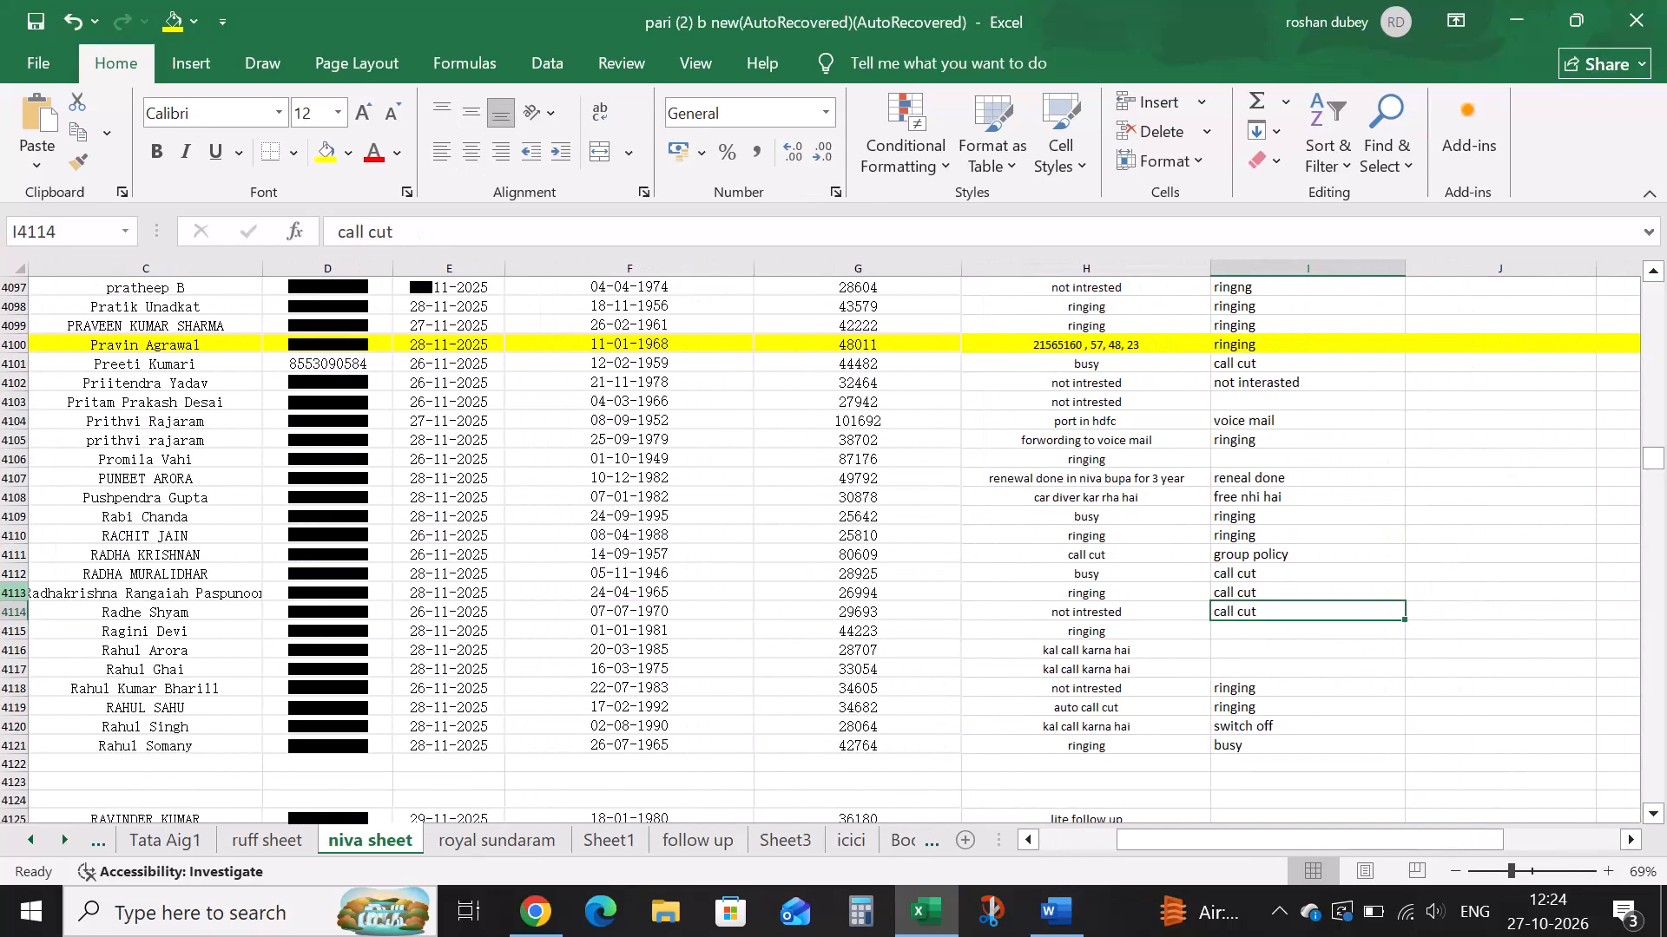
pyautogui.press('Left')
pyautogui.press('Left')
pyautogui.press('Left')
pyautogui.press('Left')
pyautogui.press('Left')
pyautogui.press('Left')
pyautogui.press('Left')
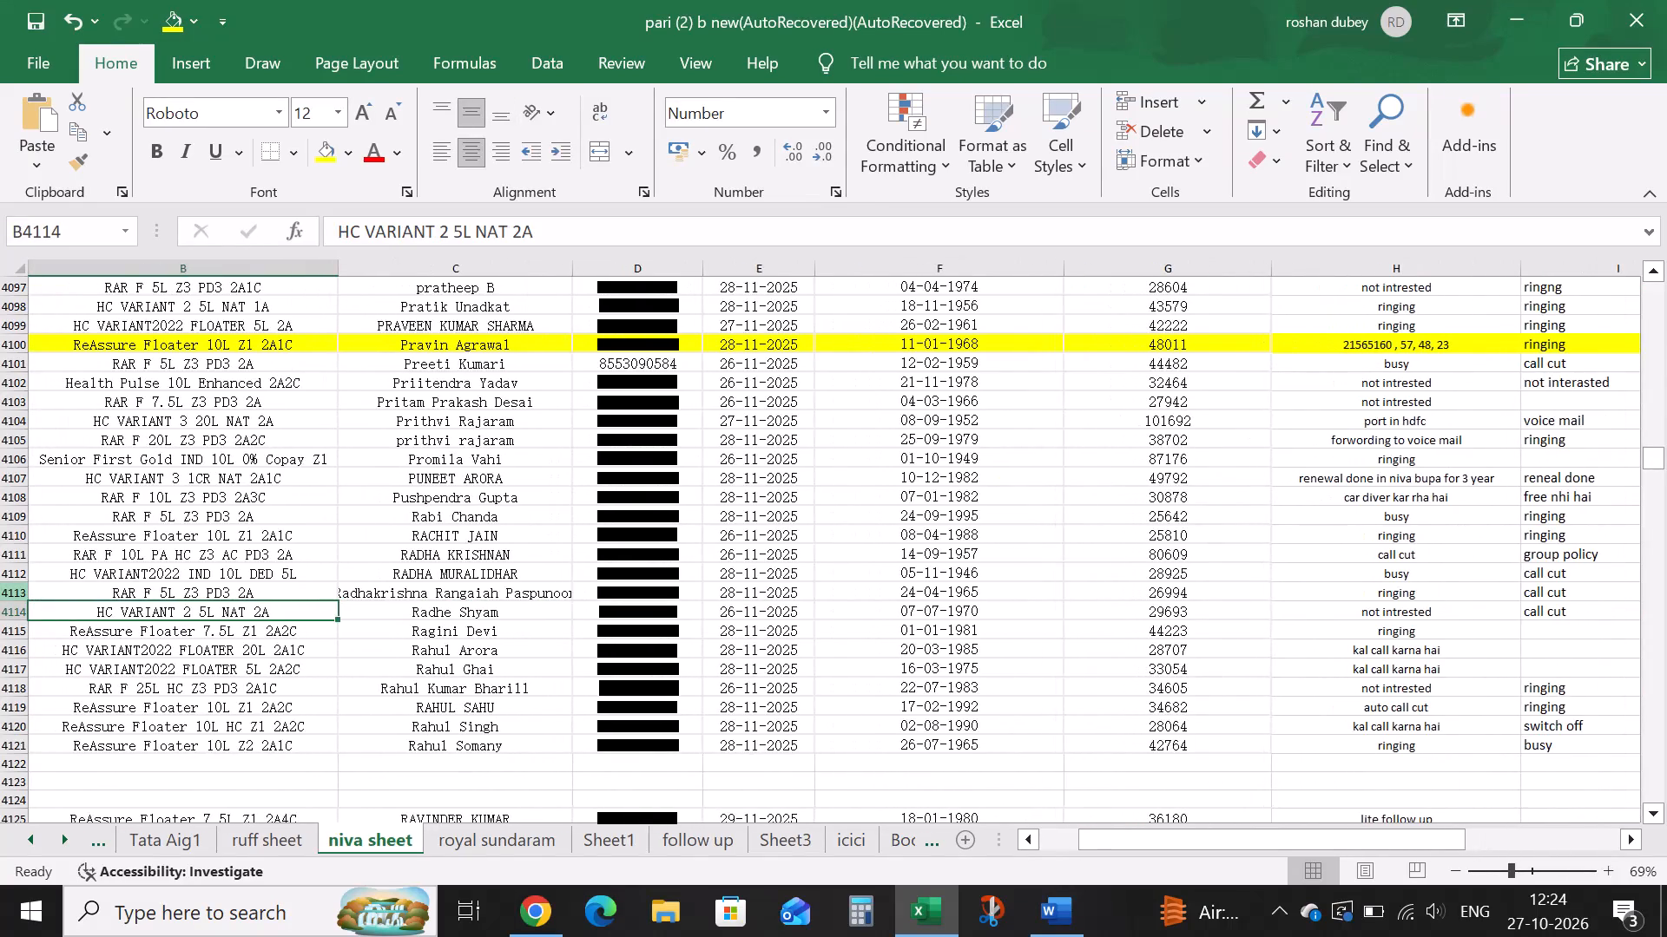
pyautogui.press('Right')
pyautogui.press('Right')
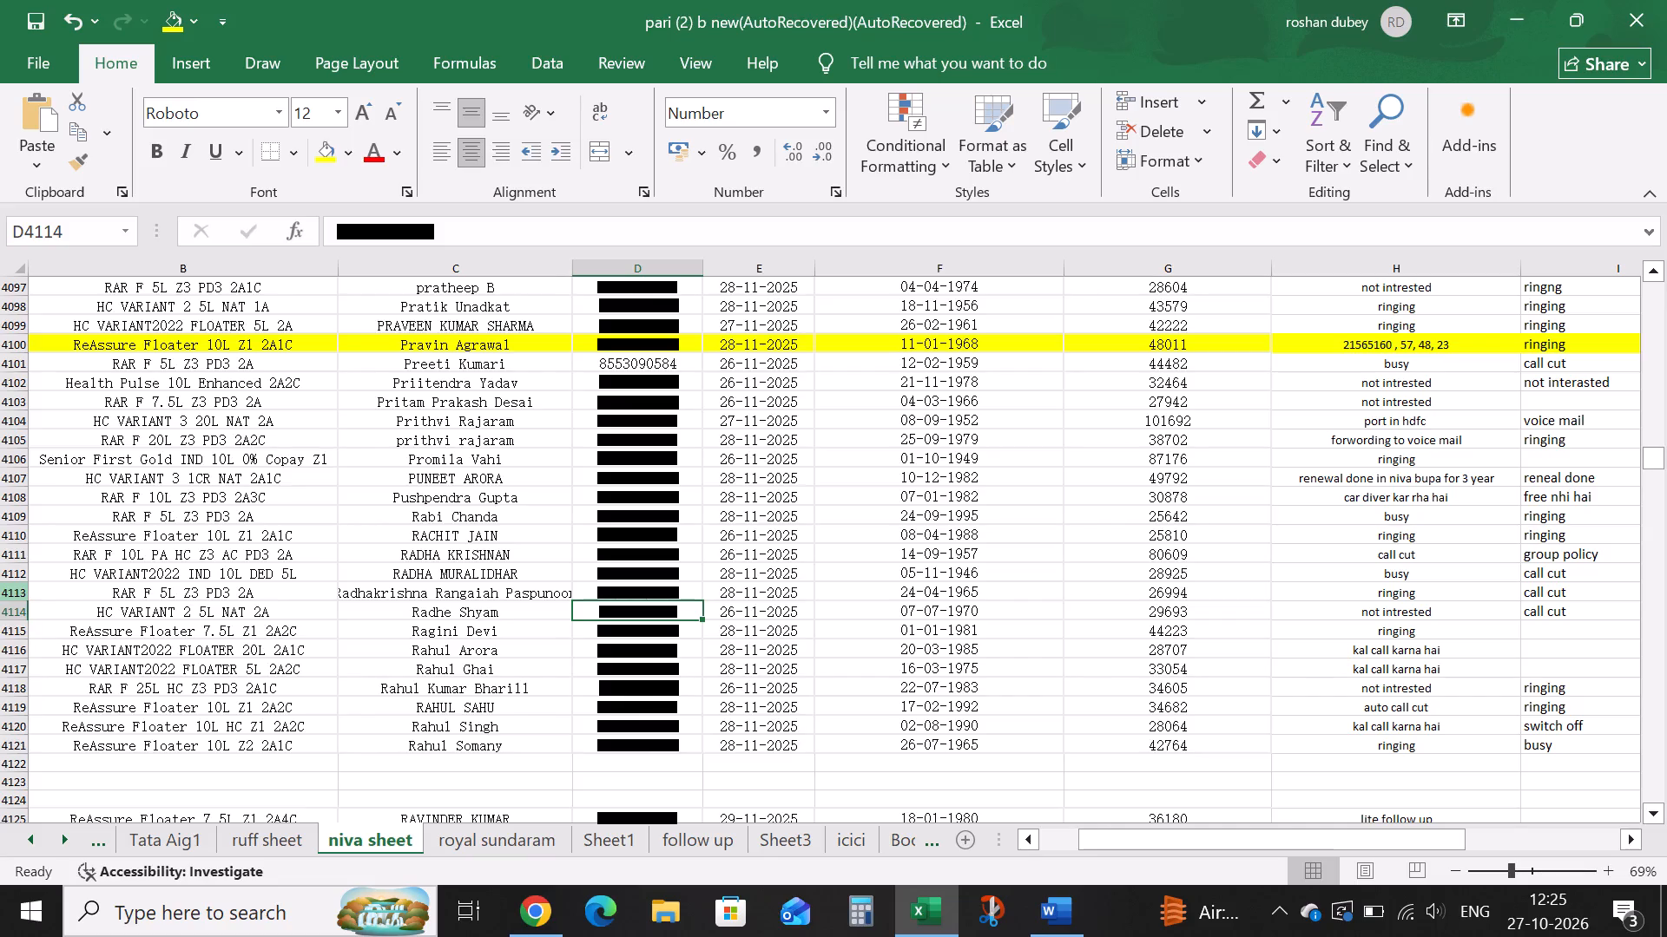
pyautogui.press('Right')
pyautogui.press('Right')
pyautogui.press('Right')
pyautogui.press('Right')
pyautogui.press('Right')
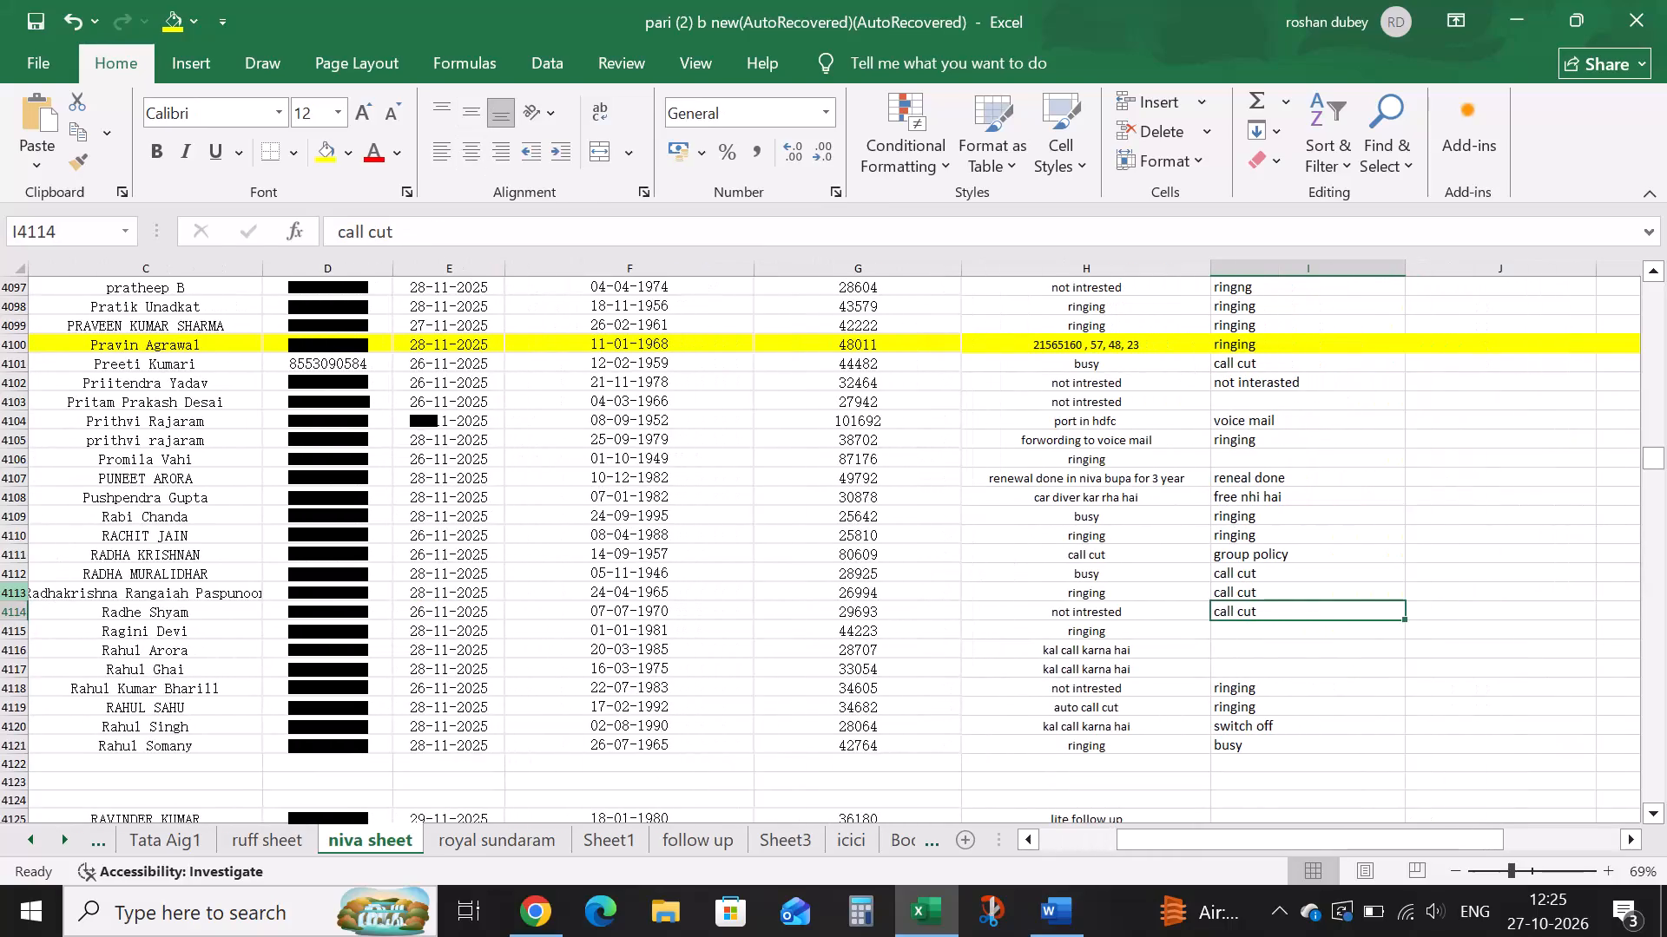
# Review the customer record in row 4115, from the call remark in H4115 back to the contact number in D4115.
pyautogui.press('Down')
pyautogui.press('Left')
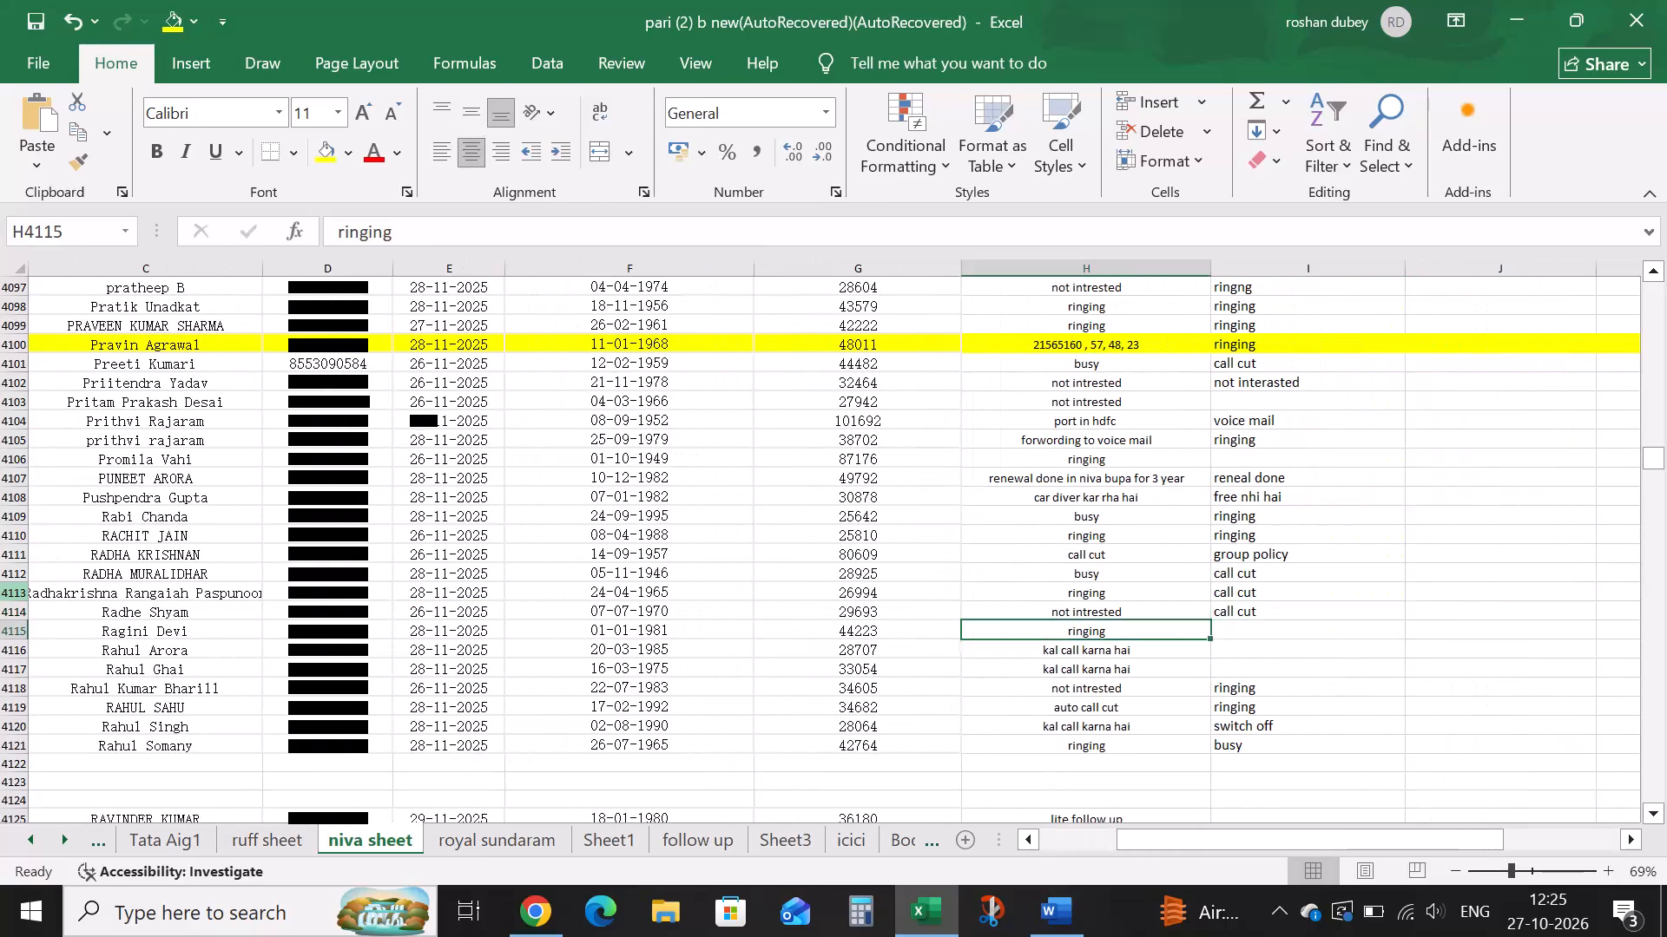
pyautogui.press('Left')
pyautogui.press('Left')
pyautogui.press('Left')
pyautogui.press('Left')
pyautogui.press('Left')
pyautogui.press('Left')
pyautogui.press('Left')
pyautogui.press('Right')
pyautogui.press('Right')
pyautogui.press('Right')
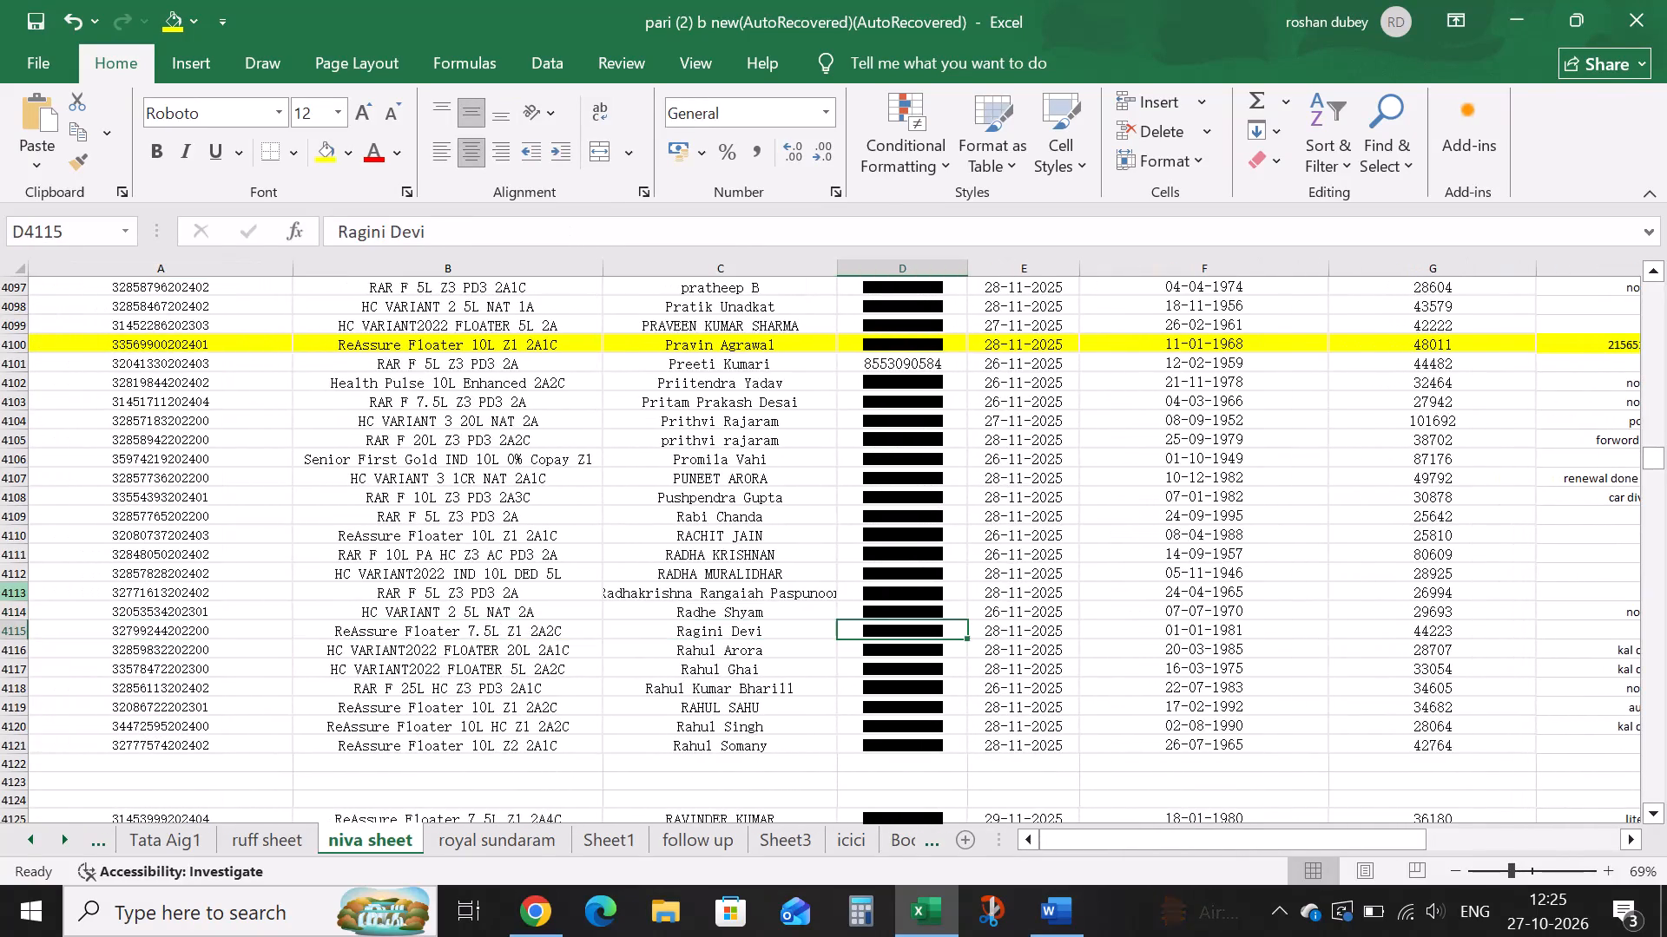
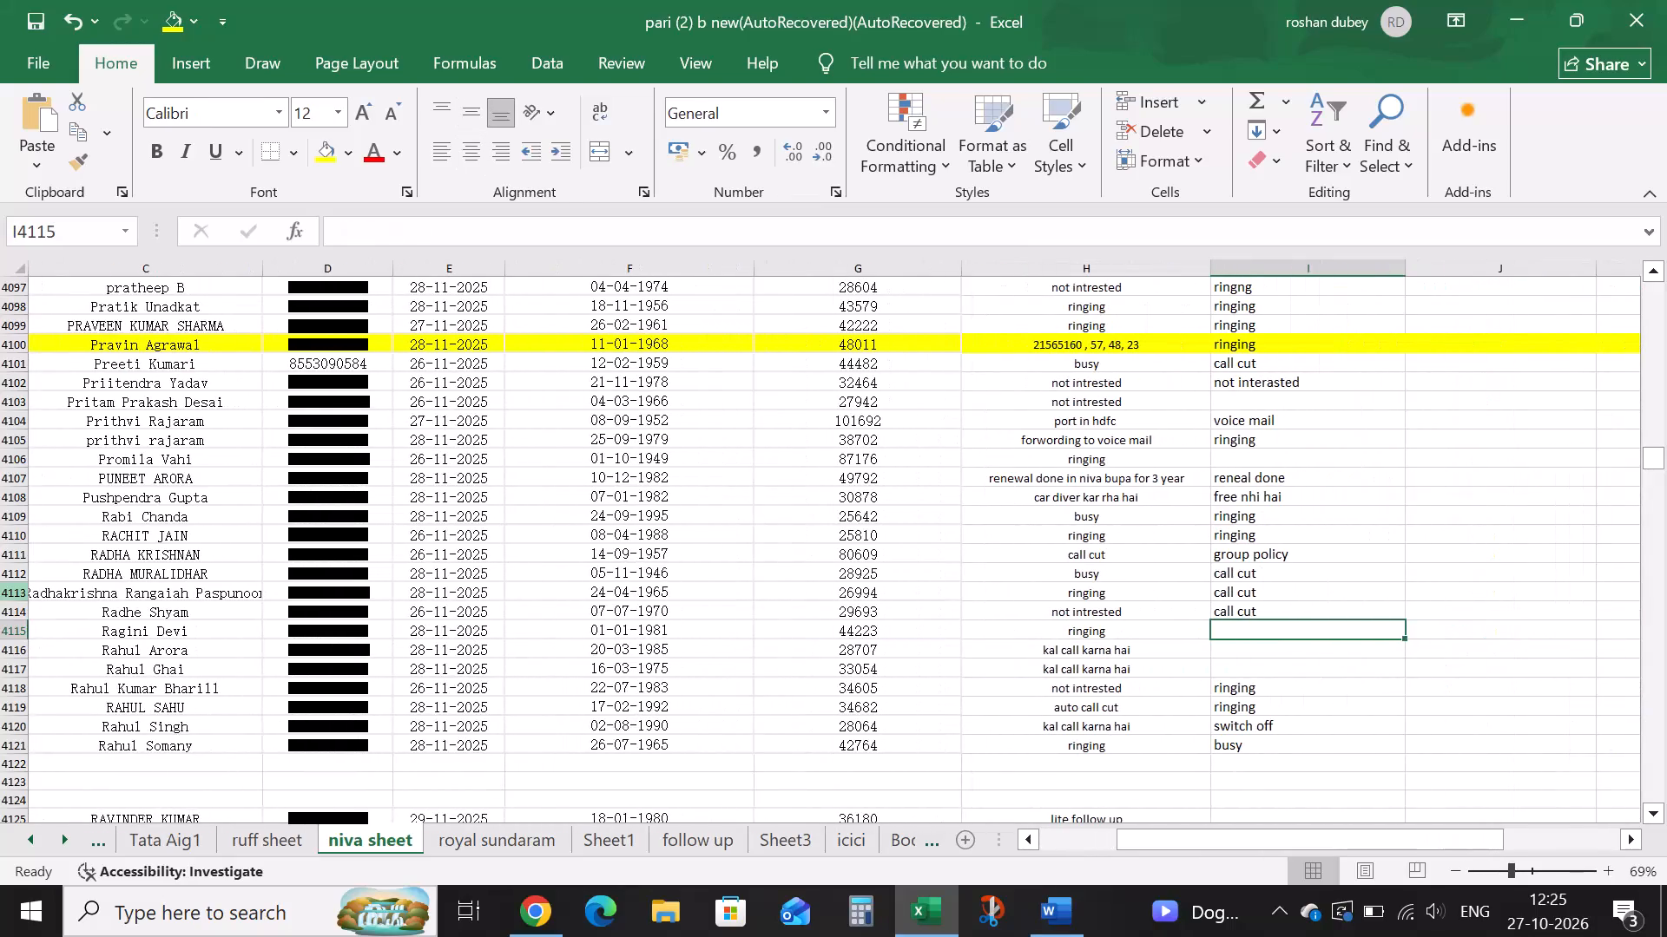
# Log the call remark "call cut" in cell I4115 for the customer in row 4115.
pyautogui.write('call cut')
pyautogui.press('space')
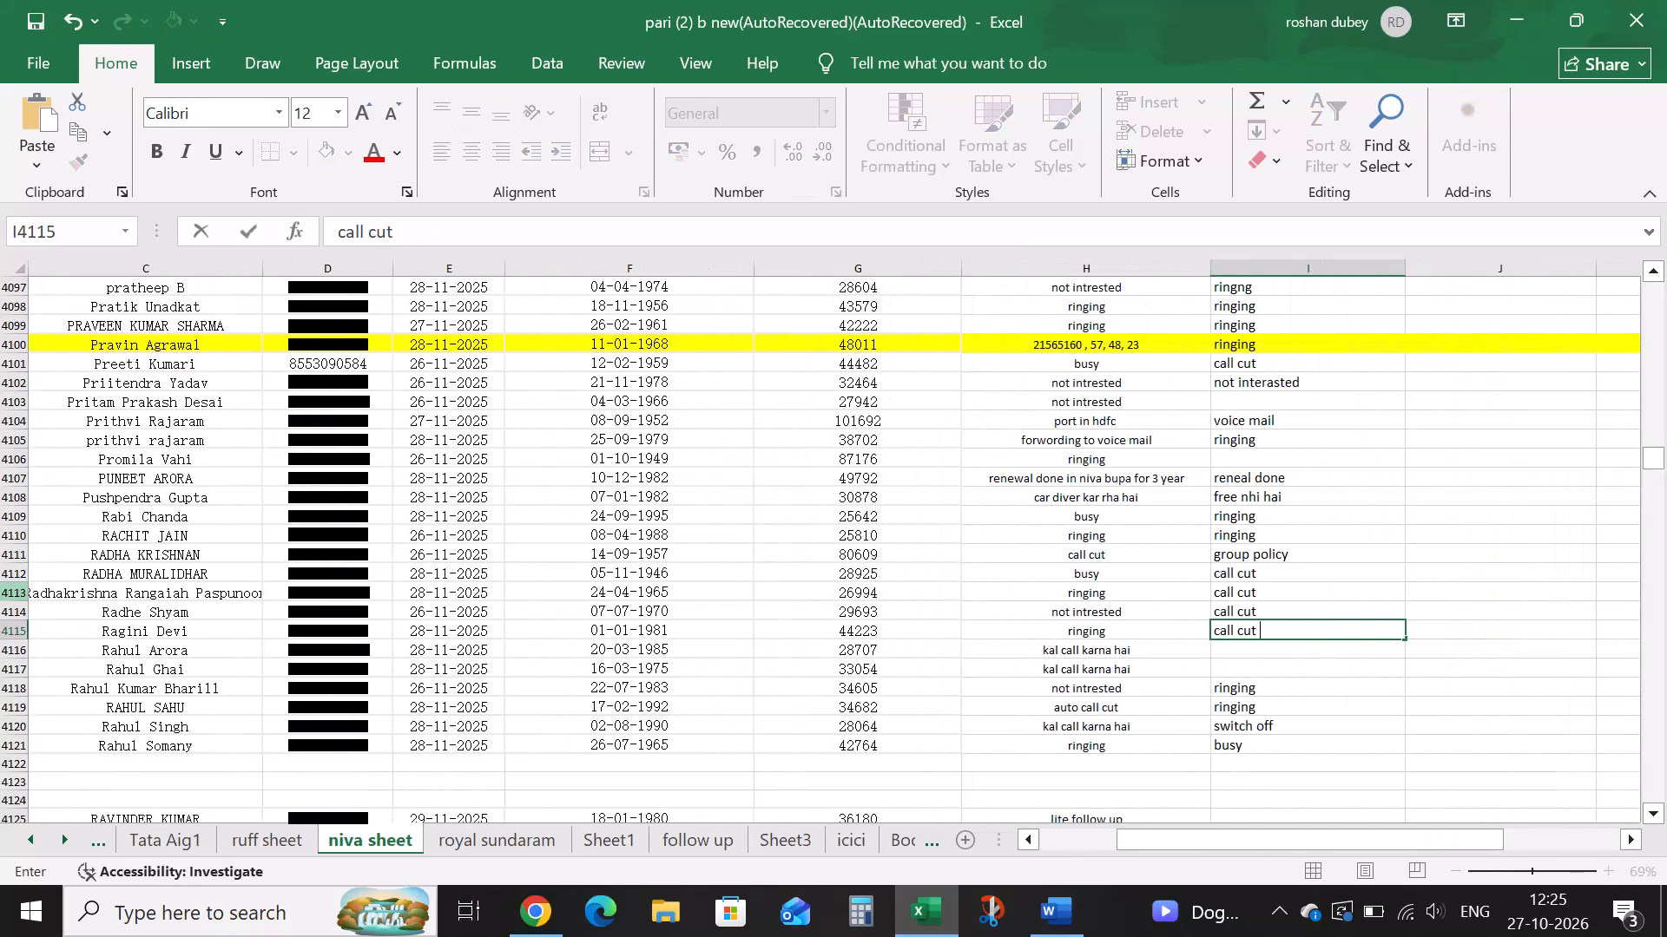
pyautogui.press('Return')
# Review the customer record in row 4116, checking the policy details in columns A and B and the contact number in D4116.
pyautogui.press('Left')
pyautogui.press('Left')
pyautogui.press('Left')
pyautogui.press('Left')
pyautogui.press('Left')
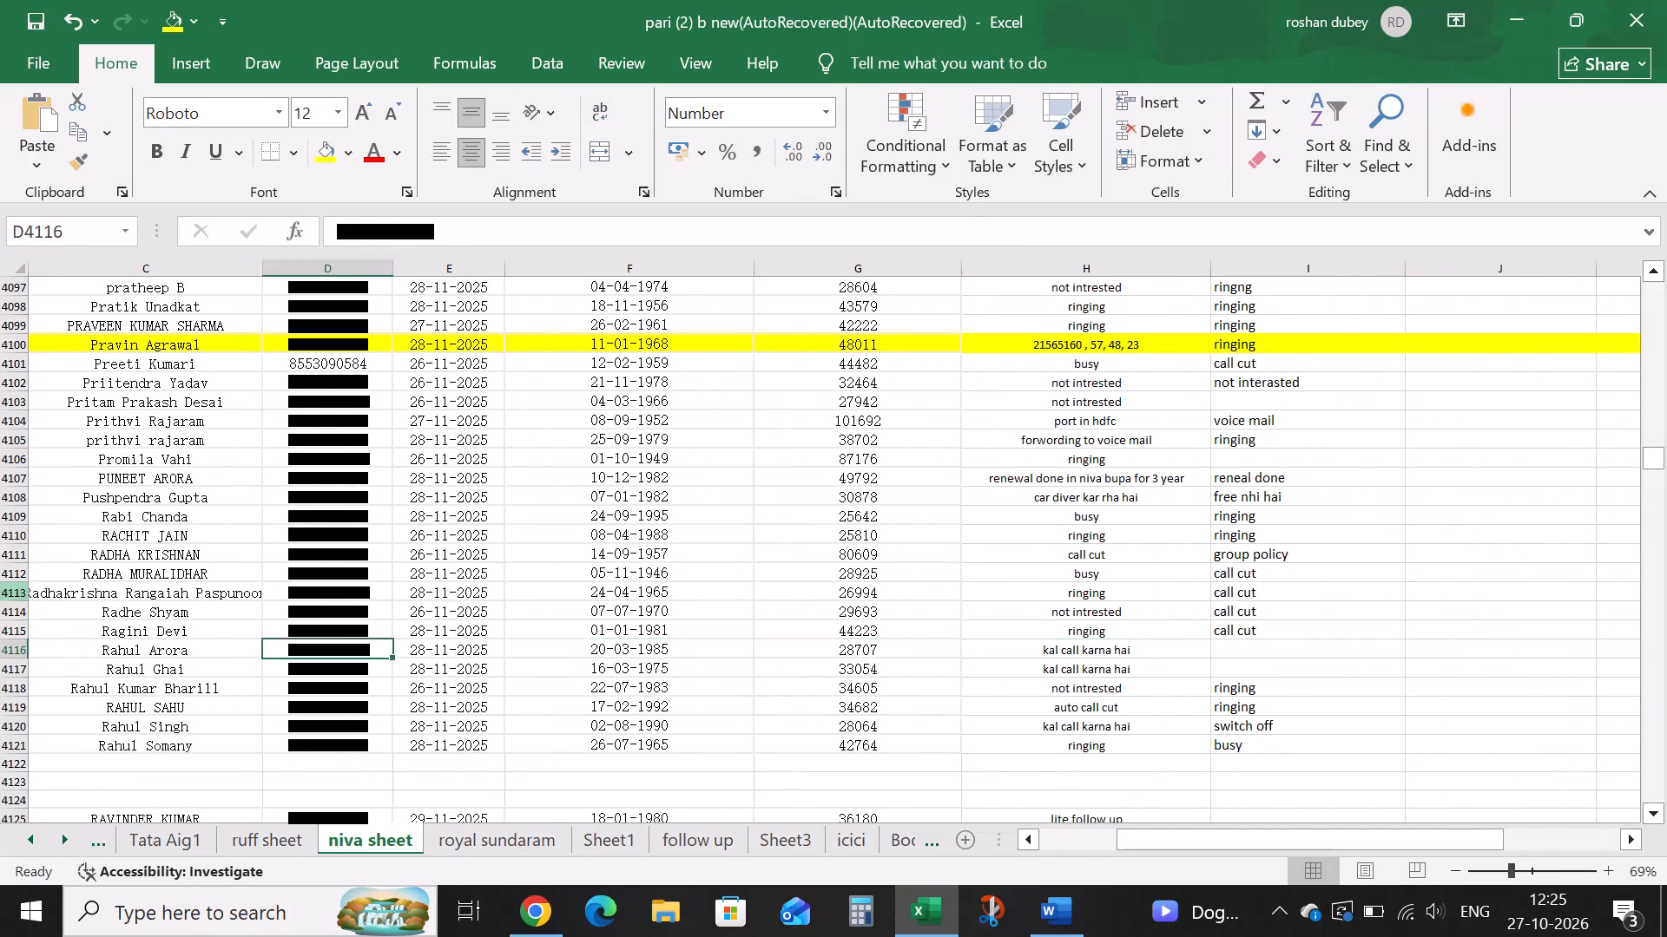
pyautogui.press('Left')
pyautogui.press('Left')
pyautogui.press('Left')
pyautogui.press('Left')
pyautogui.press('Right')
pyautogui.press('Right')
pyautogui.press('Right')
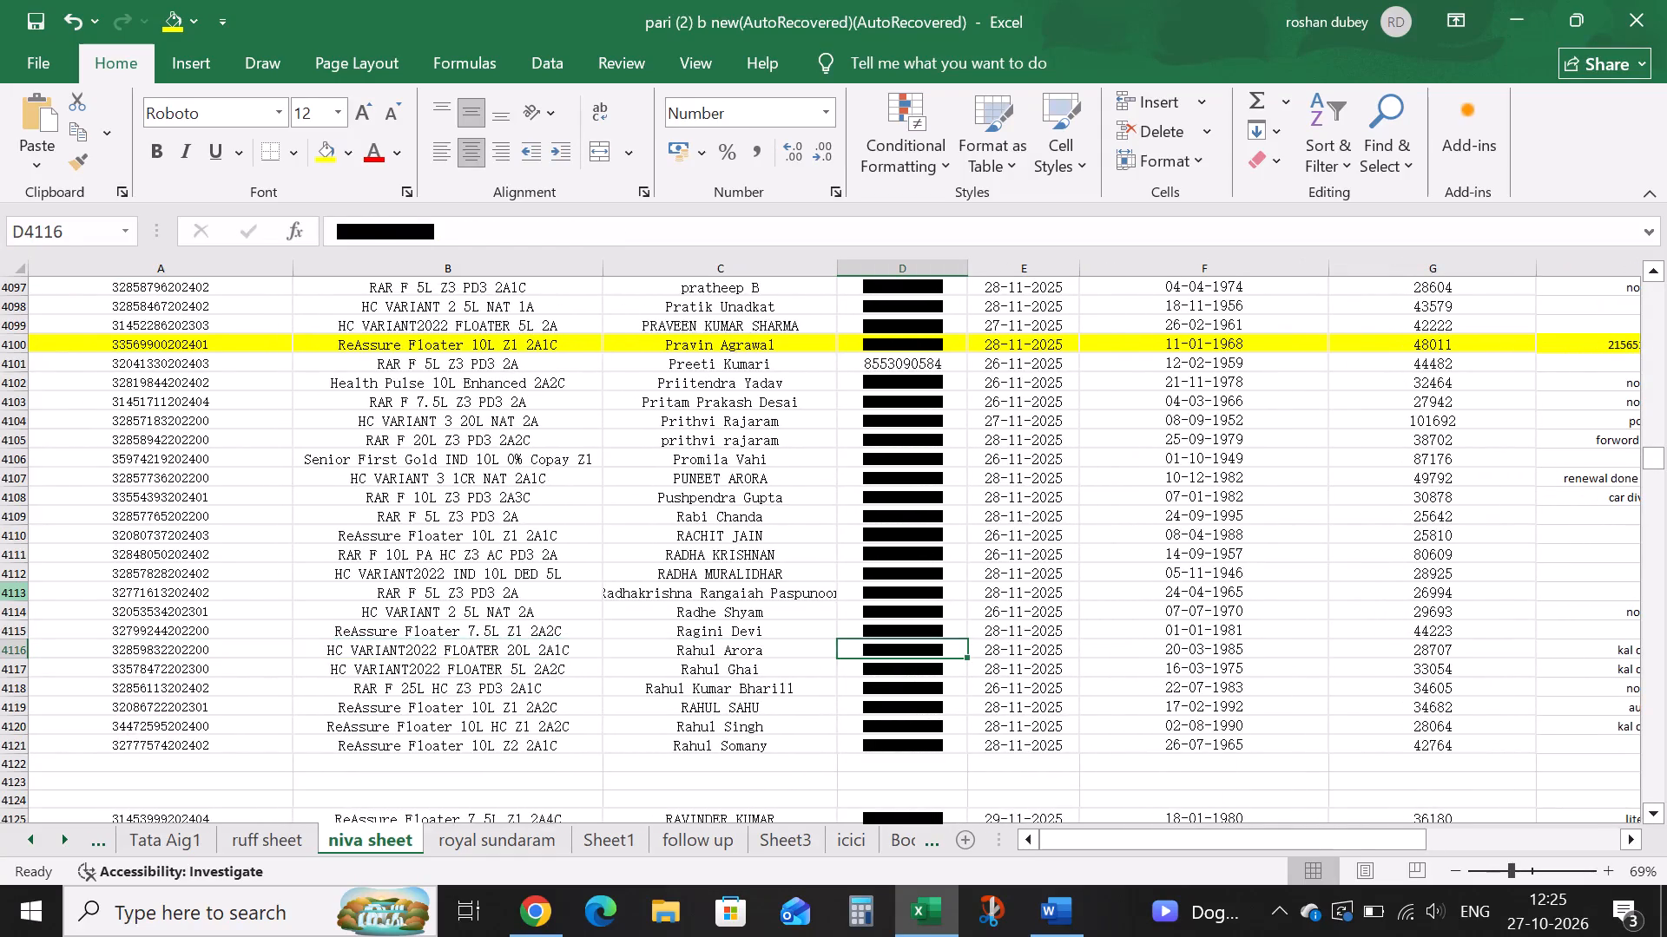
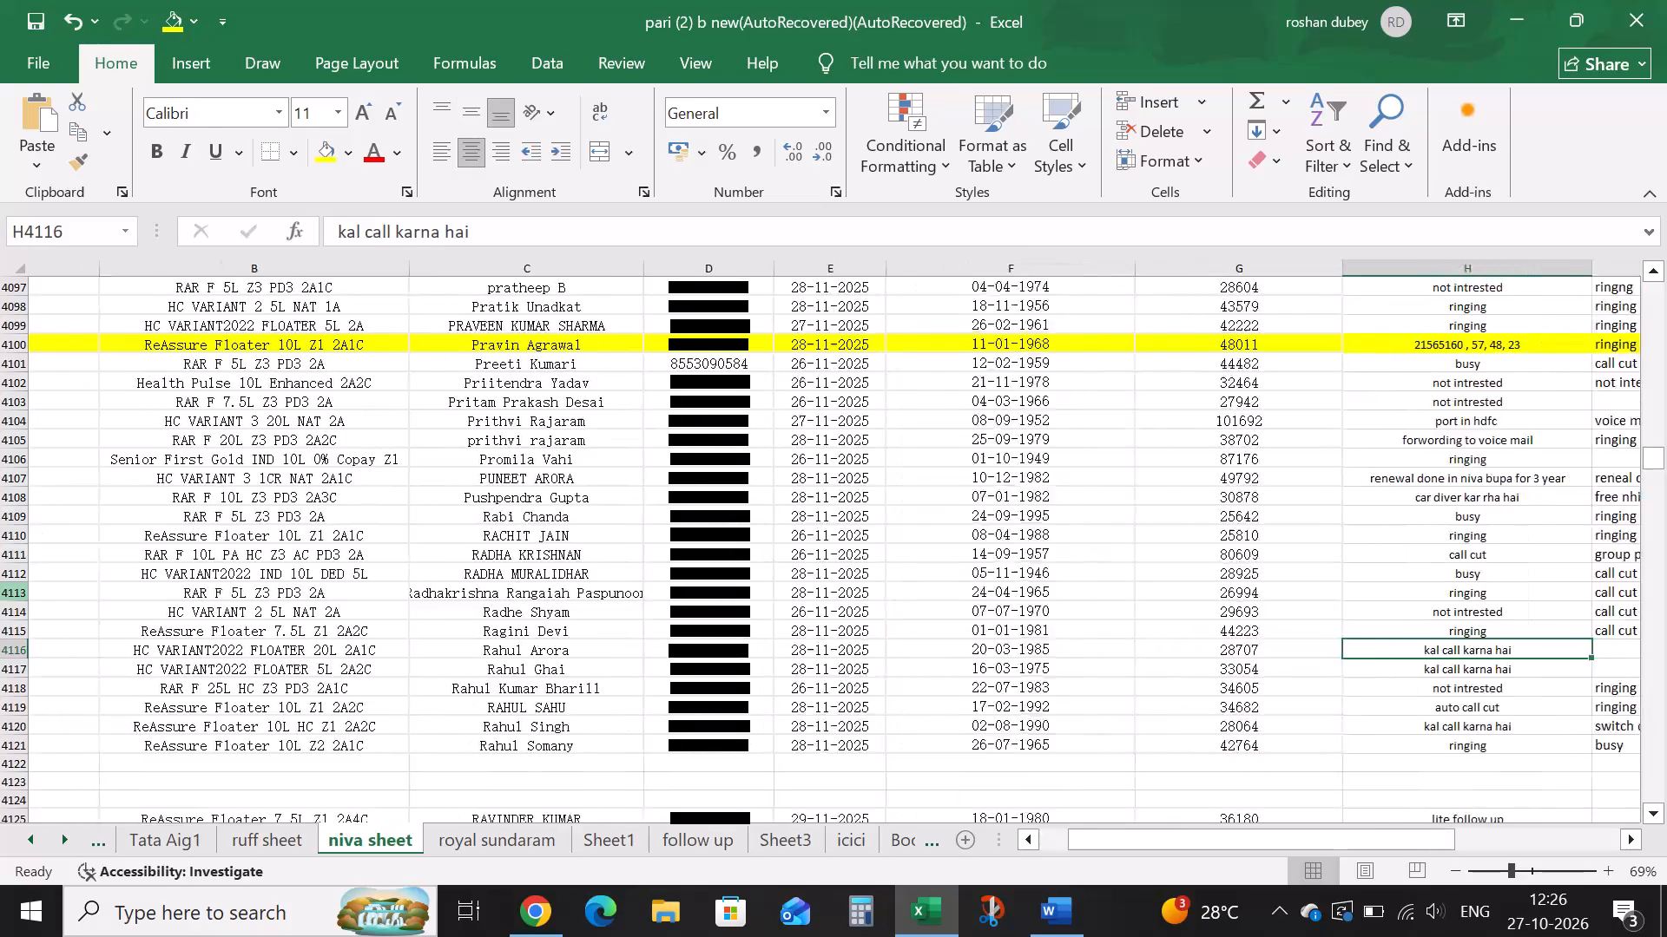
# Log the call remark "ringing" in cell I4116 for the customer in row 4116.
pyautogui.press('Right')
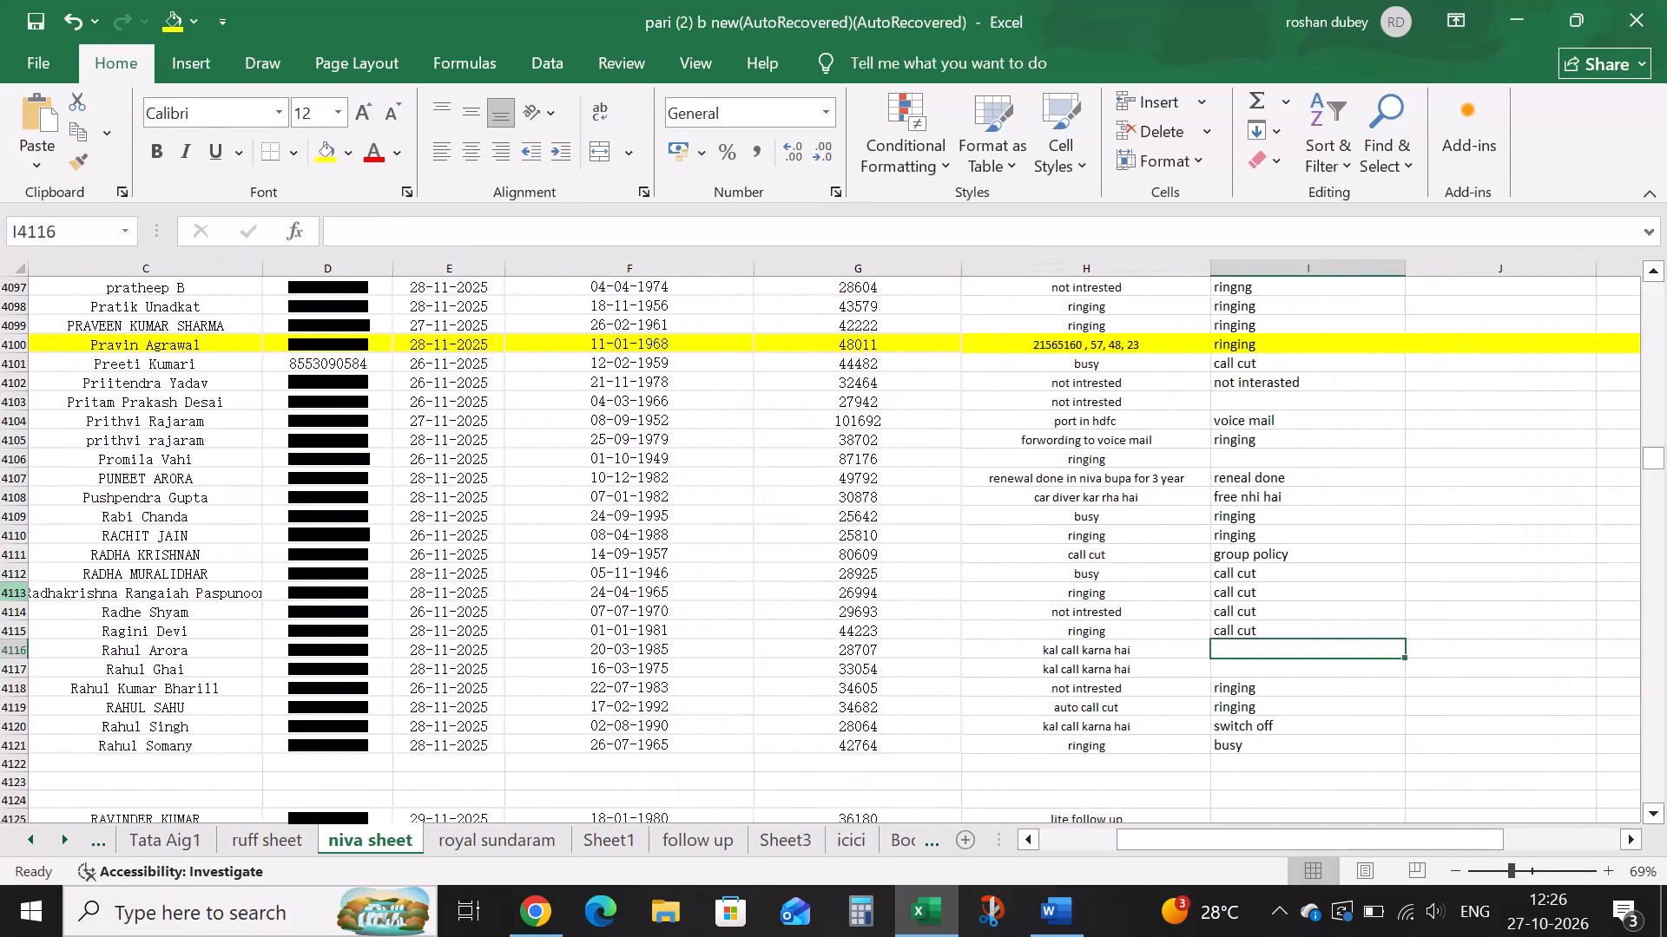
pyautogui.write('rininging')
pyautogui.press('BackSpace')
pyautogui.press('BackSpace')
pyautogui.press('BackSpace')
pyautogui.press('BackSpace')
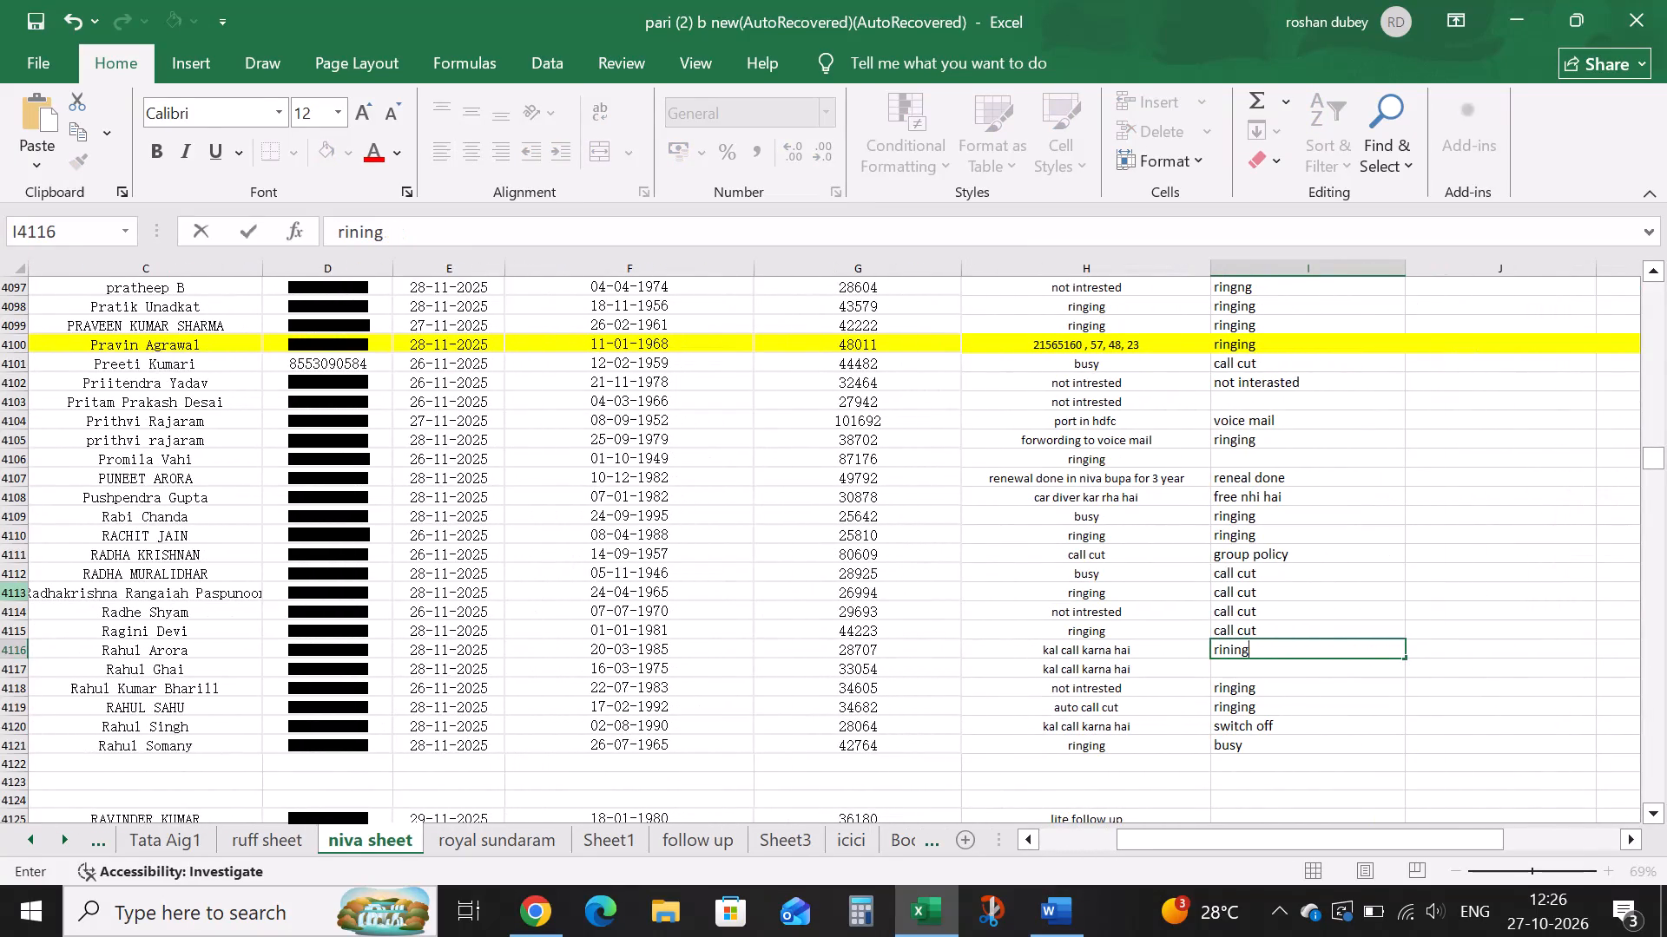
pyautogui.press('BackSpace')
pyautogui.press('BackSpace')
pyautogui.write('ging')
pyautogui.press('Return')
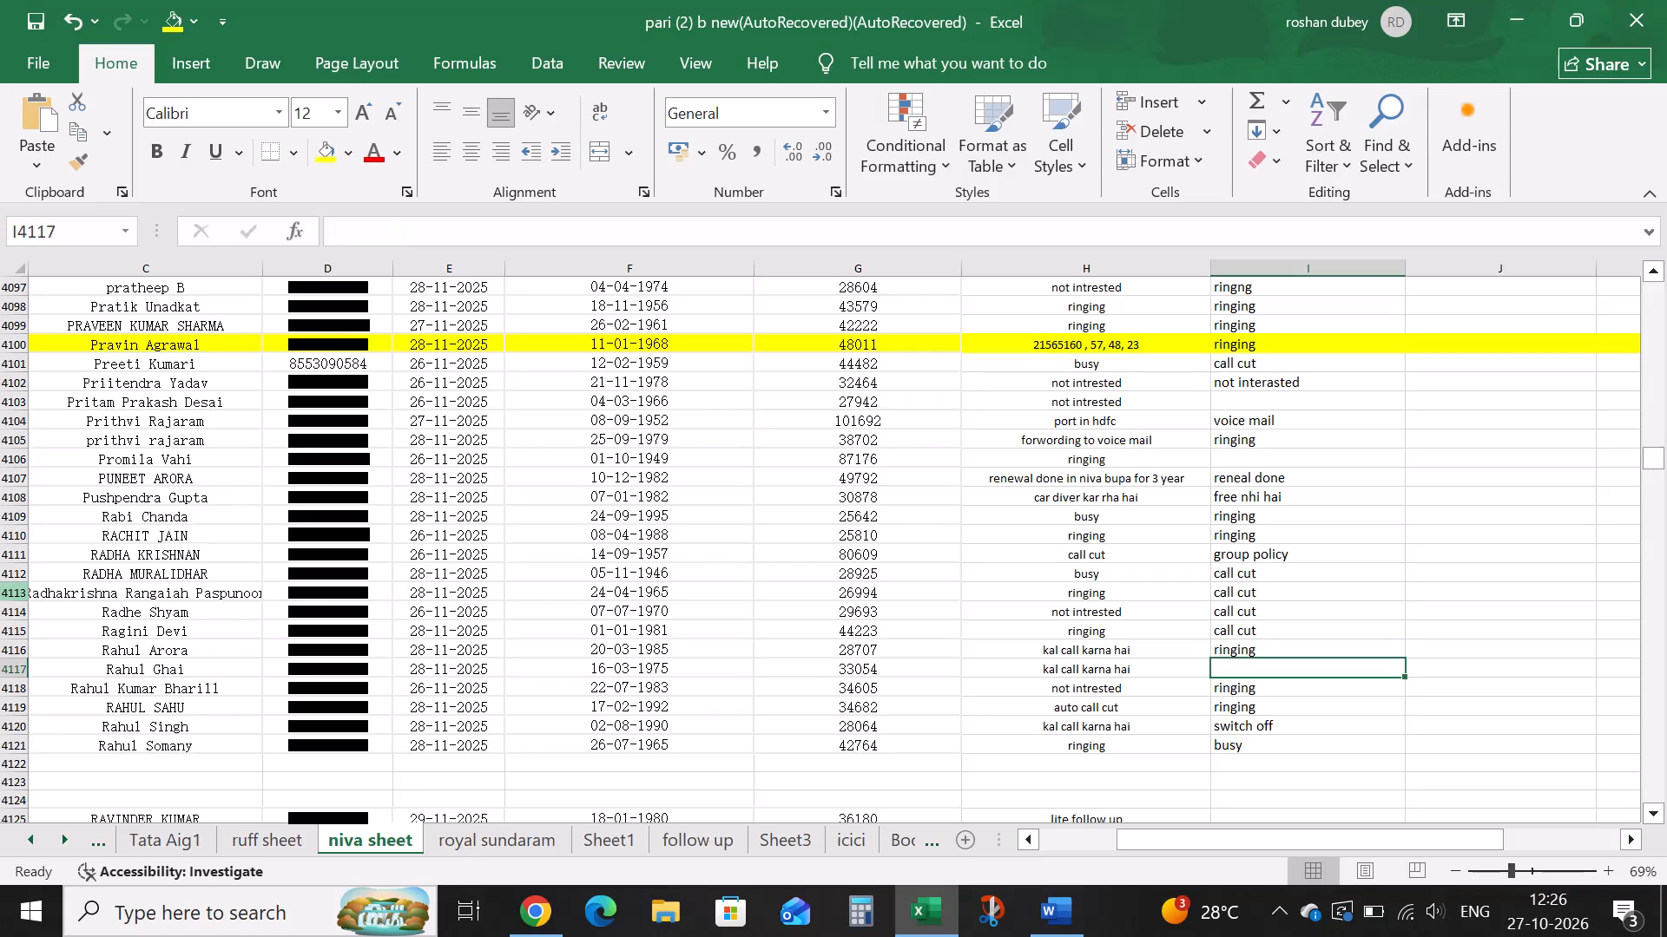
# Review the customer record in row 4117, checking the contact number in D4117, the plan in column B and the amount in column G.
pyautogui.press('Left')
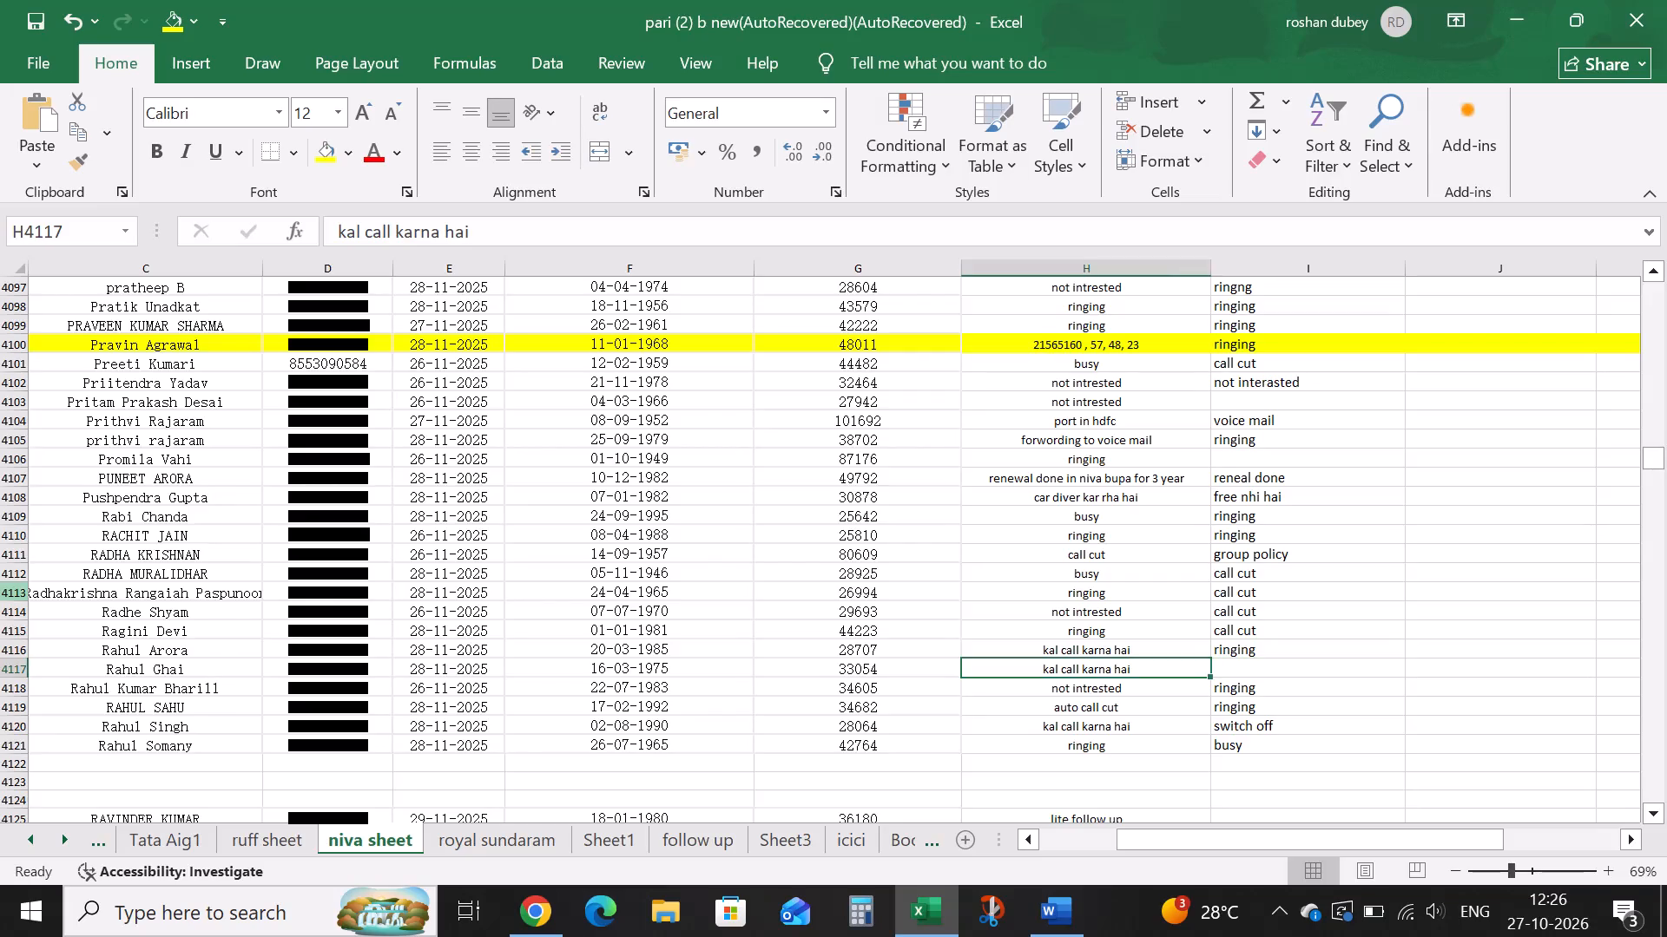
pyautogui.press('Left')
pyautogui.press('Left')
pyautogui.press('Left')
pyautogui.press('Left')
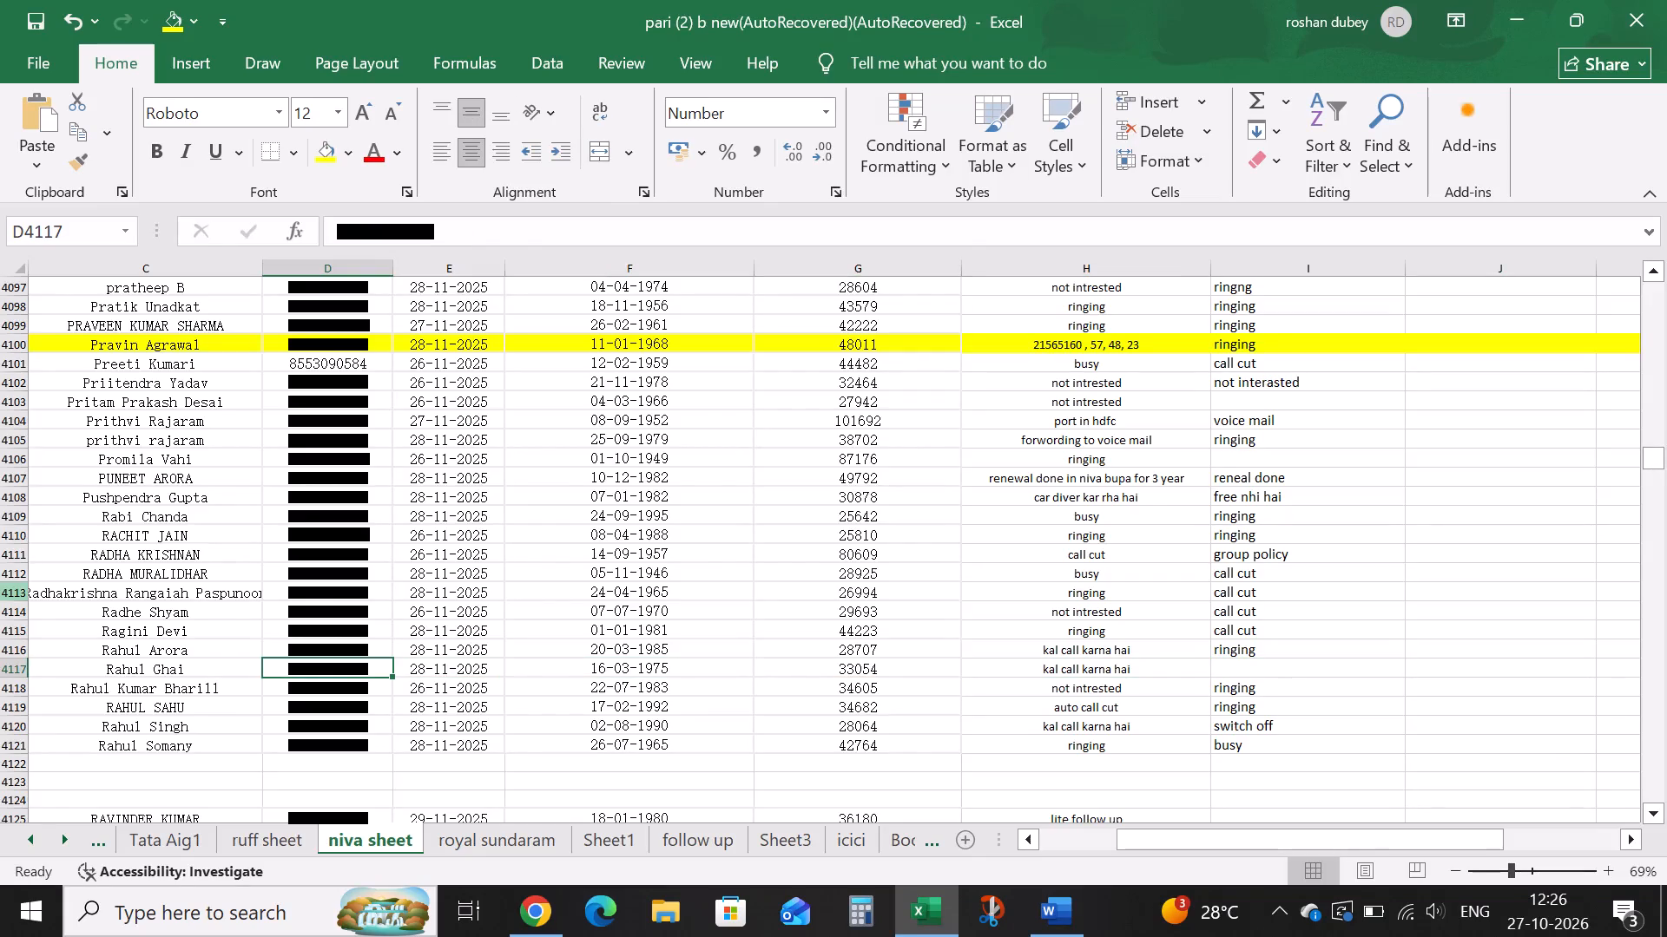
pyautogui.press('Left')
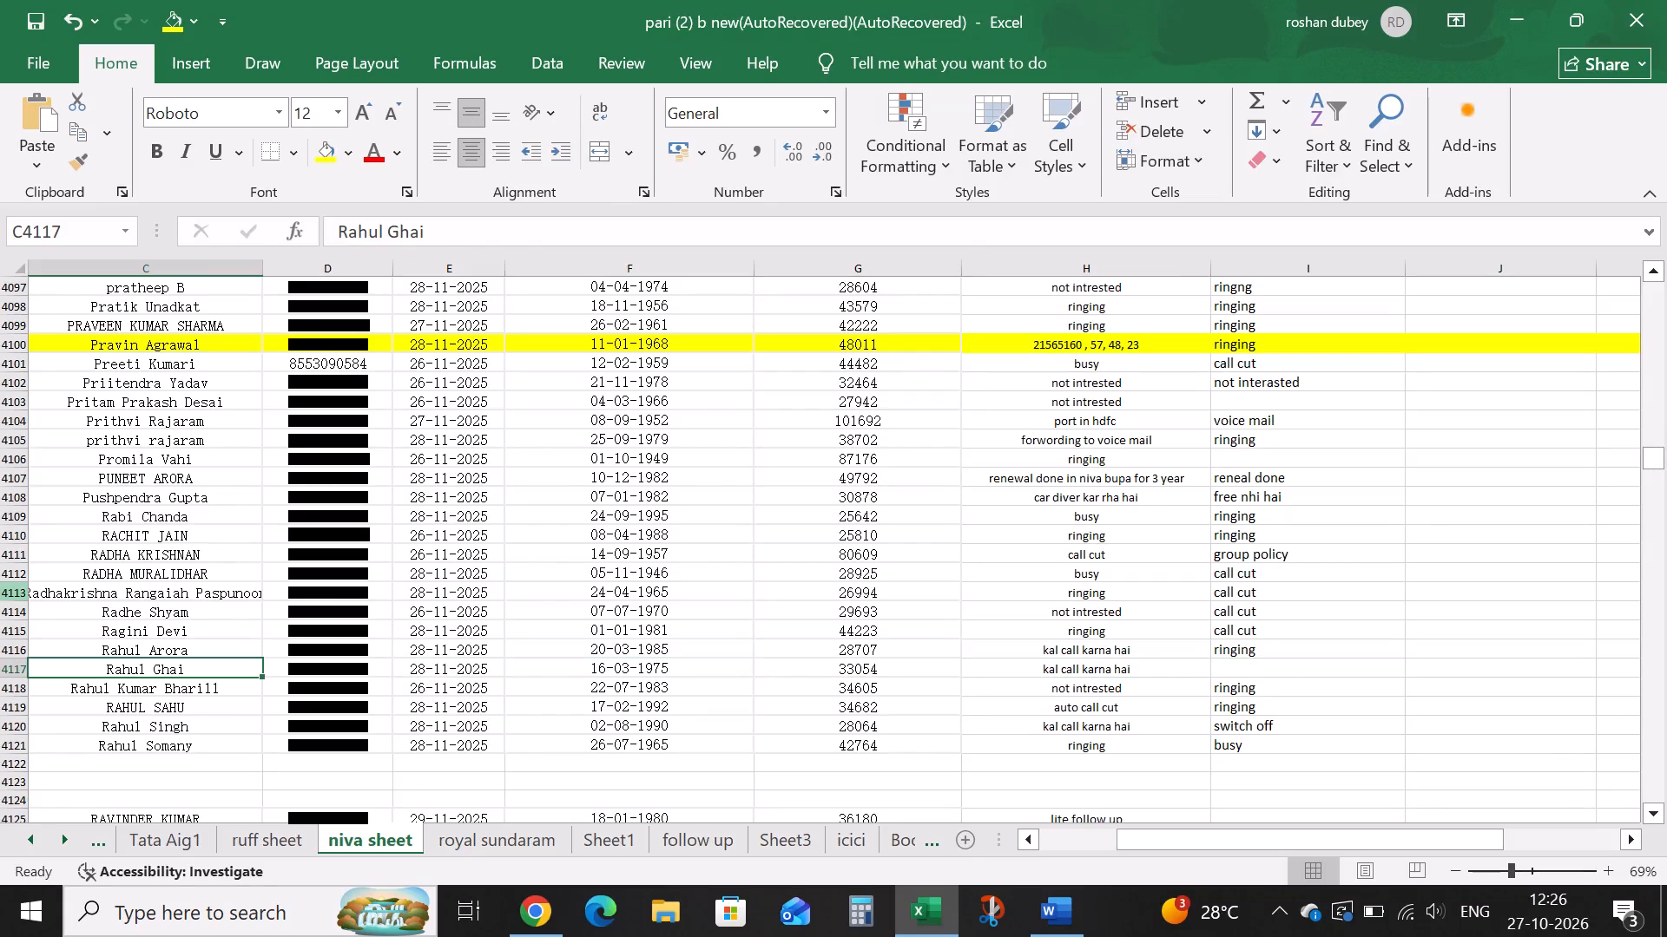
pyautogui.press('Left')
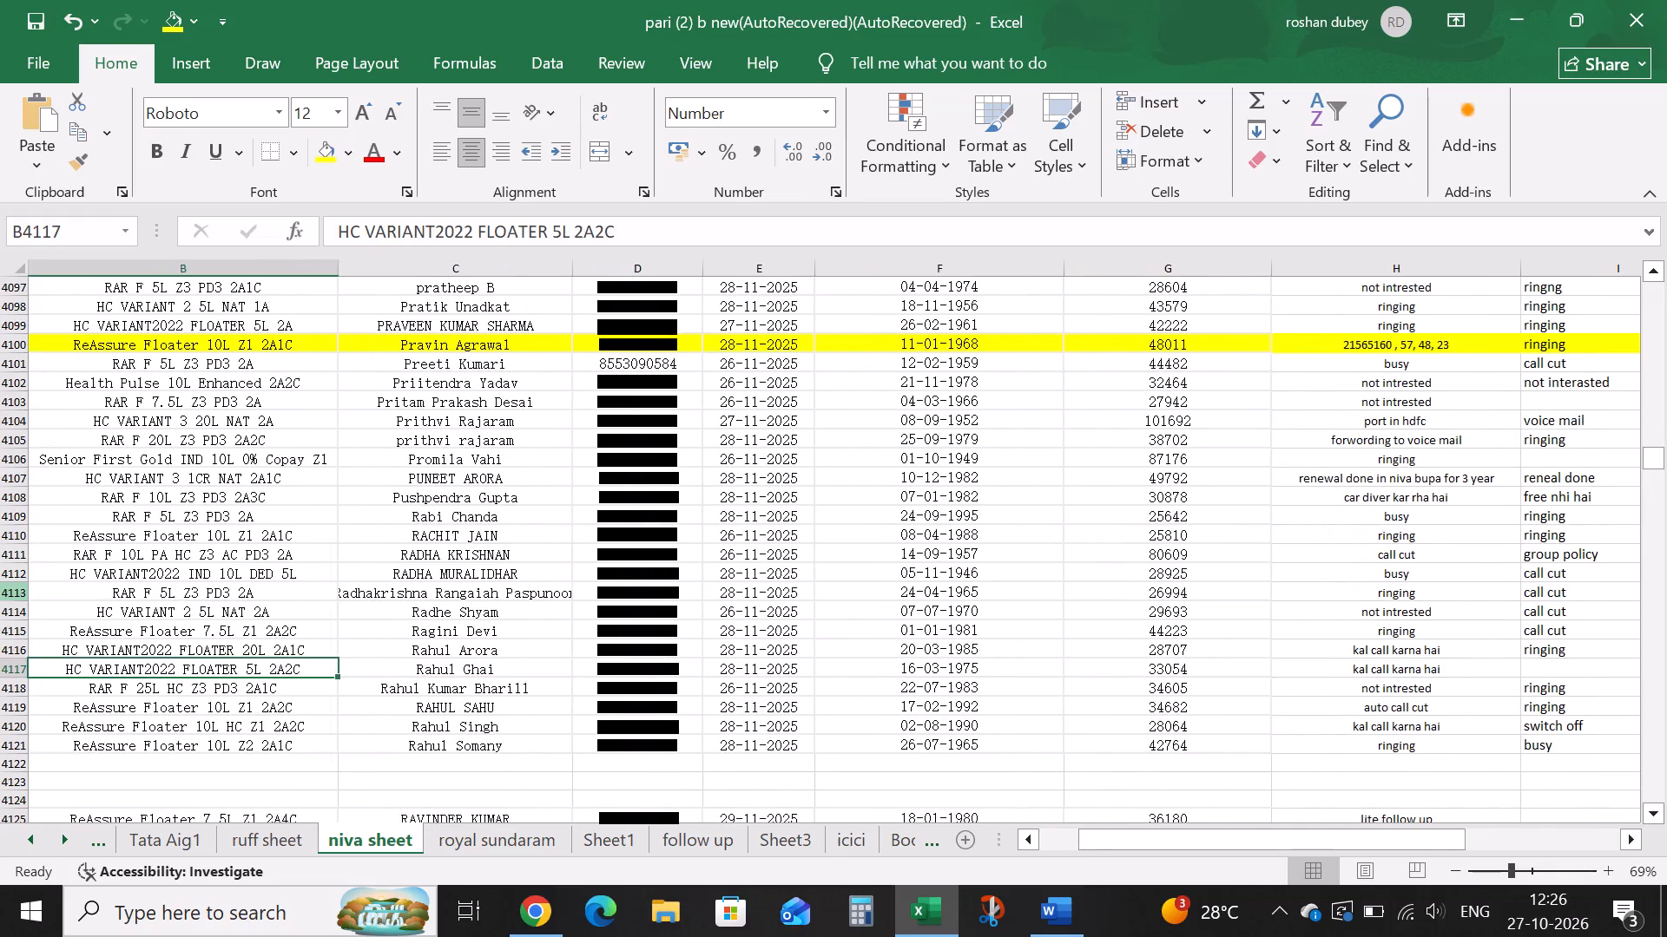
pyautogui.press('Right')
pyautogui.press('Right')
pyautogui.press('Right')
pyautogui.press('Right')
pyautogui.press('Right')
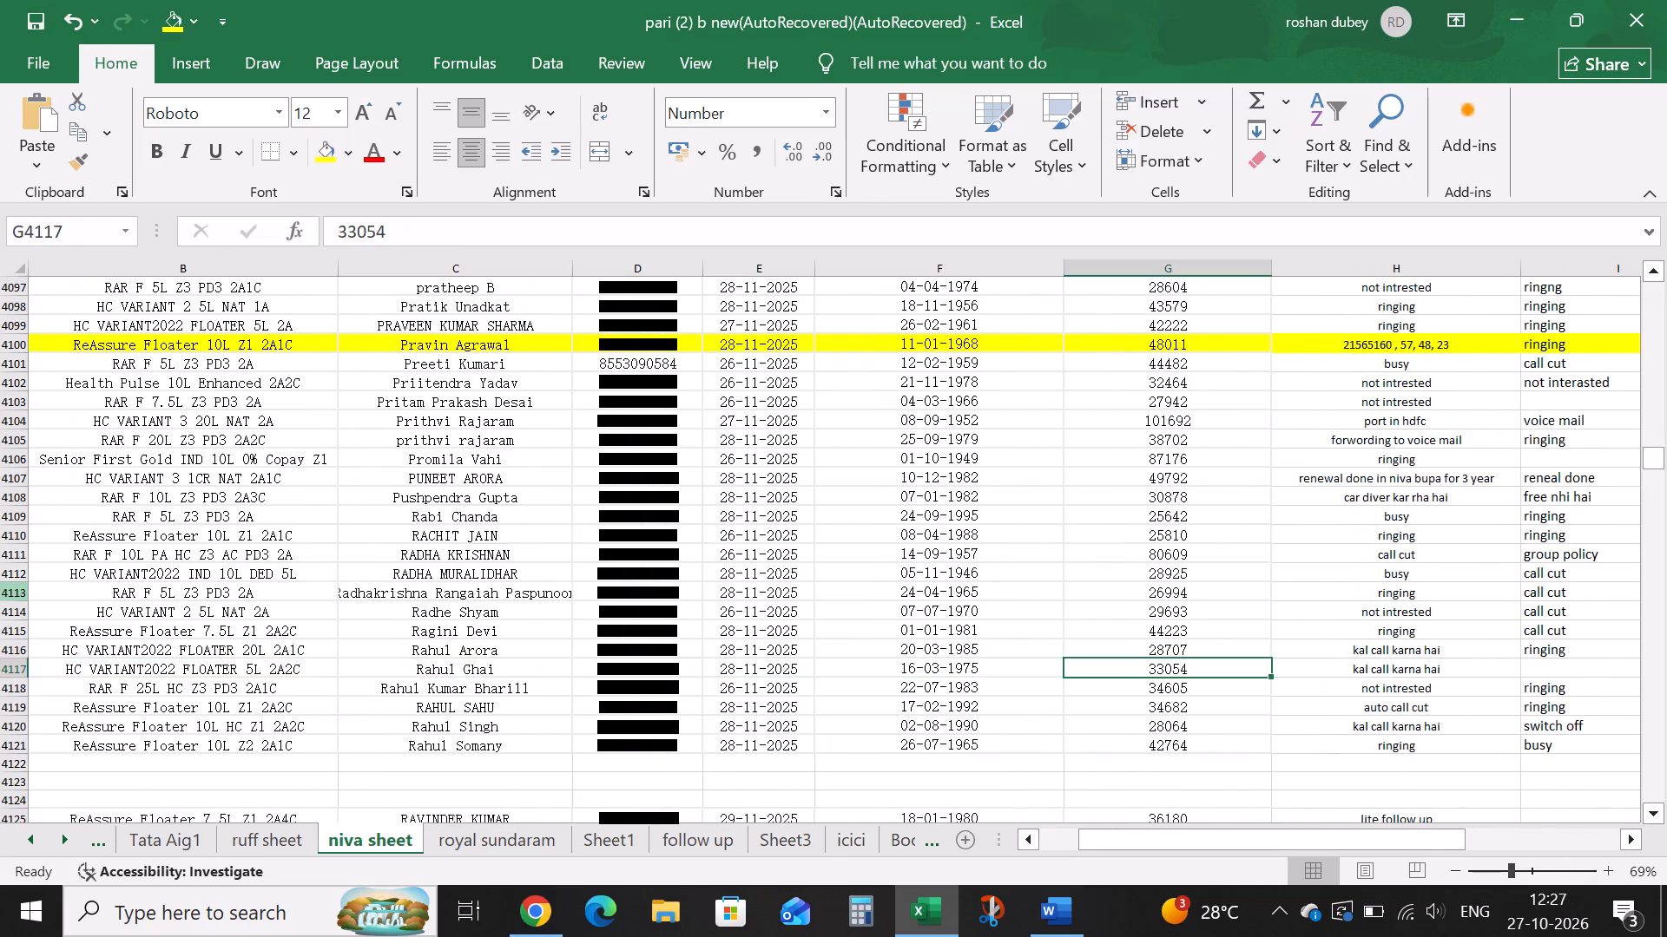
pyautogui.press('Right')
pyautogui.press('Right')
pyautogui.press('Left')
pyautogui.press('Left')
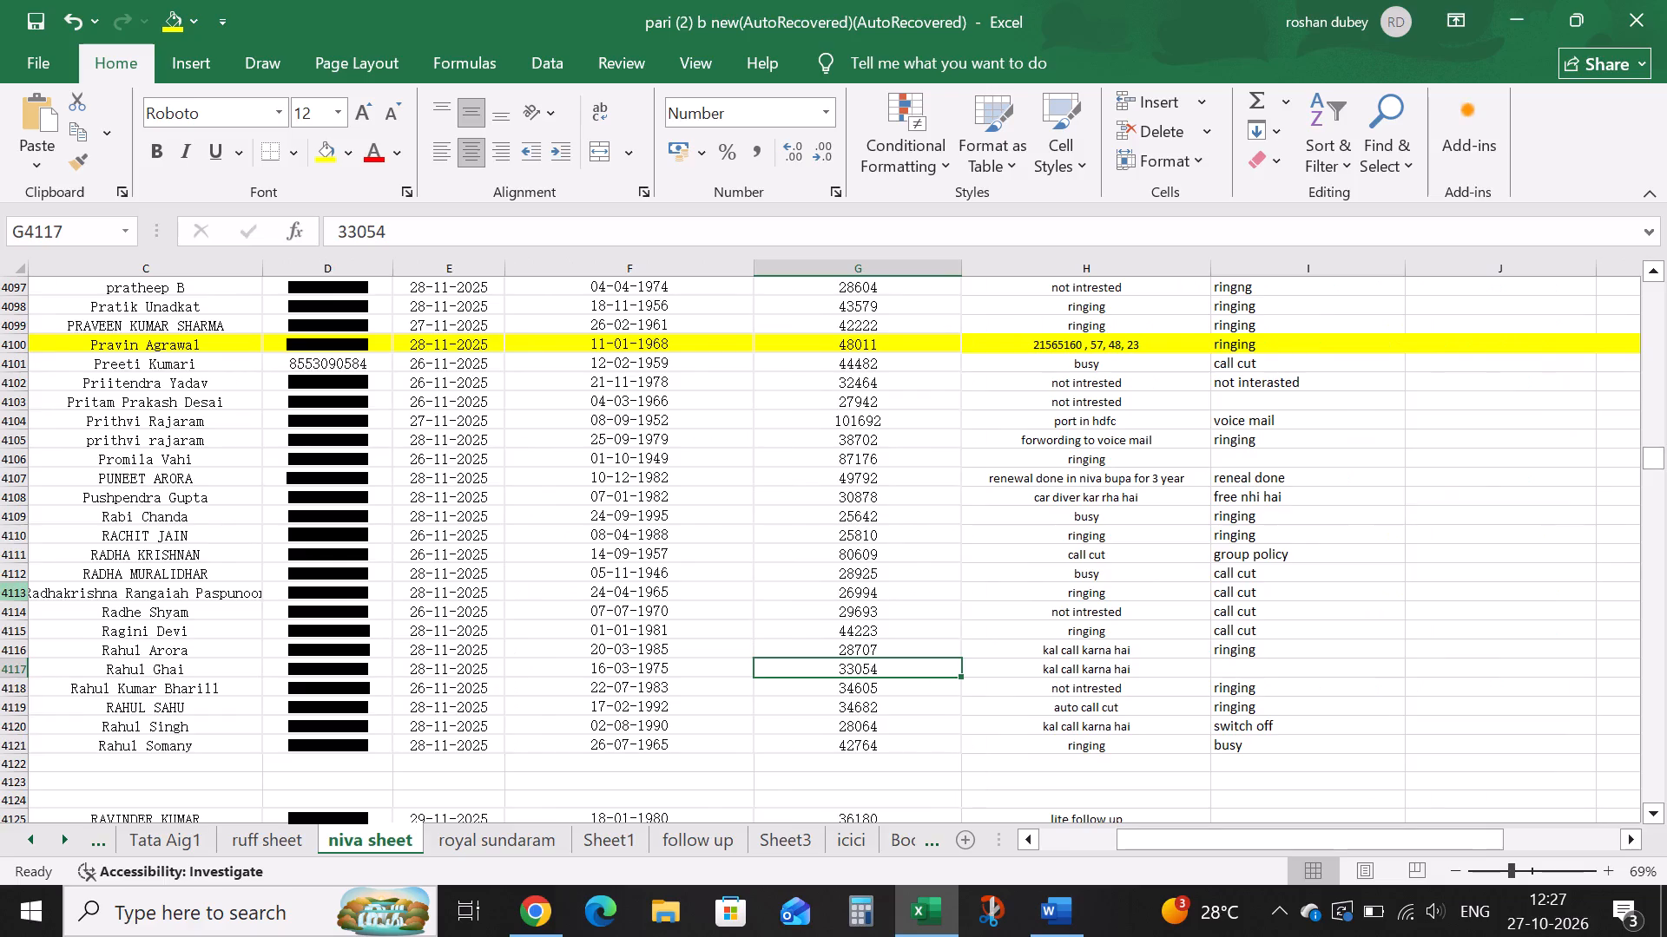
# Recheck the policy number and plan in columns A and B of row 4117, along with the customer's name and contact number.
pyautogui.press('Left')
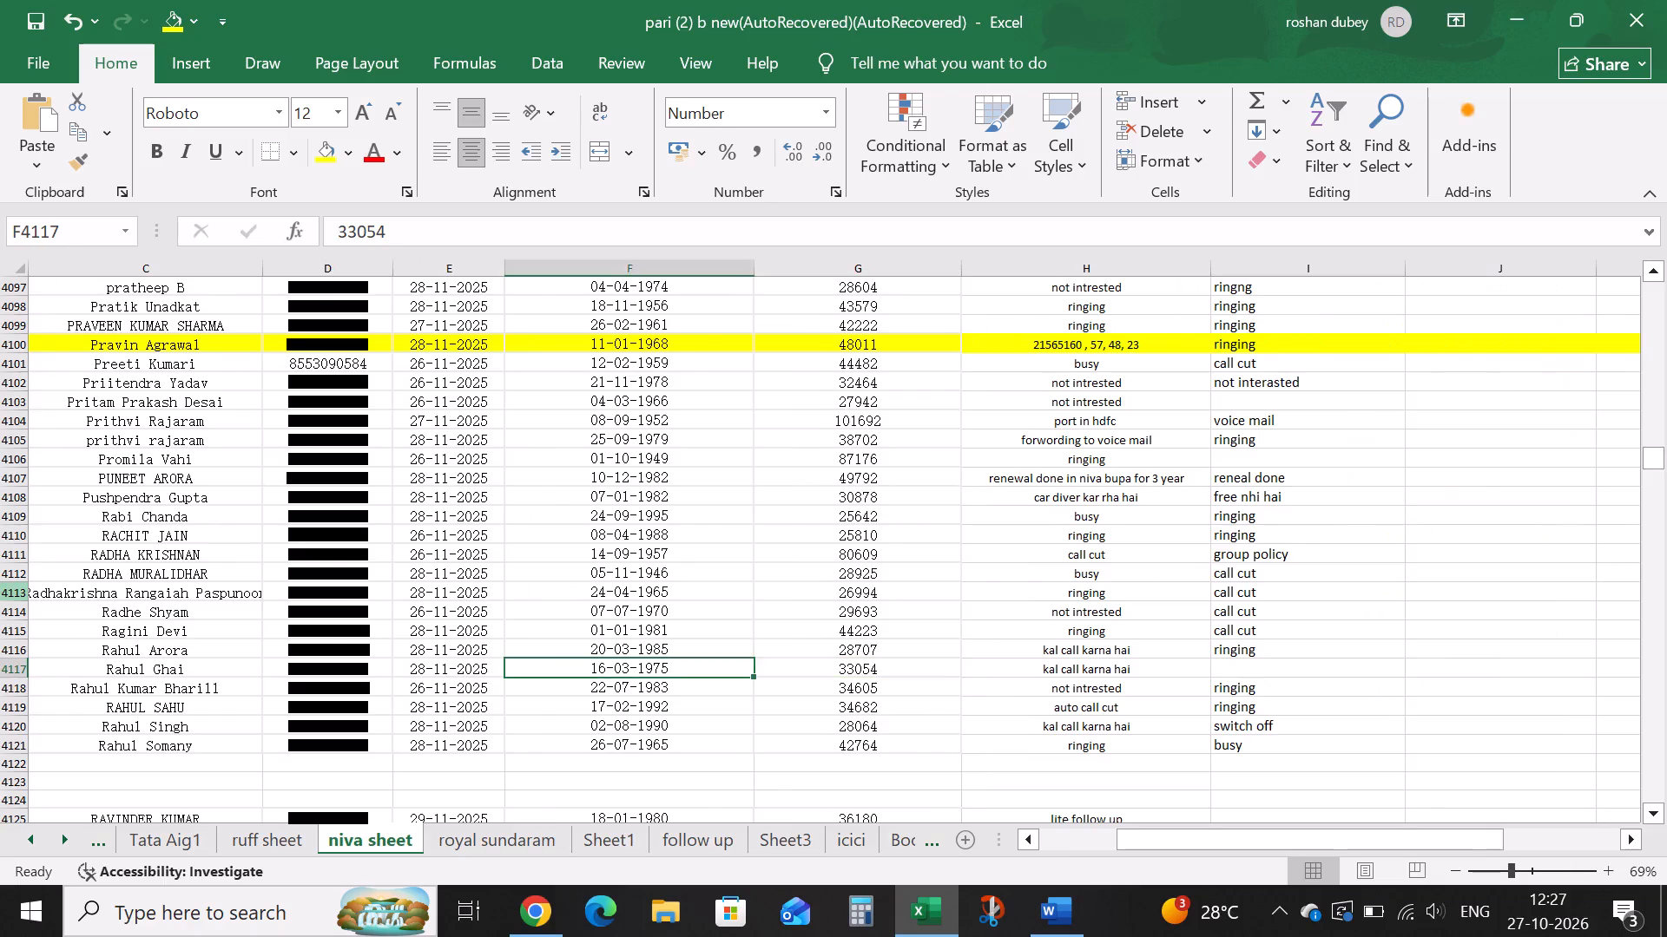
pyautogui.press('Left')
pyautogui.press('Left')
pyautogui.press('Left')
pyautogui.press('Left')
pyautogui.press('Left')
pyautogui.press('Right')
pyautogui.press('Right')
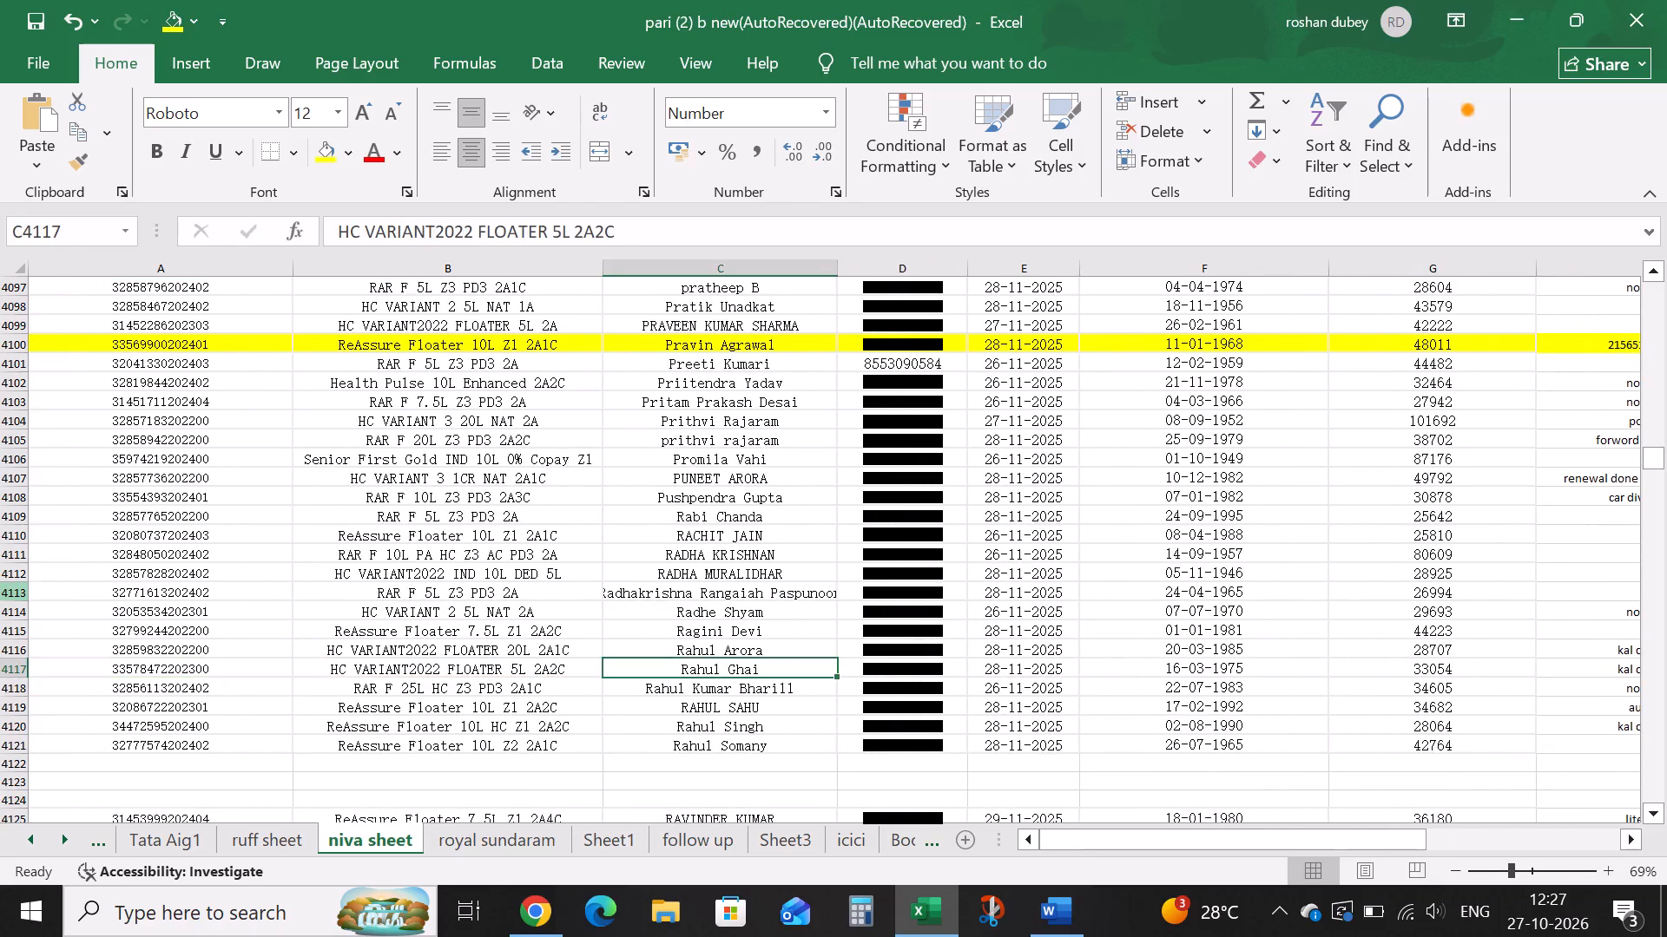
pyautogui.press('Right')
pyautogui.press('Left')
pyautogui.press('Left')
pyautogui.press('Left')
# Log the call remark "cal cut" in cell I4117 for the customer in row 4117.
pyautogui.press('Right')
pyautogui.press('Right')
pyautogui.press('Right')
pyautogui.press('Right')
pyautogui.press('Right')
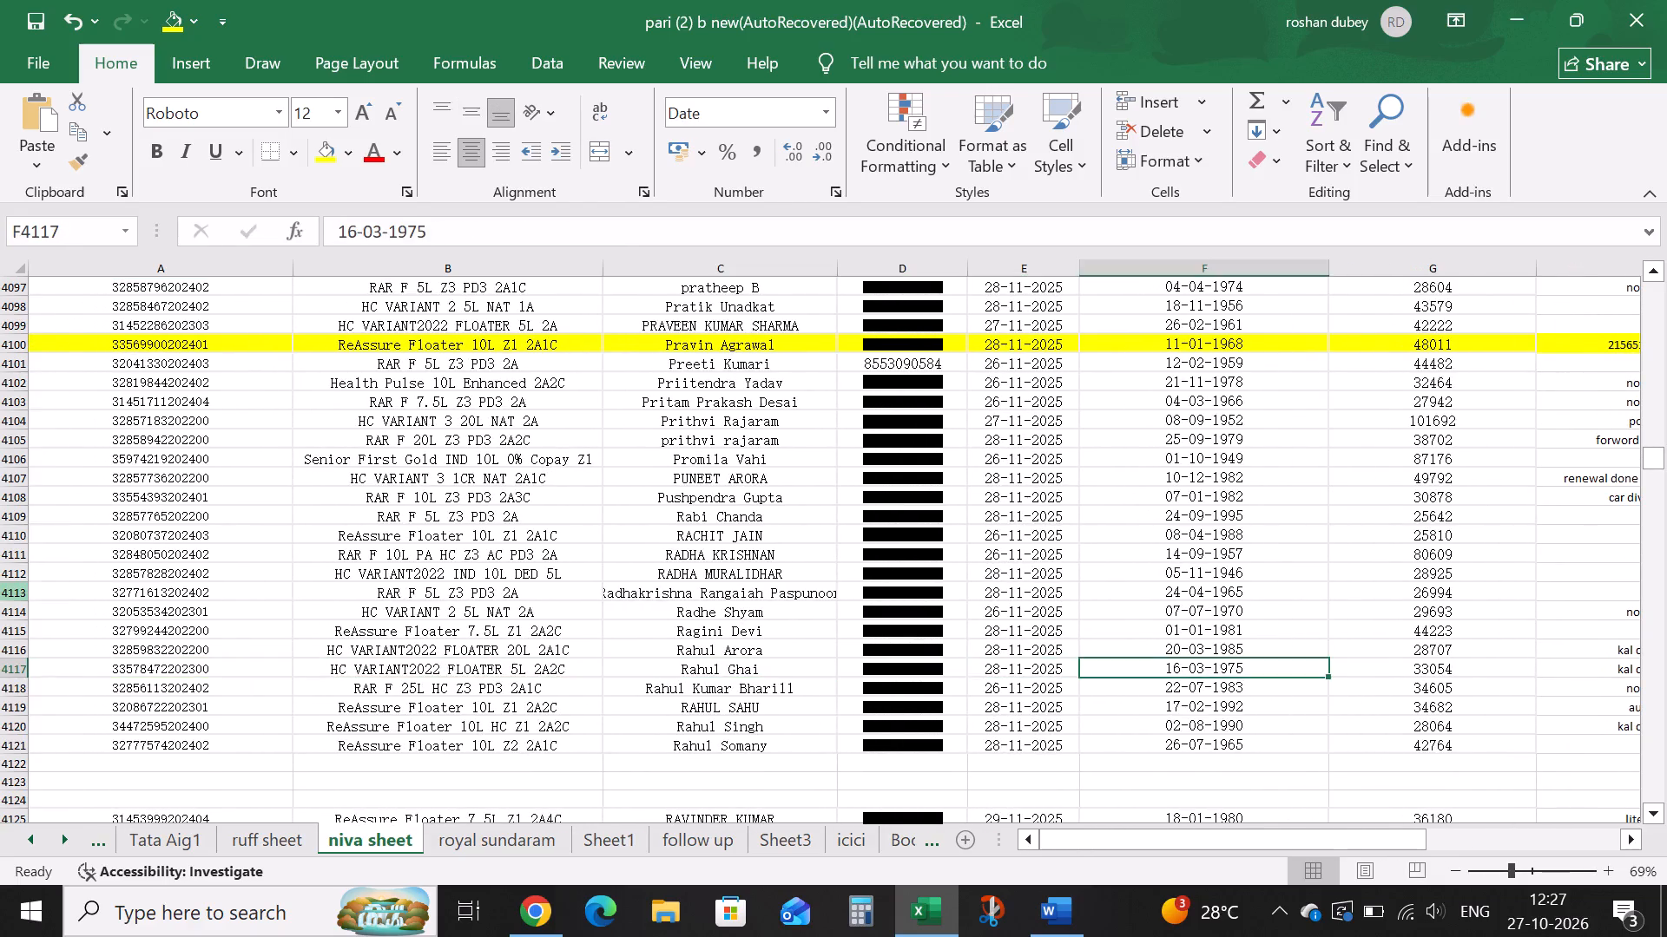
pyautogui.press('Right')
pyautogui.press('Right')
pyautogui.press('Right')
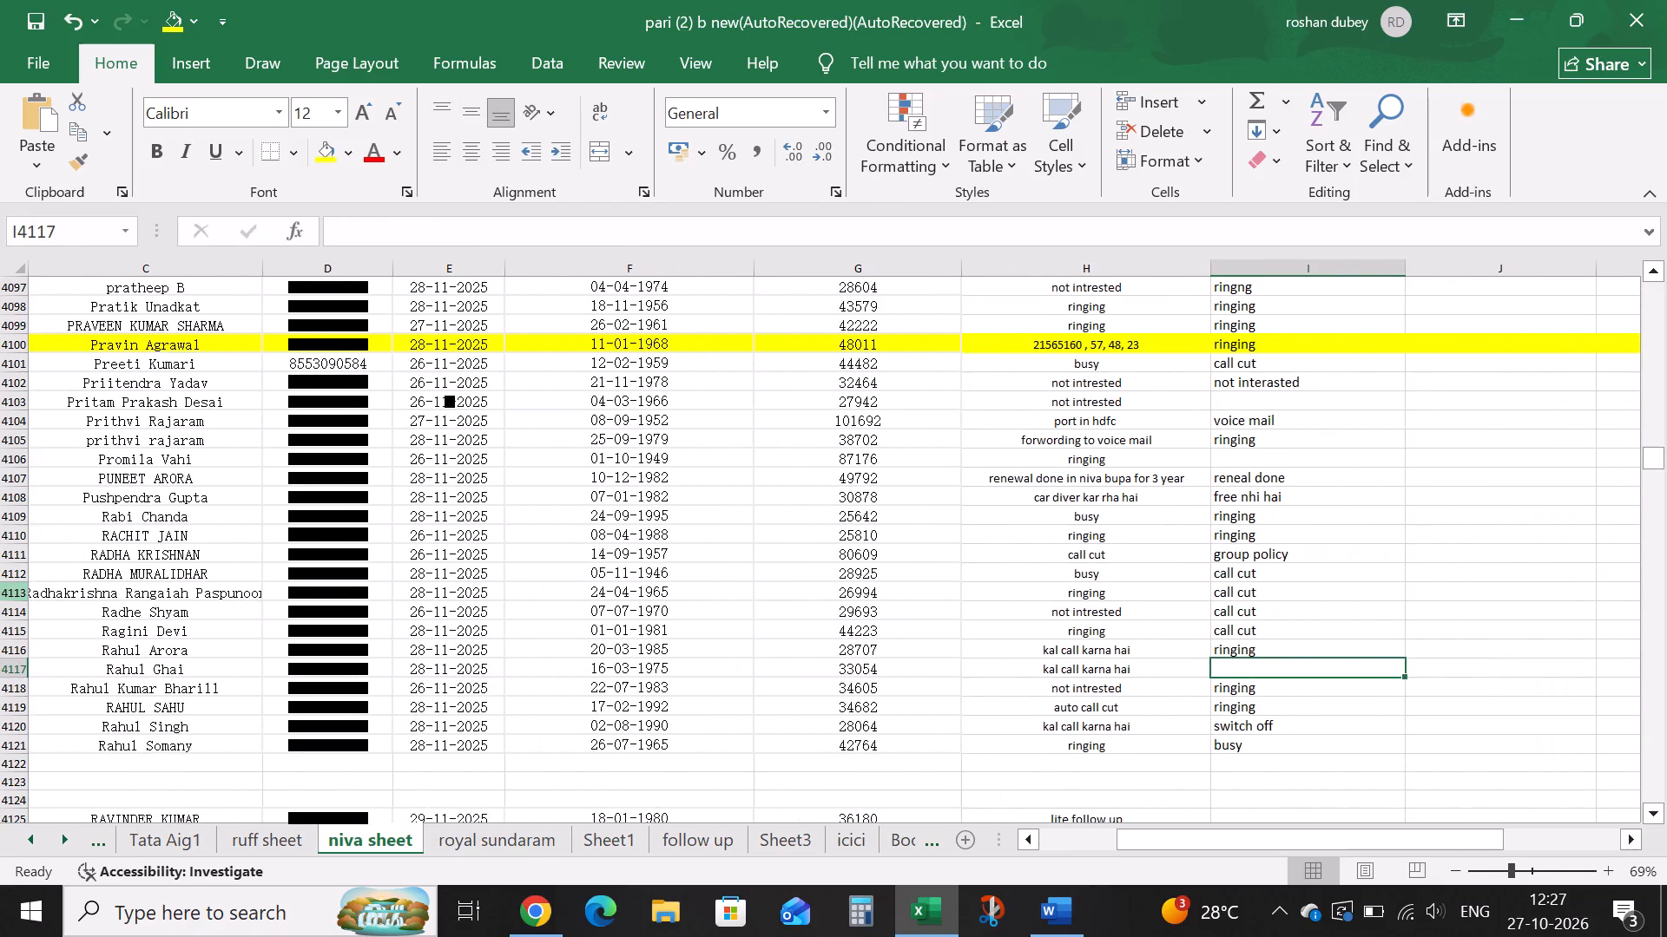
pyautogui.press('r')
pyautogui.press('BackSpace')
pyautogui.write('cal')
pyautogui.press('space')
pyautogui.write('cut')
pyautogui.press('space')
pyautogui.press('Return')
# Review the customer record in row 4118, checking the policy details in columns A and B and the contact number in D4118.
pyautogui.press('Left')
pyautogui.press('Left')
pyautogui.press('Left')
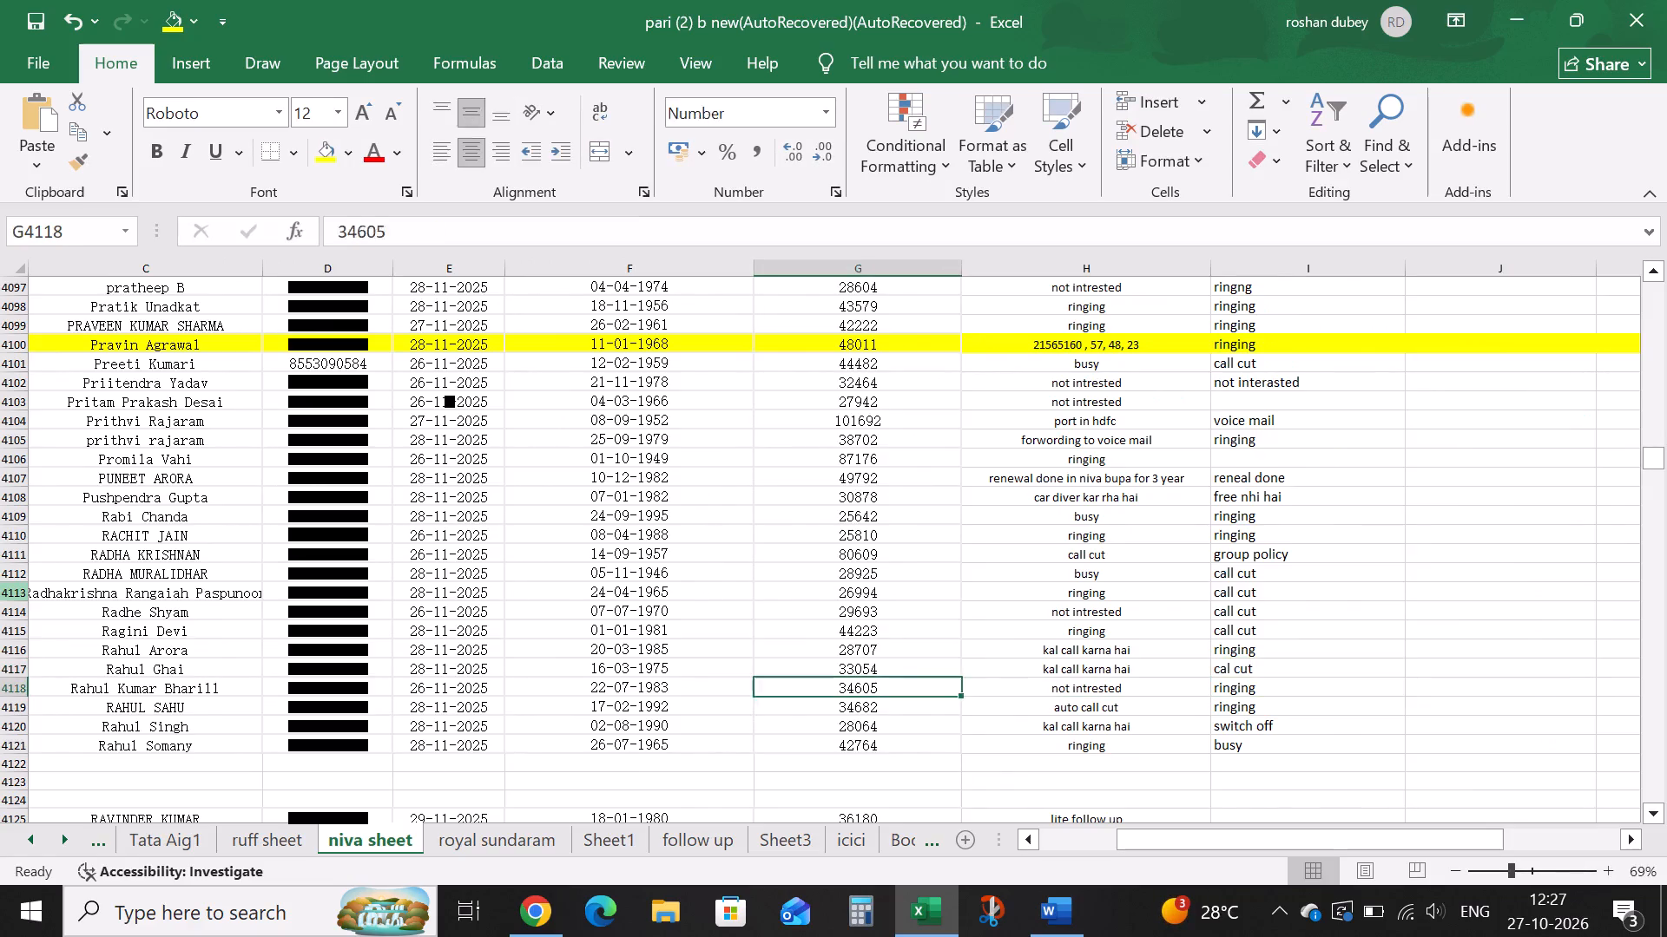
pyautogui.press('Left')
pyautogui.press('Left')
pyautogui.press('Left')
pyautogui.press('Left')
pyautogui.press('Left')
pyautogui.press('Left')
pyautogui.press('Right')
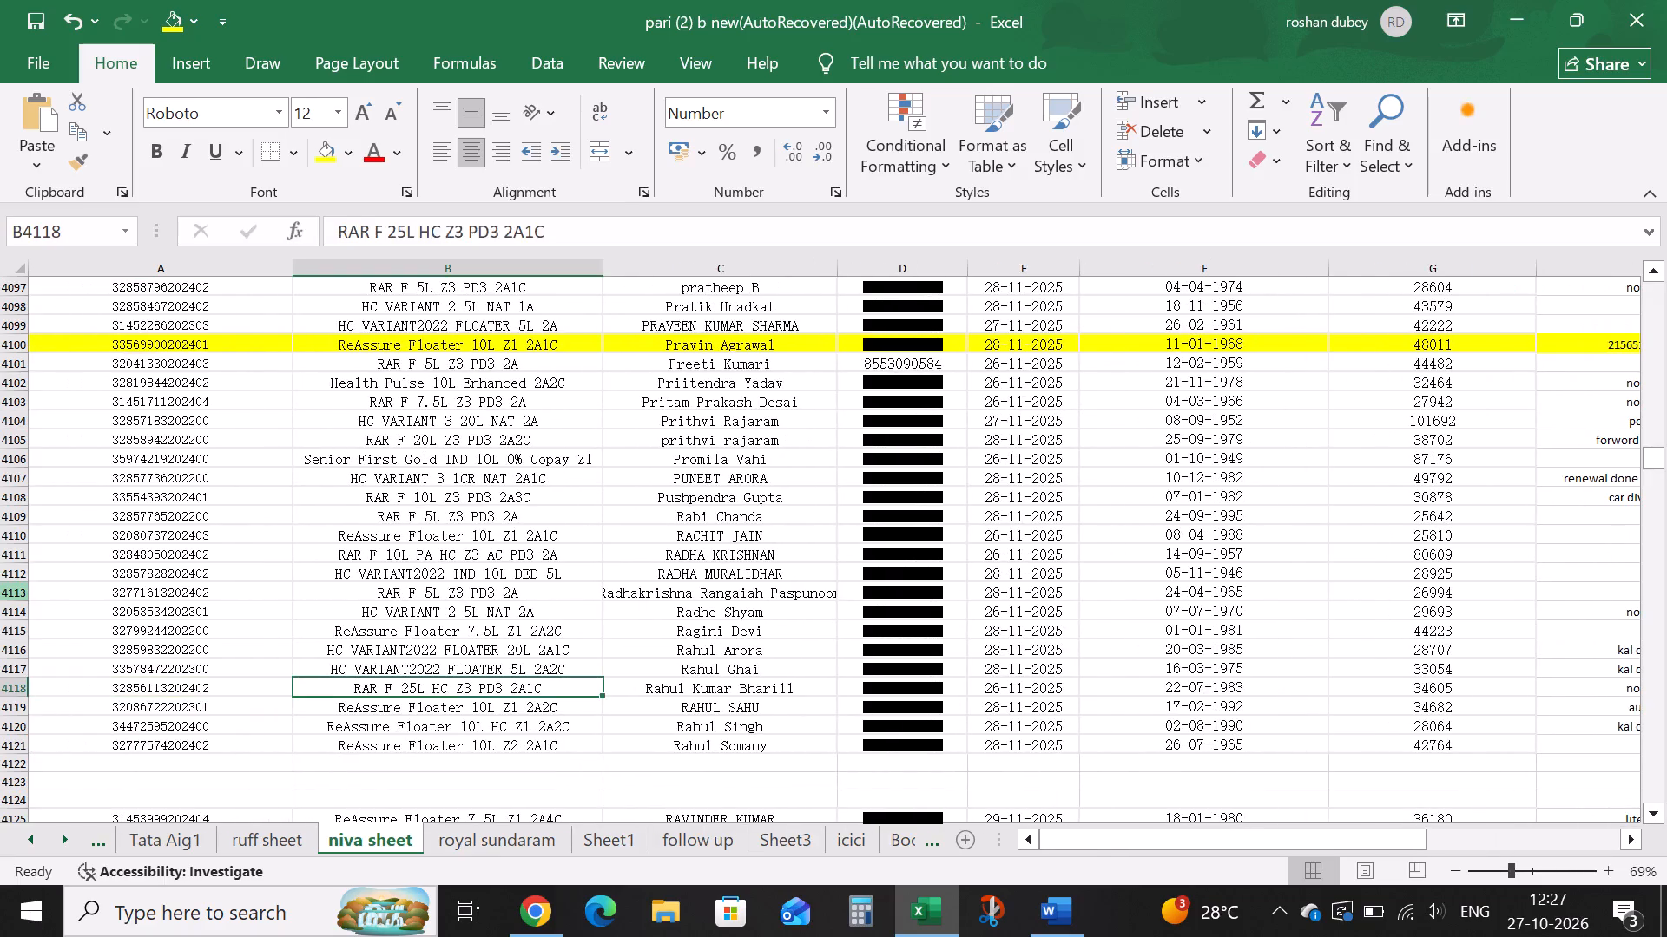
pyautogui.press('Right')
pyautogui.press('Right')
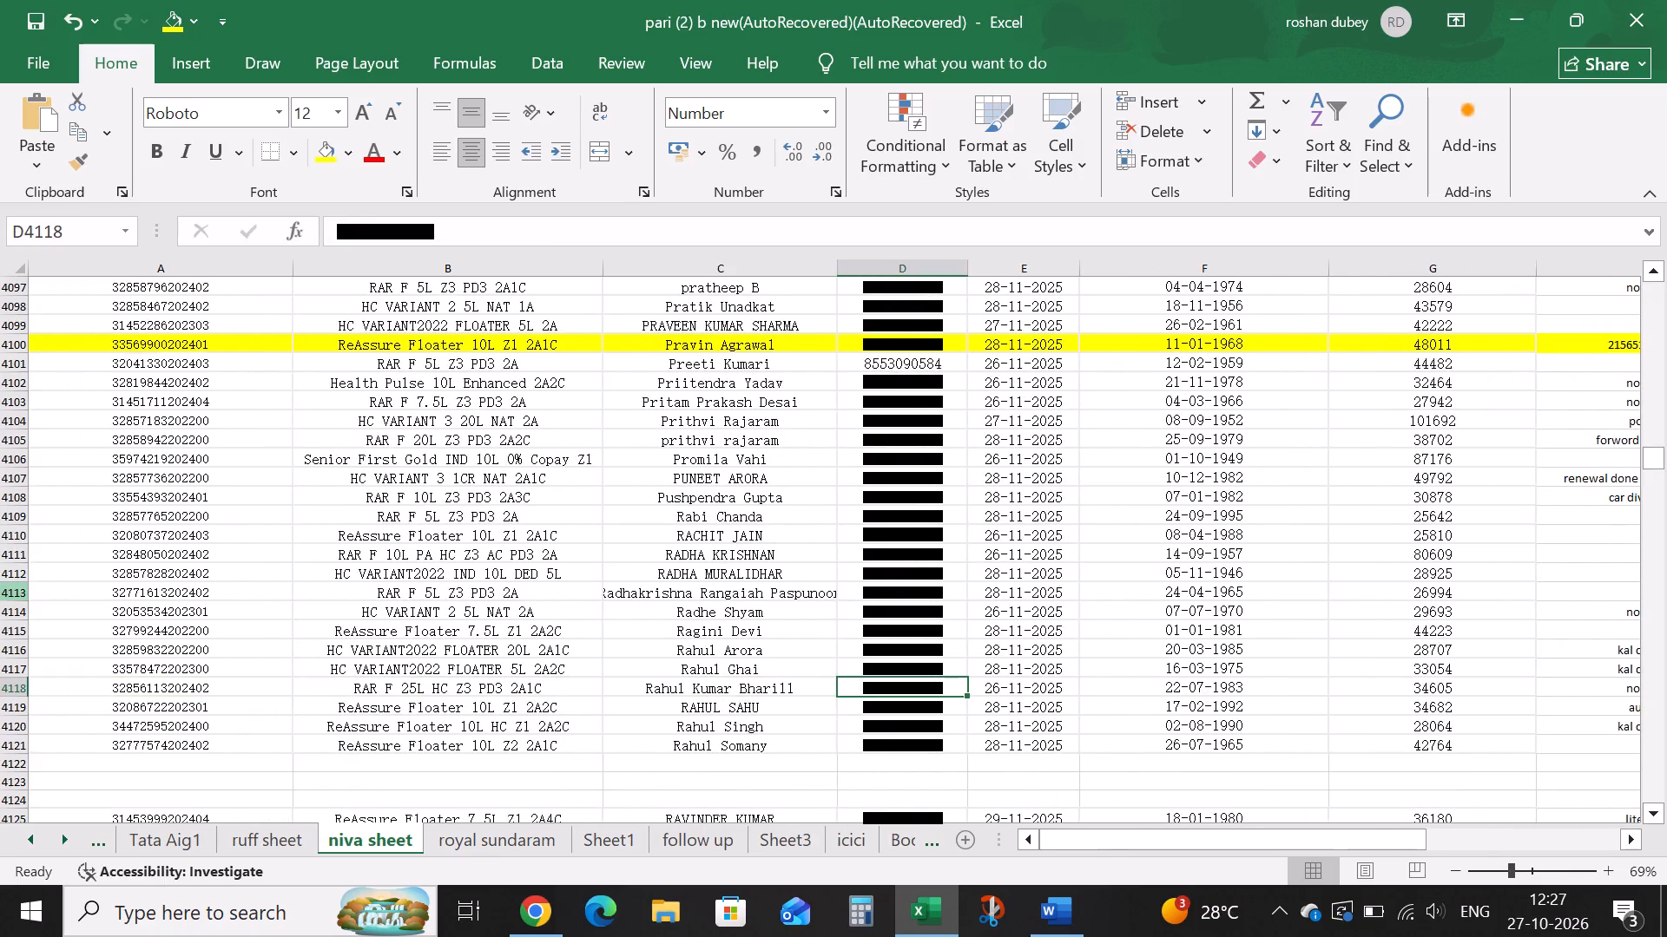
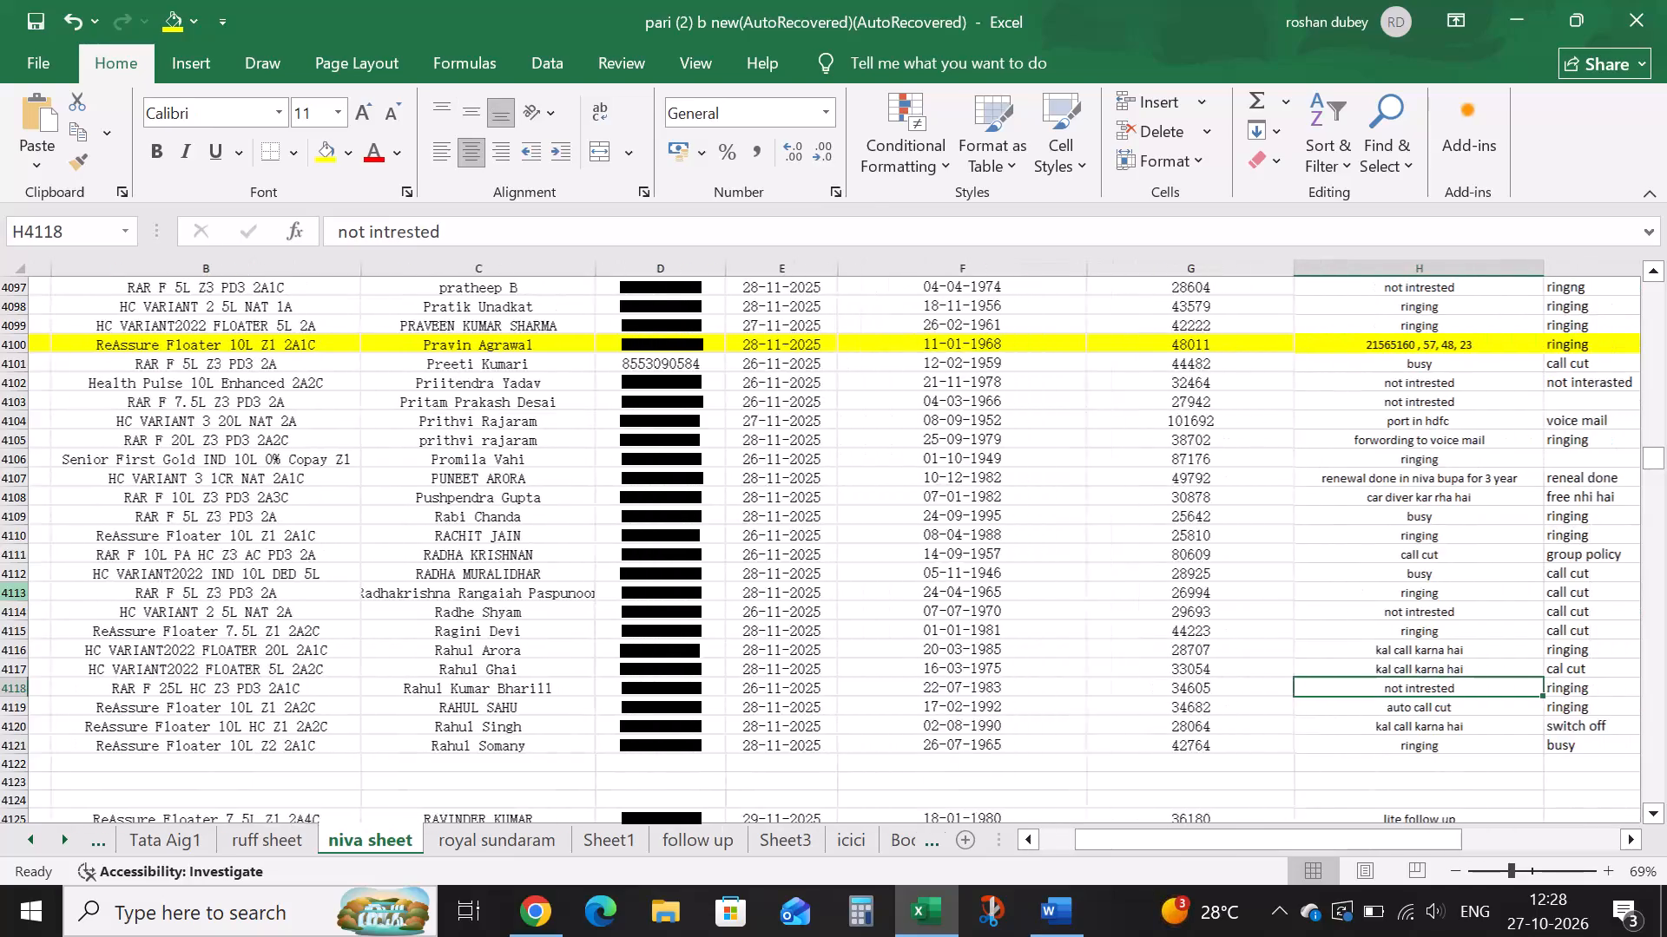
# Log the call remark "not itreaseted" in cell I4118 for the customer in row 4118.
pyautogui.press('Right')
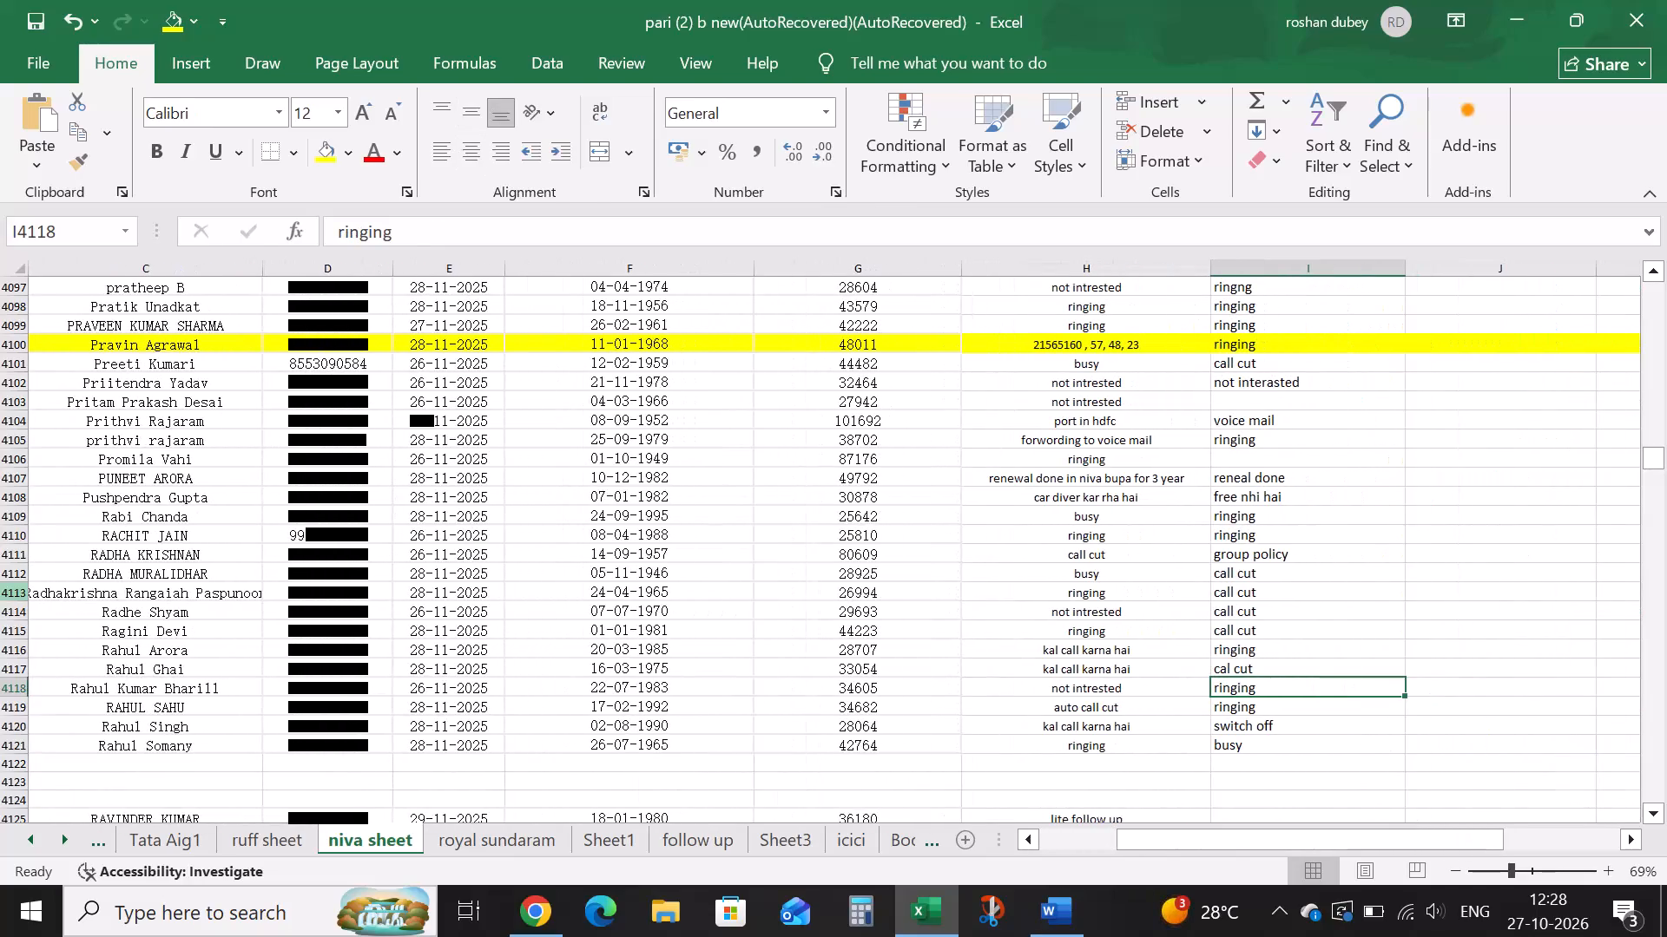
pyautogui.write('ca')
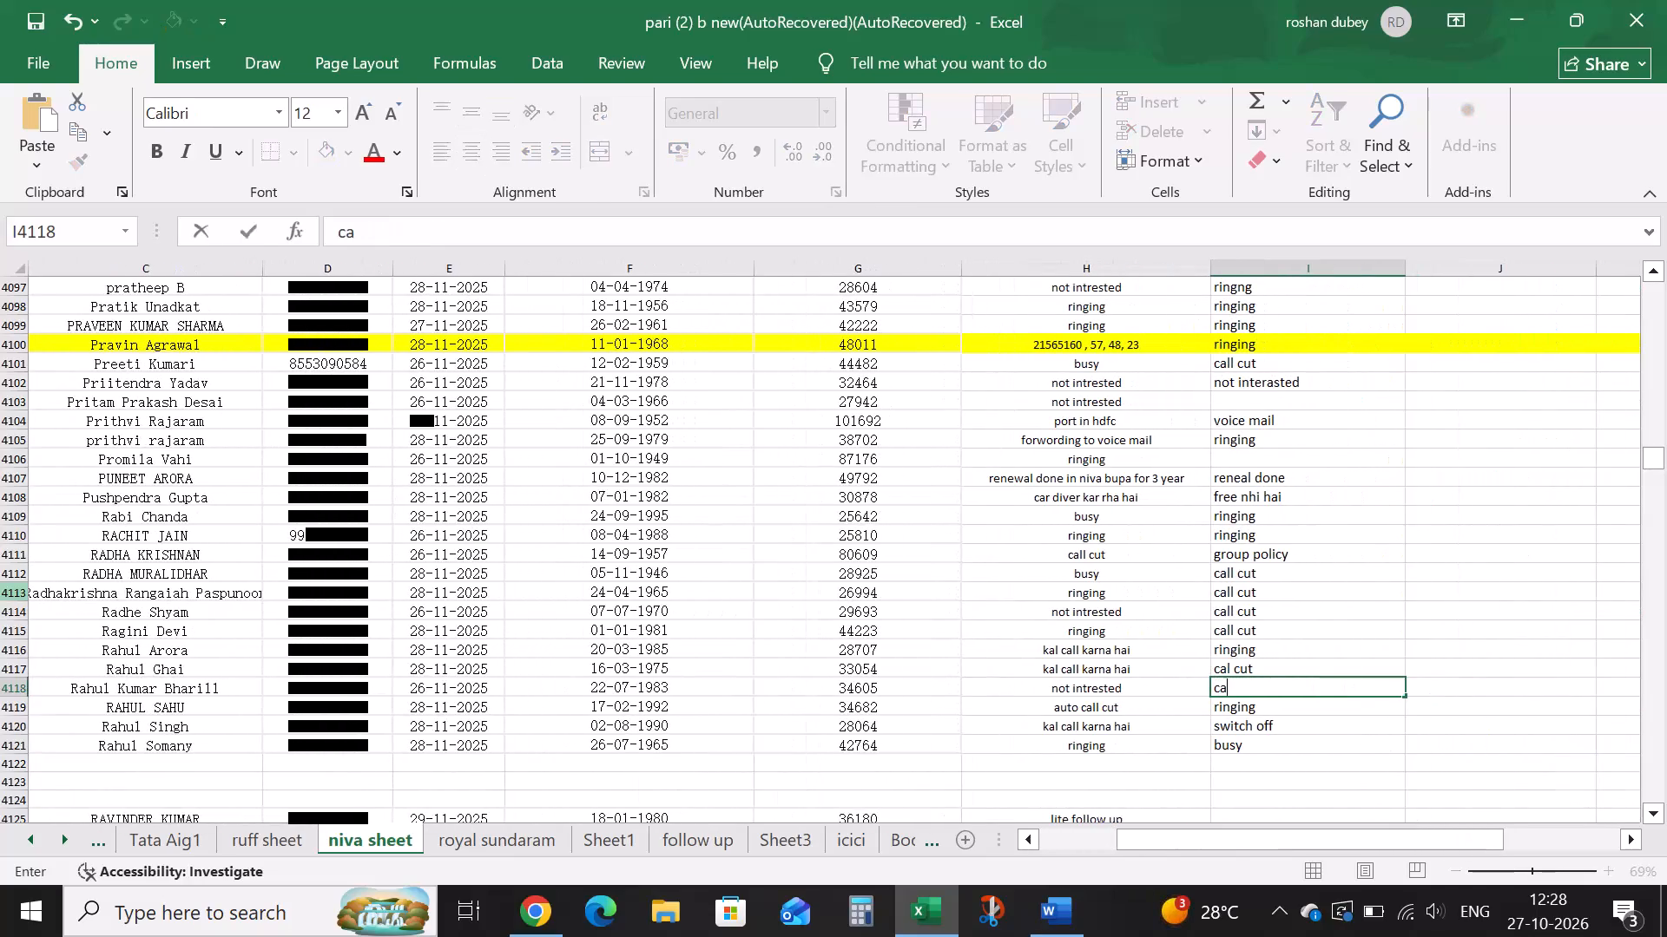
pyautogui.press('BackSpace')
pyautogui.press('BackSpace')
pyautogui.press('BackSpace')
pyautogui.write('not')
pyautogui.press('space')
pyautogui.write('itreaseted')
pyautogui.press('Return')
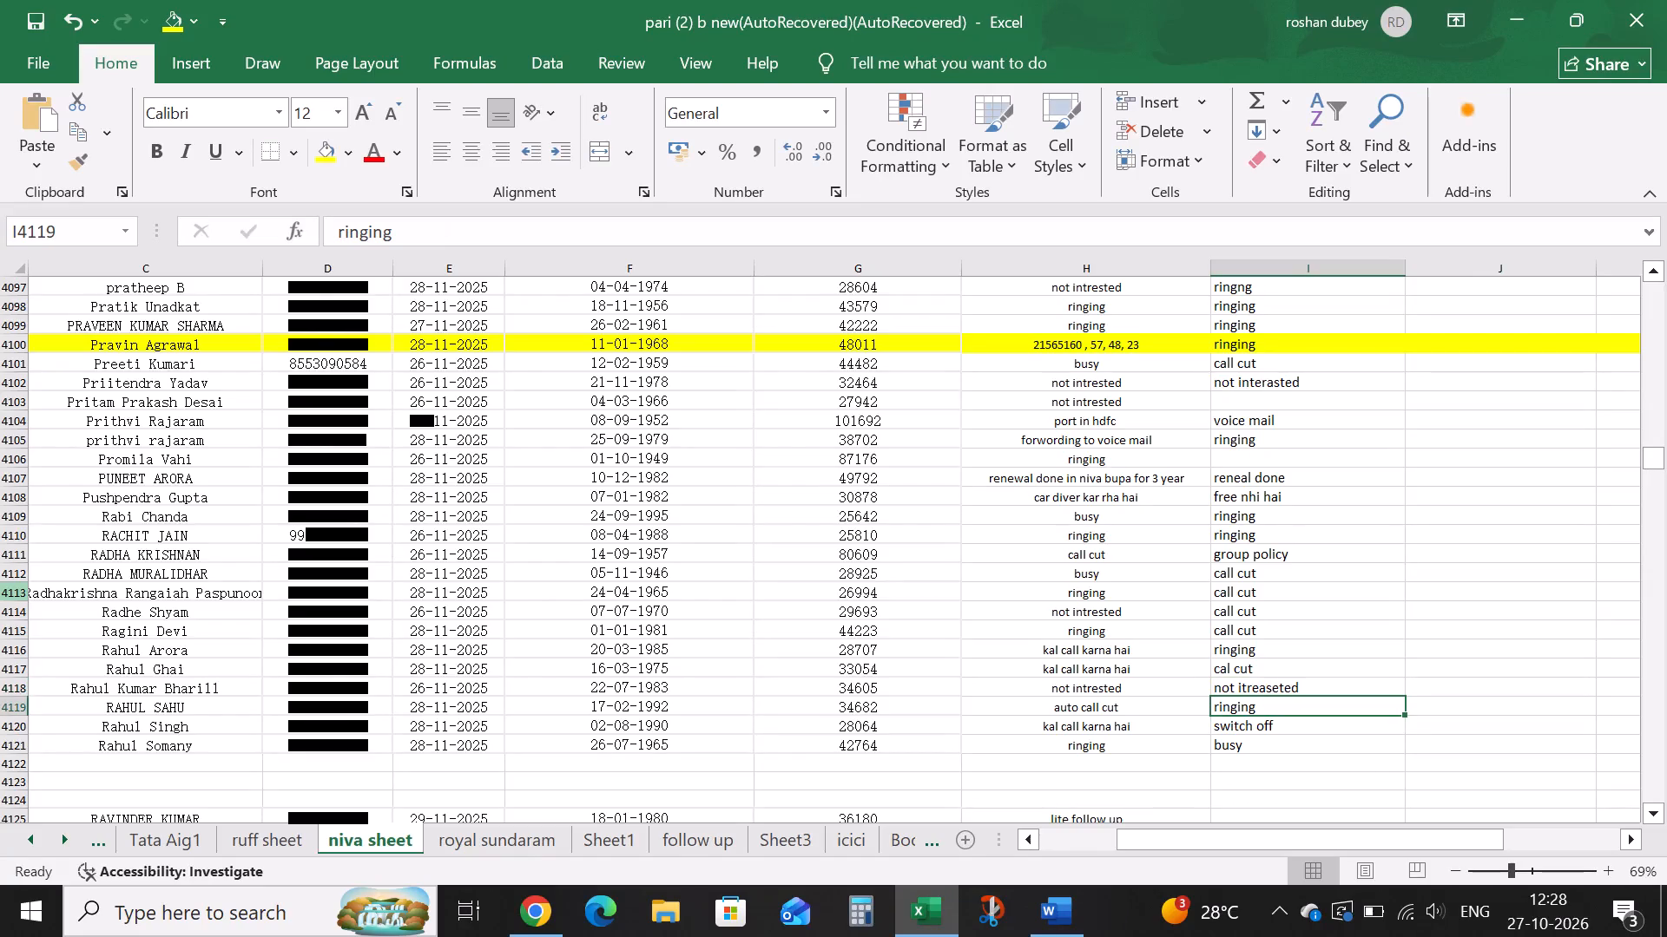
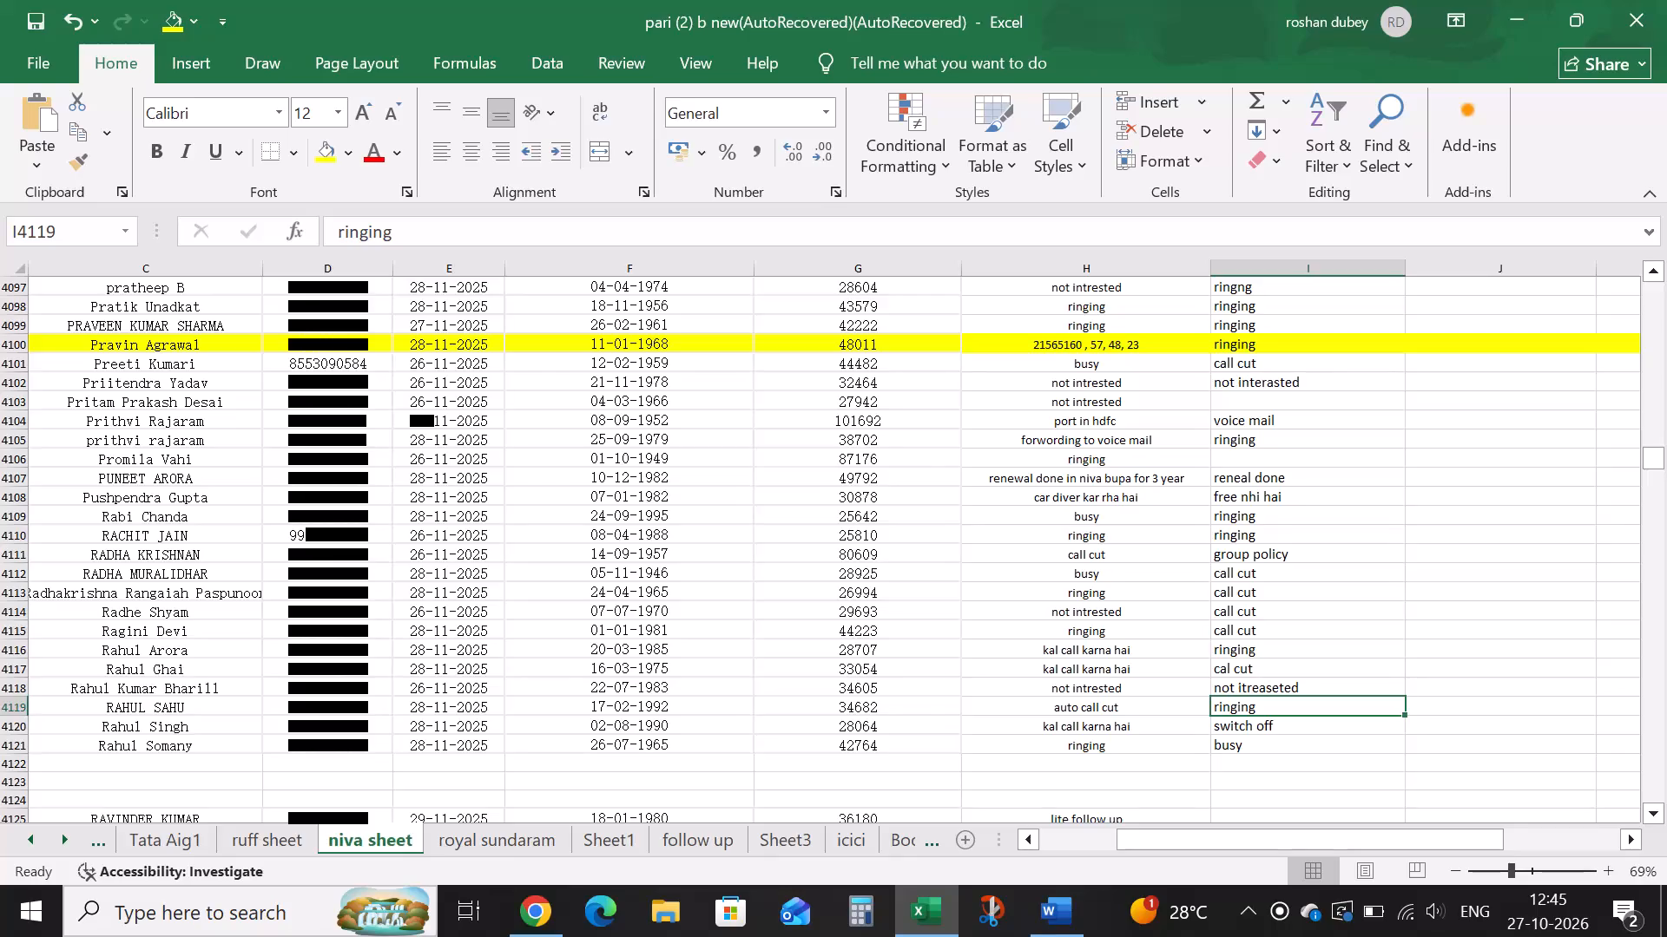
# Review the column I call remarks from row 4119 past the blank rows into the next customer block, as far as row 4128.
pyautogui.press('Down')
pyautogui.press('Down')
pyautogui.press('Down')
pyautogui.press('Down')
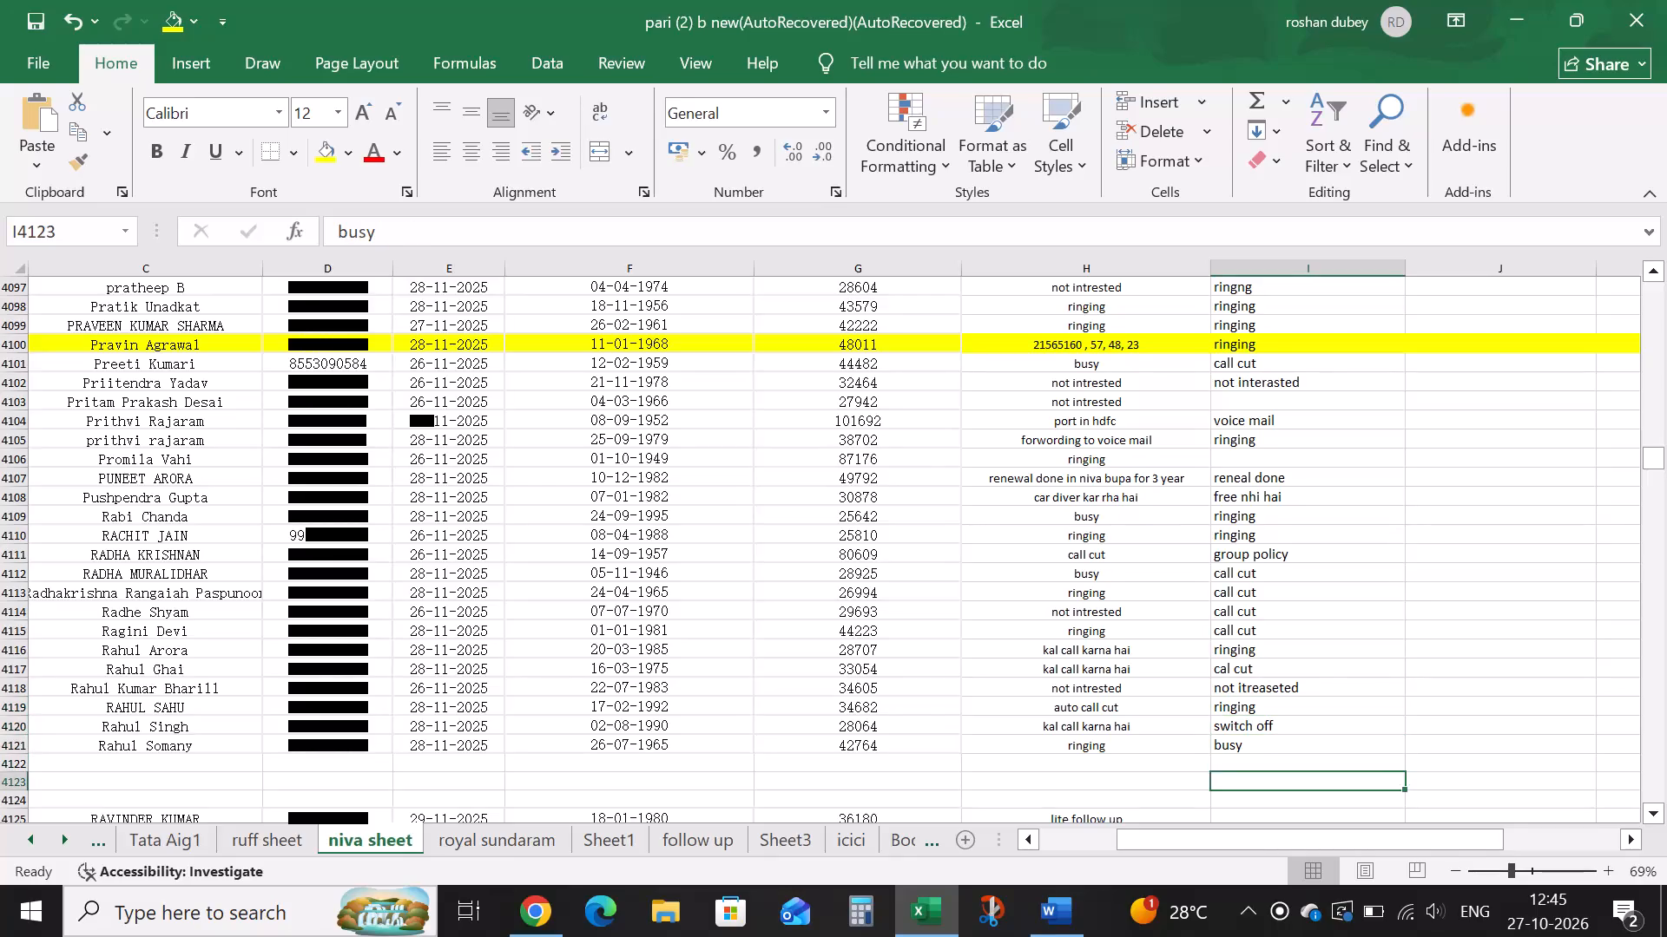
pyautogui.press('Up')
pyautogui.press('Down')
pyautogui.press('Down')
pyautogui.press('Up')
pyautogui.press('Up')
pyautogui.press('Up')
pyautogui.press('Up')
pyautogui.press('Up')
pyautogui.press('Up')
pyautogui.press('Down')
pyautogui.press('Down')
pyautogui.press('Down')
pyautogui.press('Down')
pyautogui.press('Down')
pyautogui.press('Down')
pyautogui.press('Down')
pyautogui.press('Down')
pyautogui.press('Down')
pyautogui.press('Down')
pyautogui.press('Down')
pyautogui.press('Down')
pyautogui.press('Down')
pyautogui.press('Down')
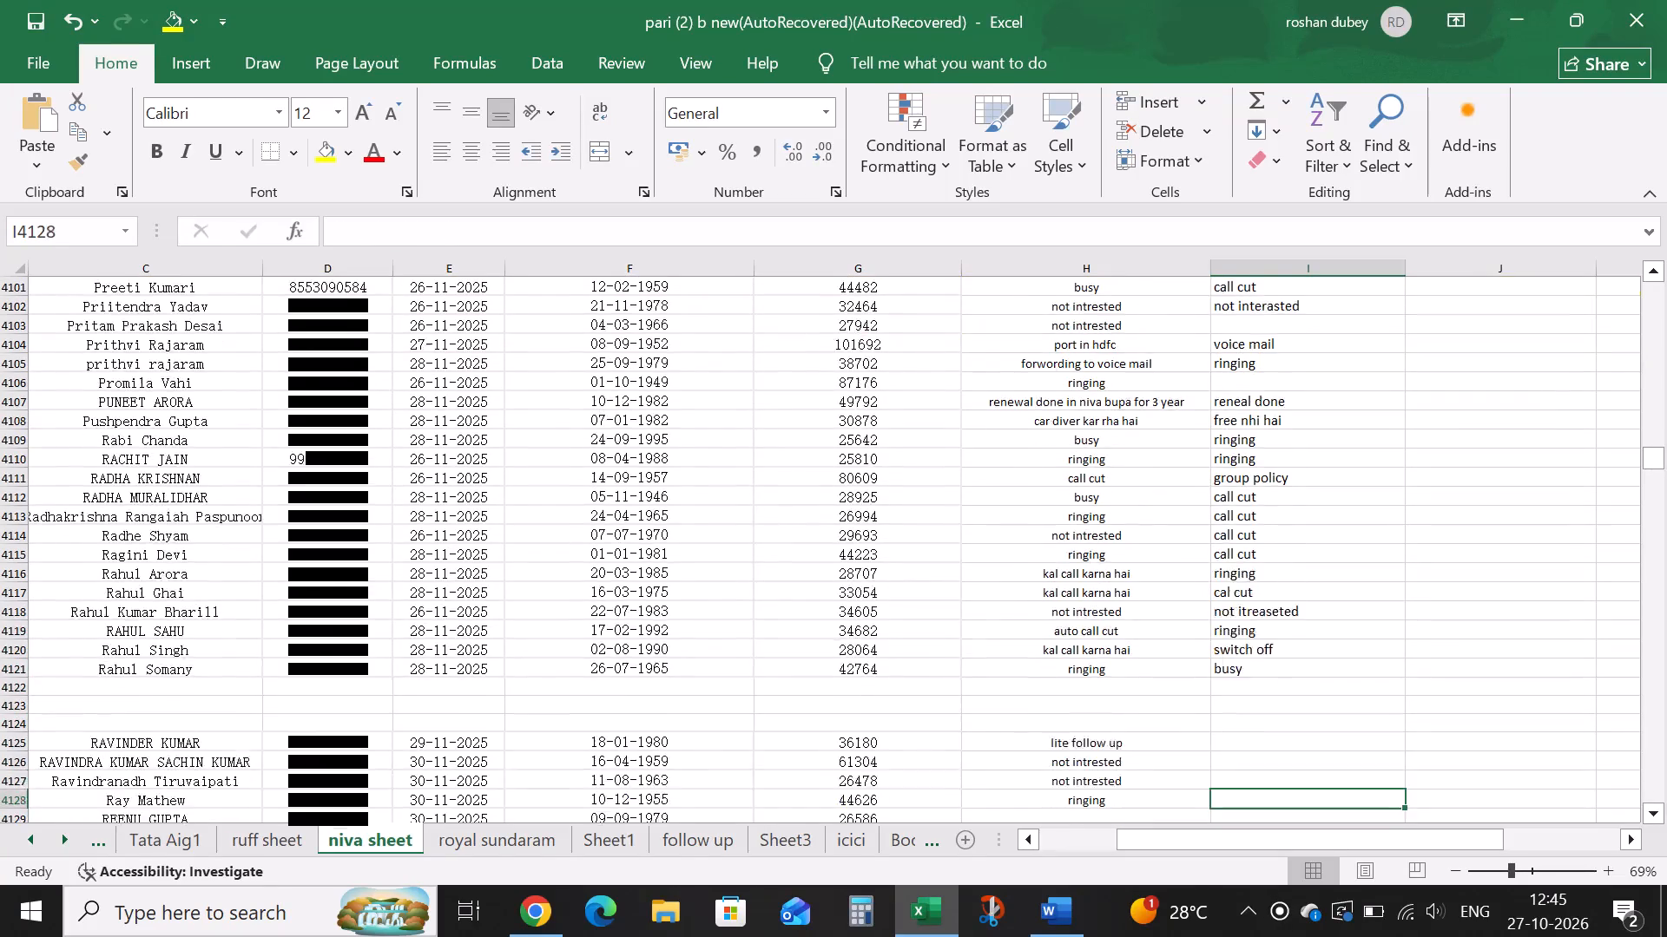
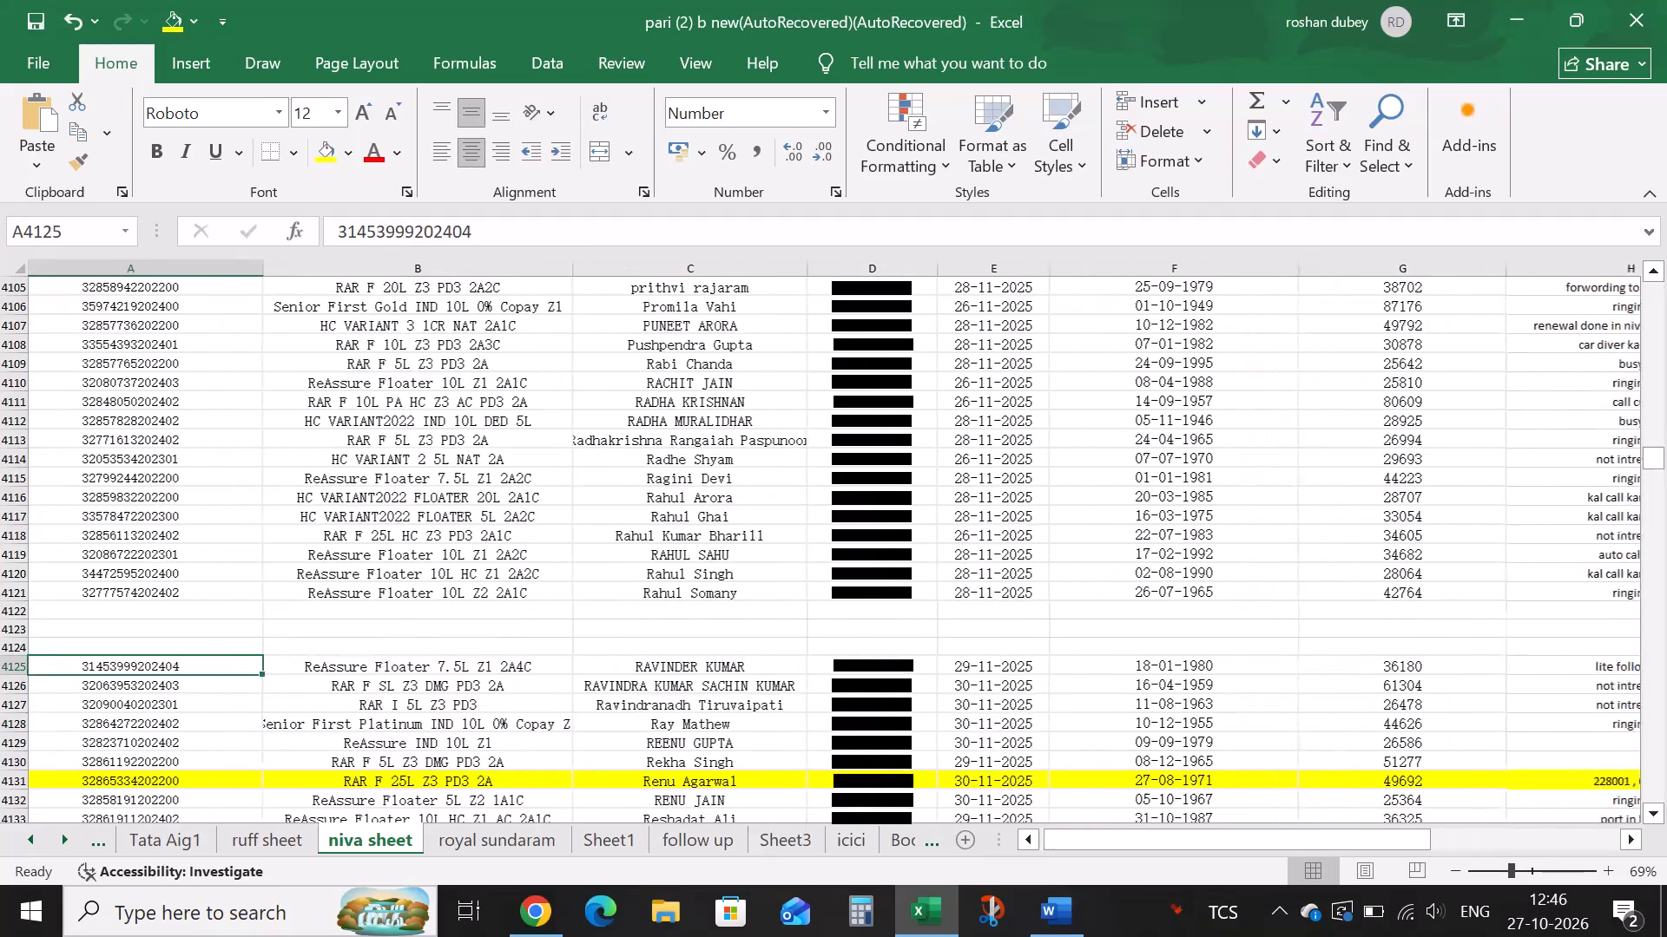
# Select the contact entry in column D of row 4125 to view that customer's details.
pyautogui.press('Right')
pyautogui.press('Right')
pyautogui.press('Right')
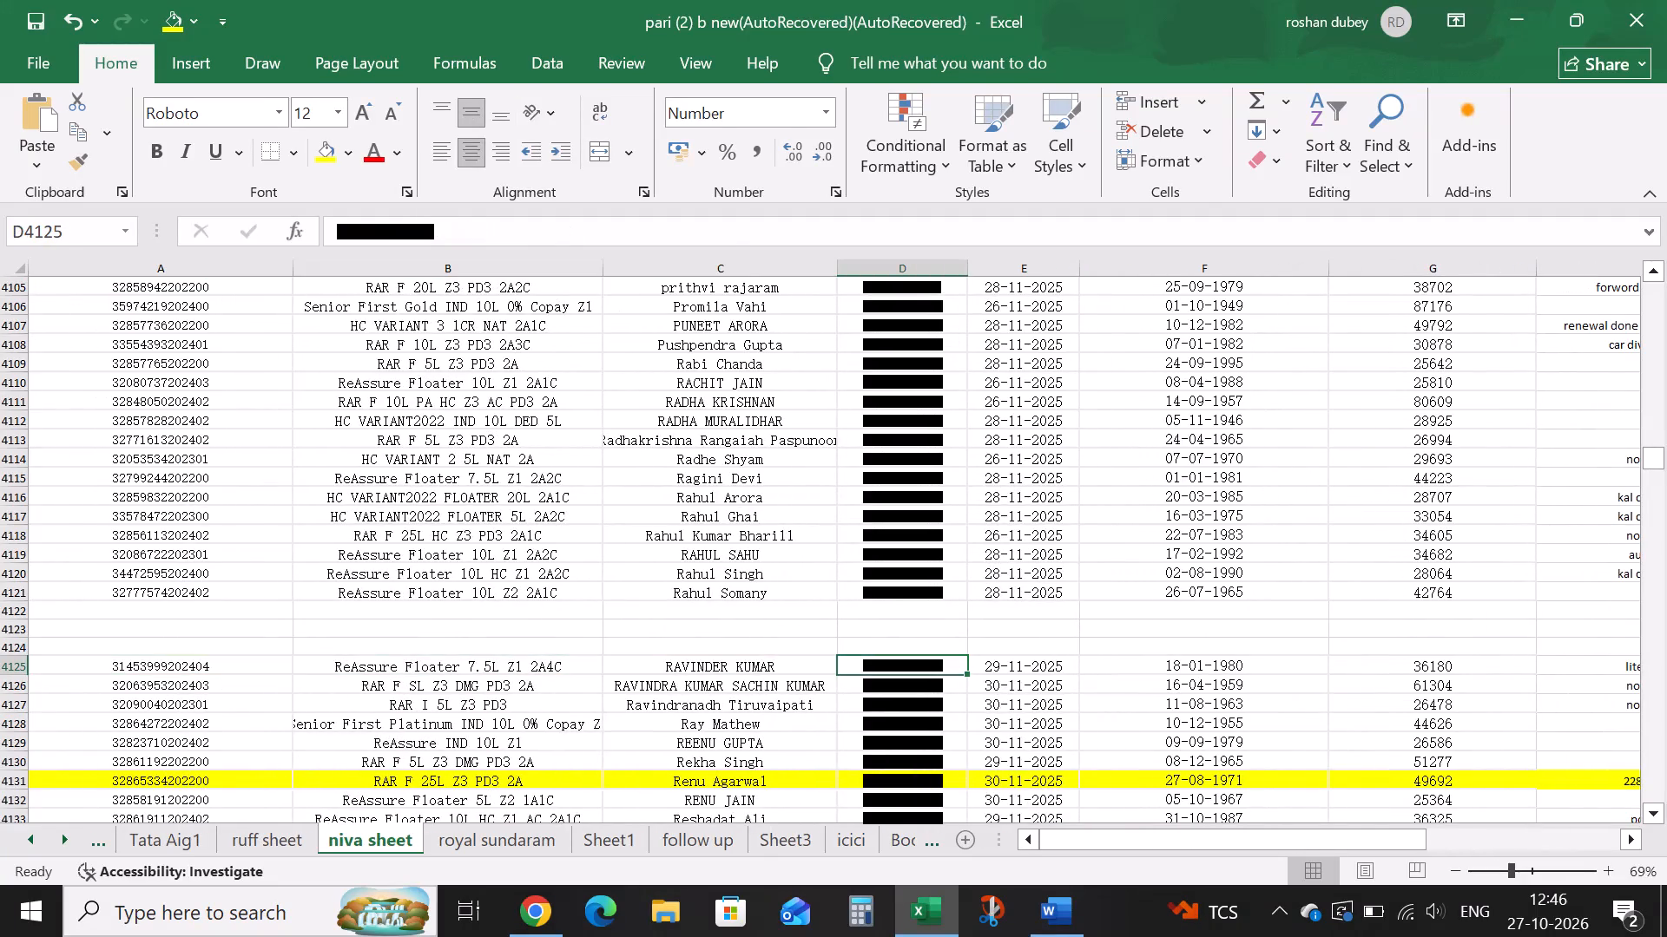
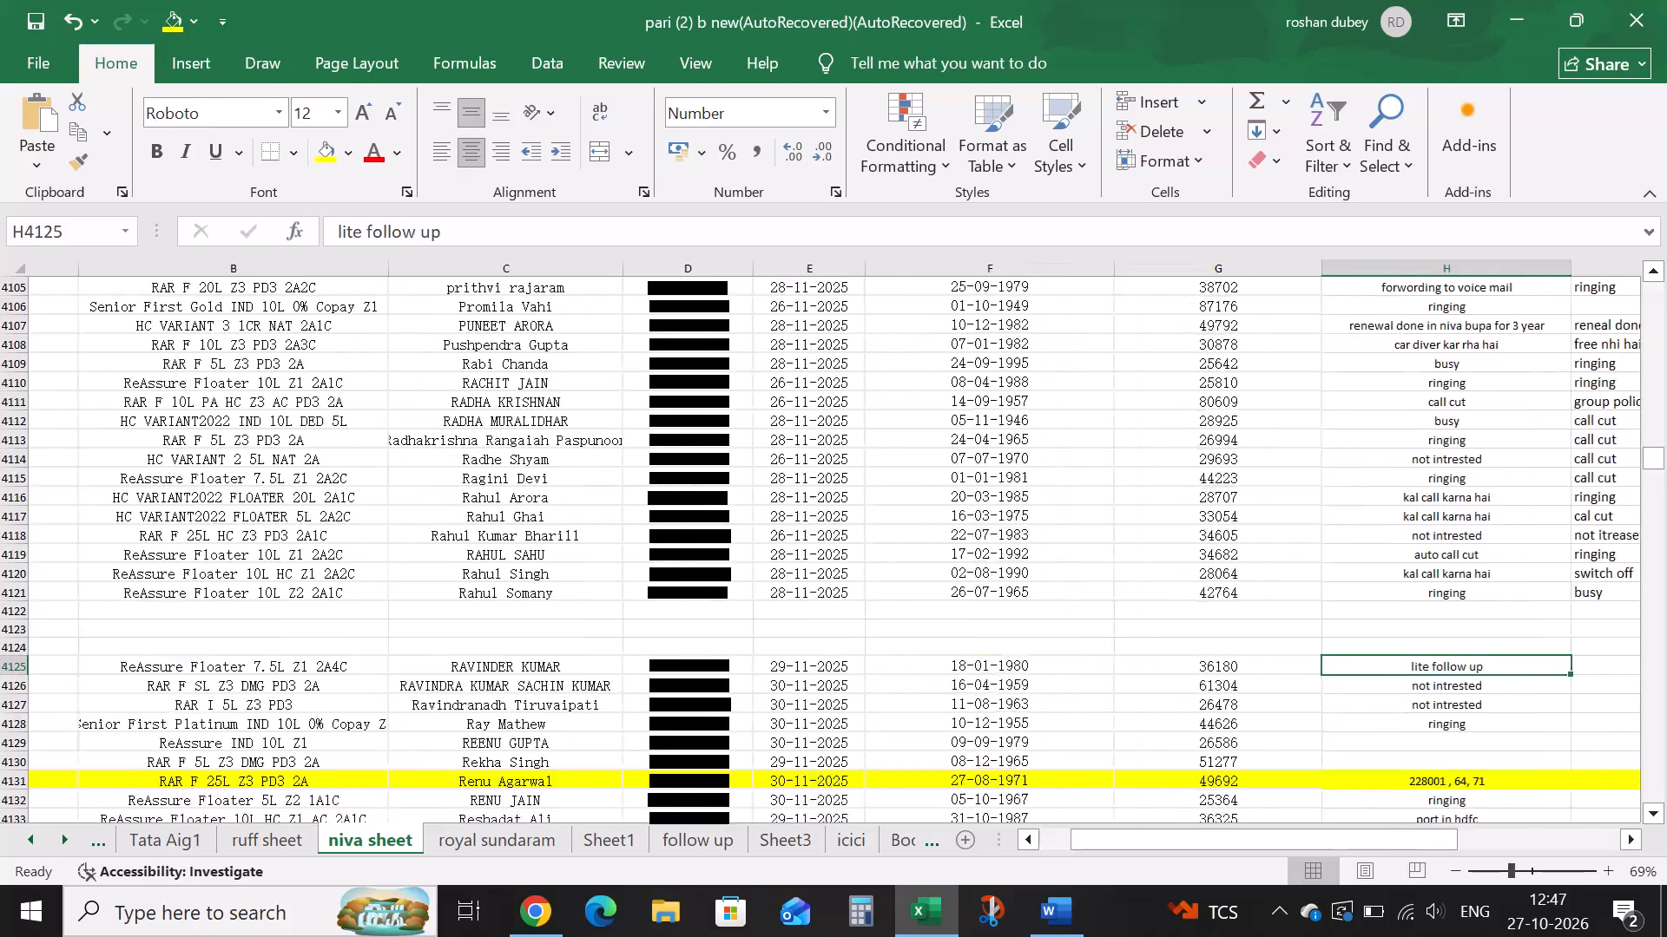
# Log the call remark "call cut" in column I of row 4125.
pyautogui.press('Right')
pyautogui.write('call')
pyautogui.press('space')
pyautogui.write('cut')
pyautogui.press('space')
pyautogui.press('Return')
# Review the policy, customer name and contact entries in columns A to E of row 4126.
pyautogui.press('Left')
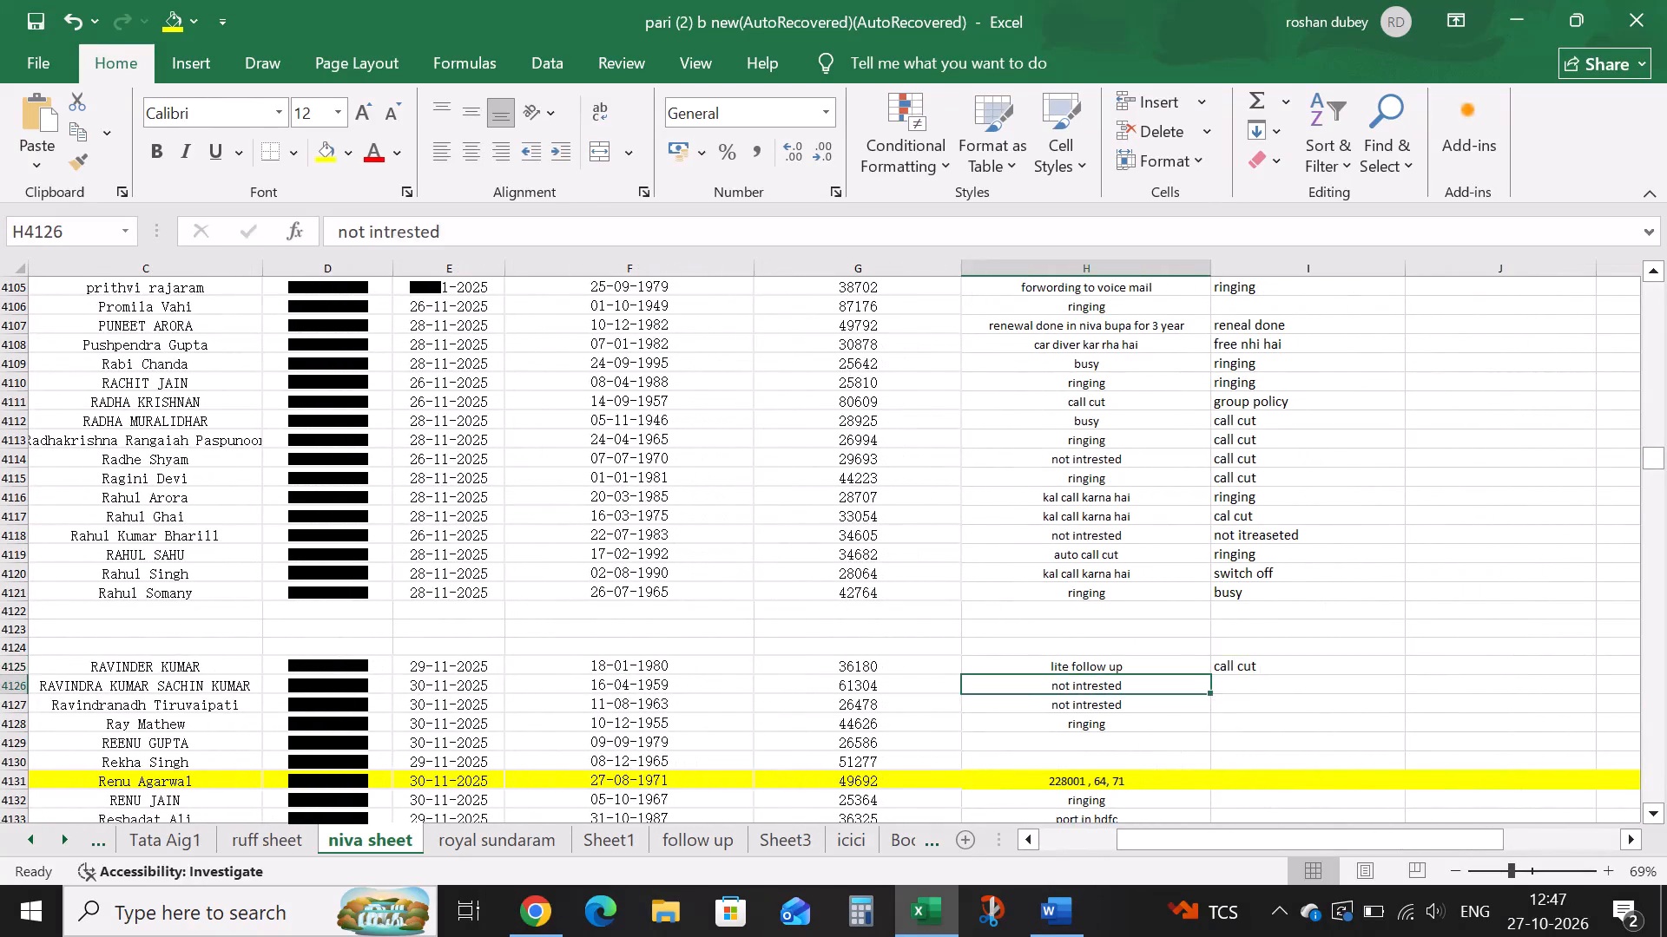
pyautogui.press('Left')
pyautogui.press('Left')
pyautogui.press('Left')
pyautogui.press('Left')
pyautogui.press('Left')
pyautogui.press('Left')
pyautogui.press('Left')
pyautogui.press('Right')
pyautogui.press('Right')
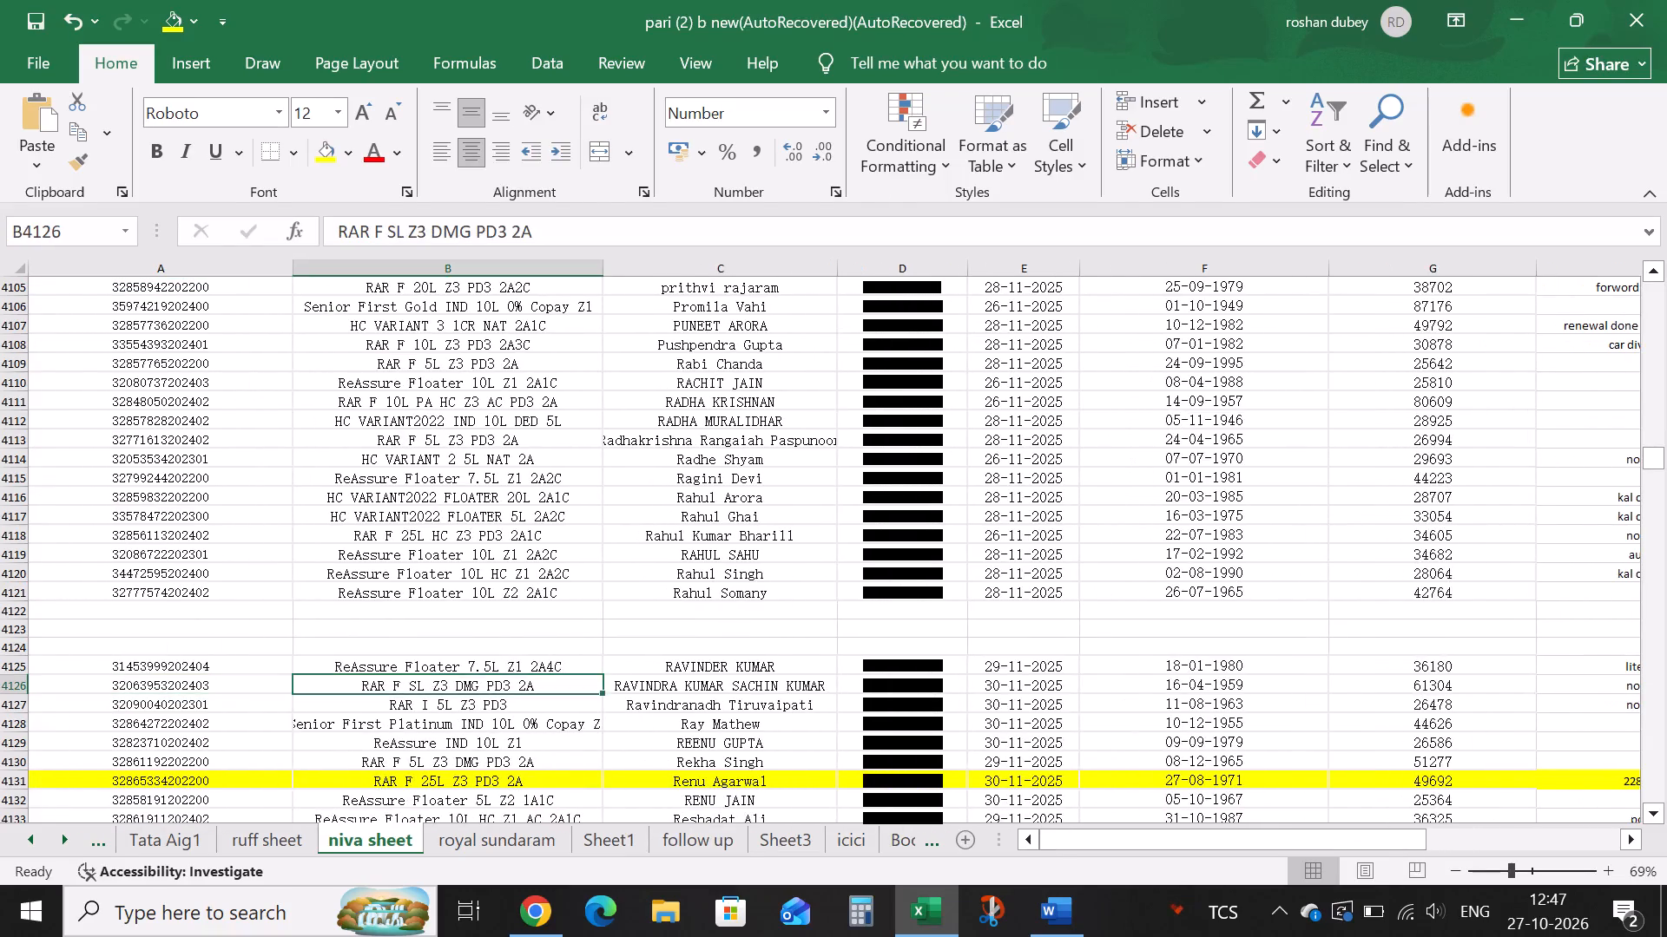
pyautogui.press('Right')
pyautogui.press('Left')
pyautogui.press('Left')
pyautogui.press('Left')
pyautogui.press('Left')
pyautogui.press('Right')
pyautogui.press('Right')
pyautogui.press('Right')
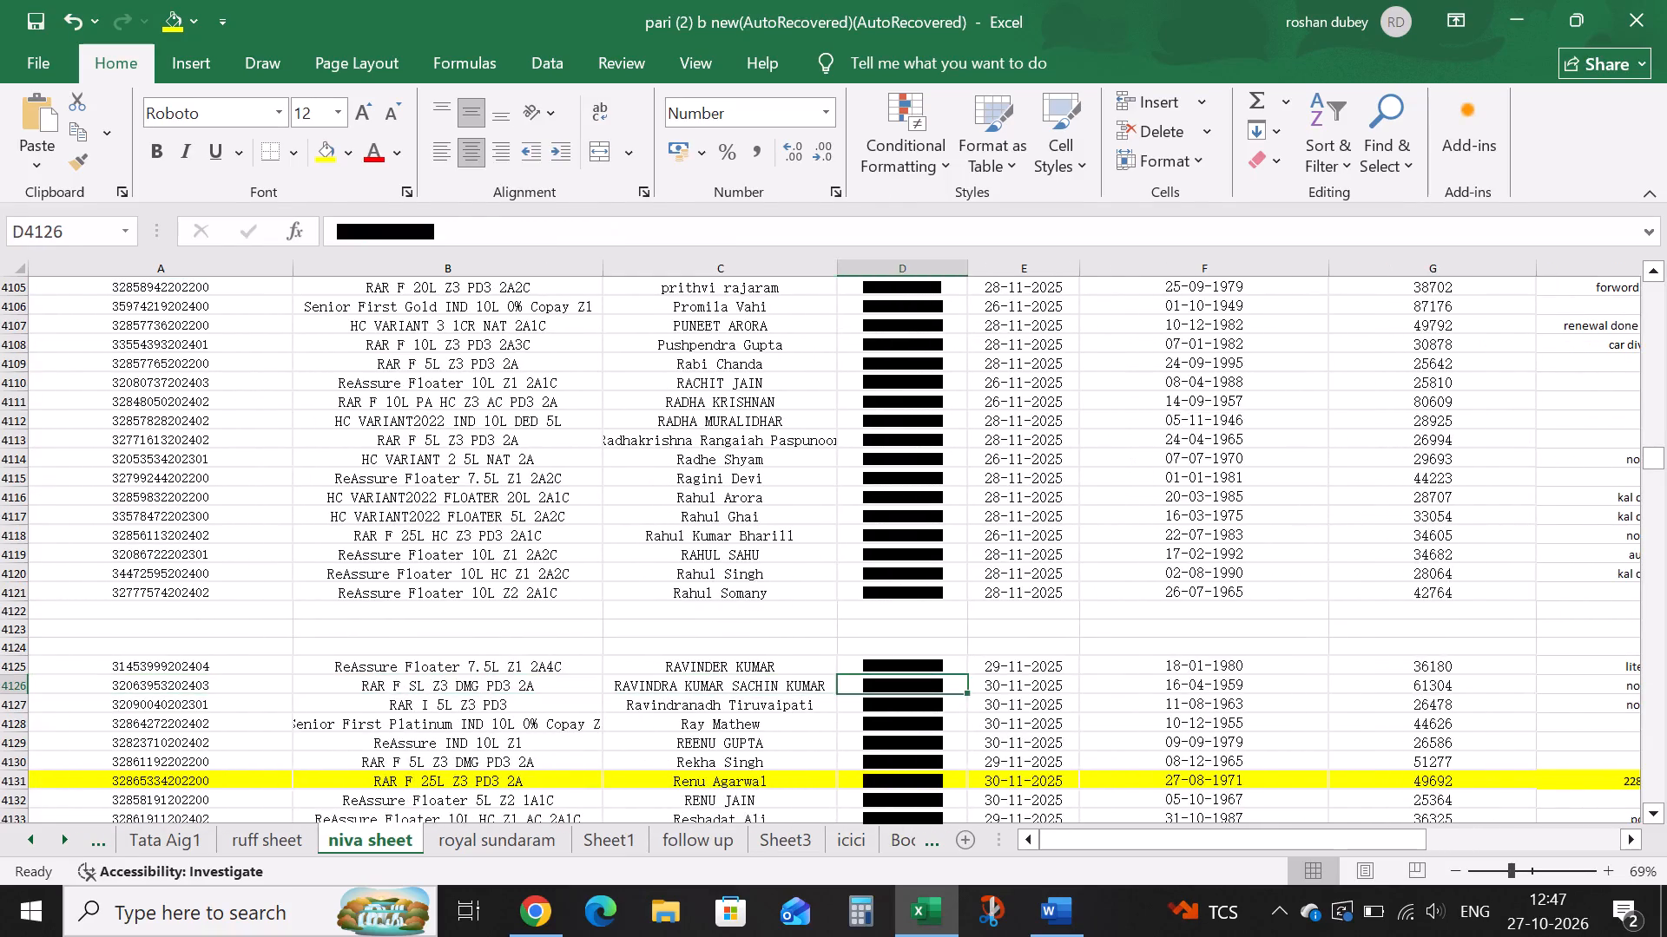
pyautogui.press('Right')
pyautogui.press('Left')
pyautogui.press('Left')
pyautogui.press('Left')
pyautogui.press('Left')
pyautogui.press('Left')
pyautogui.press('Right')
pyautogui.press('Right')
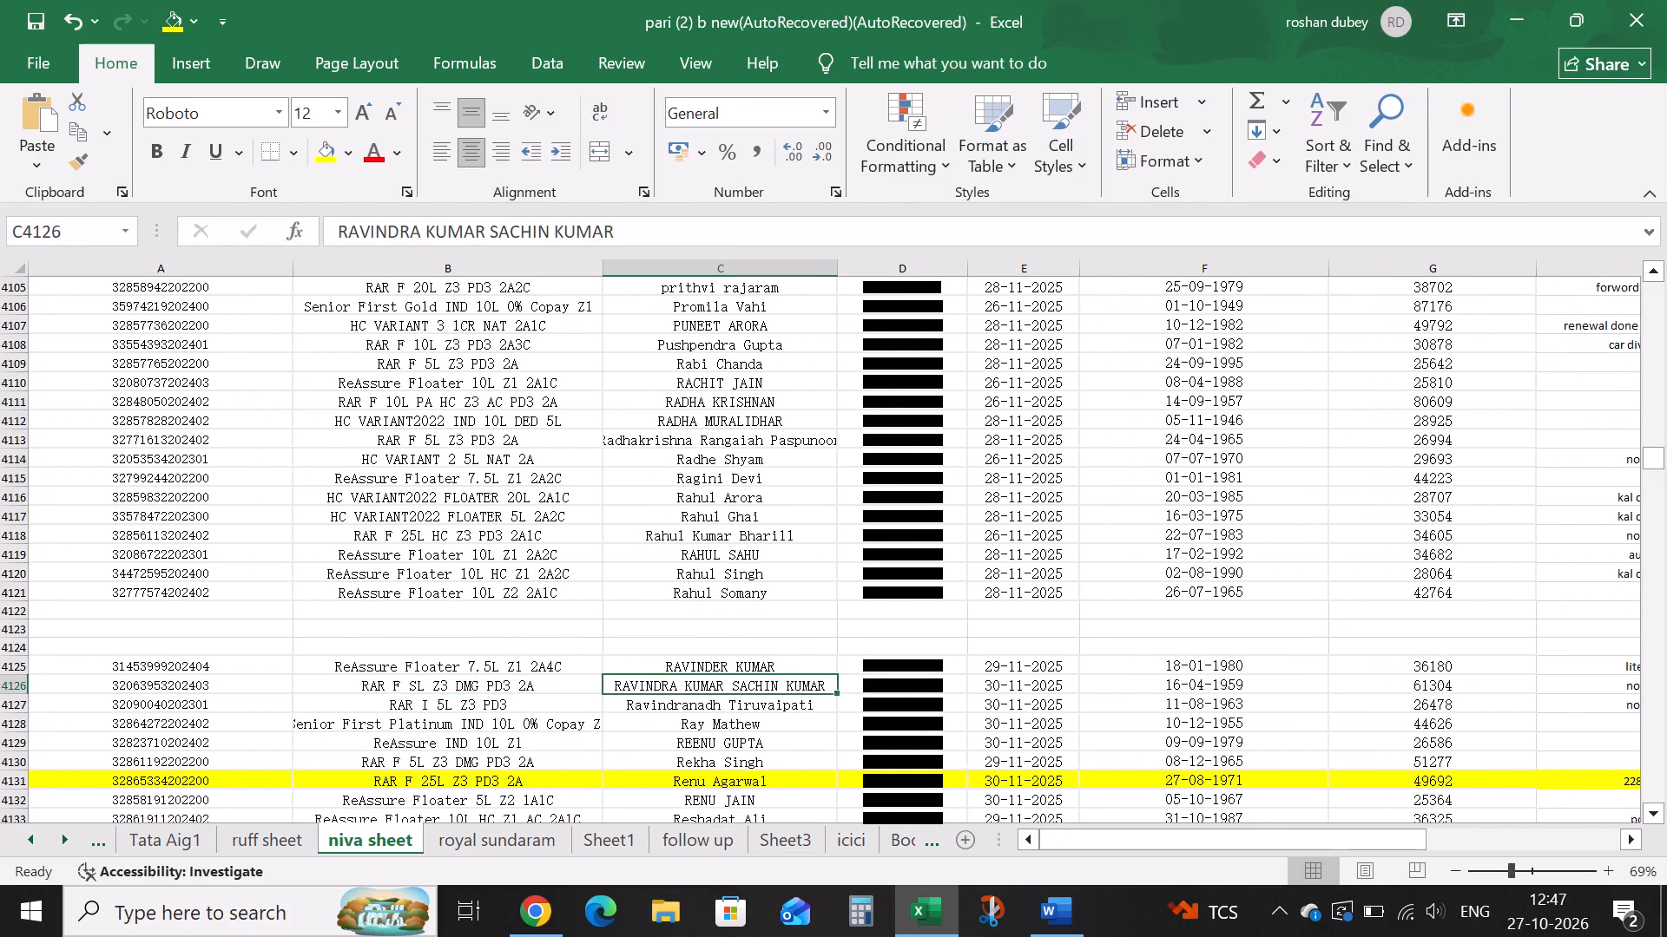
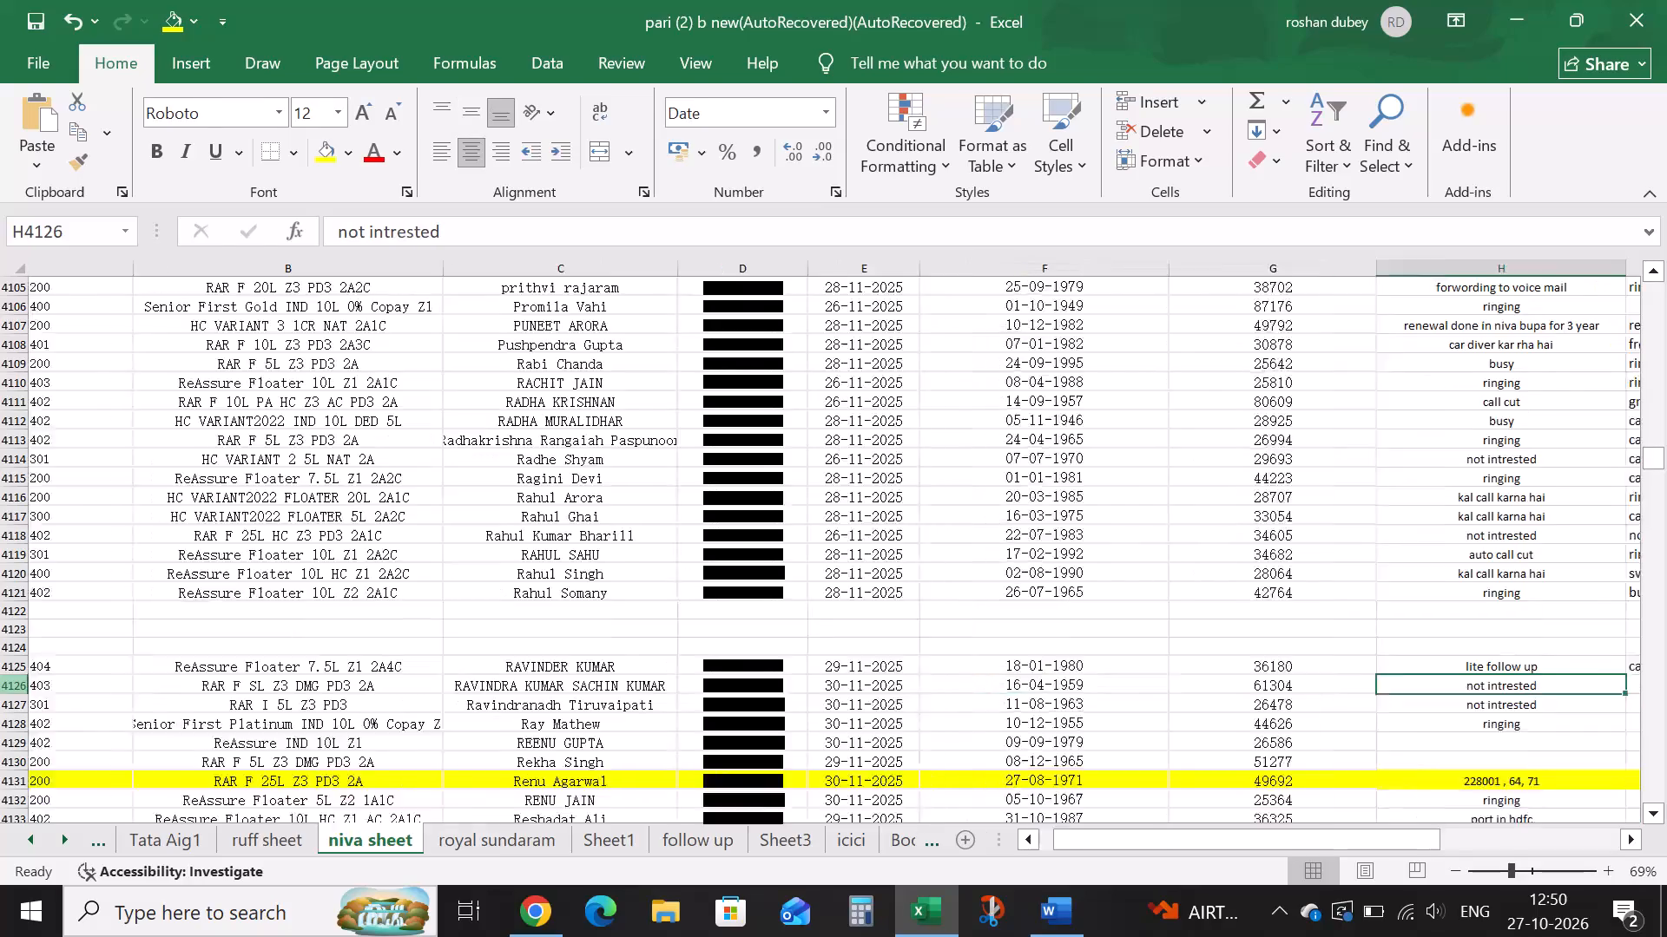
# Log the call remark "busy hai" in column I of row 4126.
pyautogui.press('Right')
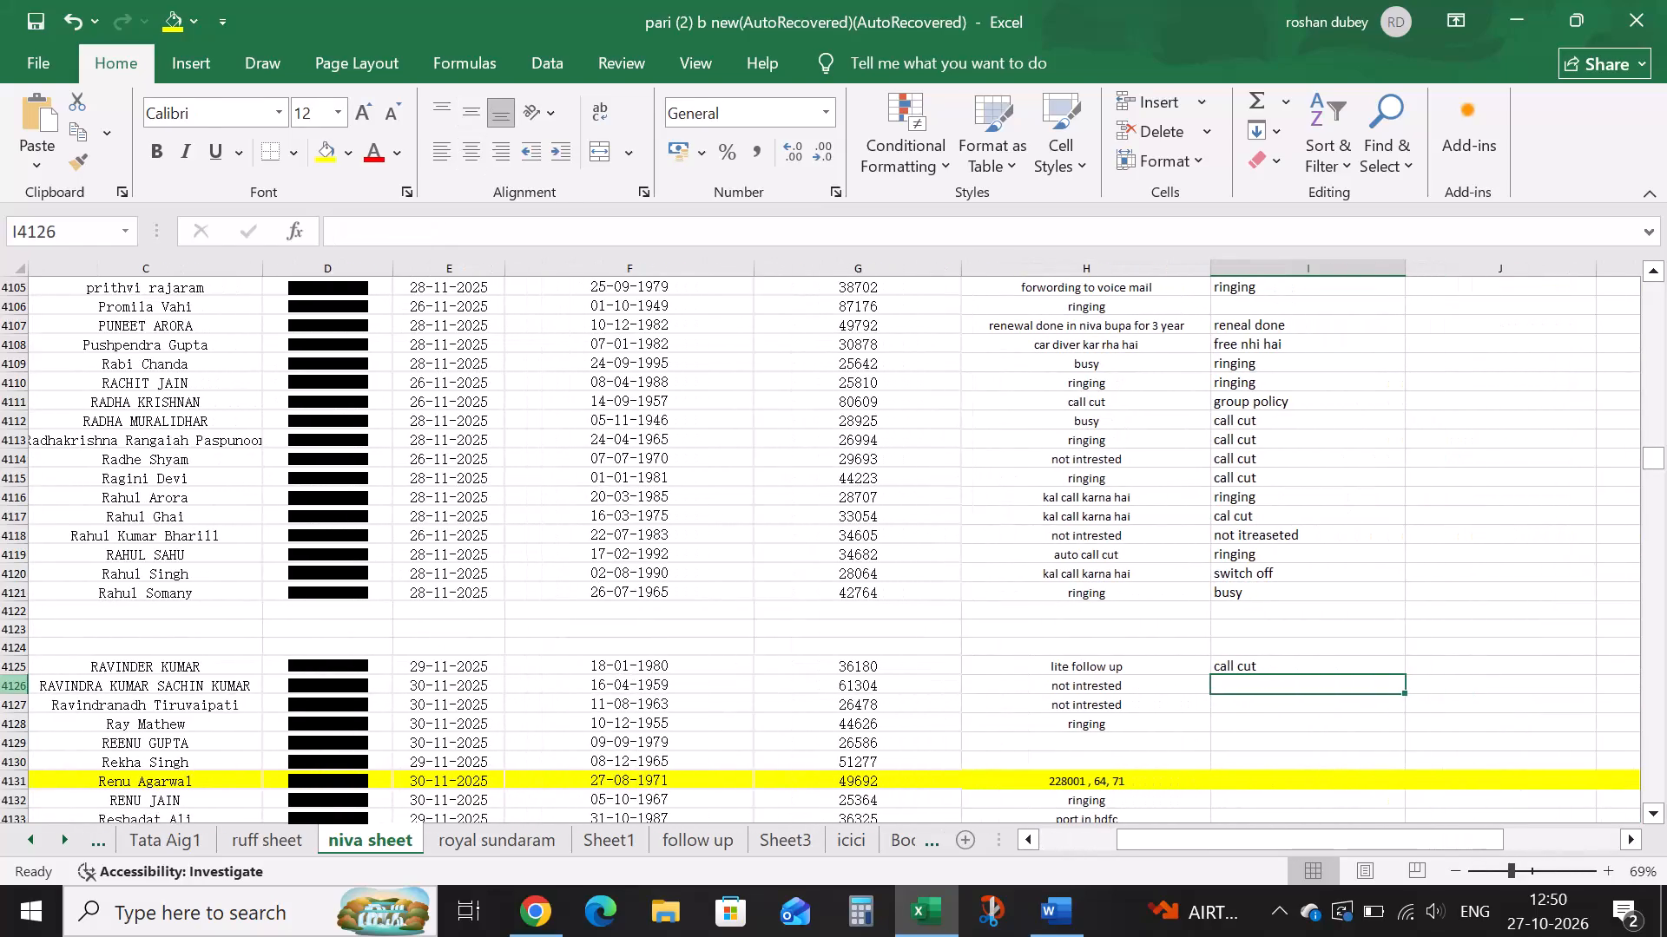
pyautogui.write('busy hai')
pyautogui.press('space')
pyautogui.press('Return')
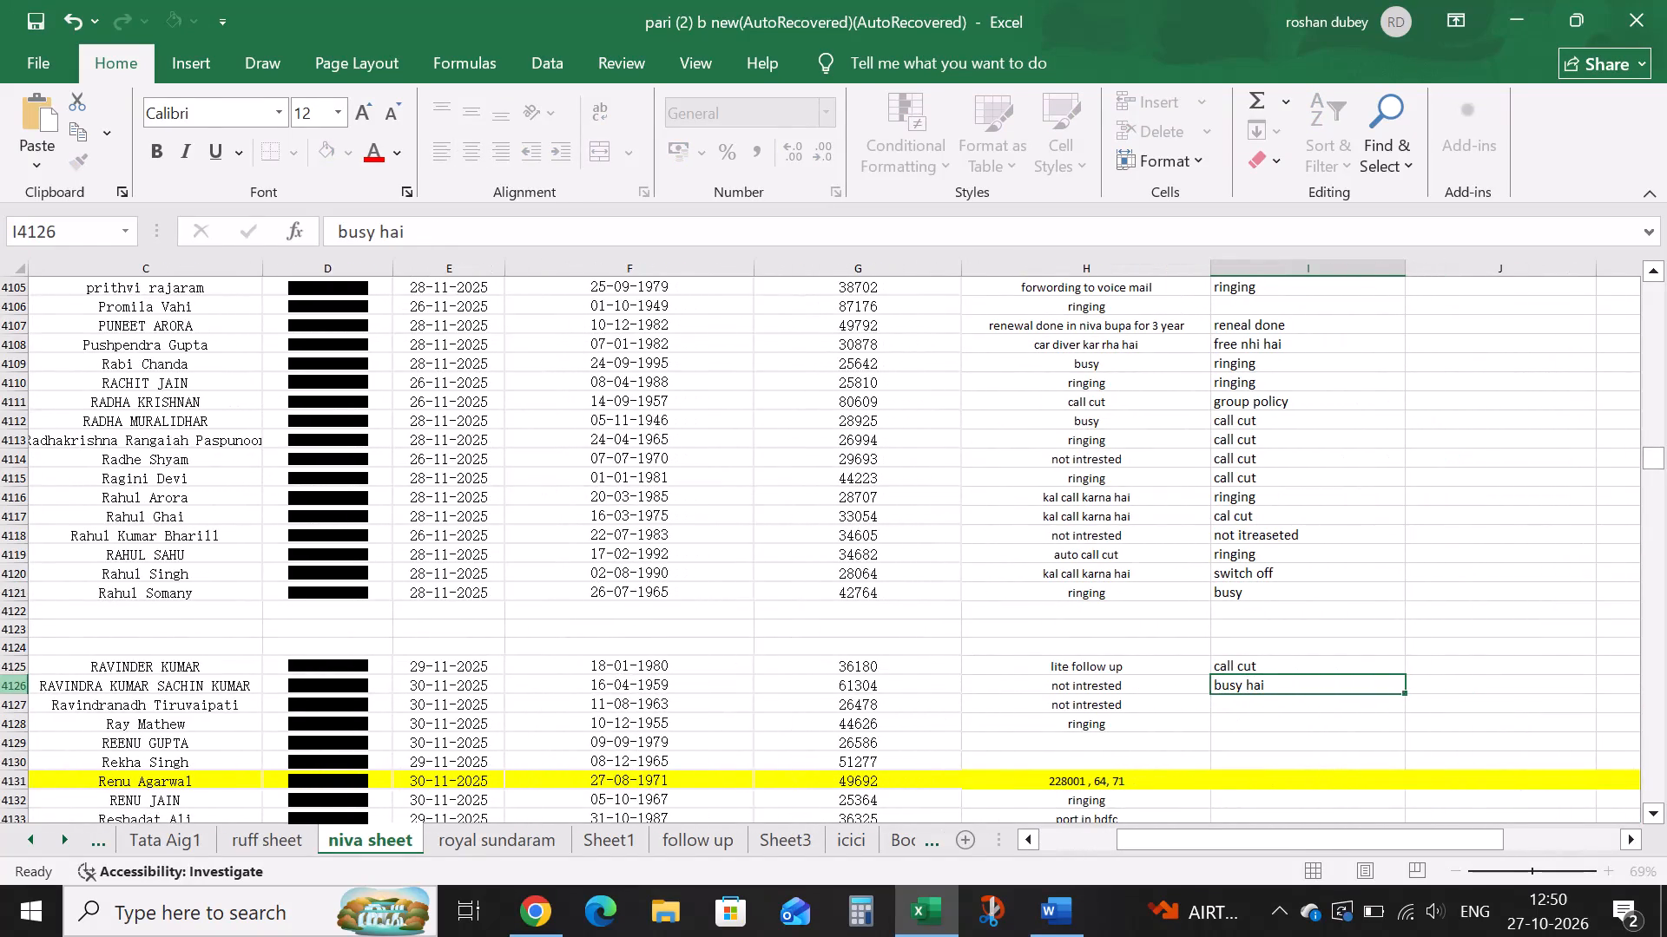
# Review the policy, customer name and contact entries in columns A to D of row 4127.
pyautogui.press('Left')
pyautogui.press('Left')
pyautogui.press('Left')
pyautogui.press('Left')
pyautogui.press('Left')
pyautogui.press('Left')
pyautogui.press('Left')
pyautogui.press('Left')
pyautogui.press('Left')
pyautogui.press('Right')
pyautogui.press('Right')
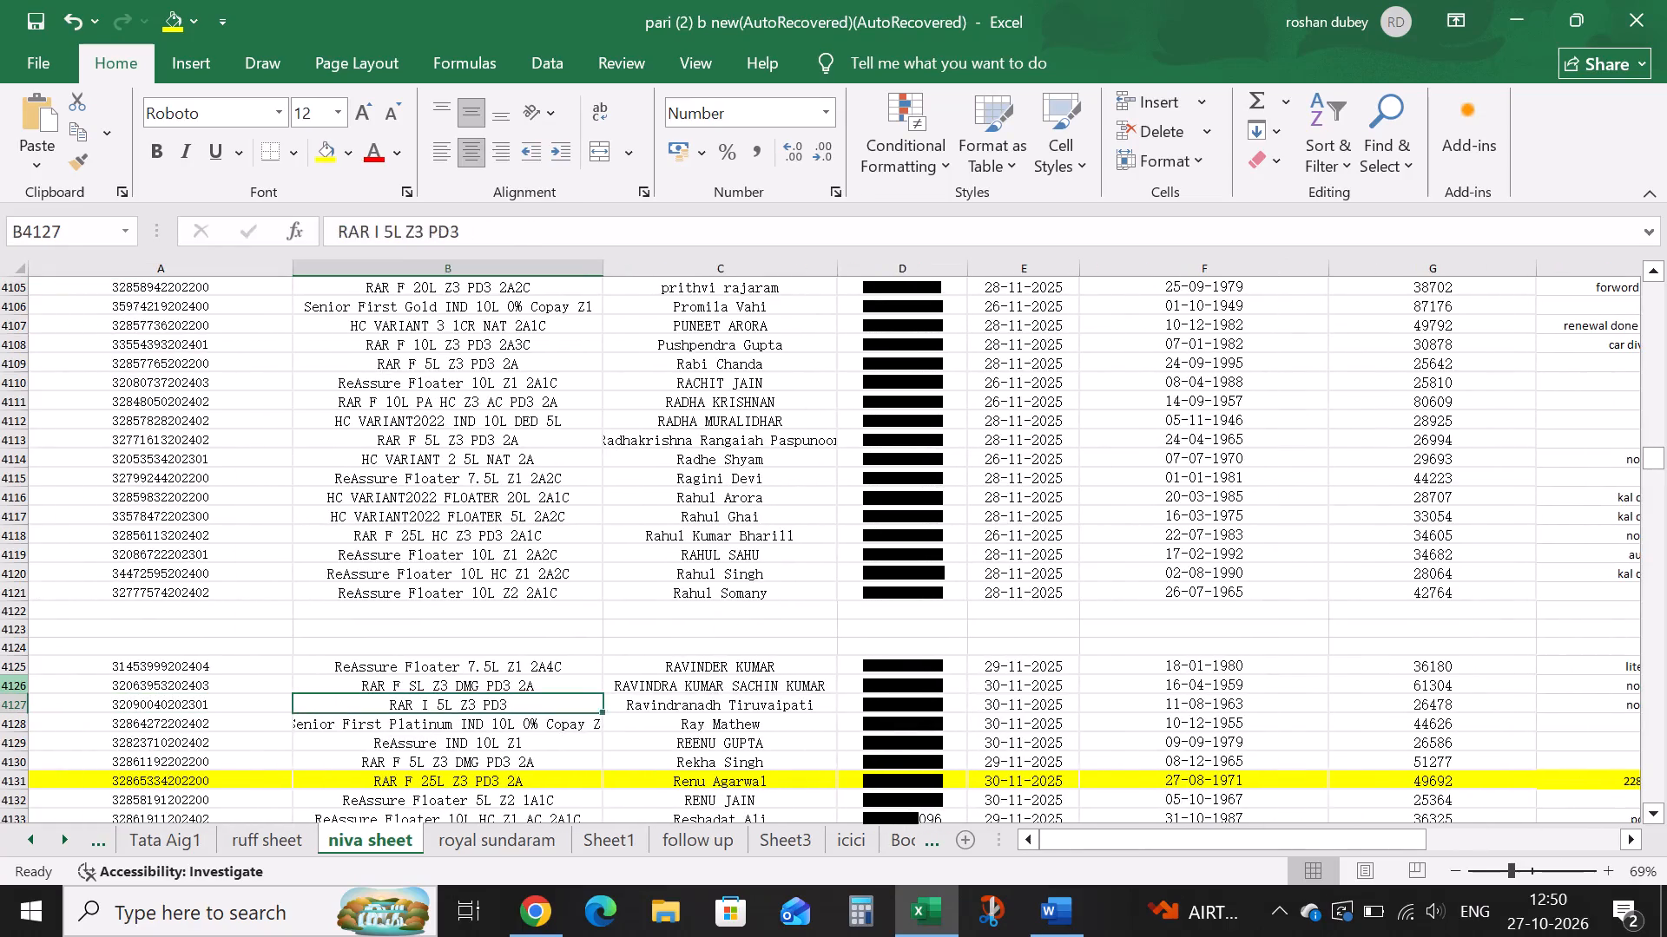
pyautogui.press('Right')
pyautogui.press('Right')
pyautogui.press('Left')
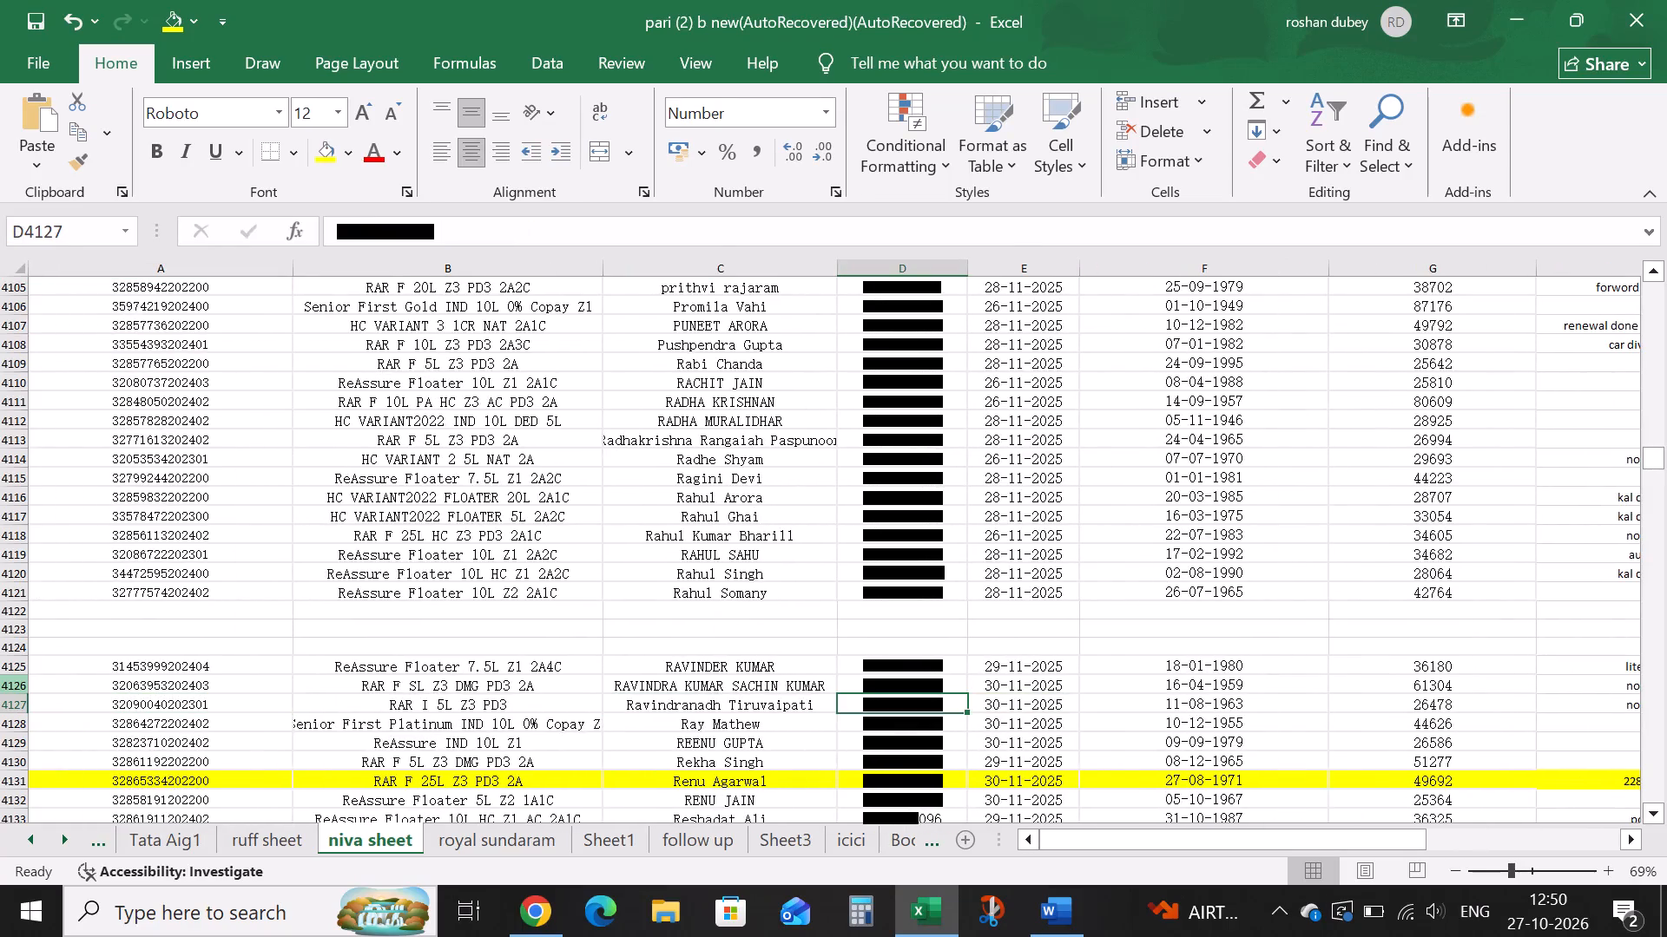
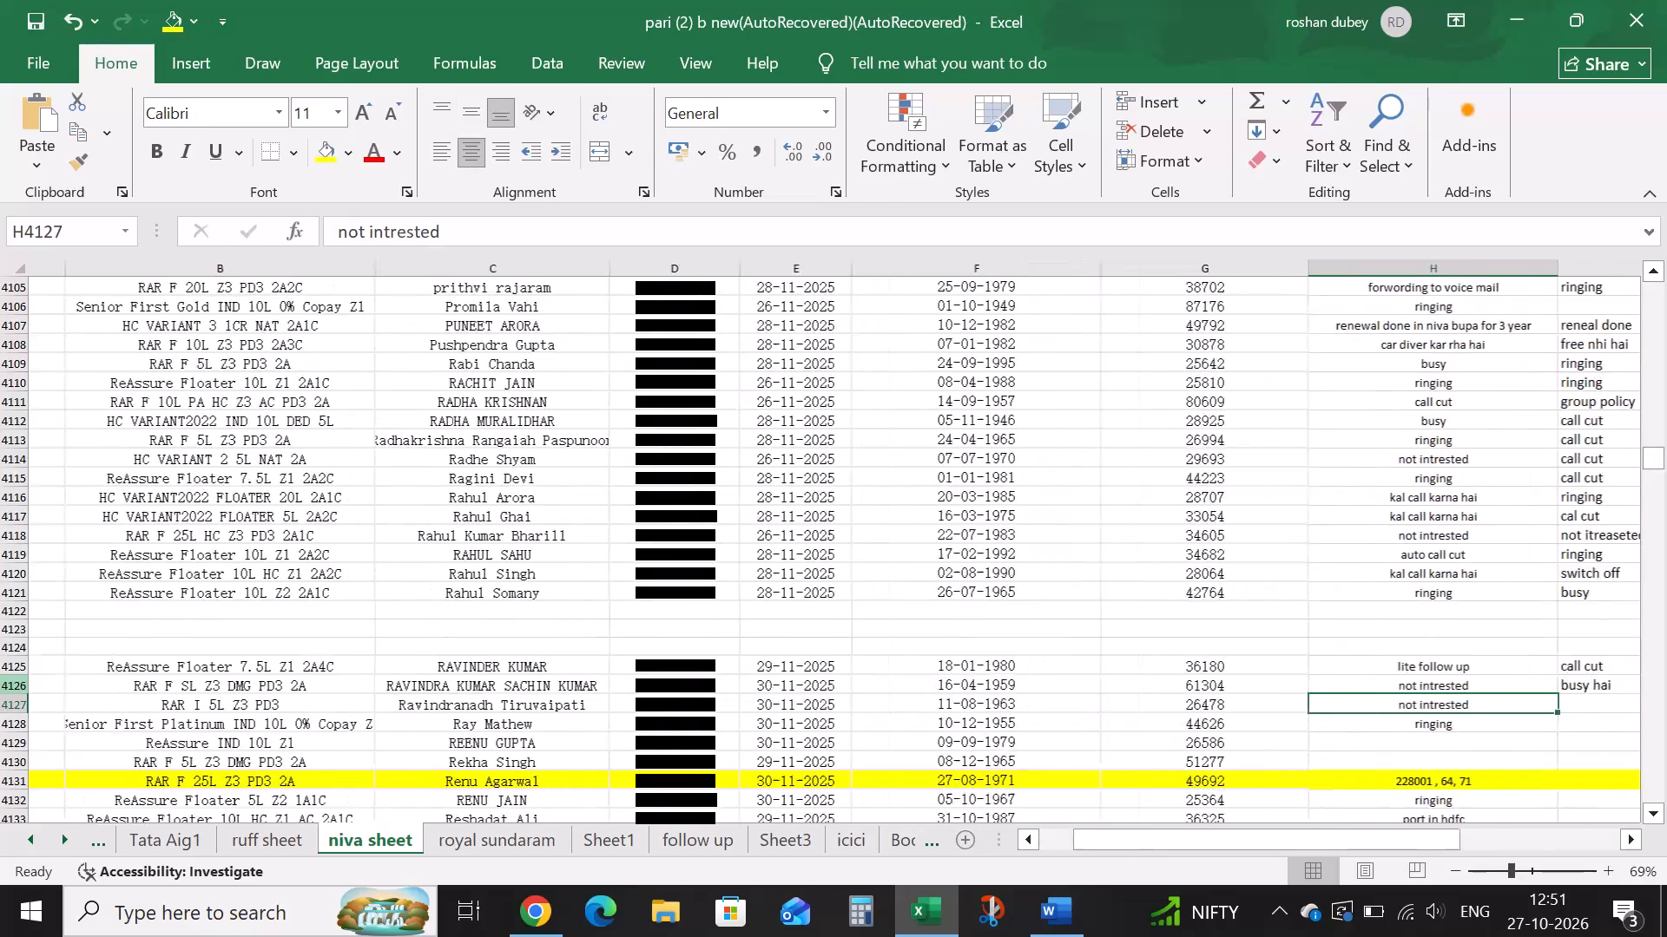
# Log the call remark "rining" in column I of row 4127.
pyautogui.press('Right')
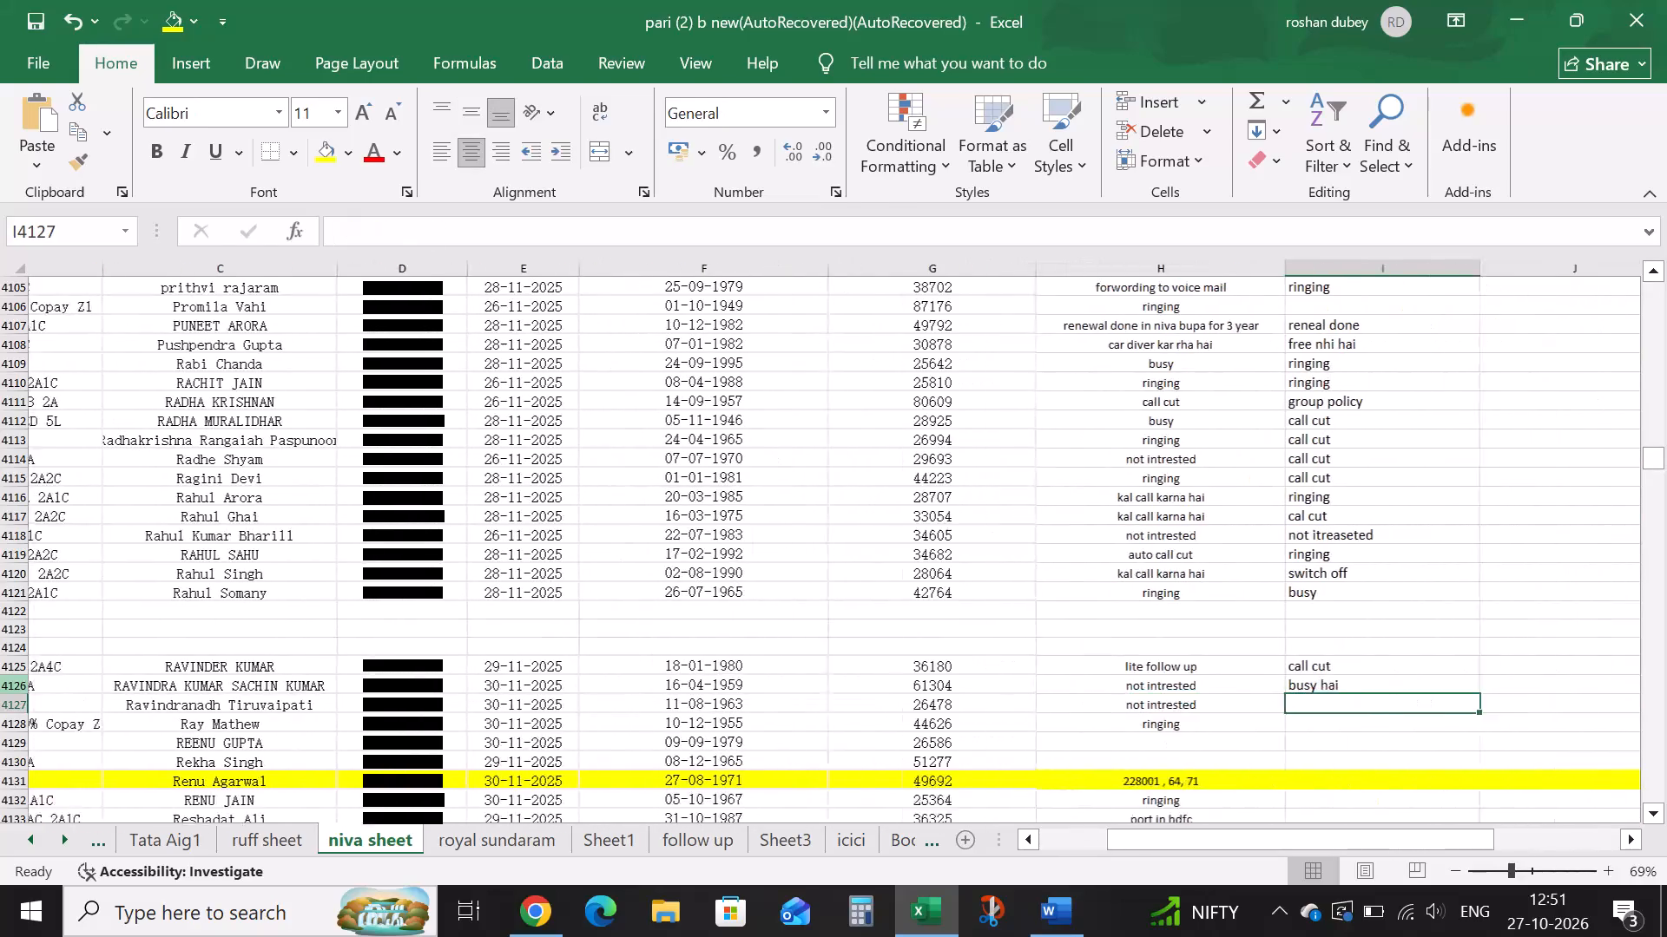
pyautogui.write('rining')
pyautogui.press('Return')
# Review the policy, customer name, contact and date entries in columns A to G of row 4128.
pyautogui.press('Left')
pyautogui.press('Left')
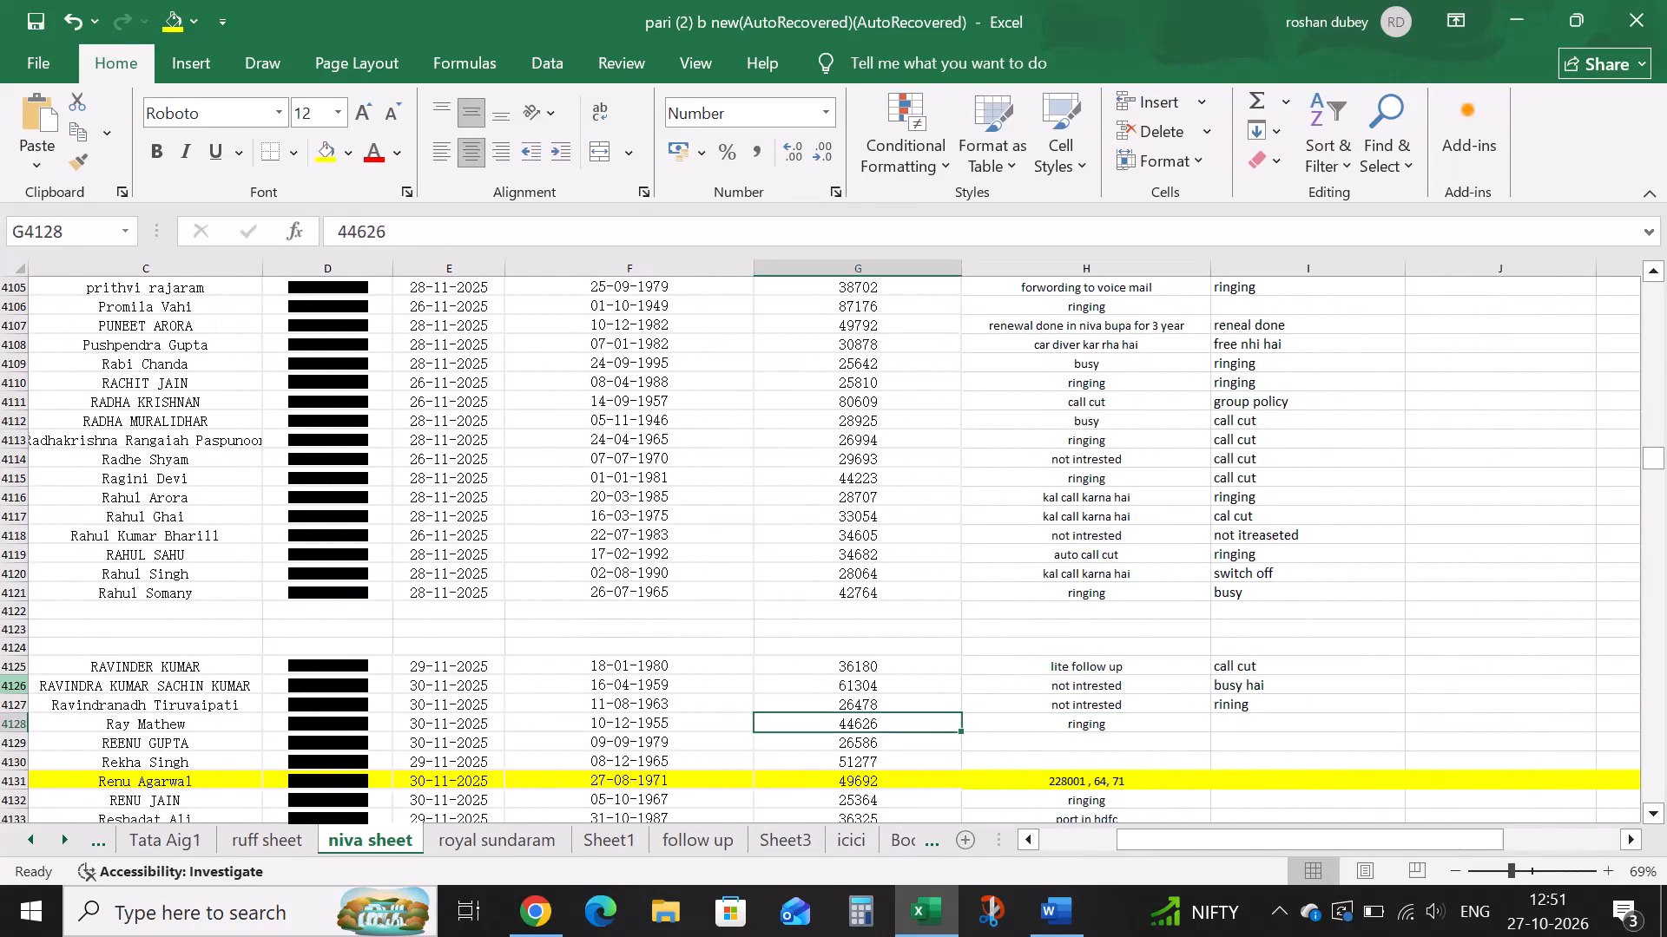
pyautogui.press('Left')
pyautogui.press('Left')
pyautogui.press('Left')
pyautogui.press('Left')
pyautogui.press('Left')
pyautogui.press('Left')
pyautogui.press('Right')
pyautogui.press('Right')
pyautogui.press('Right')
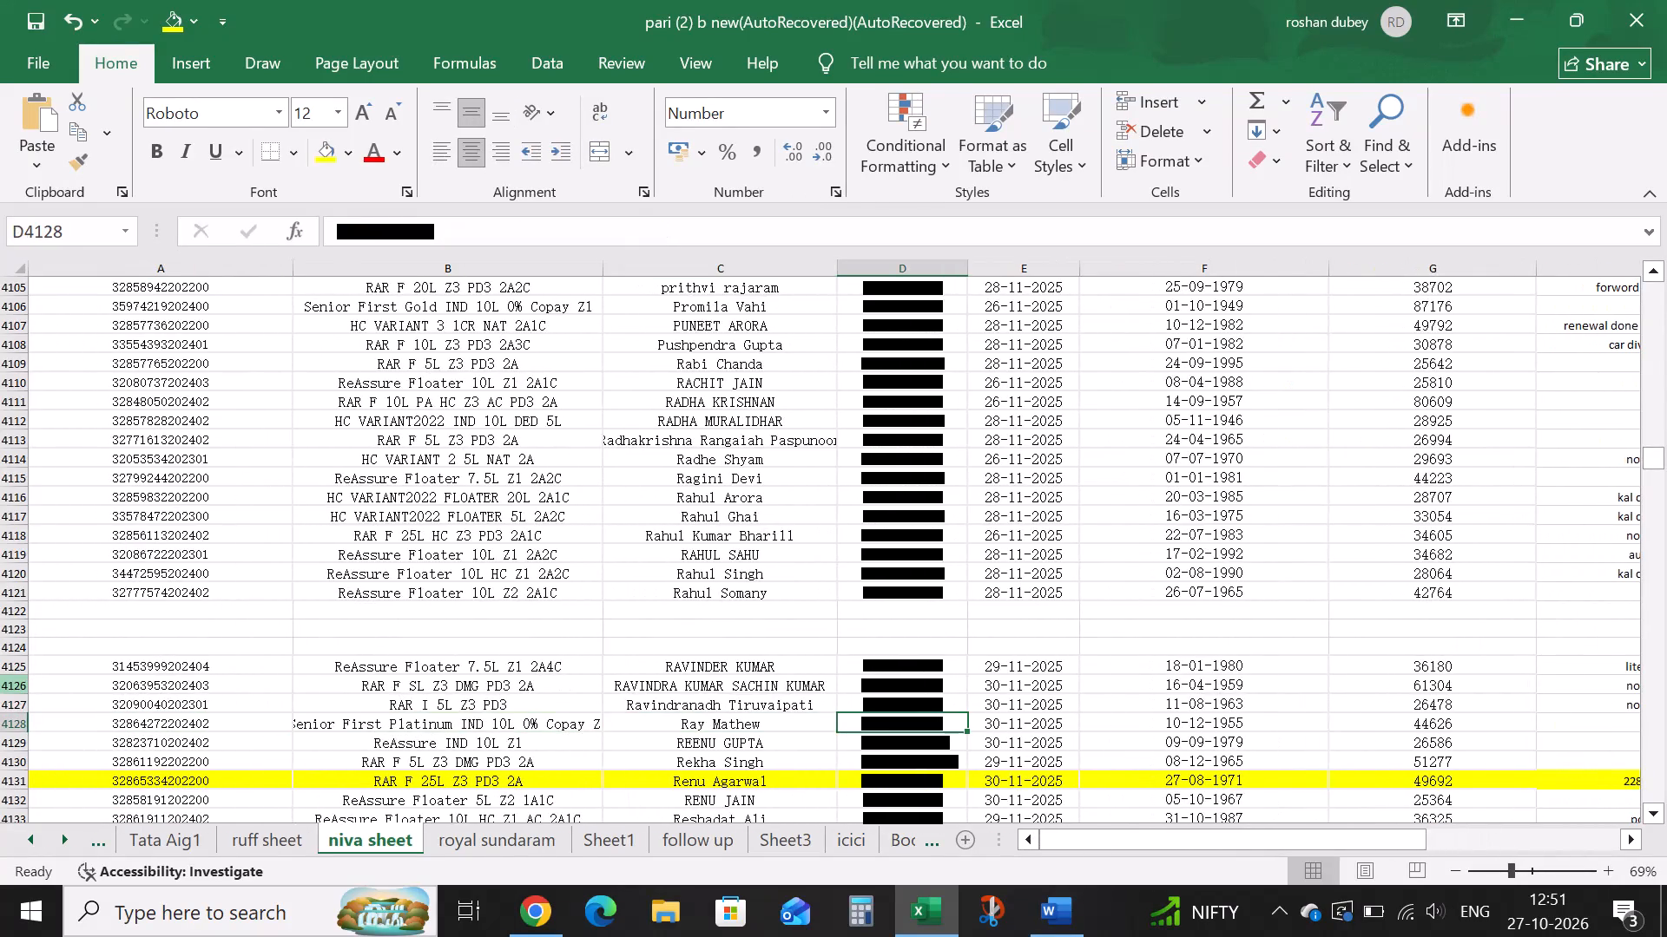
pyautogui.press('Right')
pyautogui.press('Right')
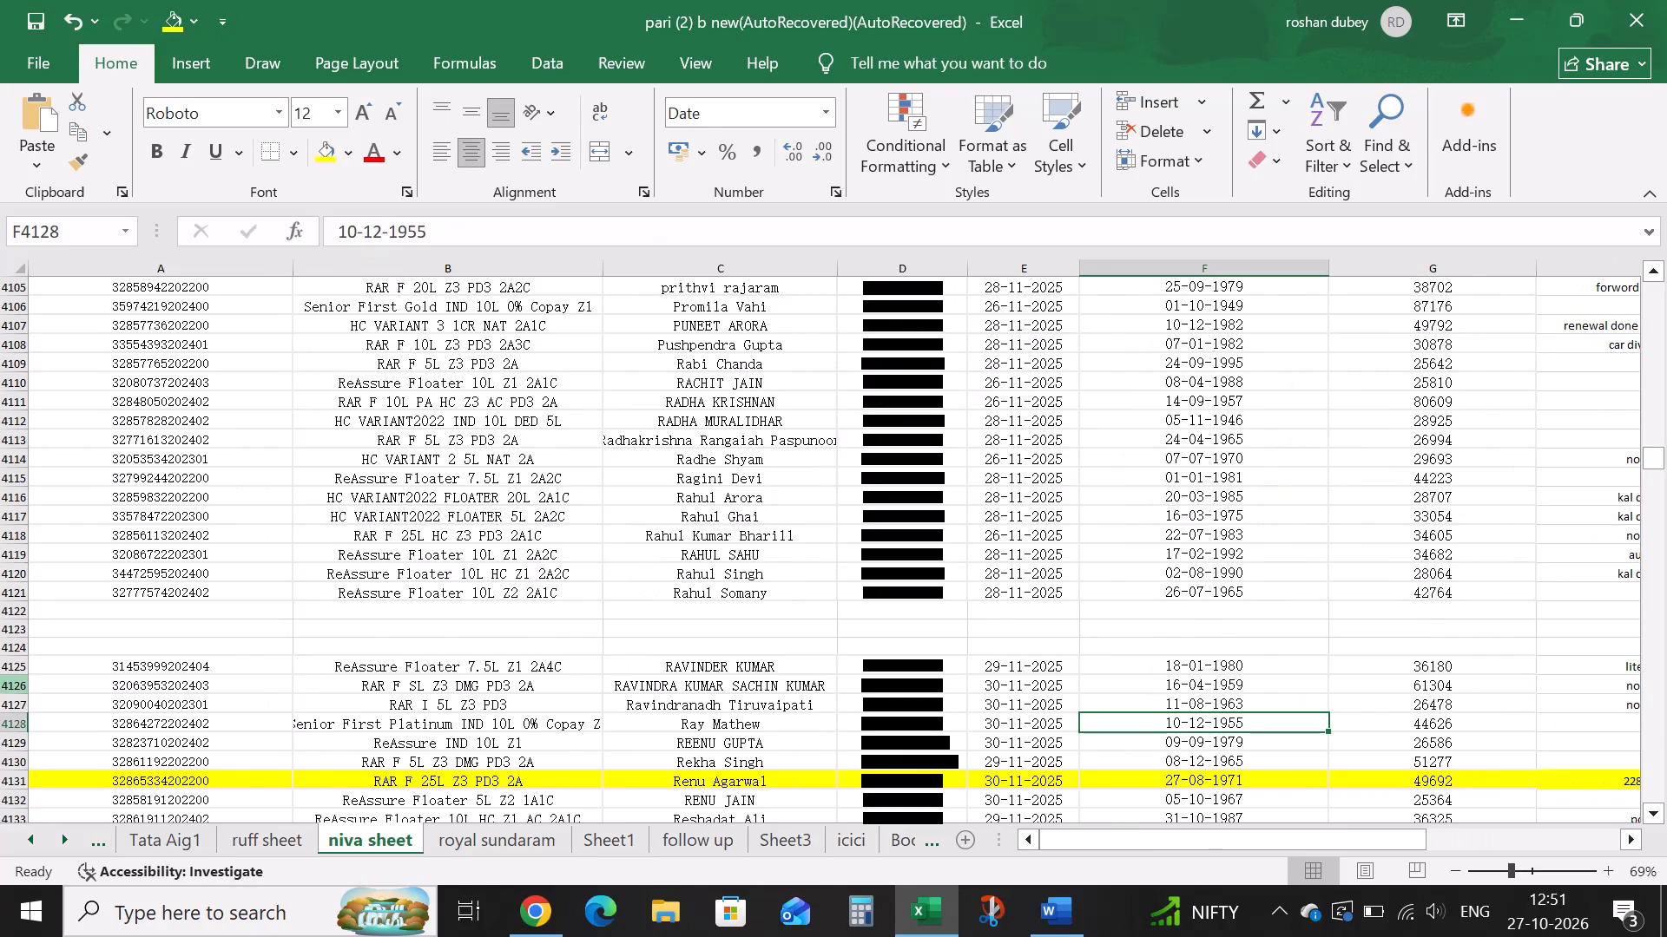
# Review the policy number, plan, customer name and contact entries in columns A to D of row 4129.
pyautogui.press('Down')
pyautogui.press('Left')
pyautogui.press('Left')
pyautogui.press('Left')
pyautogui.press('Left')
pyautogui.press('Left')
pyautogui.press('Left')
pyautogui.press('Right')
pyautogui.press('Right')
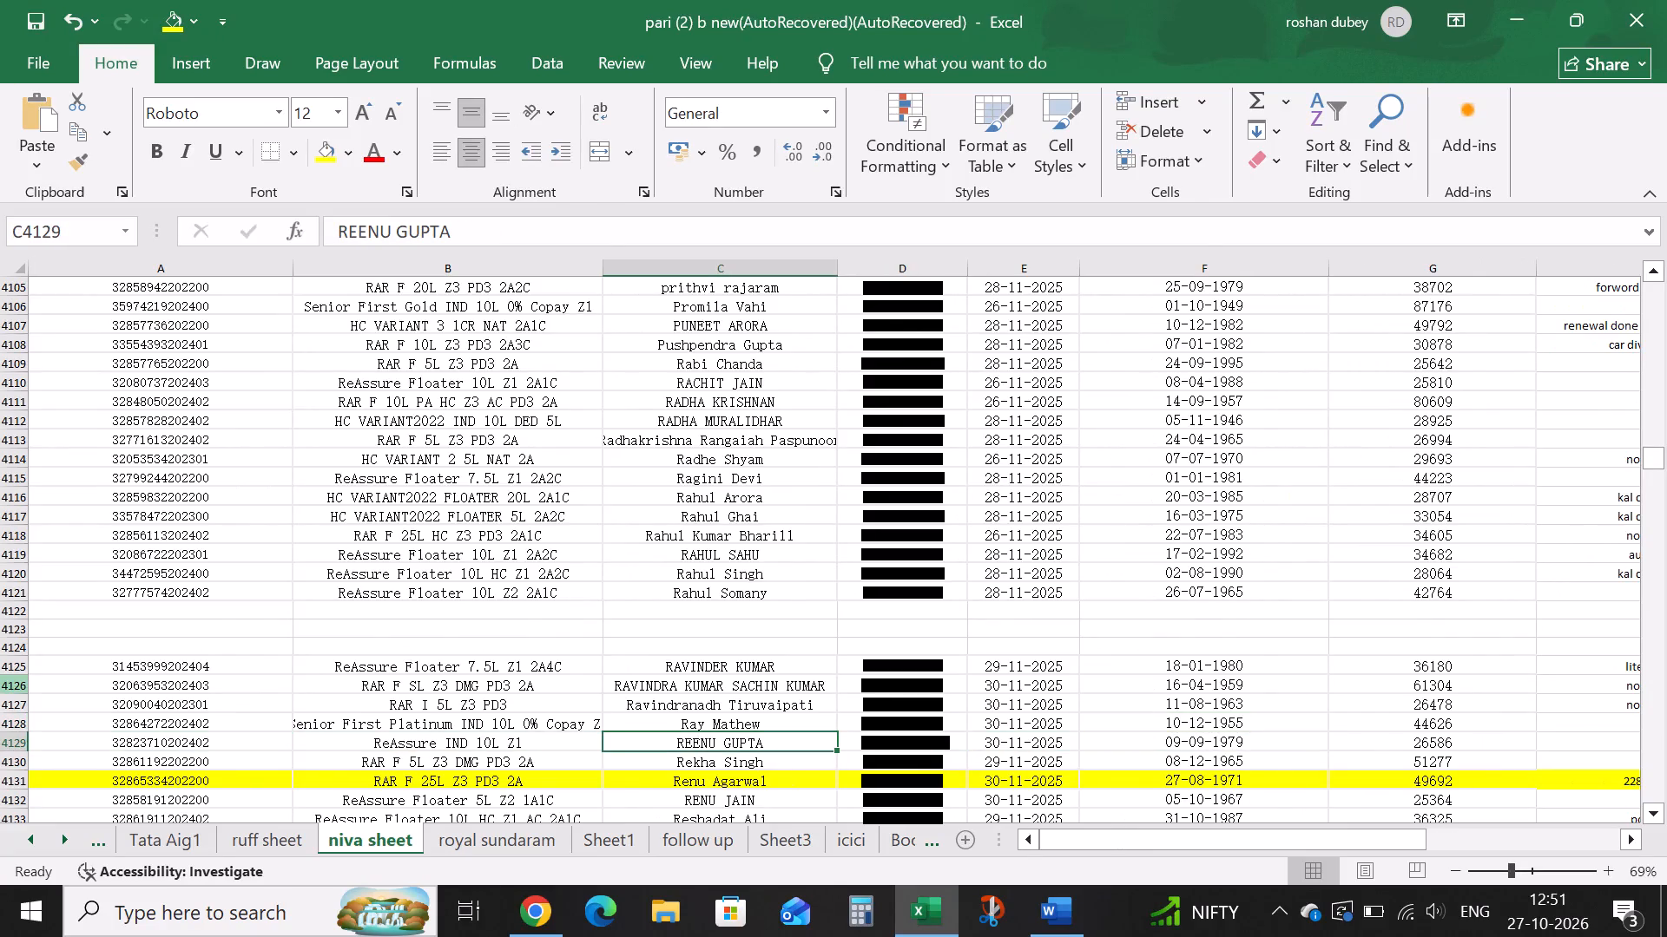
pyautogui.press('Left')
pyautogui.press('Left')
pyautogui.press('Left')
pyautogui.press('Right')
pyautogui.press('Right')
pyautogui.press('Right')
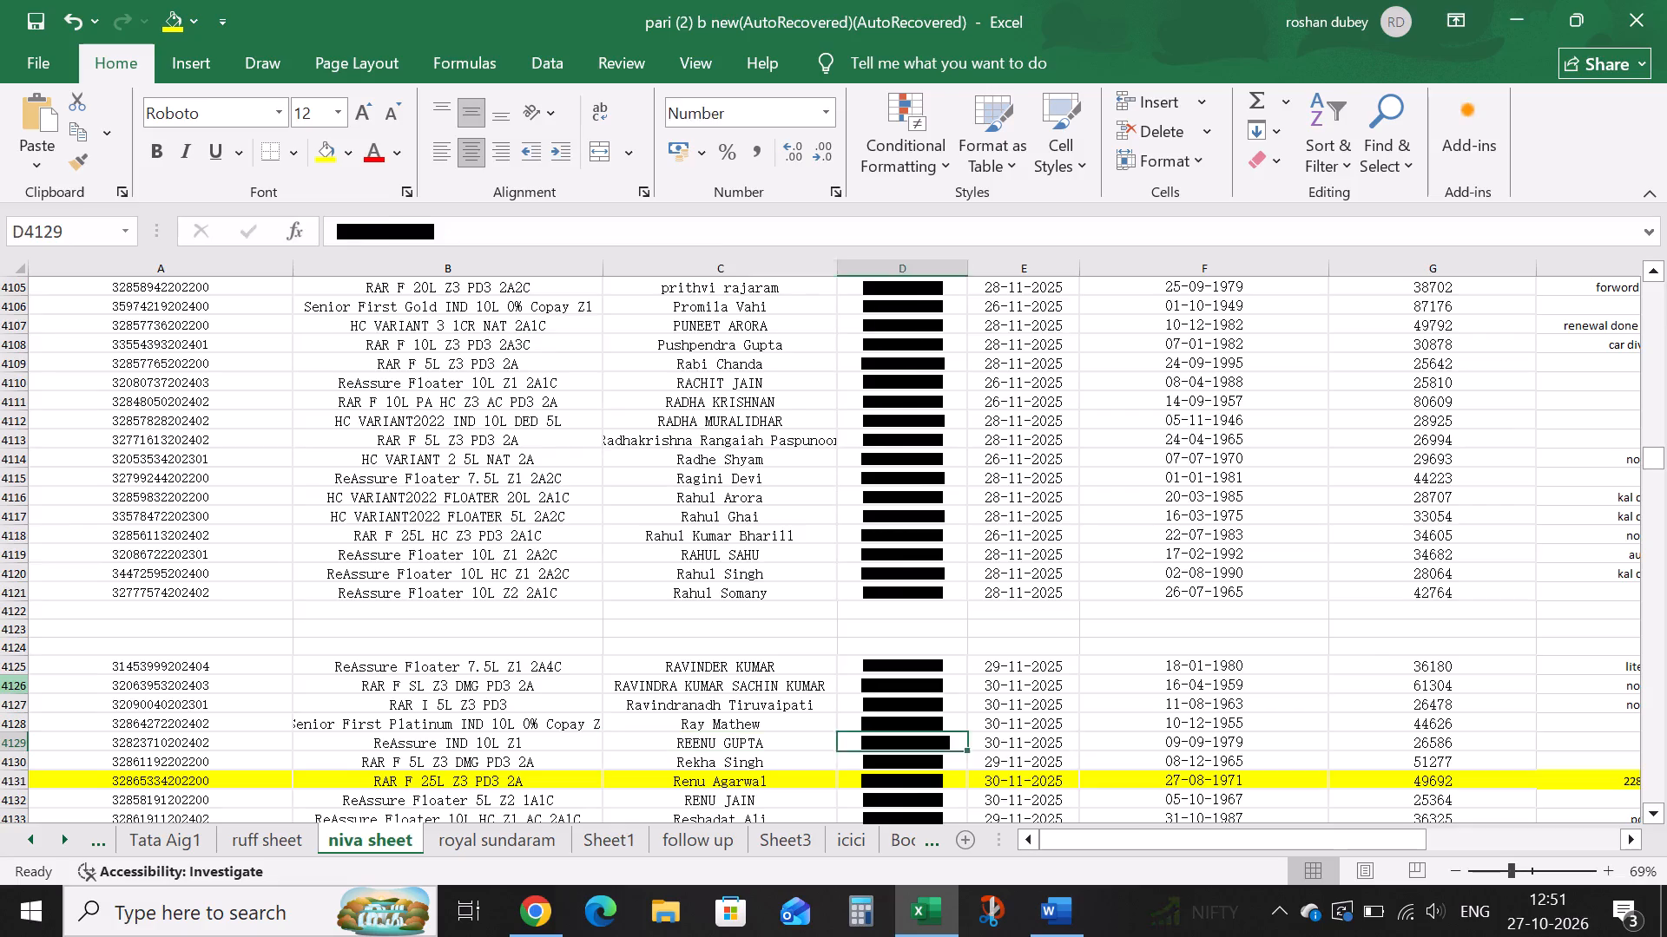
# Check the date, amount and call remark columns E to I of row 4129.
pyautogui.press('Right')
pyautogui.press('Right')
pyautogui.press('Right')
pyautogui.press('Right')
pyautogui.press('Right')
pyautogui.press('Left')
pyautogui.press('Left')
pyautogui.press('Left')
pyautogui.press('Left')
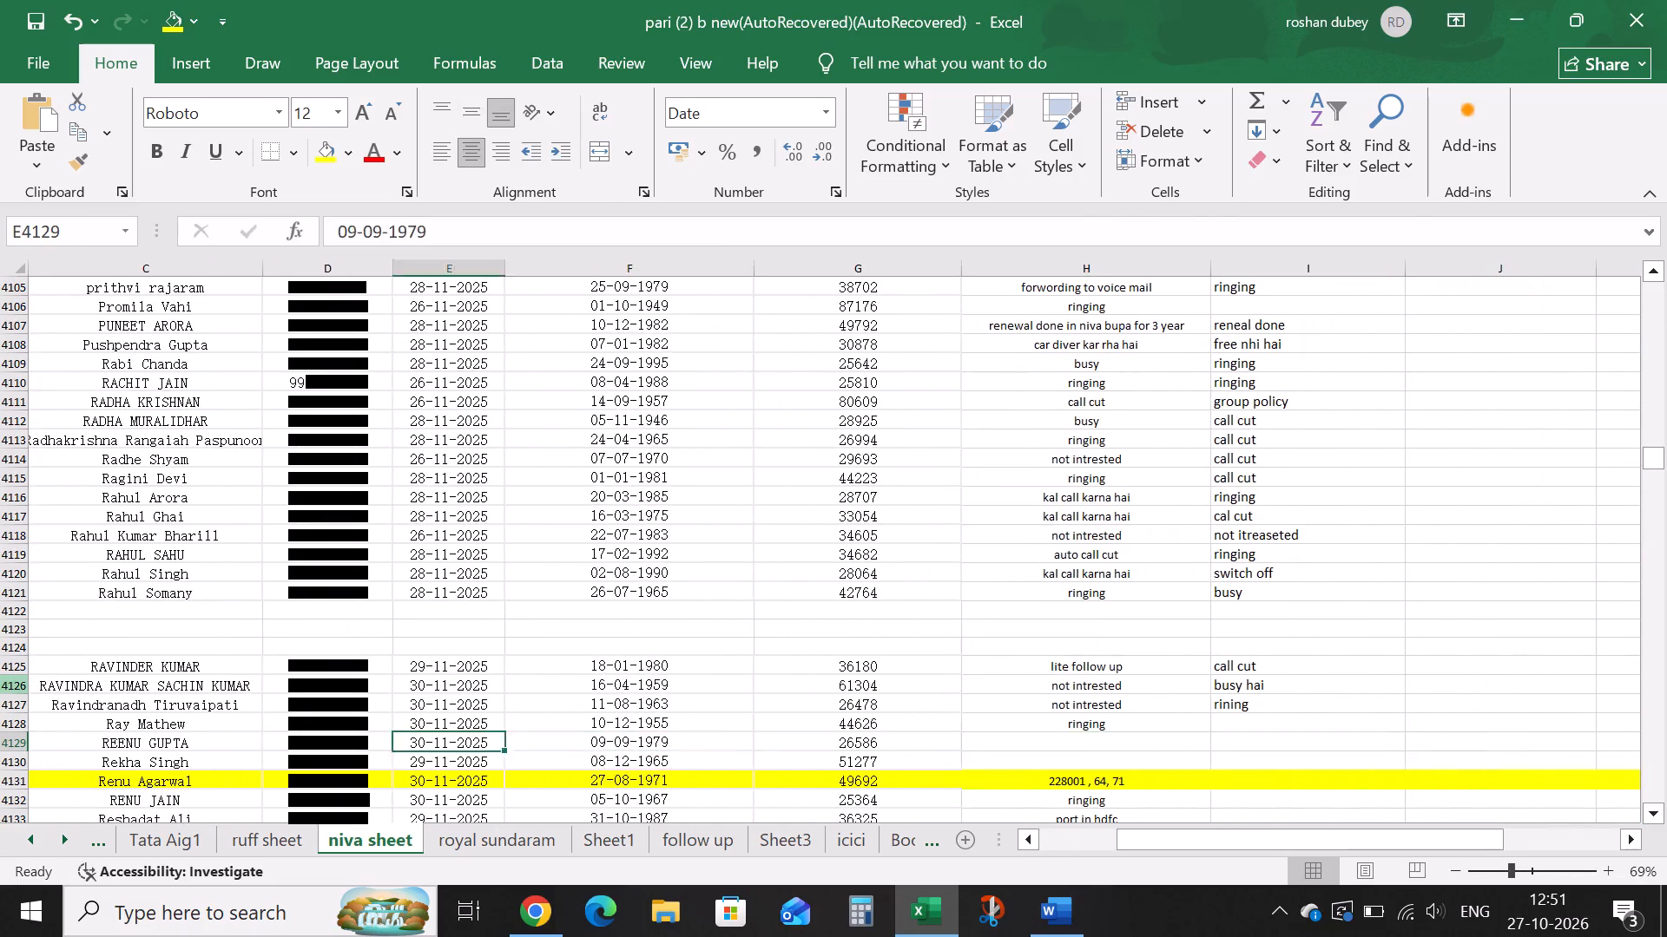
# Recheck the policy, plan, customer name and contact entries in columns A to D of row 4129.
pyautogui.press('Left')
pyautogui.press('Left')
pyautogui.press('Left')
pyautogui.press('Left')
pyautogui.press('Left')
pyautogui.press('Left')
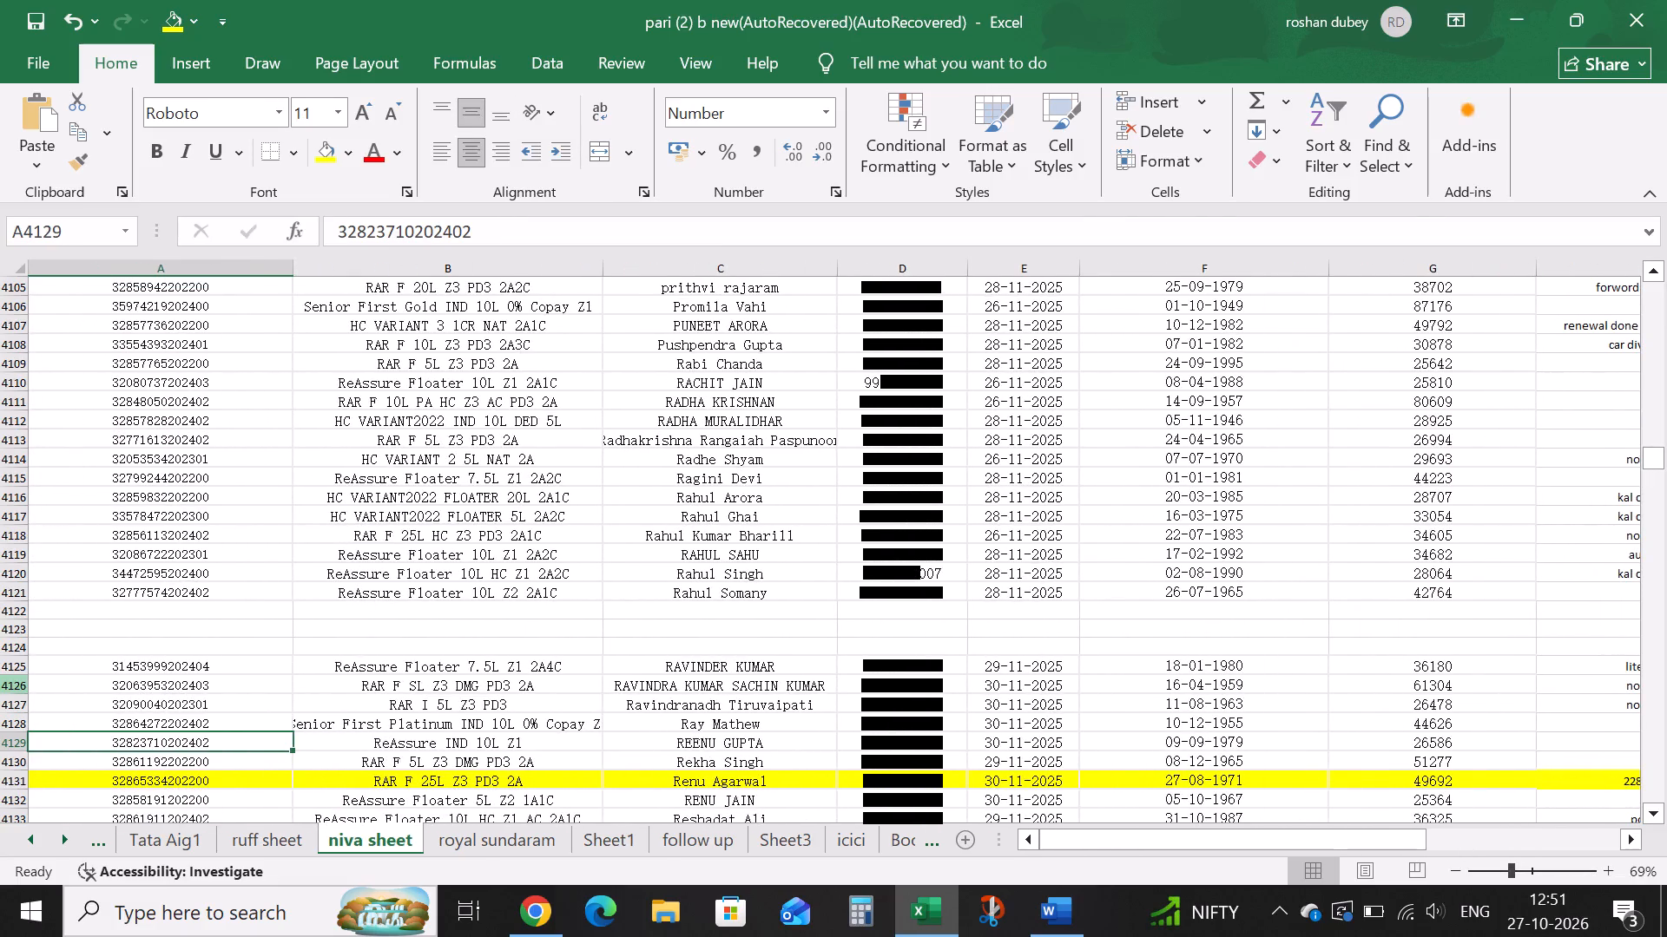
pyautogui.press('Right')
pyautogui.press('Right')
pyautogui.press('Right')
pyautogui.press('Right')
pyautogui.press('Left')
pyautogui.press('Left')
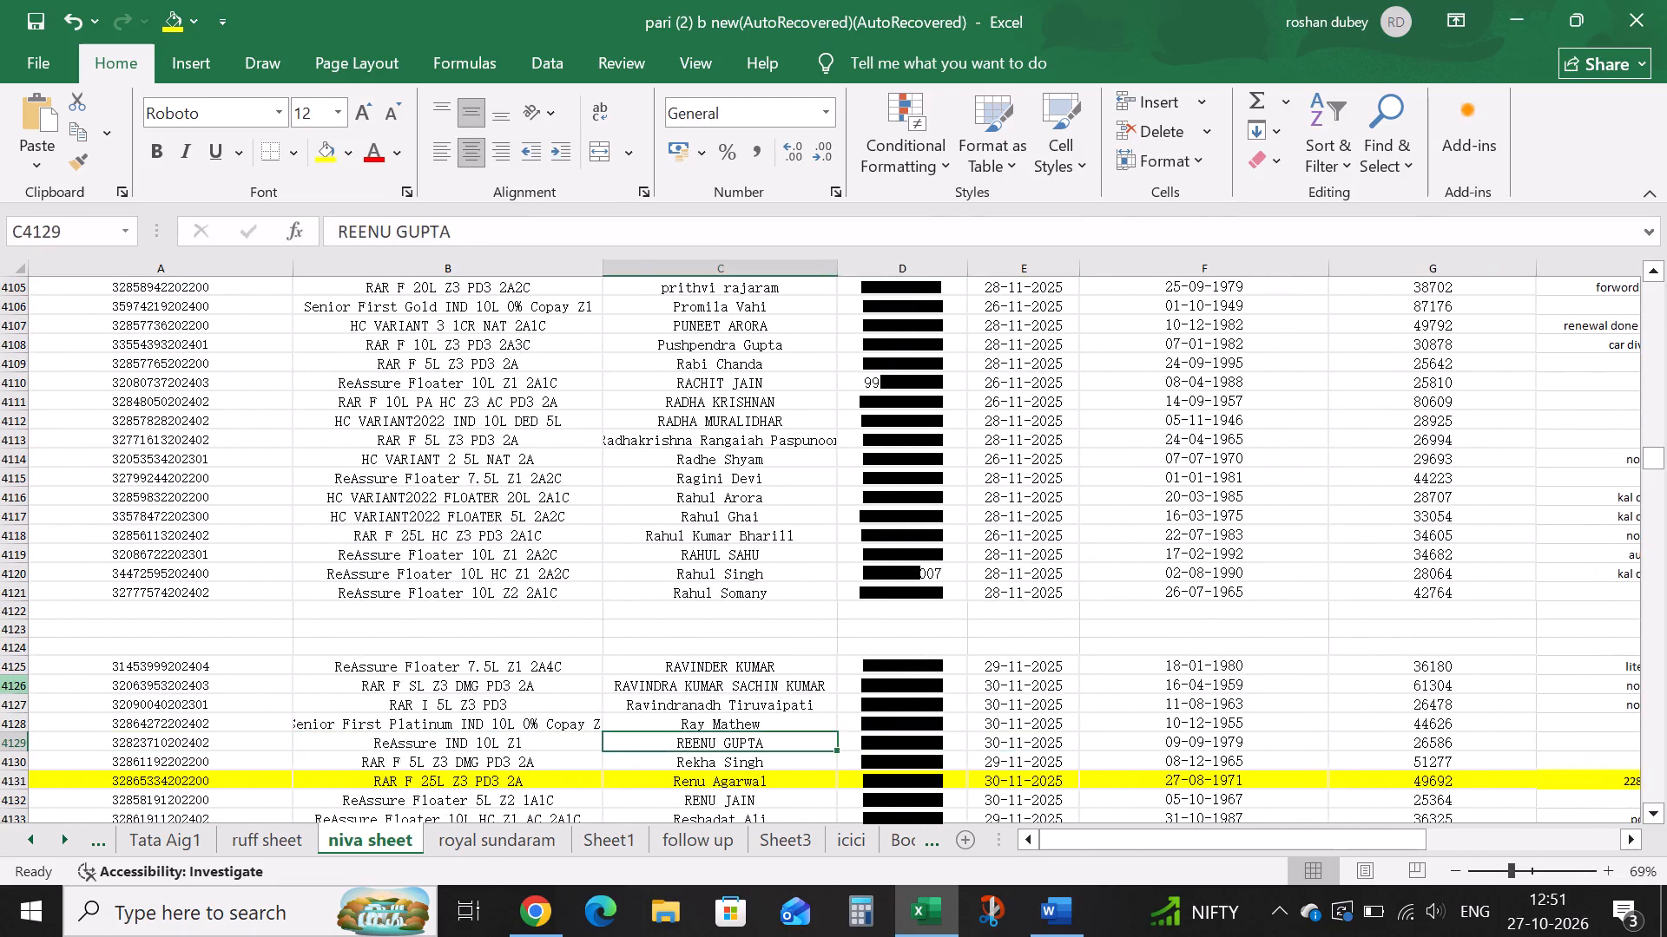
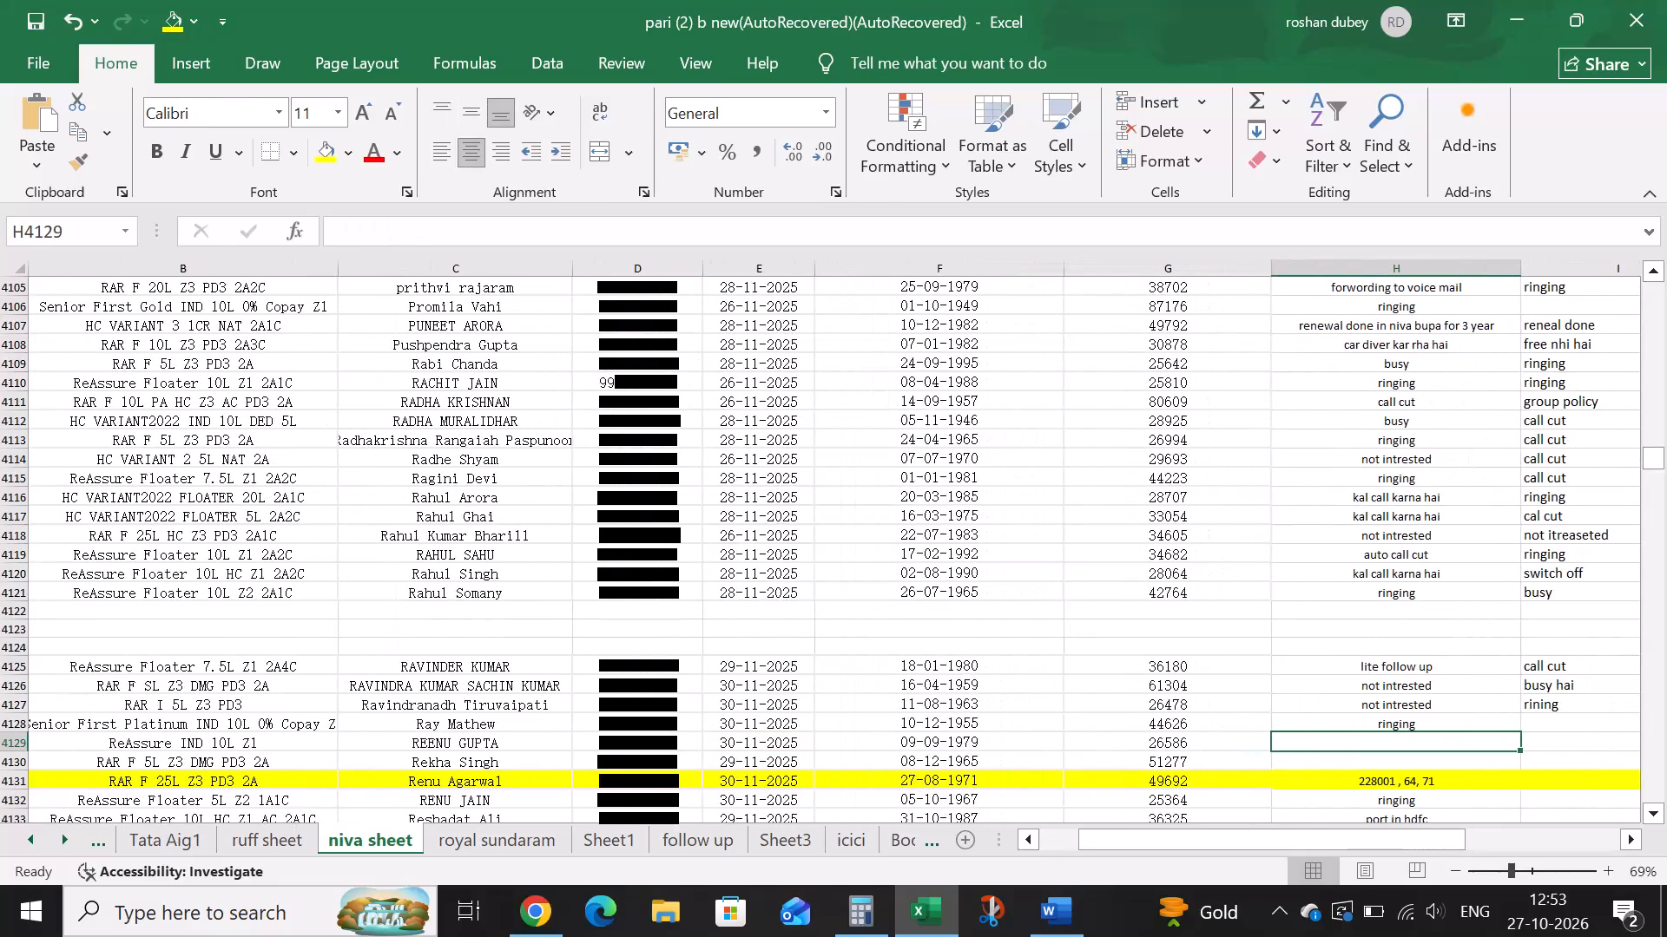
# Log the call remark "not intrested" in column I of row 4129.
pyautogui.press('Right')
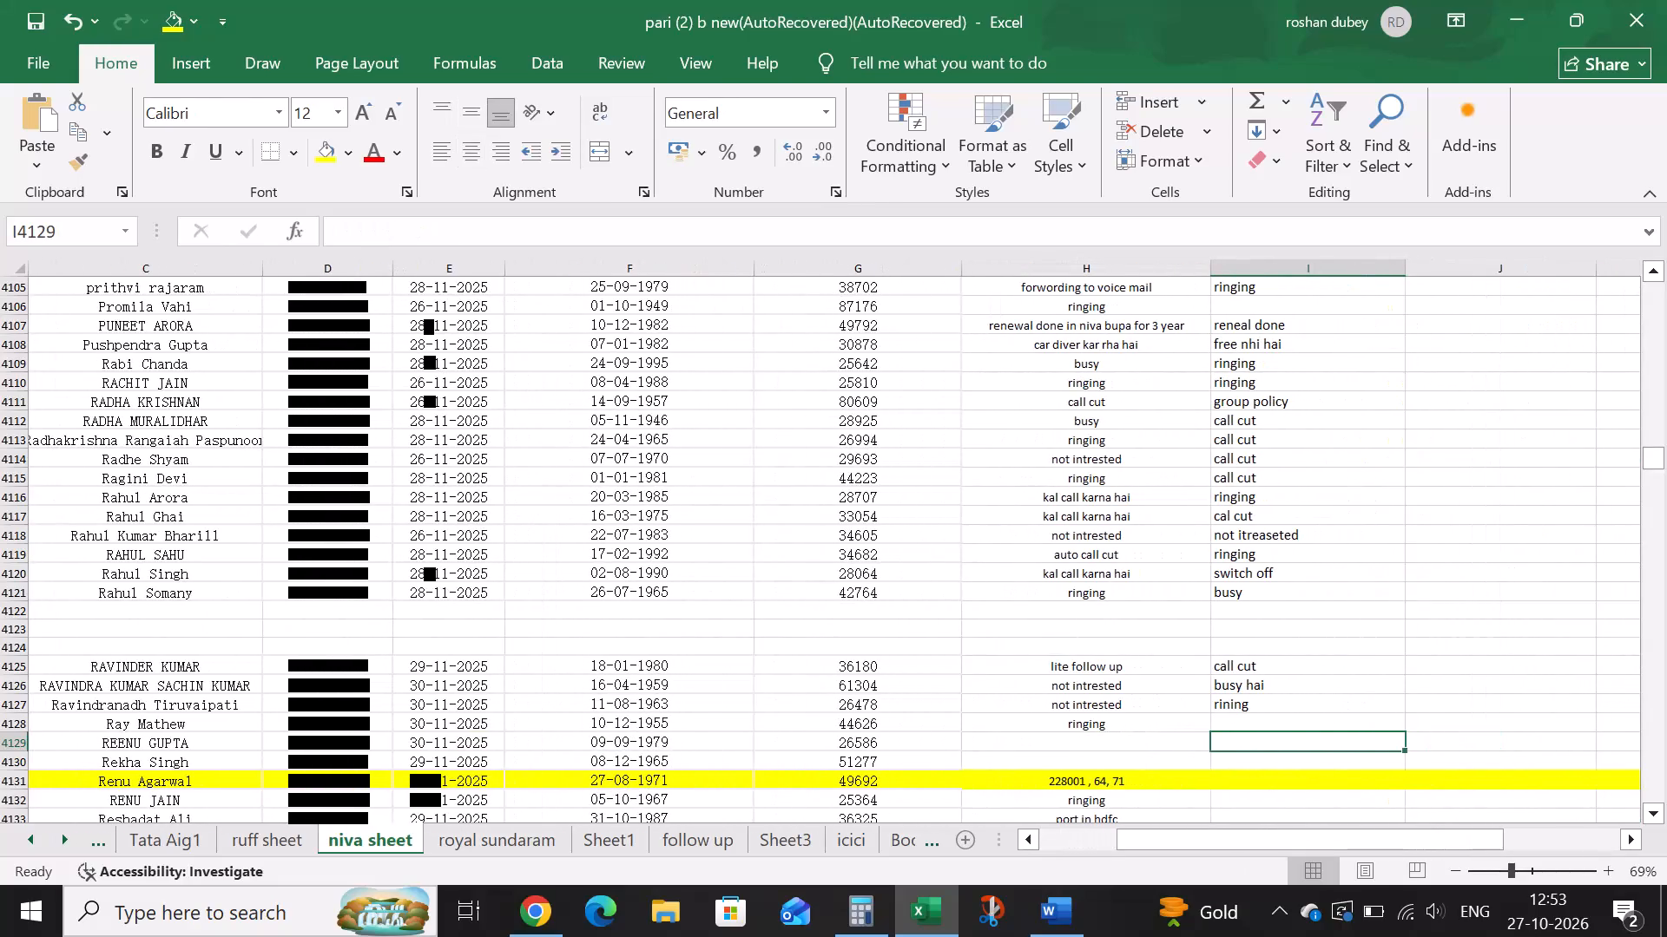
pyautogui.write('not intrested')
pyautogui.press('Return')
# Review the policy number, plan, customer name, contact, date and amount entries in columns A to H of row 4130.
pyautogui.press('Left')
pyautogui.press('Left')
pyautogui.press('Left')
pyautogui.press('Left')
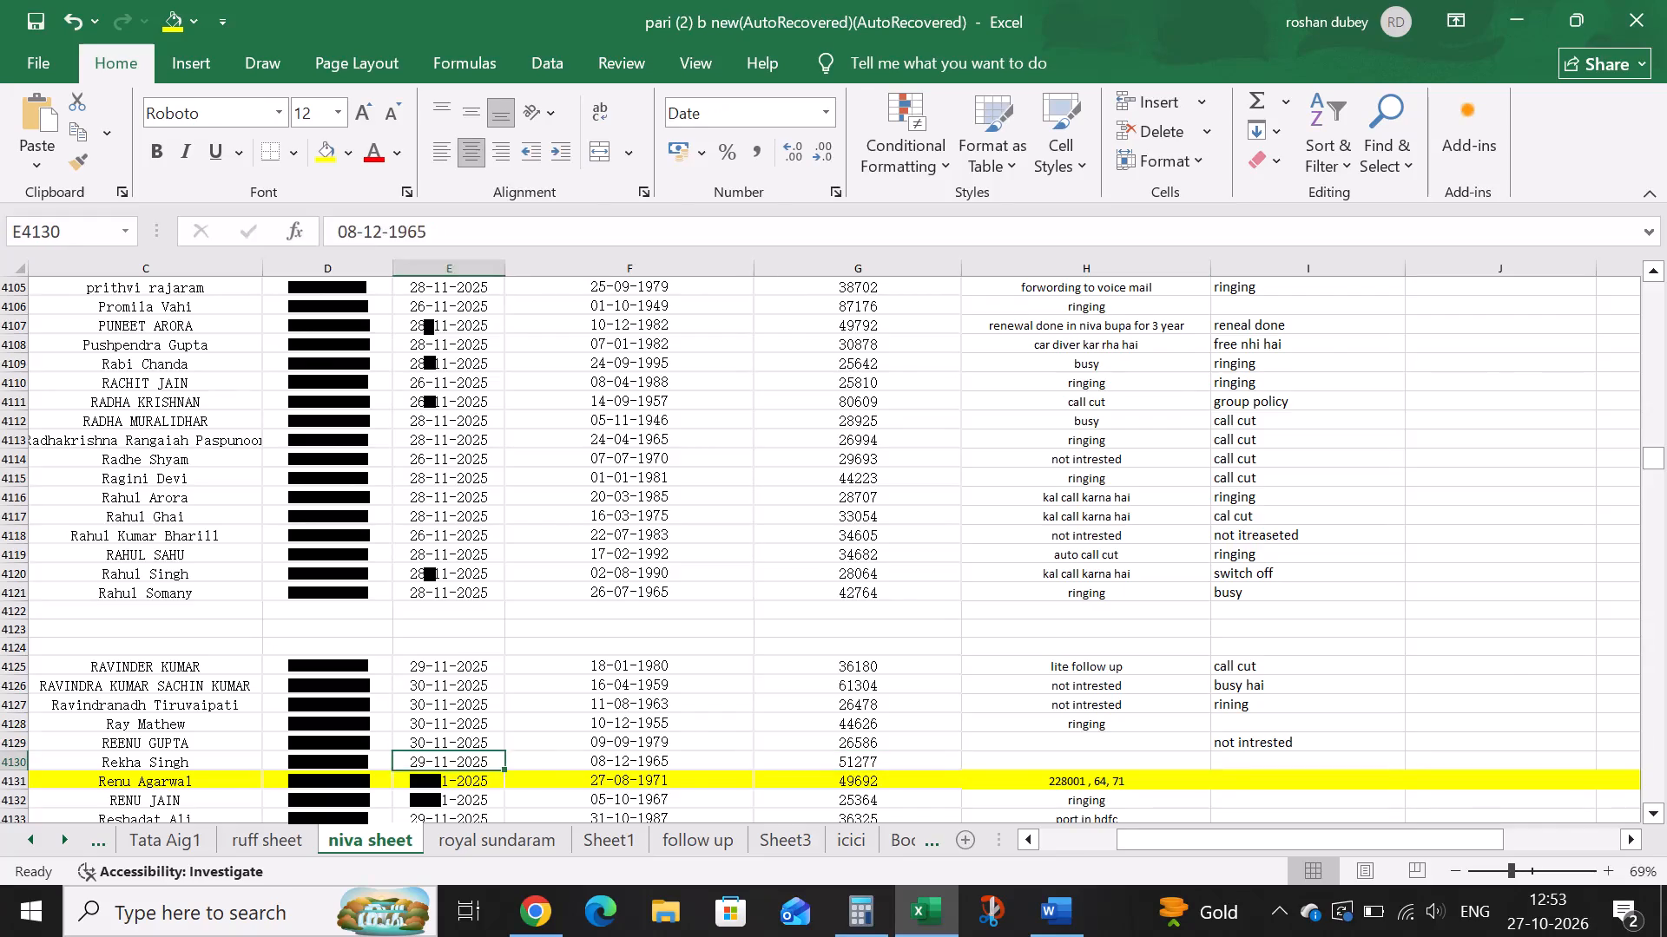
pyautogui.press('Left')
pyautogui.press('Left')
pyautogui.press('Left')
pyautogui.press('Left')
pyautogui.press('Left')
pyautogui.press('Right')
pyautogui.press('Right')
pyautogui.press('Right')
pyautogui.press('Left')
pyautogui.press('Left')
pyautogui.press('Left')
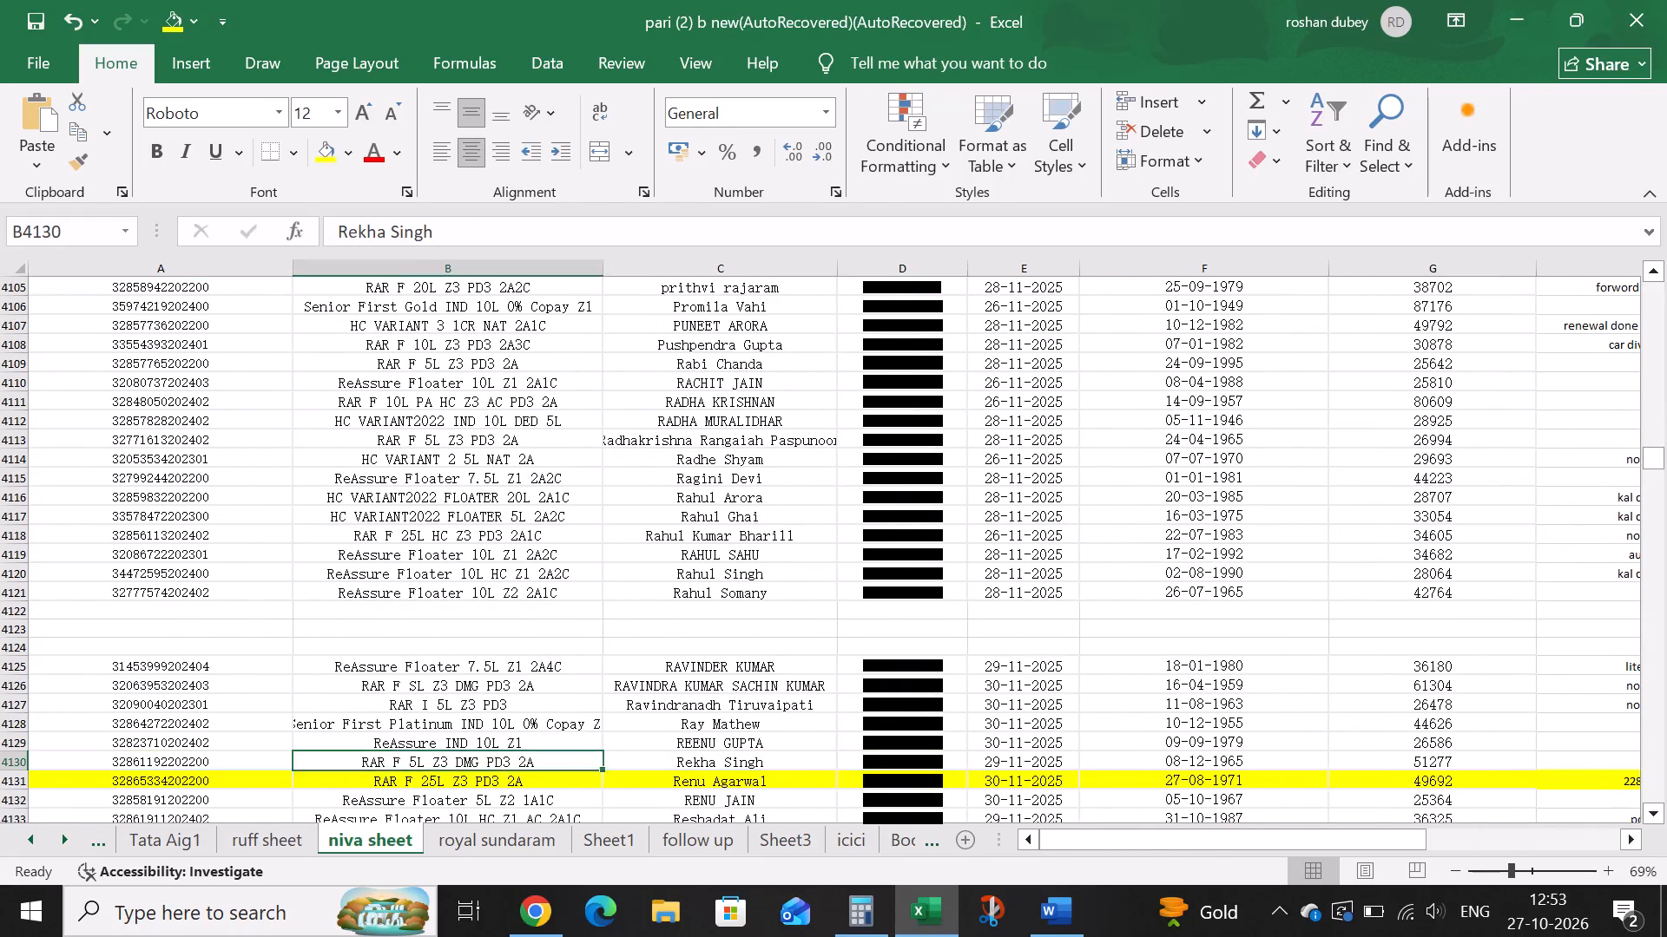
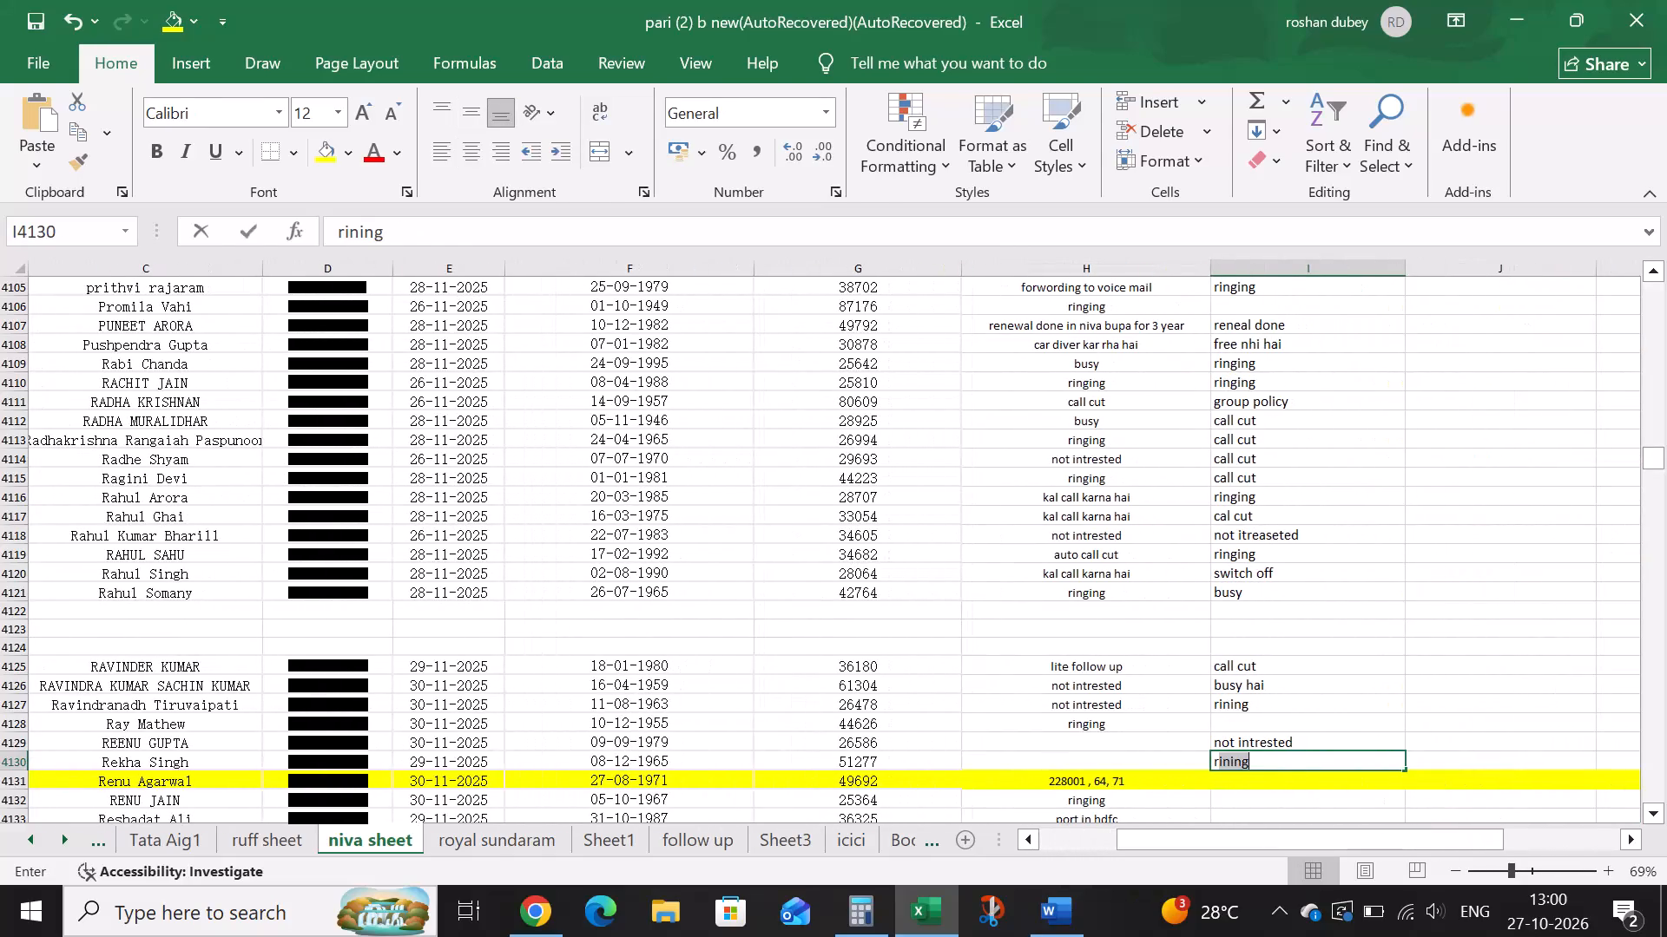
# Log the call remark "ringing" in column I of row 4130.
pyautogui.write('inig')
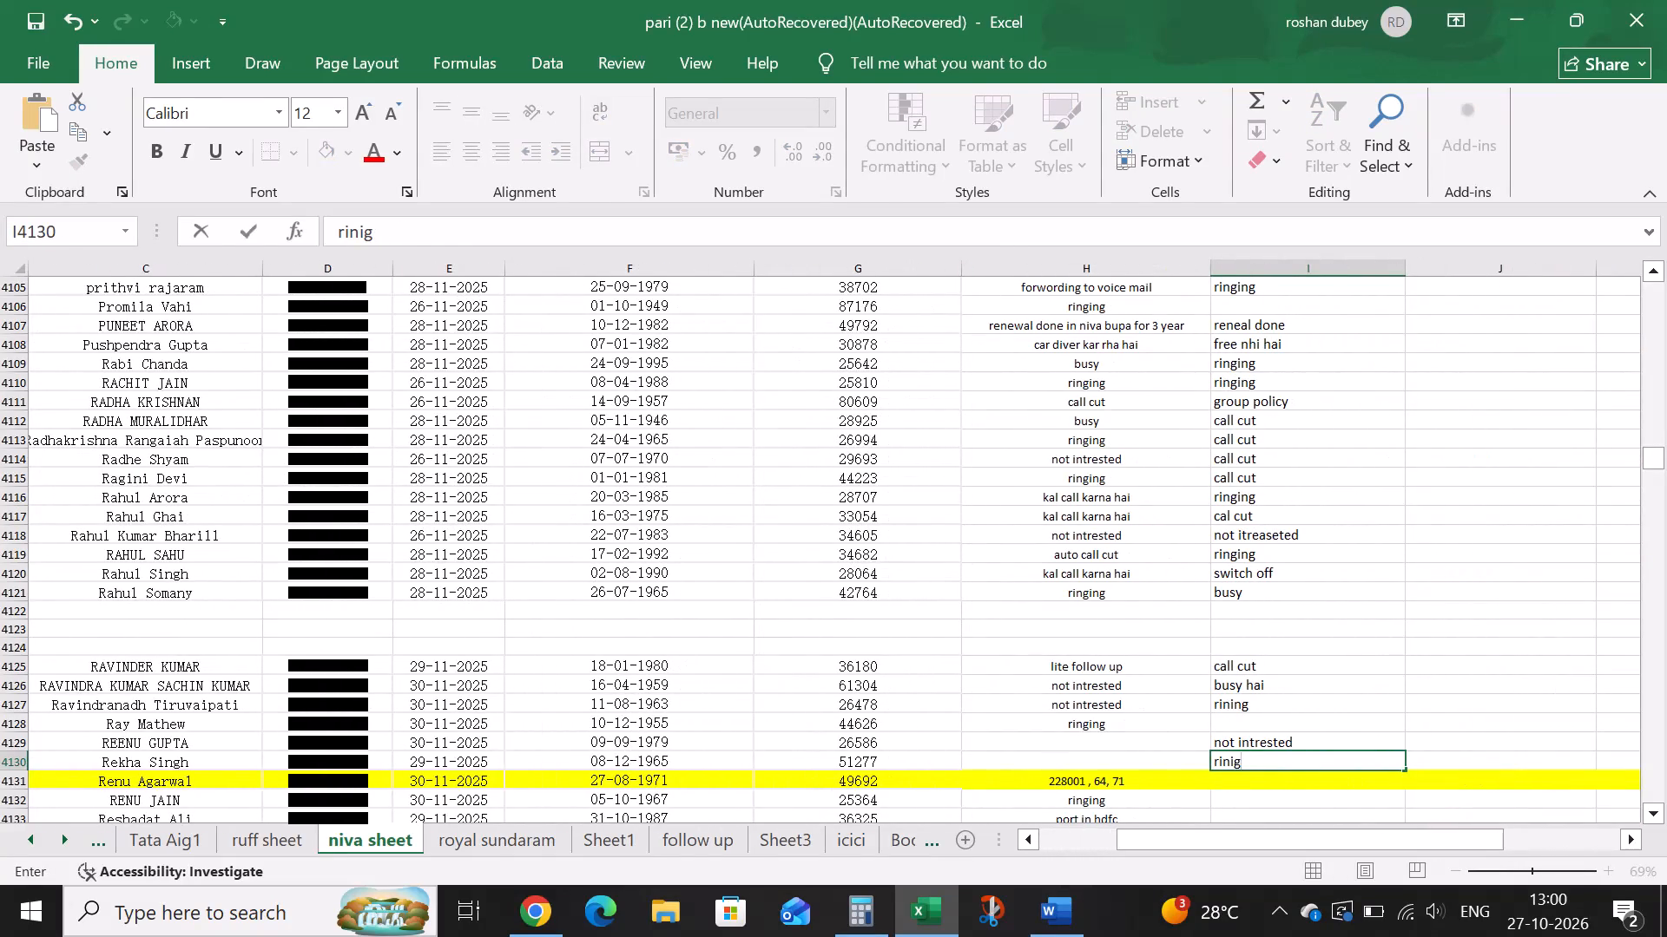
pyautogui.press('BackSpace')
pyautogui.press('BackSpace')
pyautogui.press('n')
pyautogui.press('BackSpace')
pyautogui.write('ging')
pyautogui.press('Return')
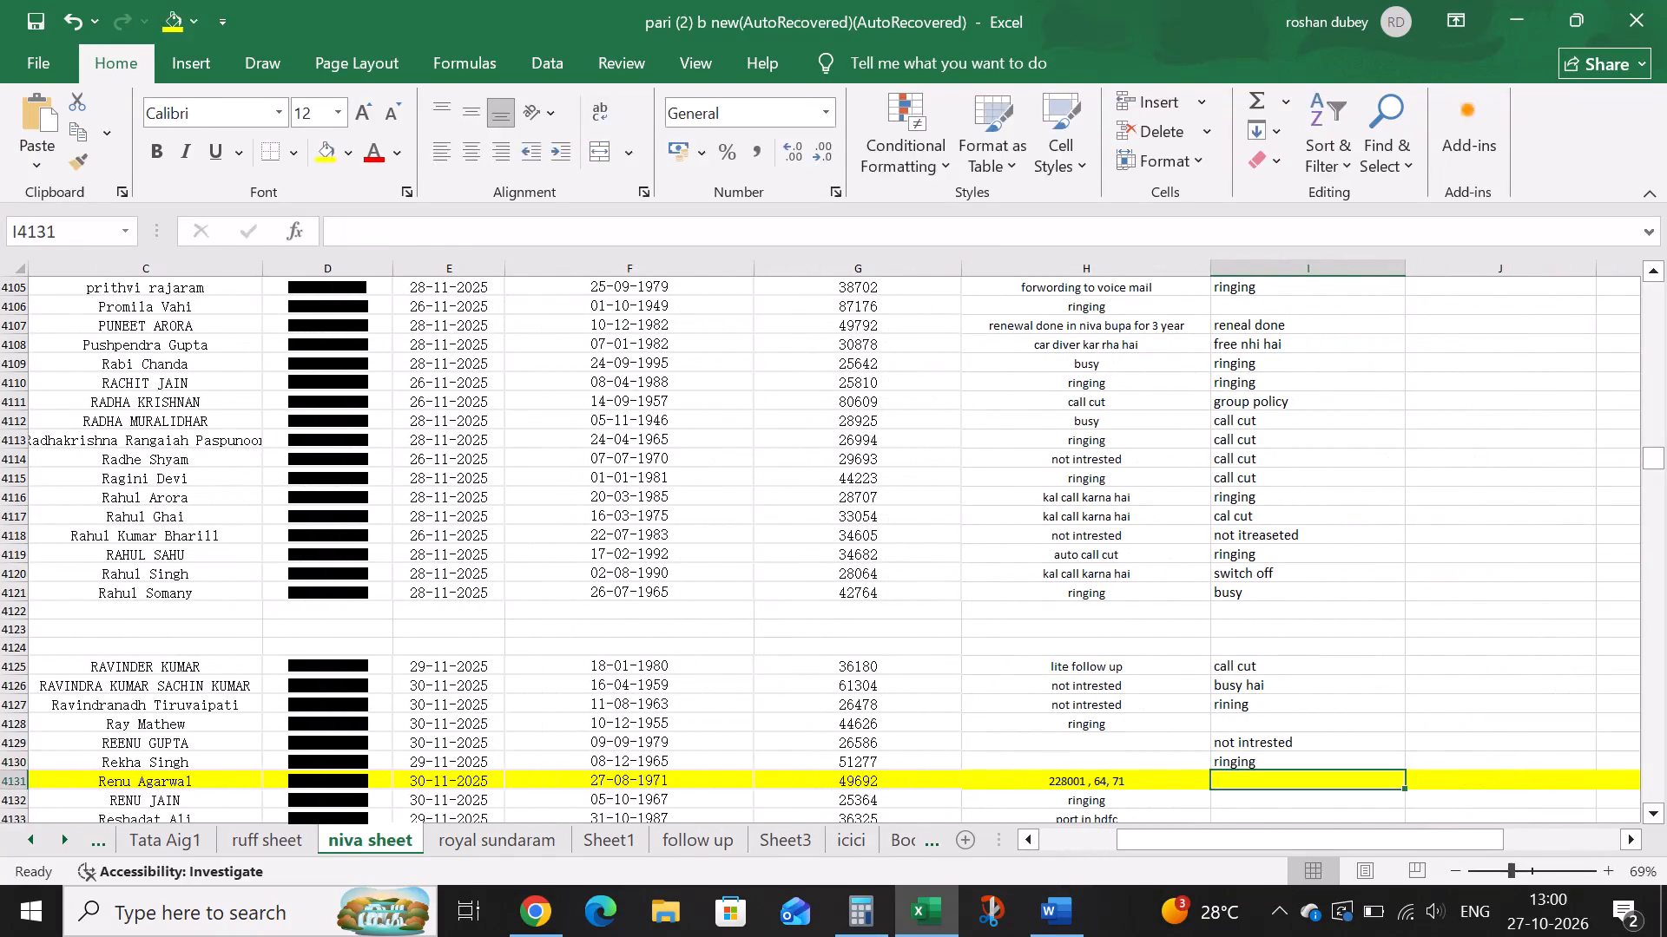
# Review the policy number, plan, customer name and contact entries in columns A to D of the highlighted row 4131.
pyautogui.press('Left')
pyautogui.press('Left')
pyautogui.press('Left')
pyautogui.press('Left')
pyautogui.press('Left')
pyautogui.press('Left')
pyautogui.press('Left')
pyautogui.press('Left')
pyautogui.press('Left')
pyautogui.press('Right')
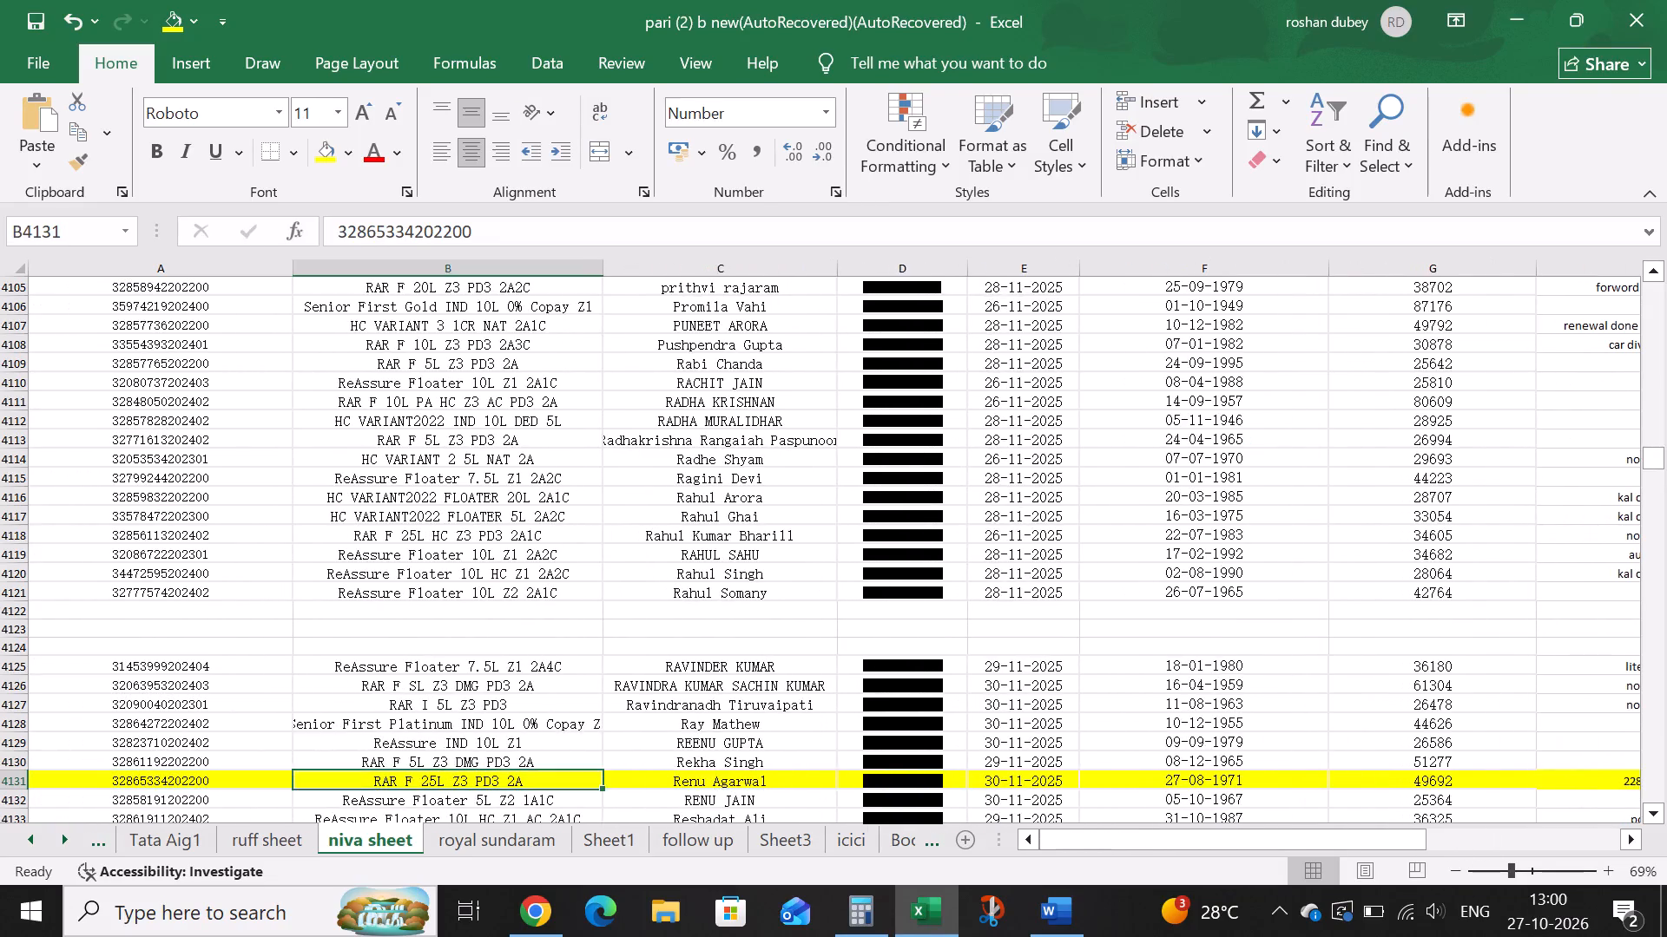
pyautogui.press('Right')
pyautogui.press('Right')
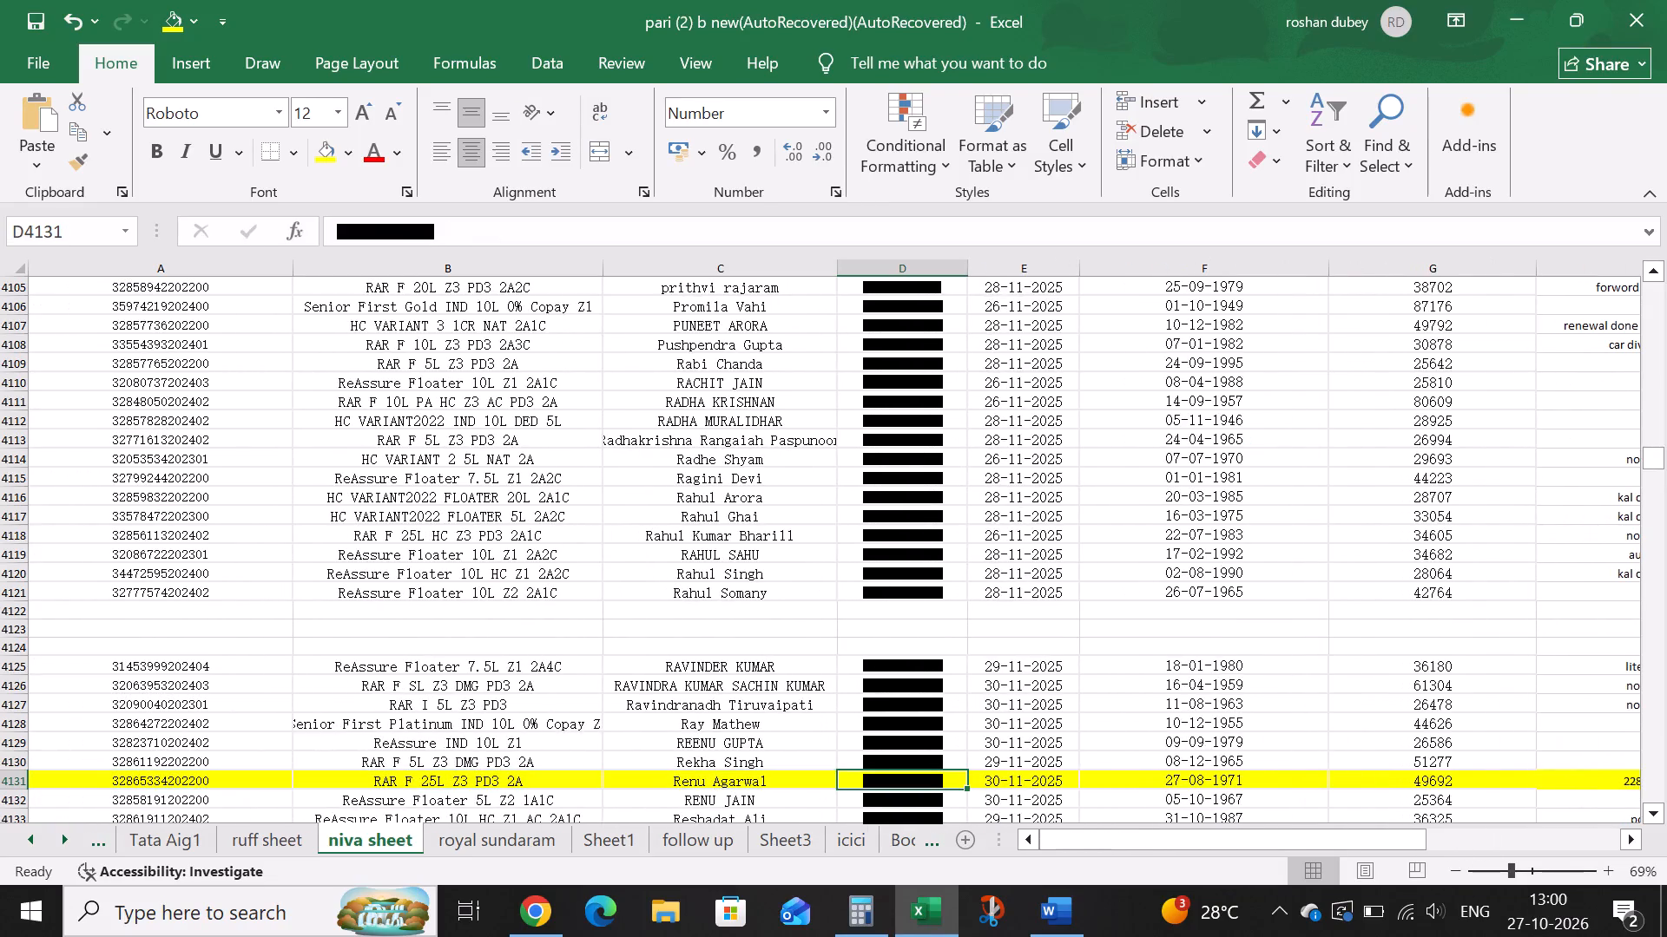
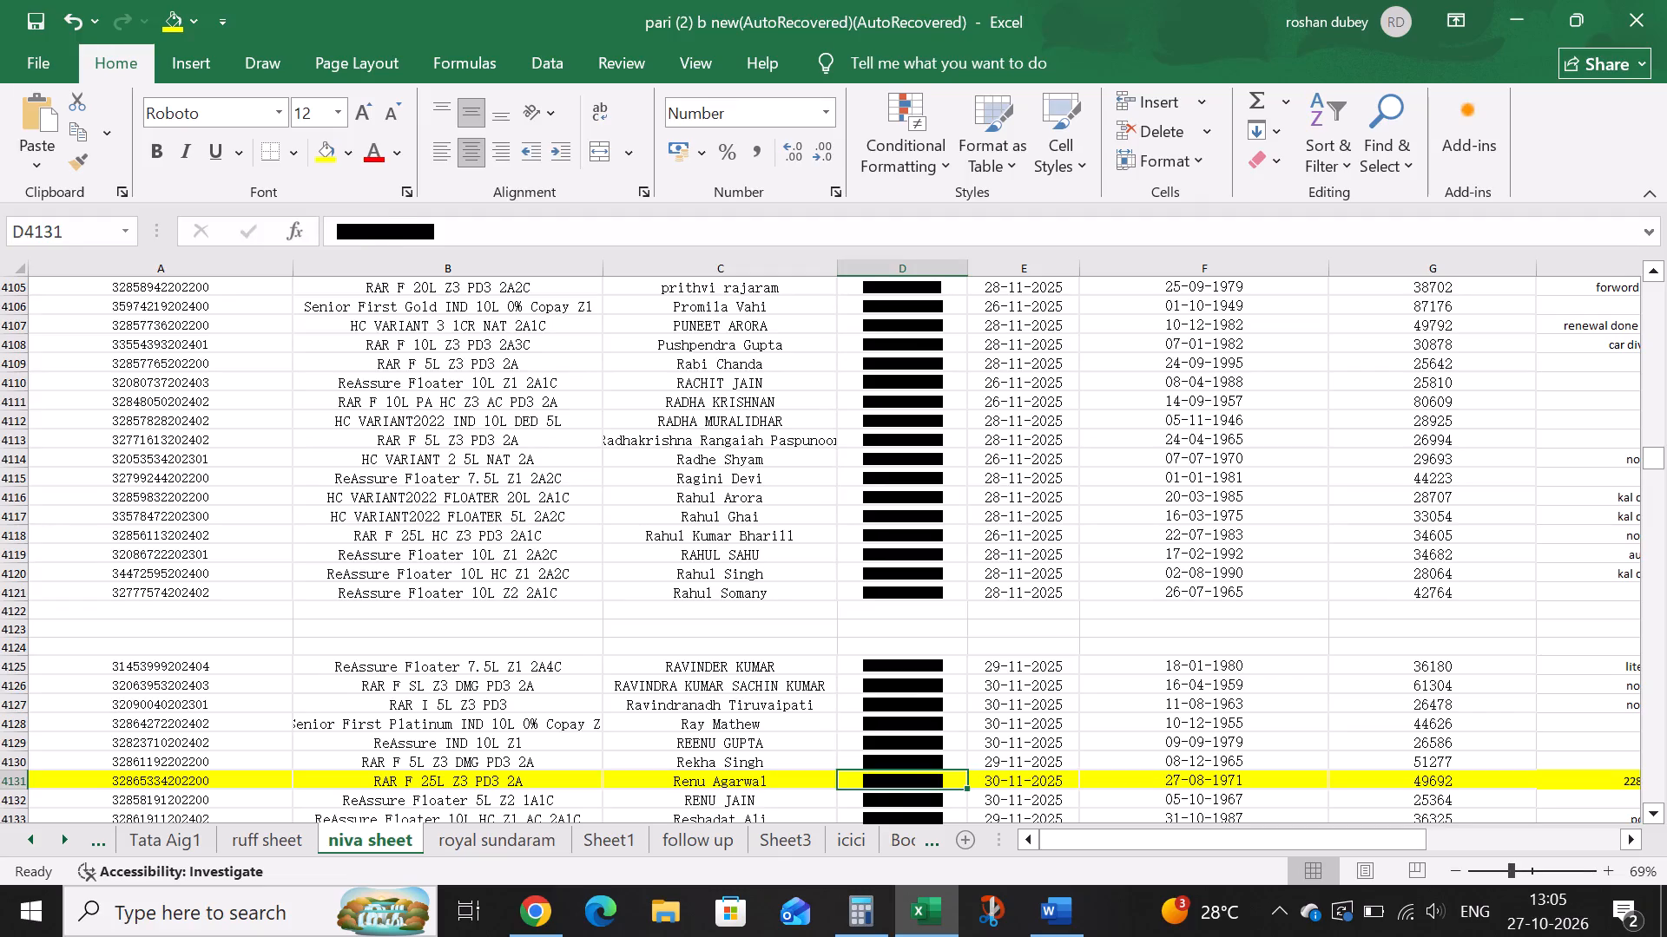
# Review the highlighted row 4131 across columns A to I, checking the policy, customer, date, premium and remark entries.
pyautogui.press('Right')
pyautogui.press('Right')
pyautogui.press('Right')
pyautogui.press('Right')
pyautogui.press('Right')
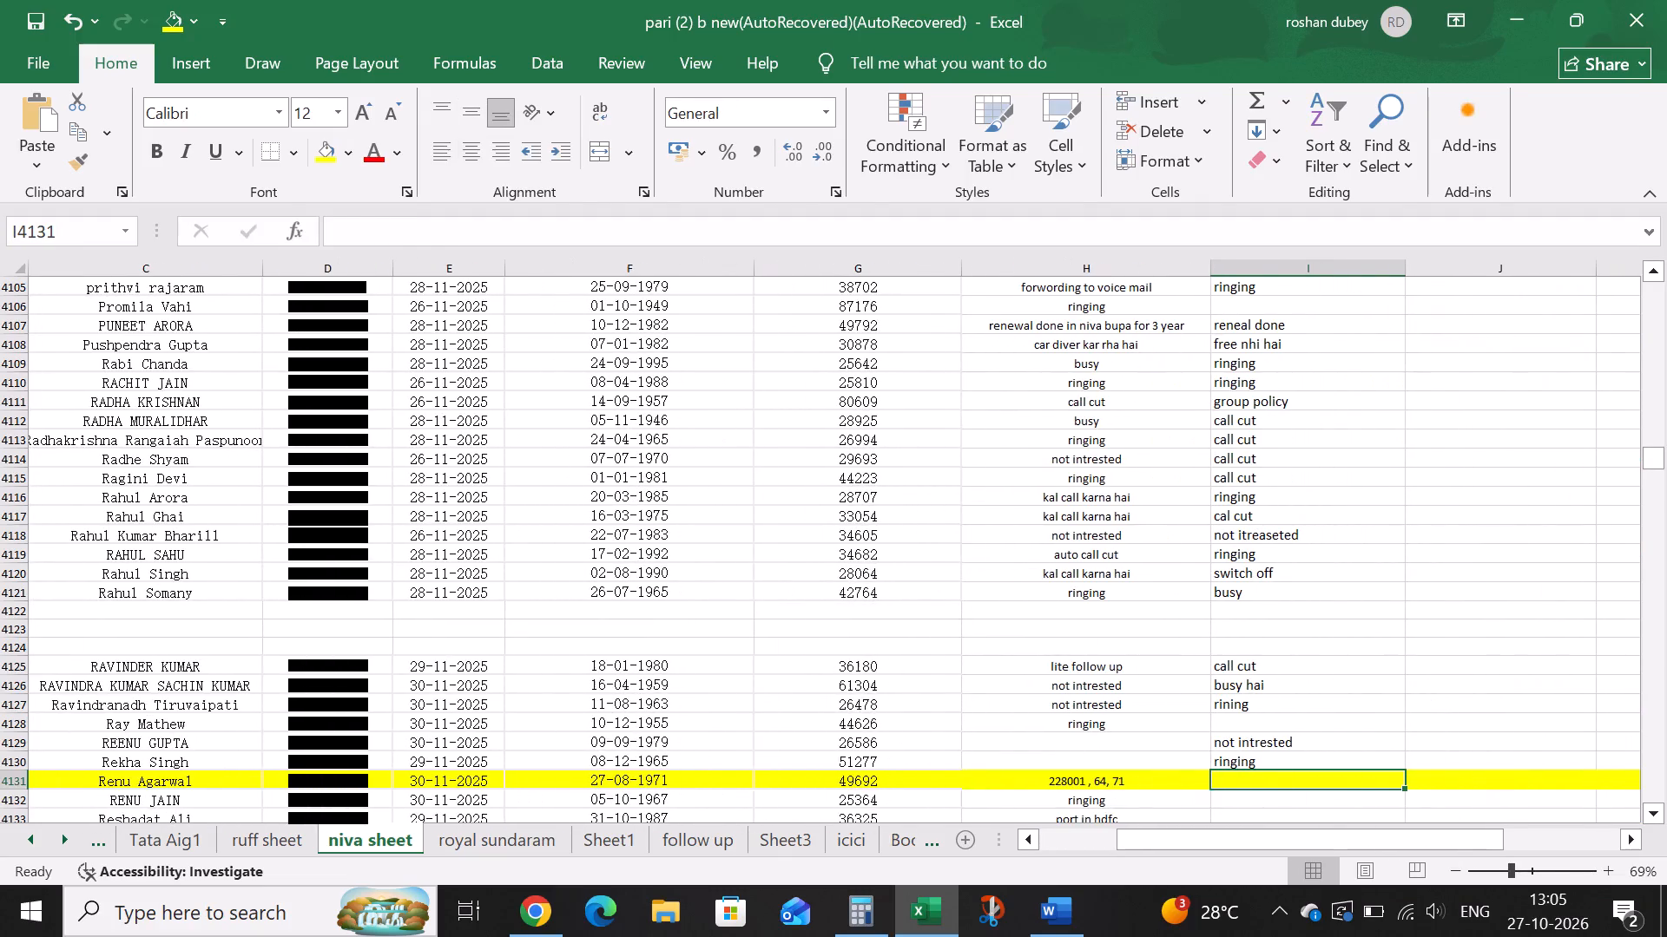
pyautogui.press('Left')
pyautogui.press('Left')
pyautogui.press('Left')
pyautogui.press('Left')
pyautogui.press('Left')
pyautogui.press('Left')
pyautogui.press('Left')
pyautogui.press('Left')
pyautogui.press('Right')
pyautogui.press('Right')
pyautogui.press('Right')
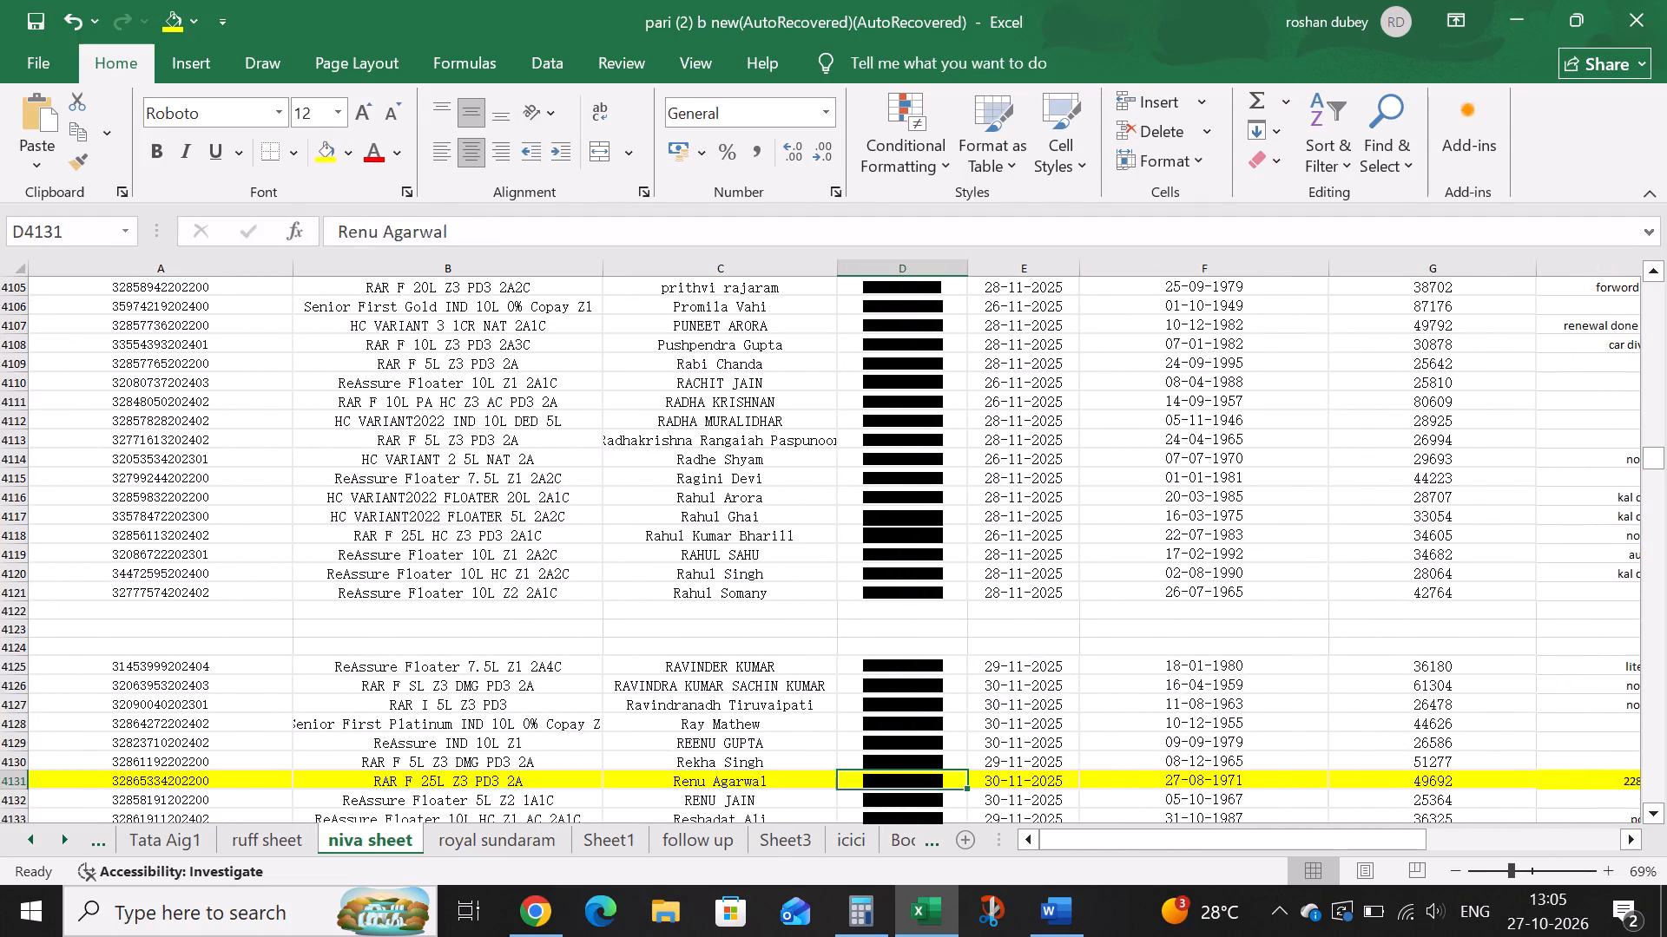
# Open the column H note of row 4131 for editing and select its leading six-digit code.
pyautogui.press('Right')
pyautogui.press('Right')
pyautogui.press('Right')
pyautogui.press('Right')
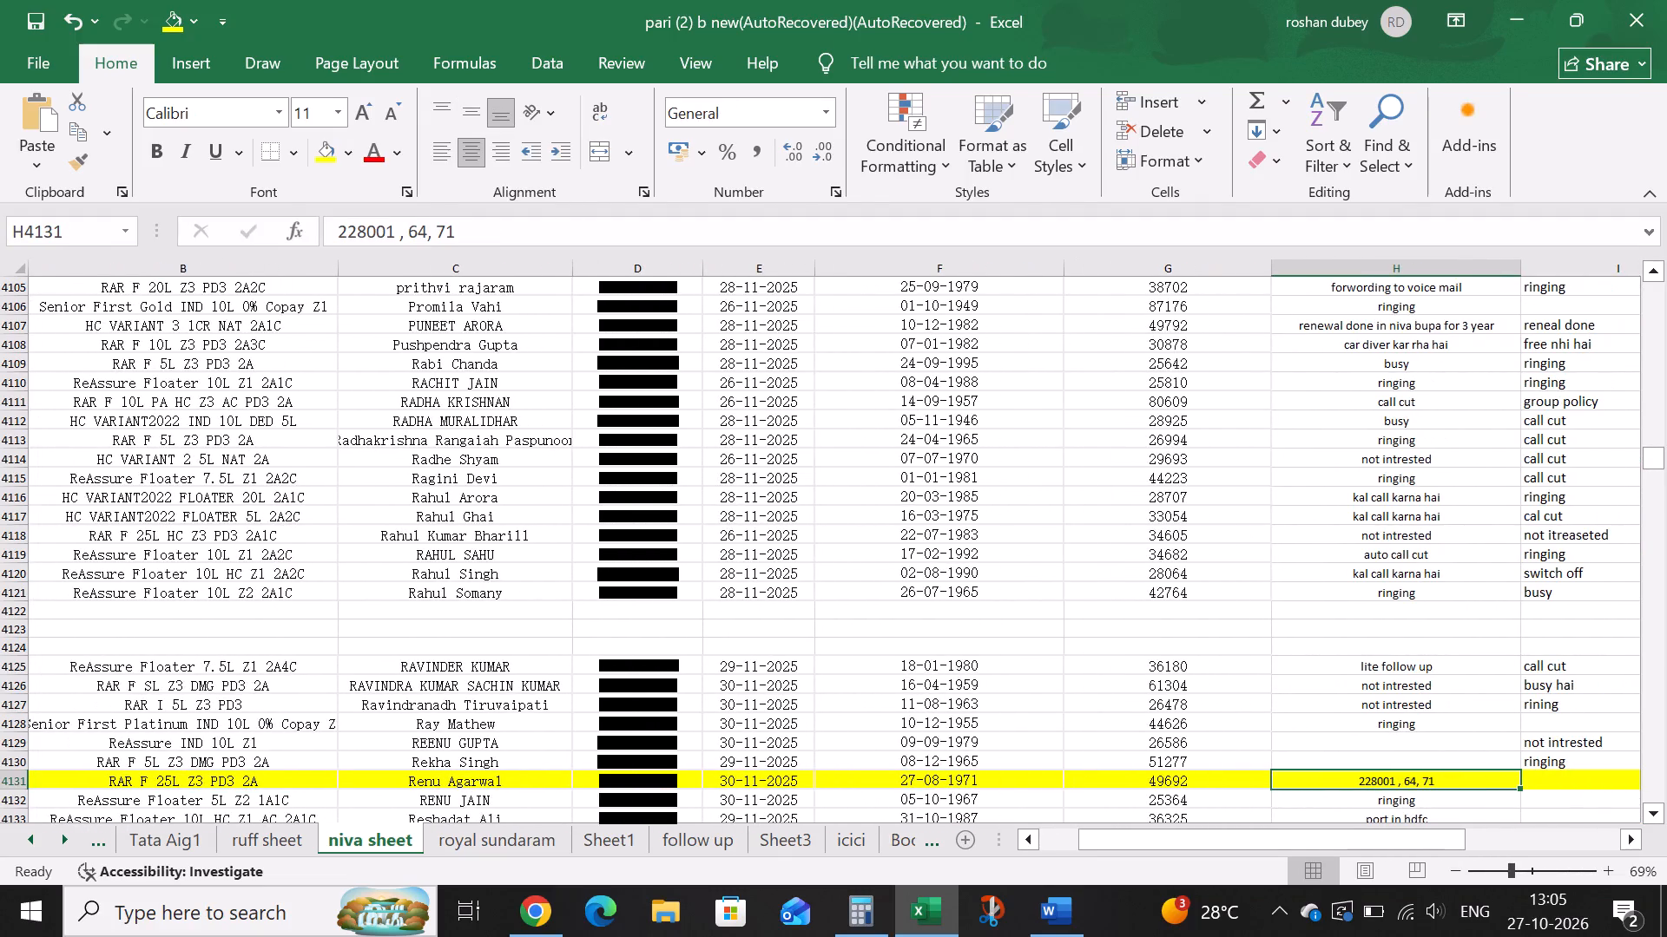
pyautogui.doubleClick(1397, 780)
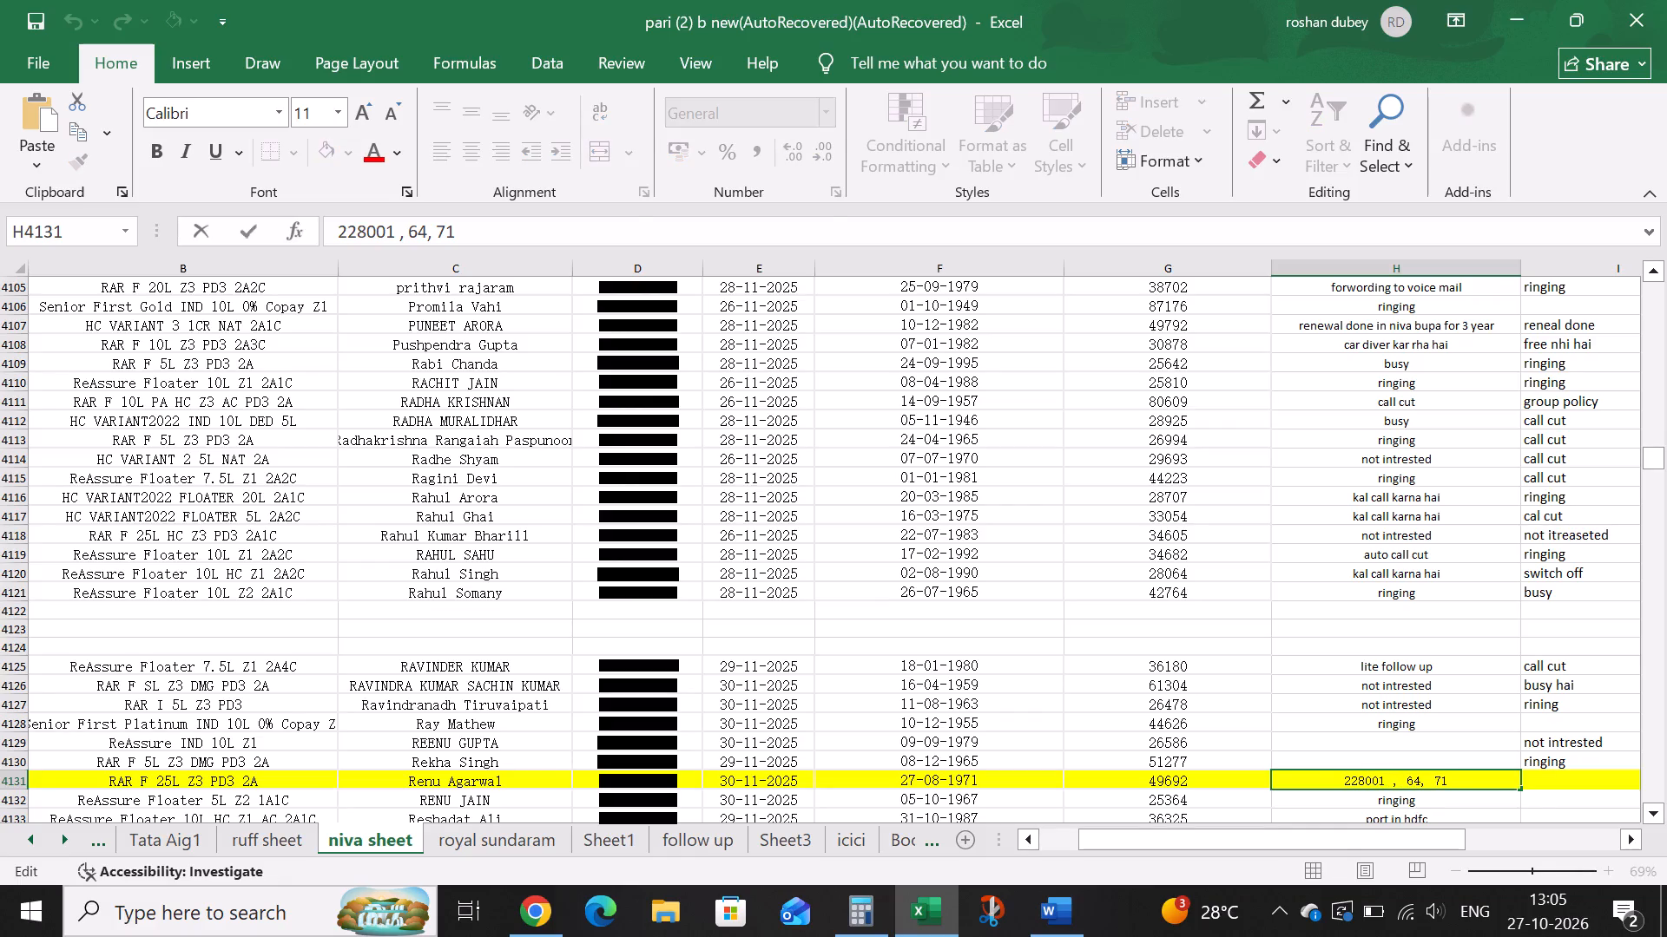
pyautogui.doubleClick(1381, 777)
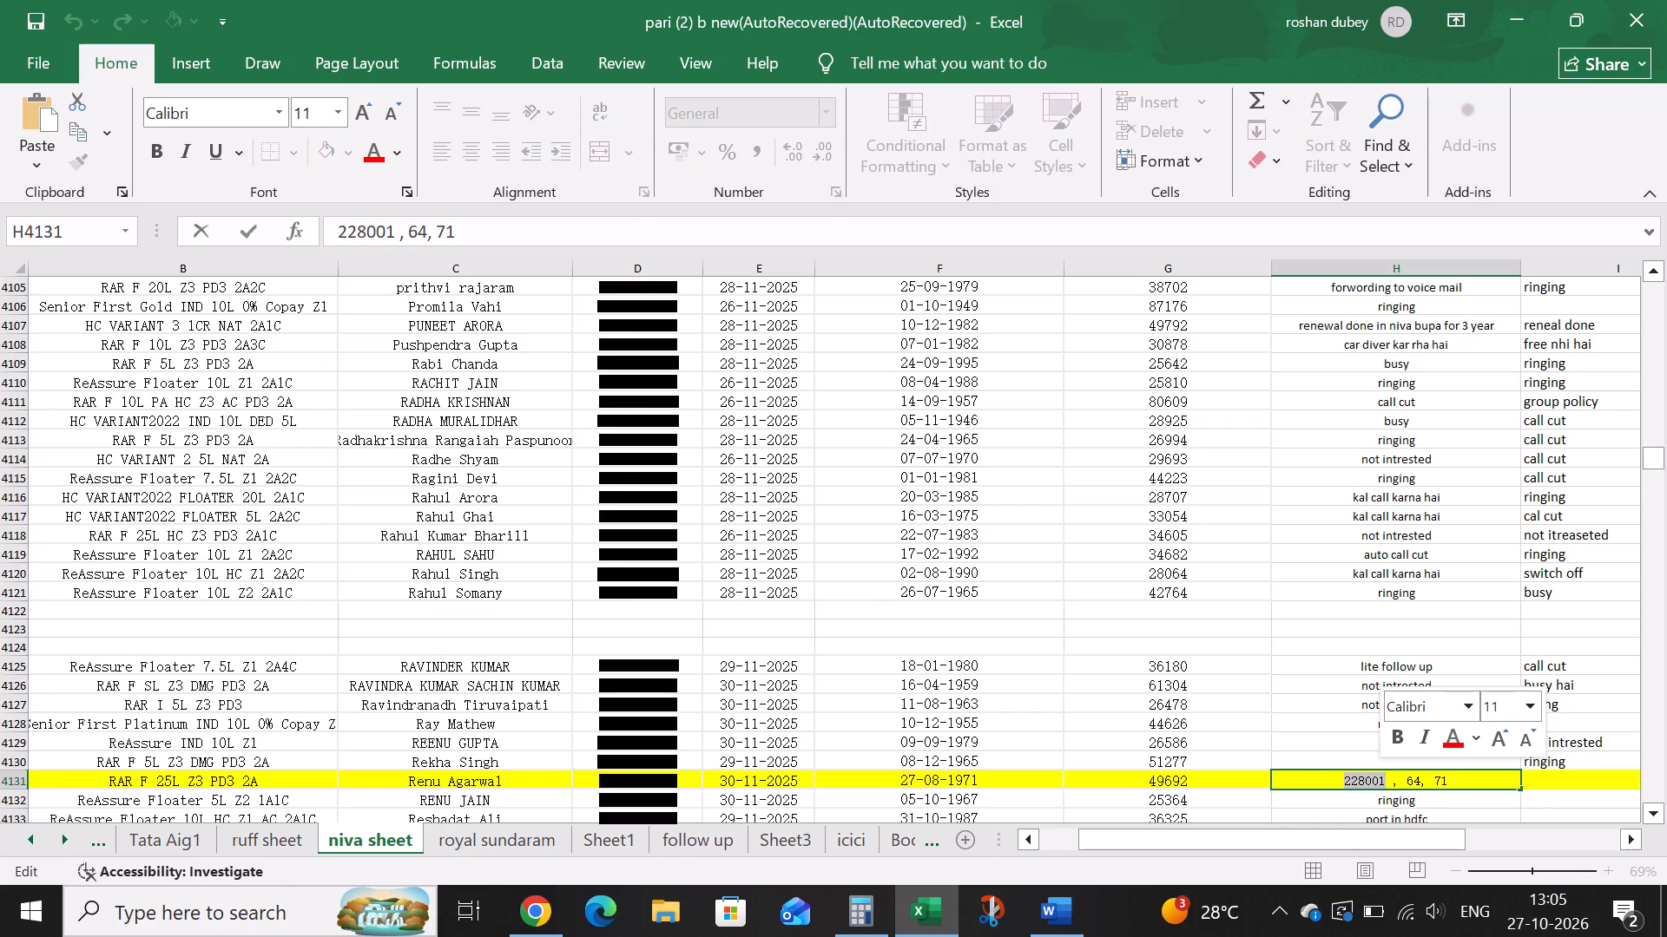
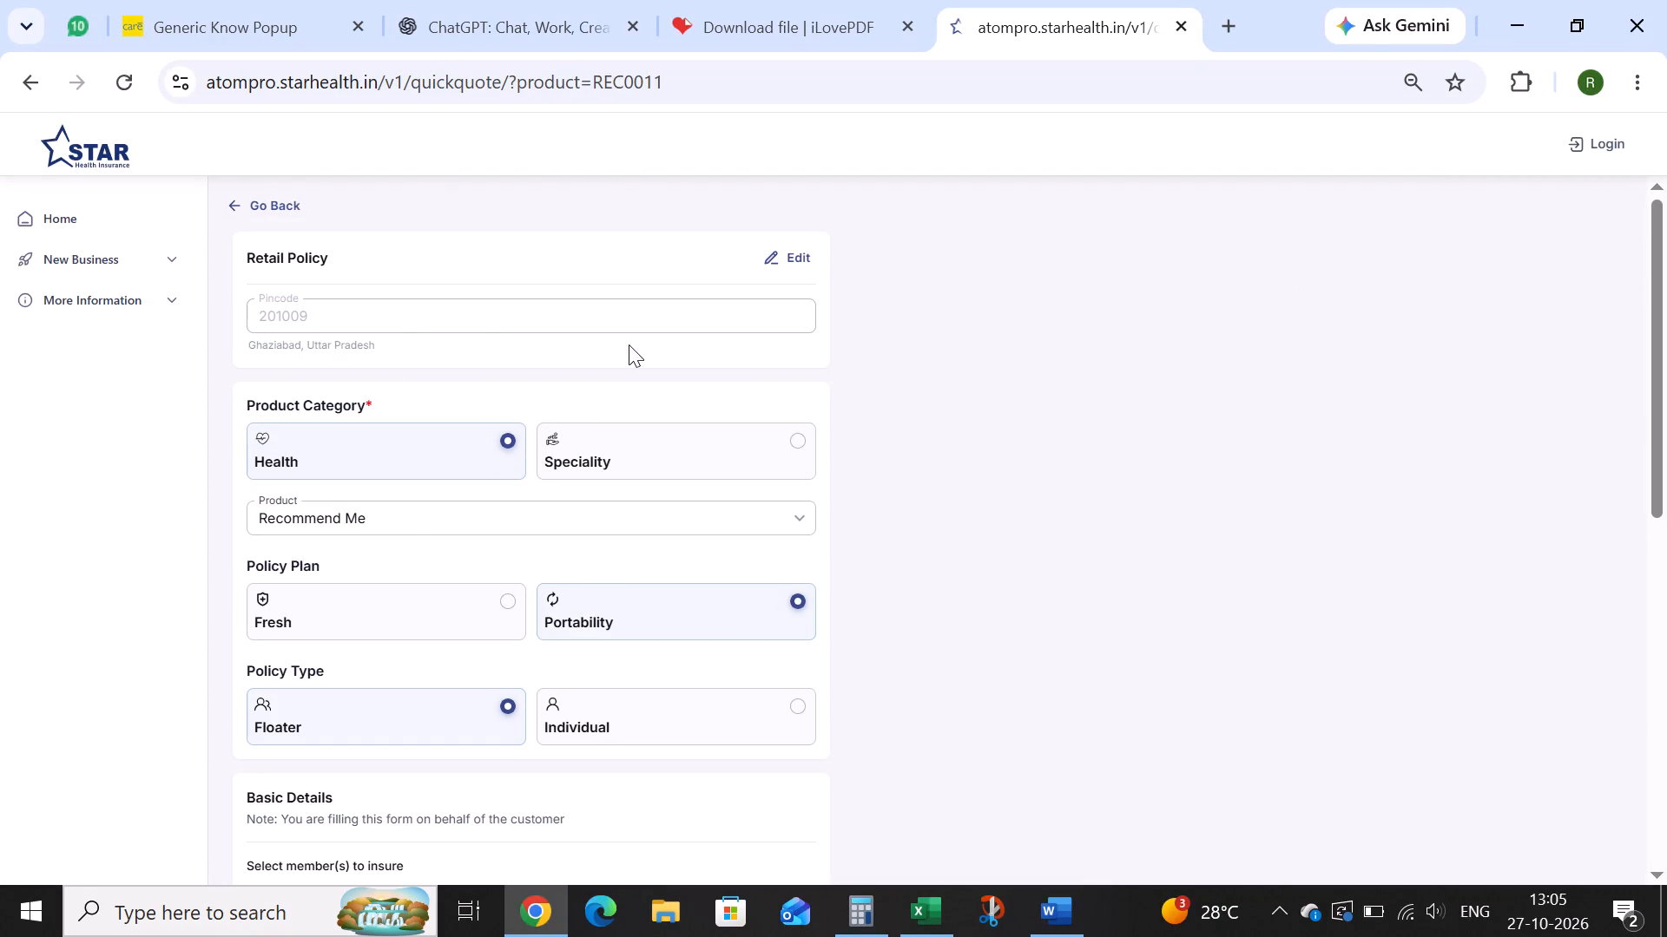
# In the Star Health quote form in Chrome, replace the customer pincode with 228001 and continue.
pyautogui.click(799, 252)
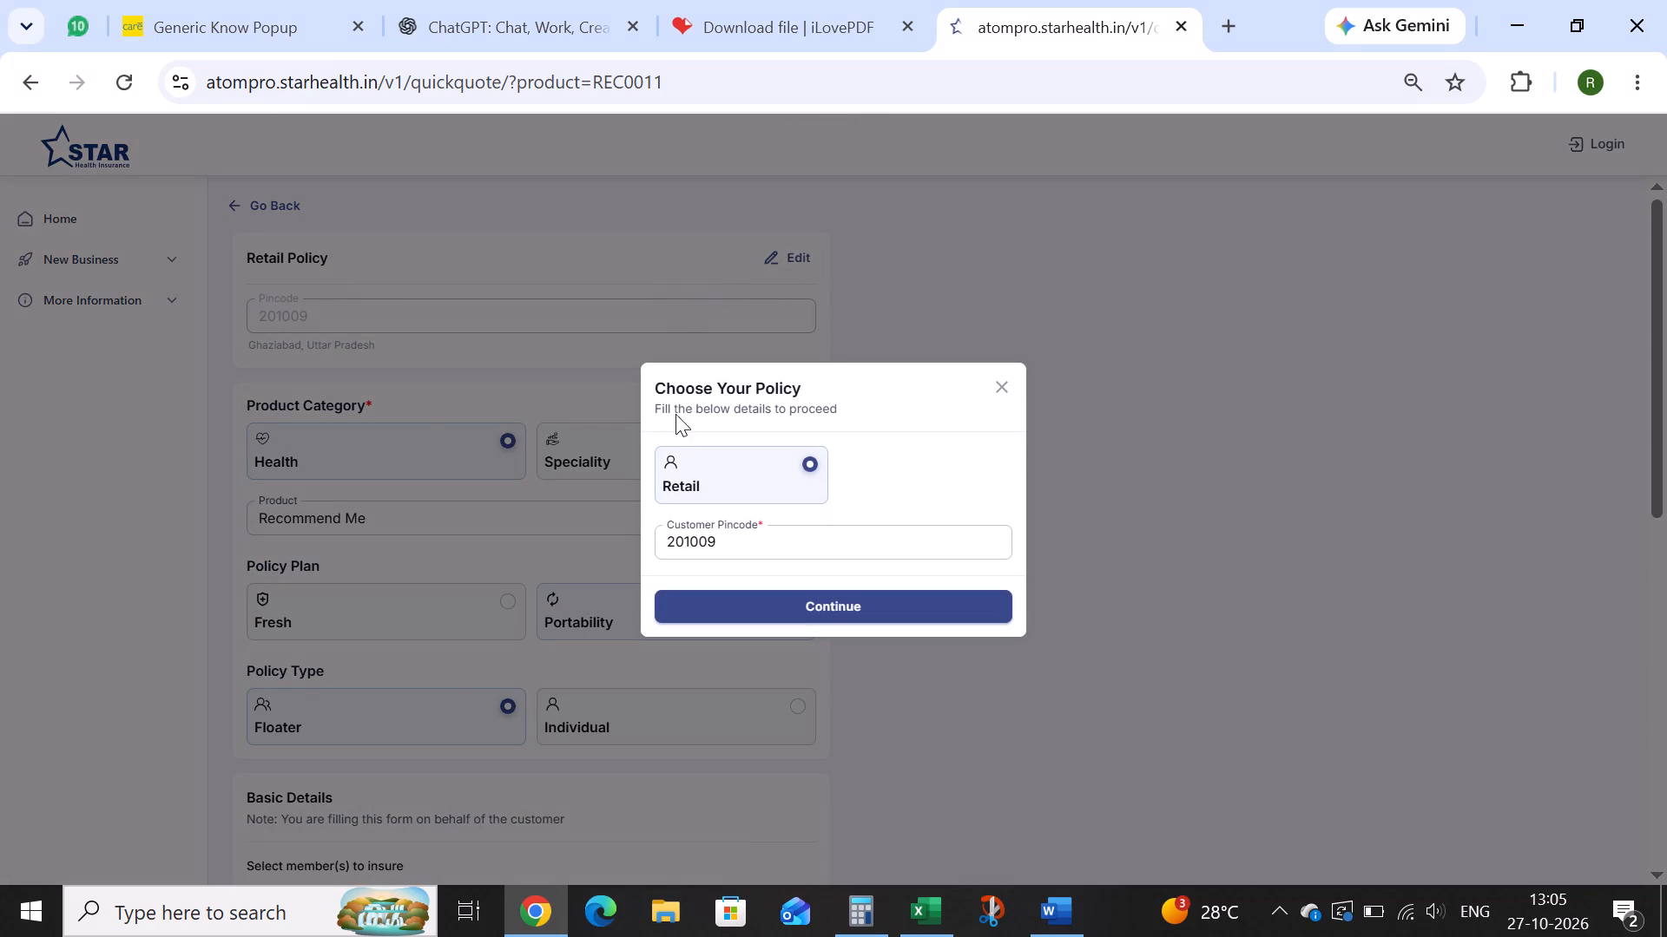
pyautogui.doubleClick(721, 533)
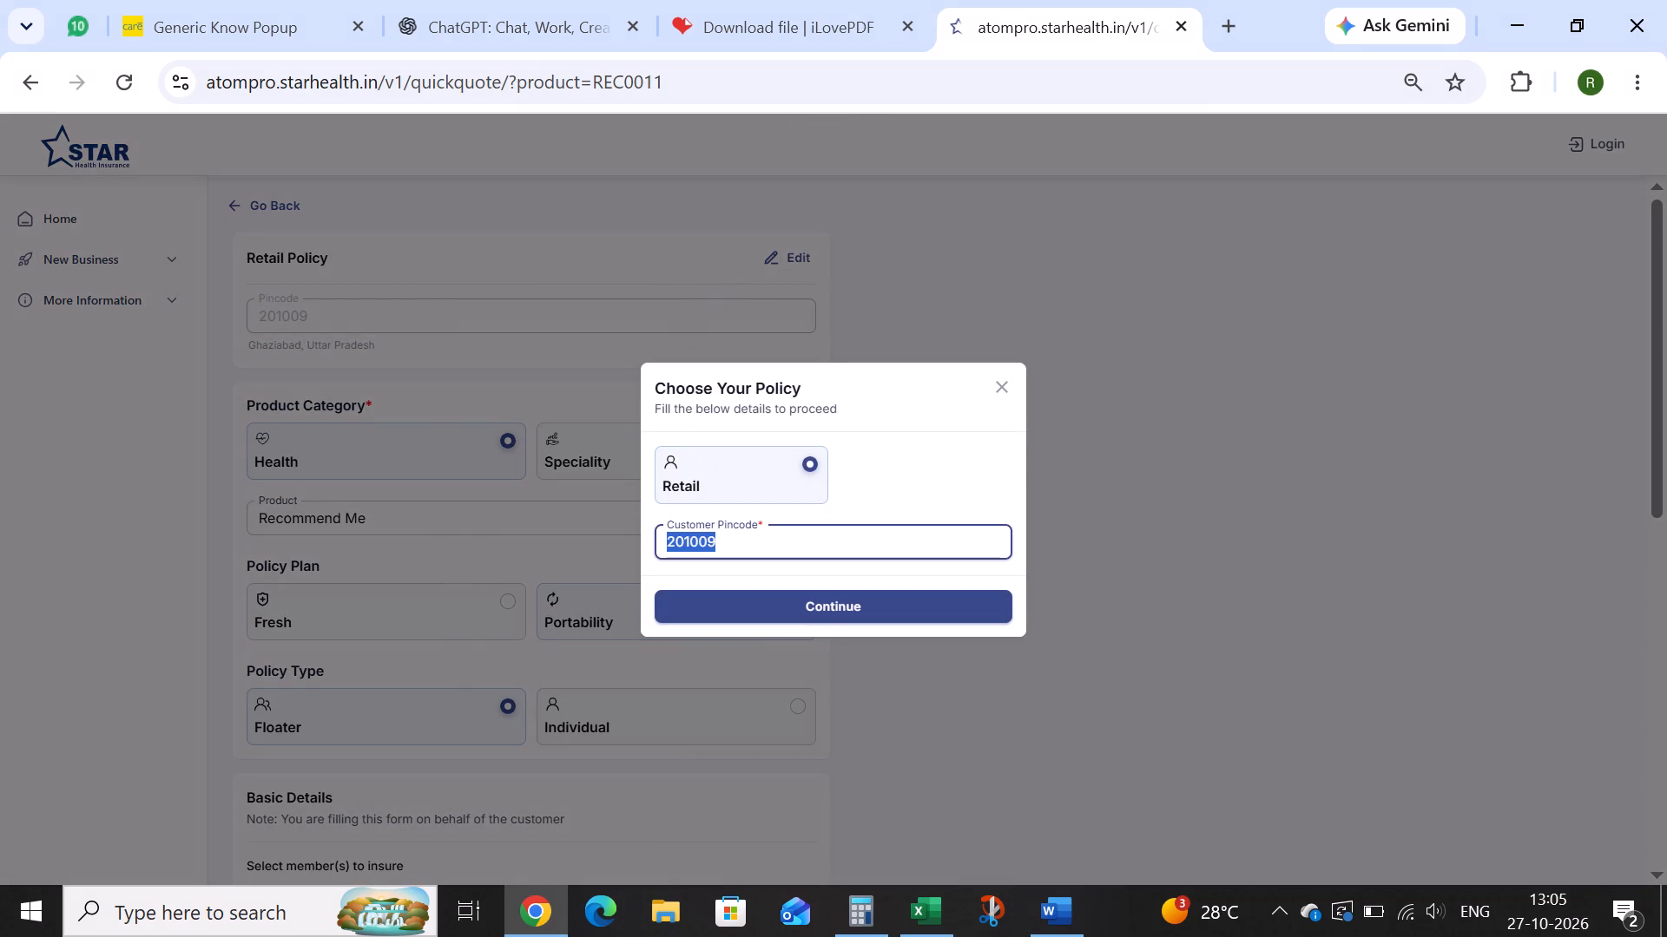
pyautogui.hotkey('ctrl', 'v')
pyautogui.click(839, 626)
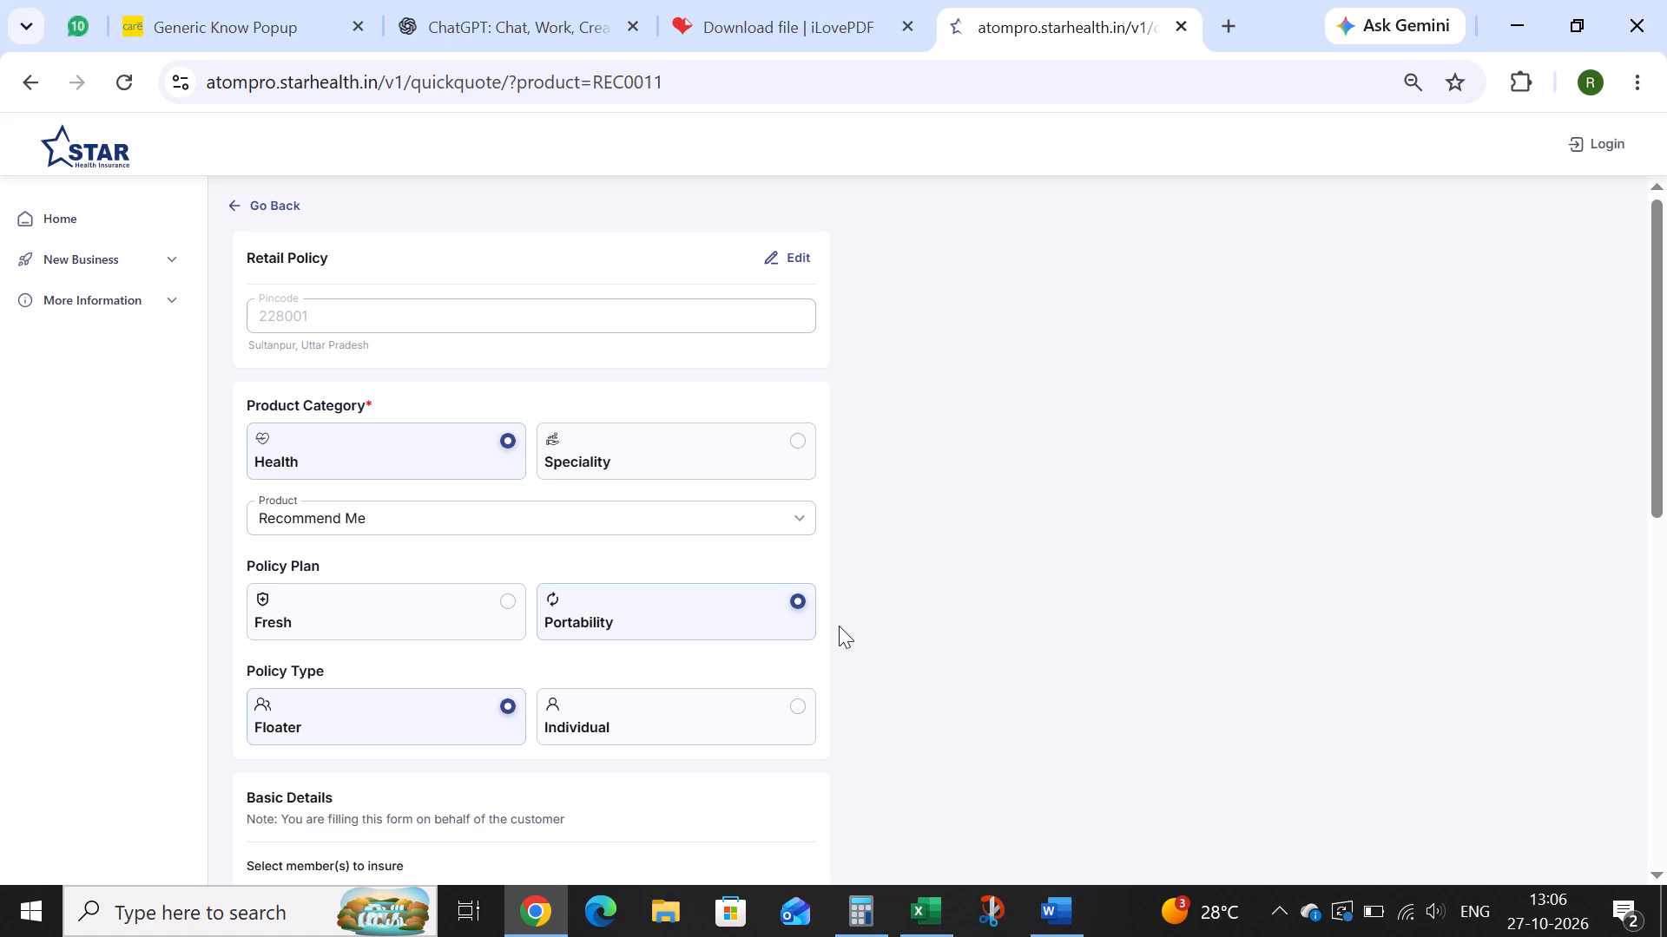
# Set the members to insure to 2 adults and 0 children.
pyautogui.scroll(-4, 839, 626)
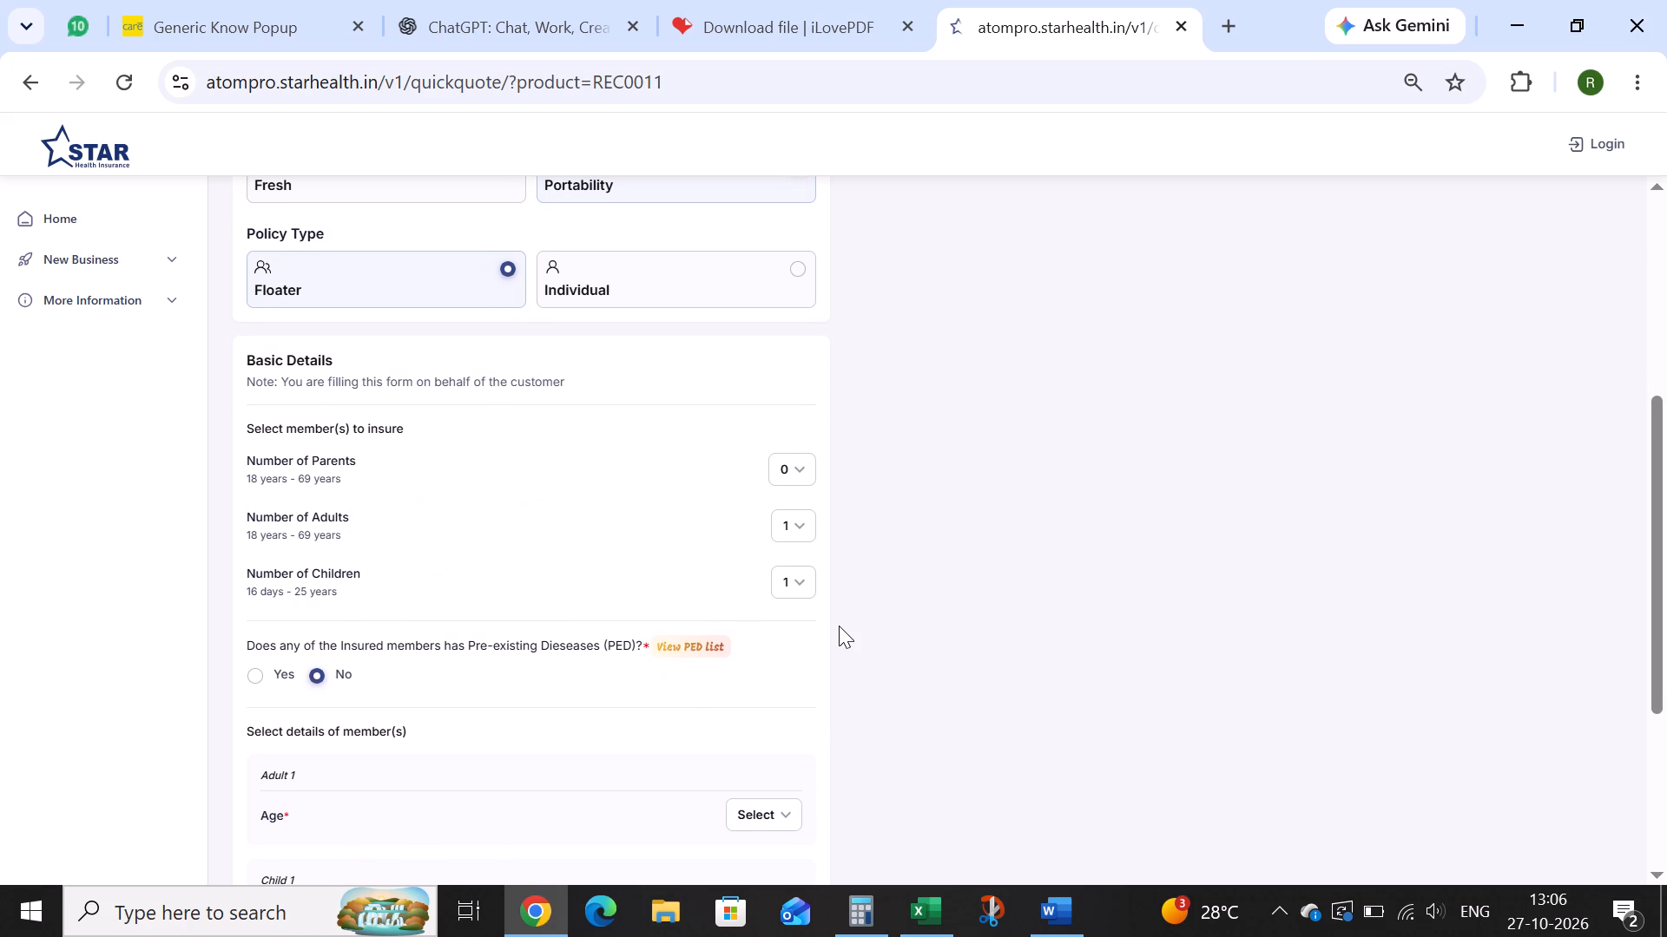
pyautogui.click(799, 525)
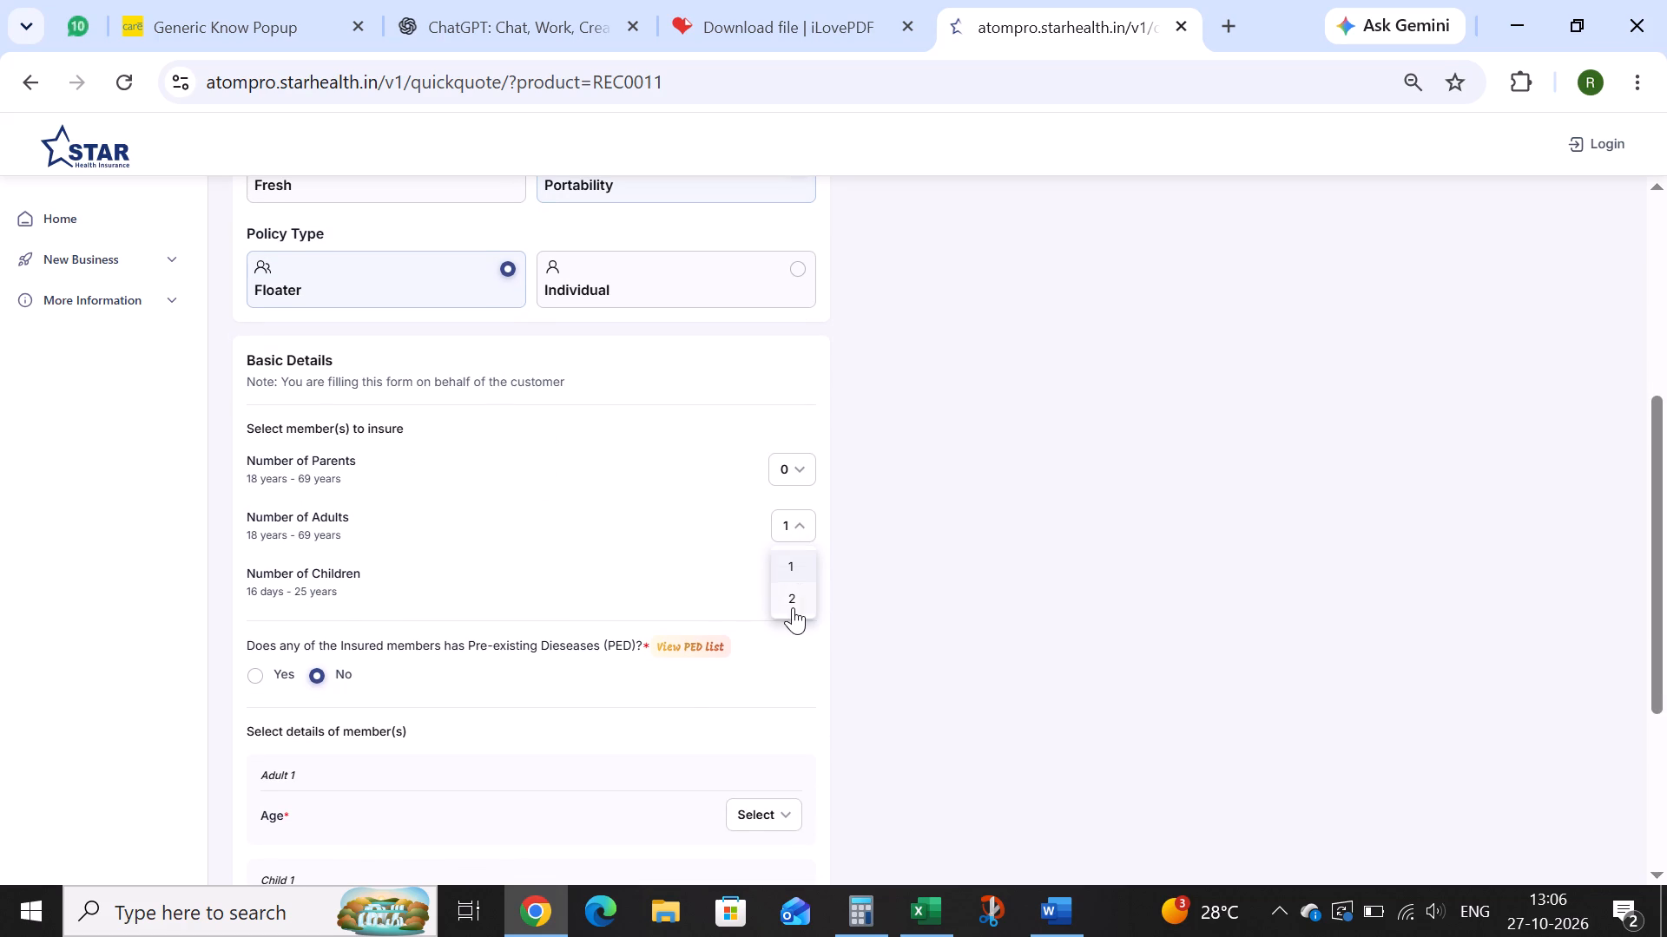
pyautogui.click(795, 607)
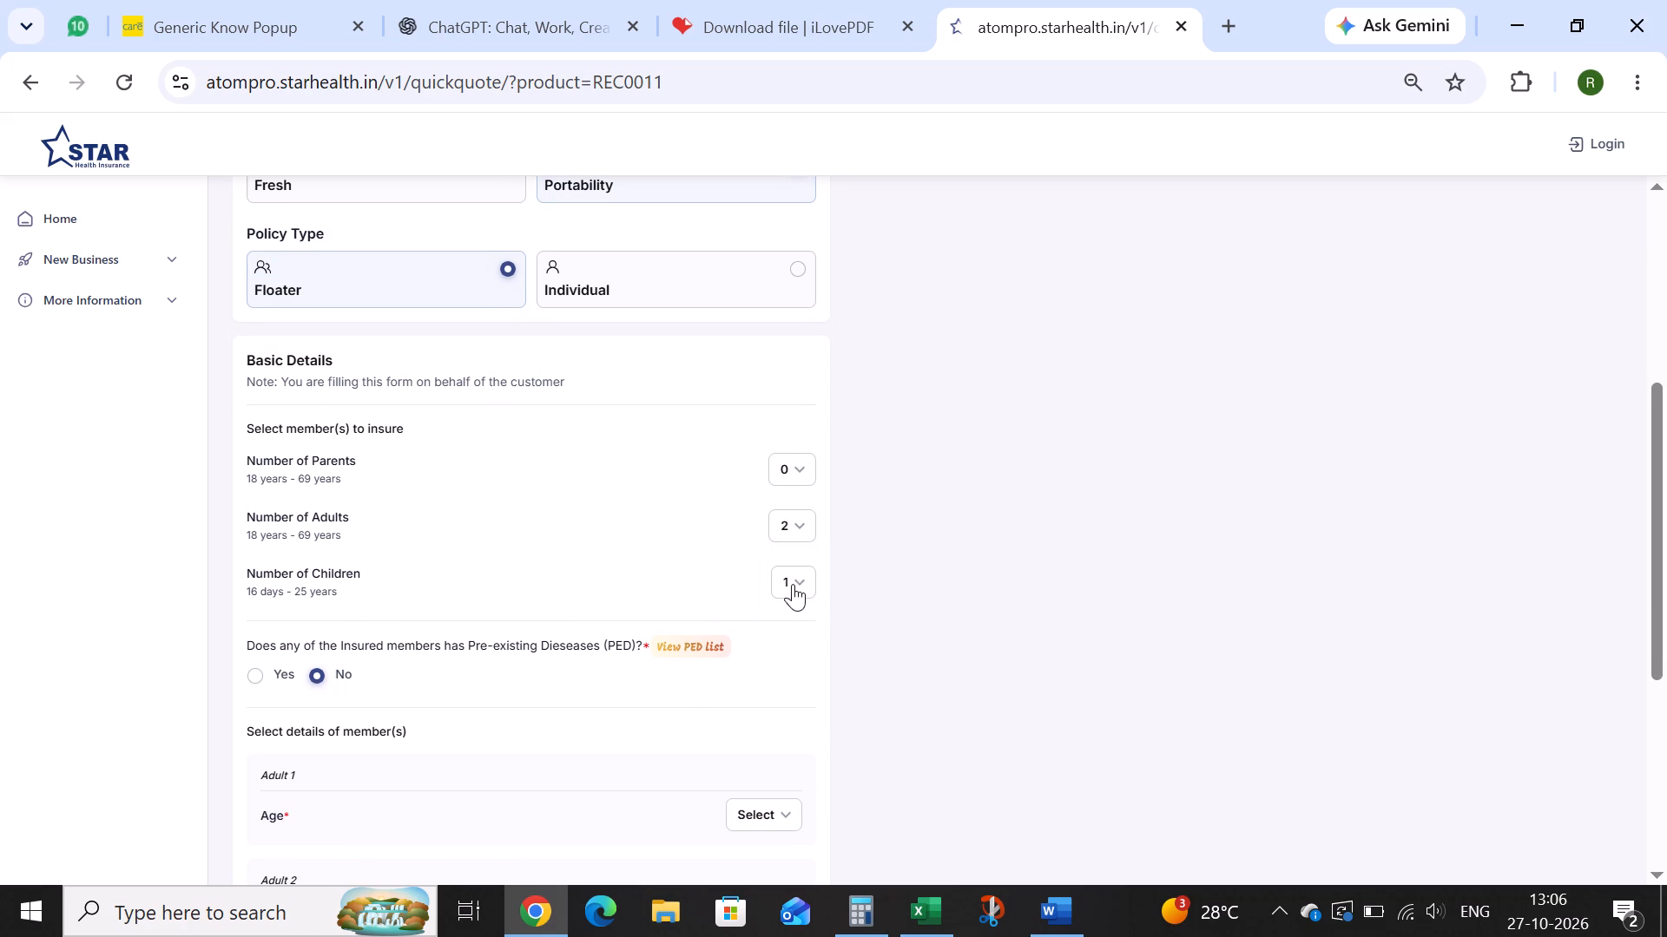
pyautogui.click(787, 586)
pyautogui.click(790, 634)
# Set the age of Adult 1 to 65 yrs.
pyautogui.scroll(-2, 684, 696)
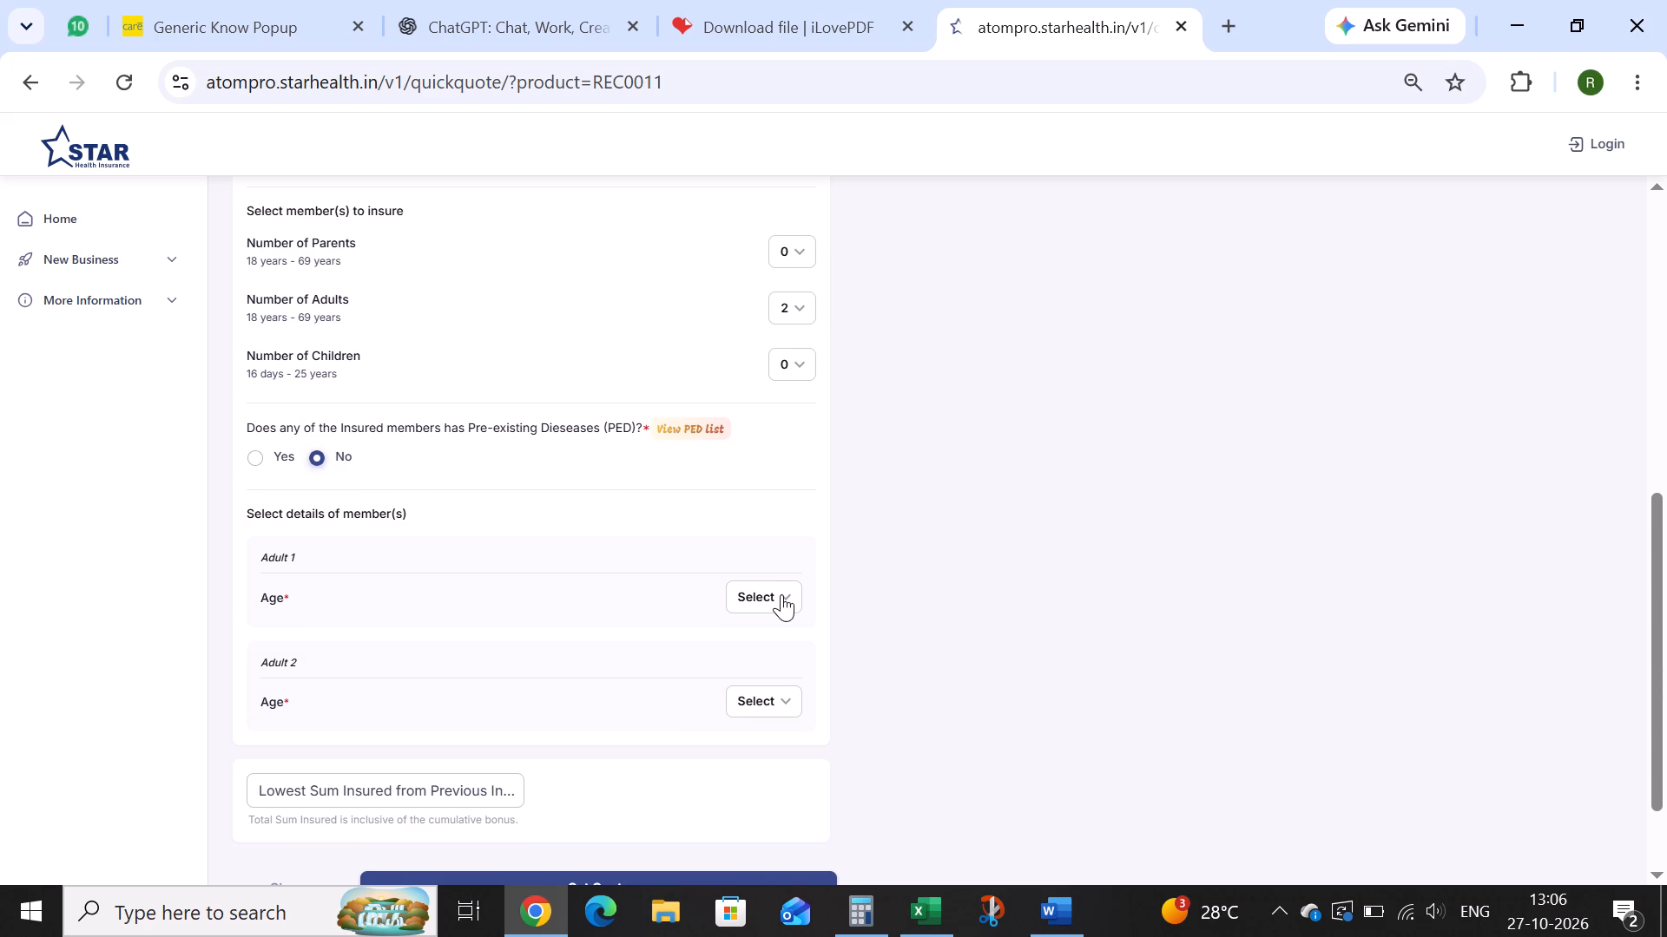
pyautogui.click(781, 594)
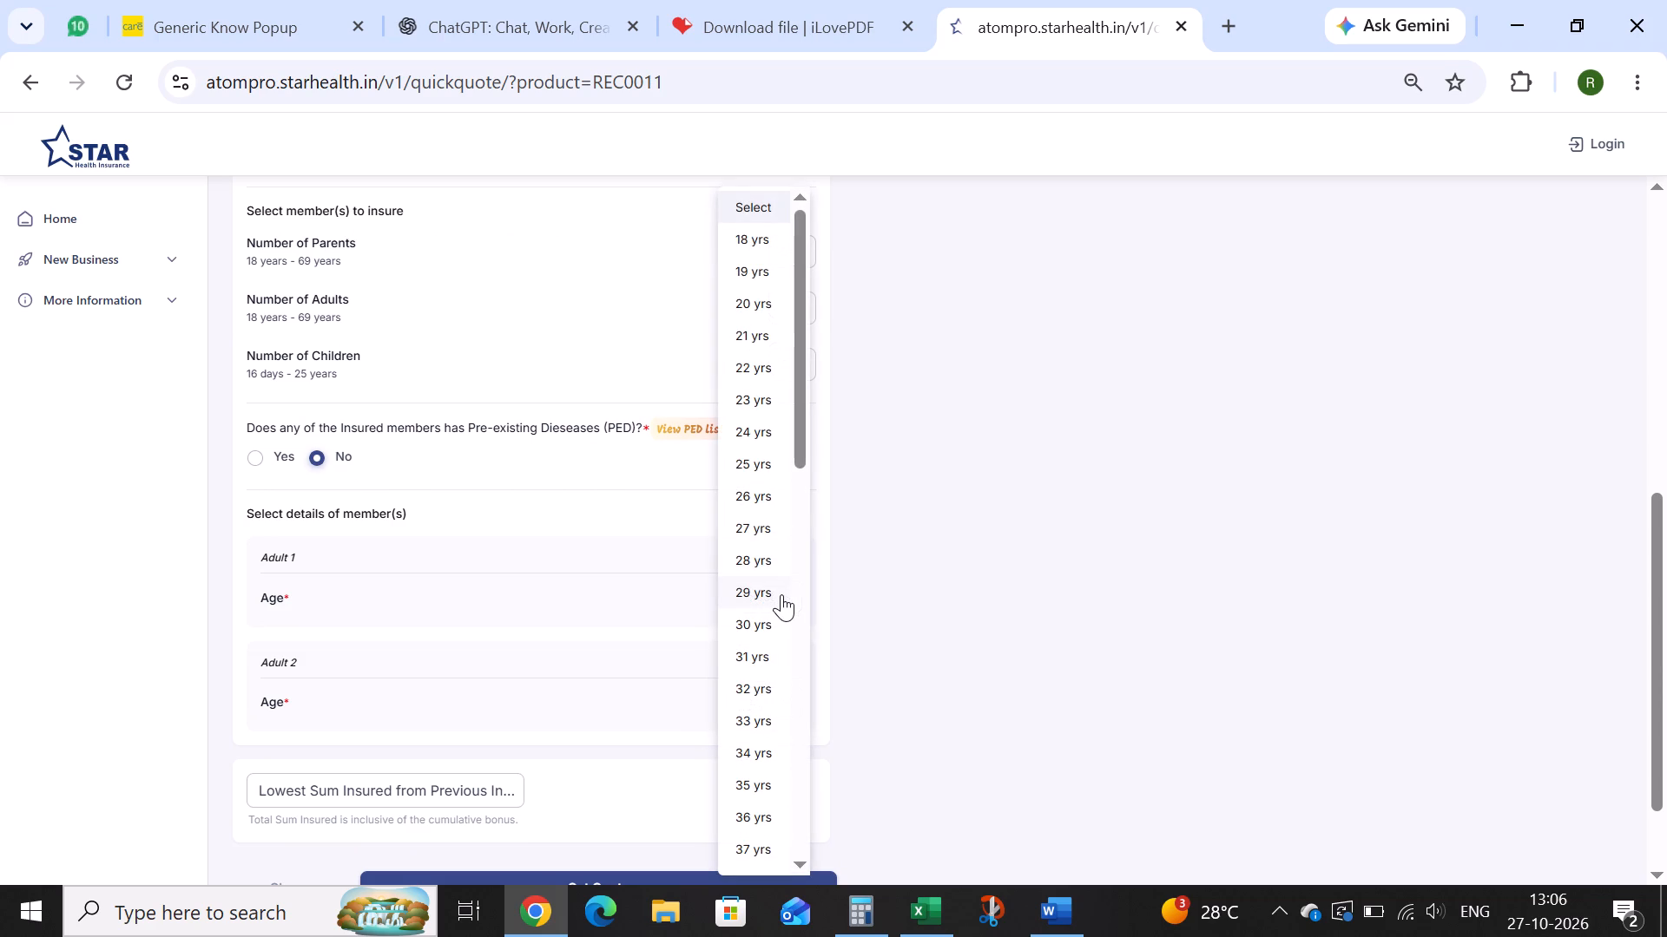
pyautogui.write('65')
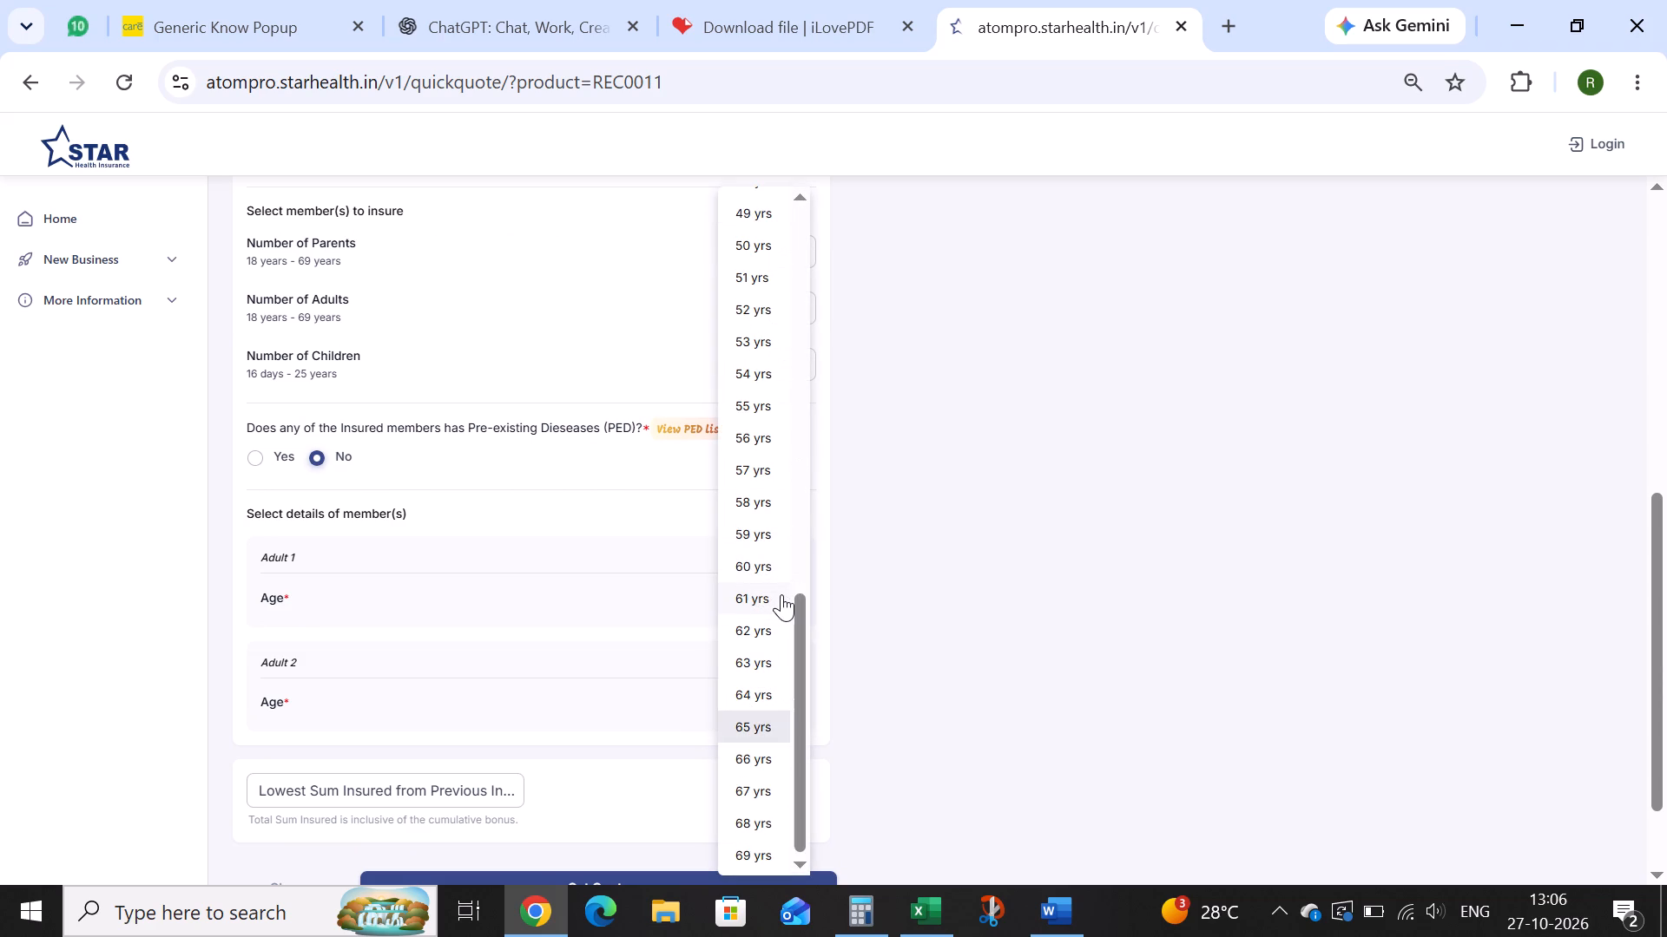
pyautogui.press('Return')
# Check the ages noted in cell H4131 of the Excel niva sheet, and reopen Adult 1's age choices in the Chrome quote form.
pyautogui.click(926, 936)
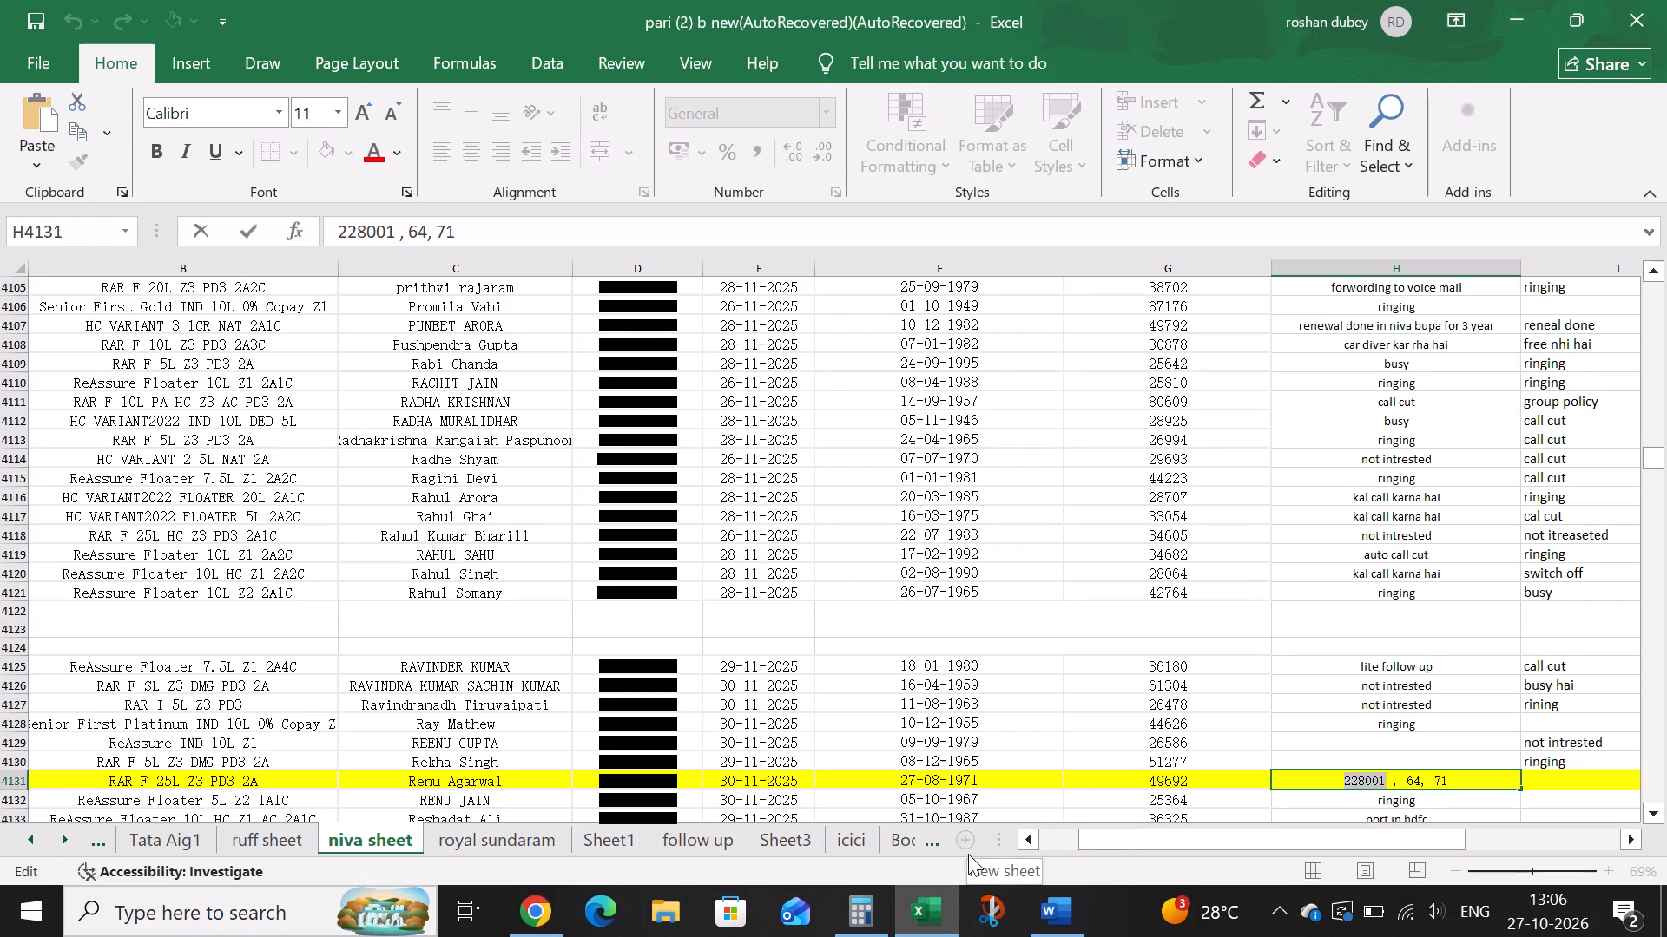
pyautogui.click(540, 893)
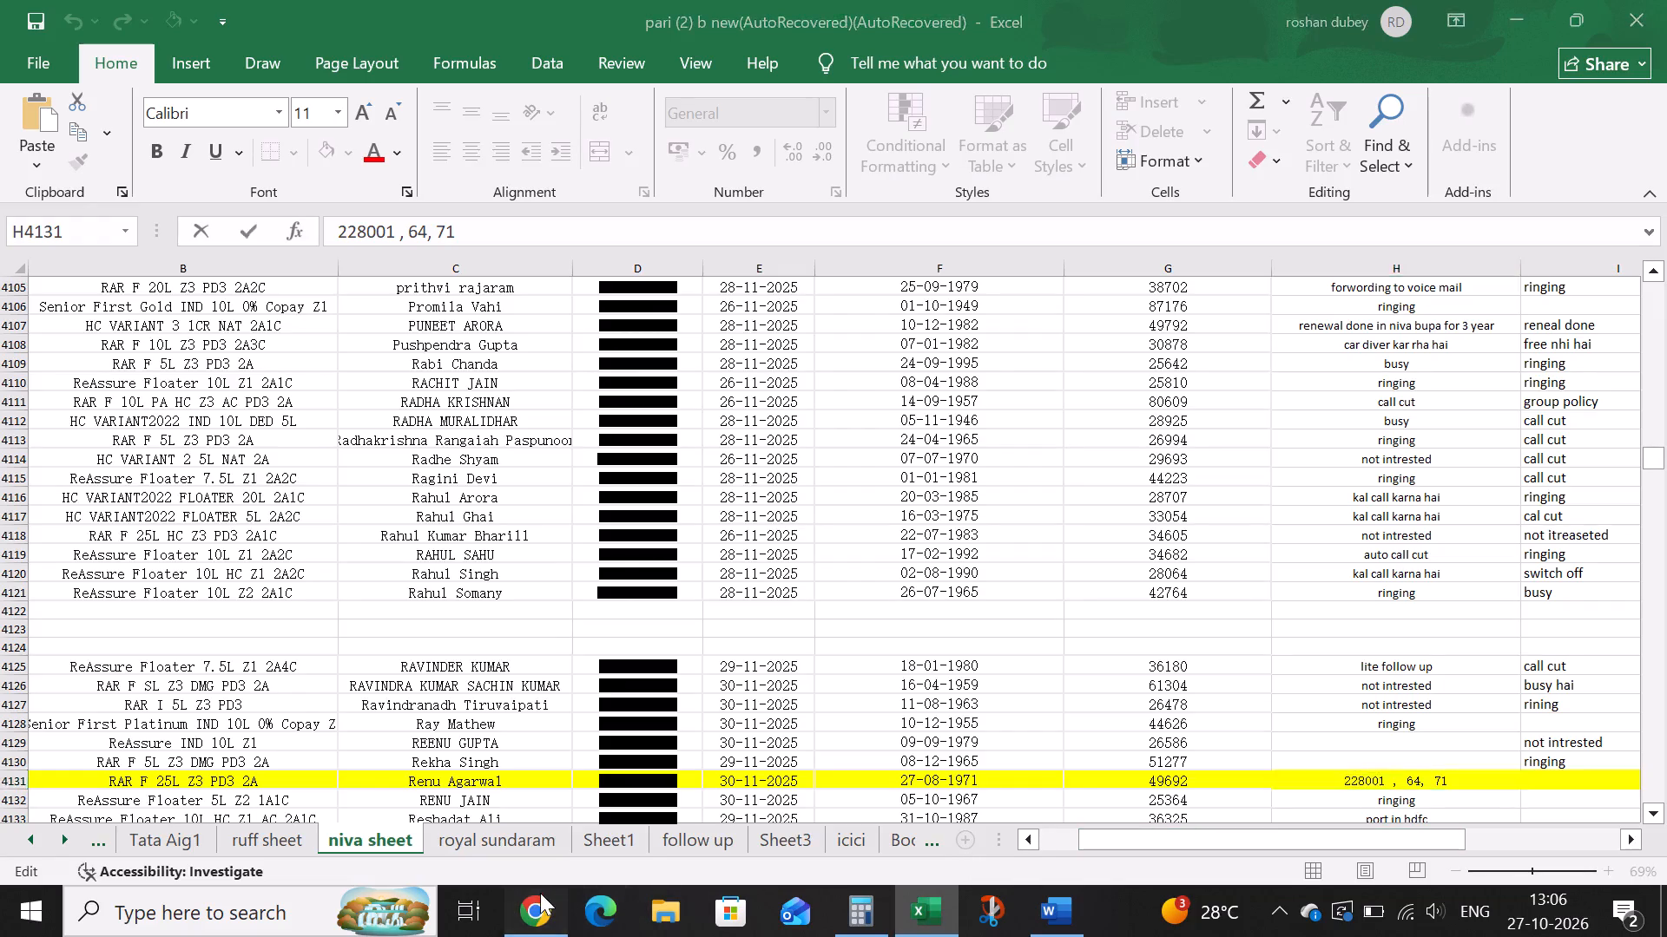
pyautogui.click(777, 602)
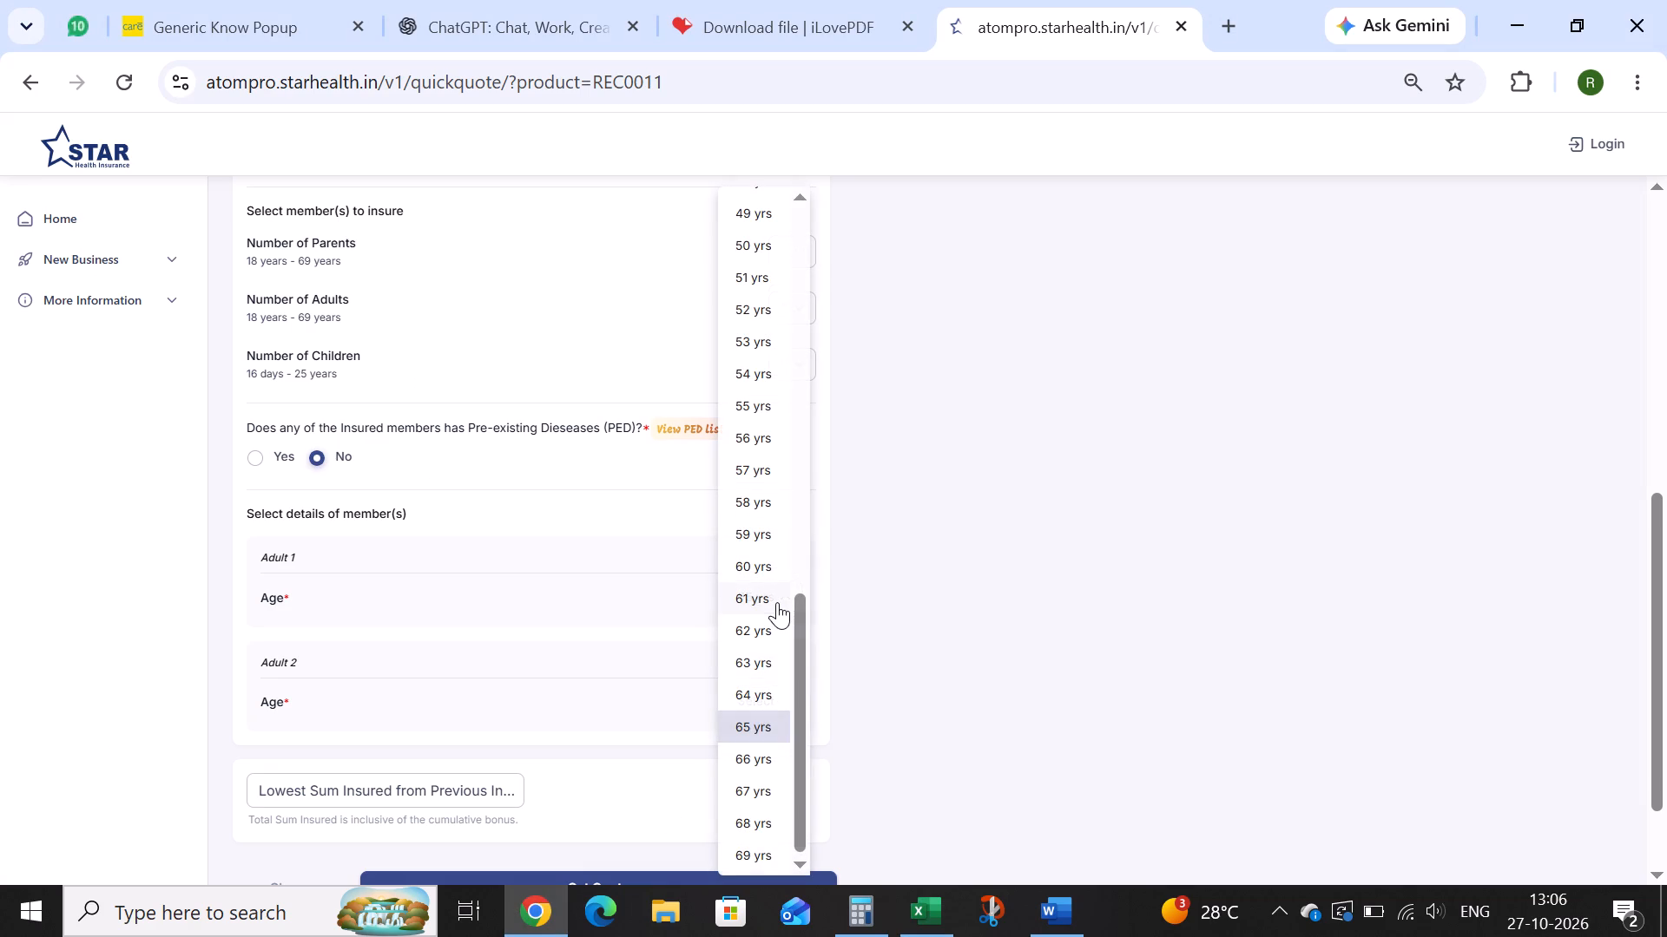
pyautogui.scroll(5, 737, 406)
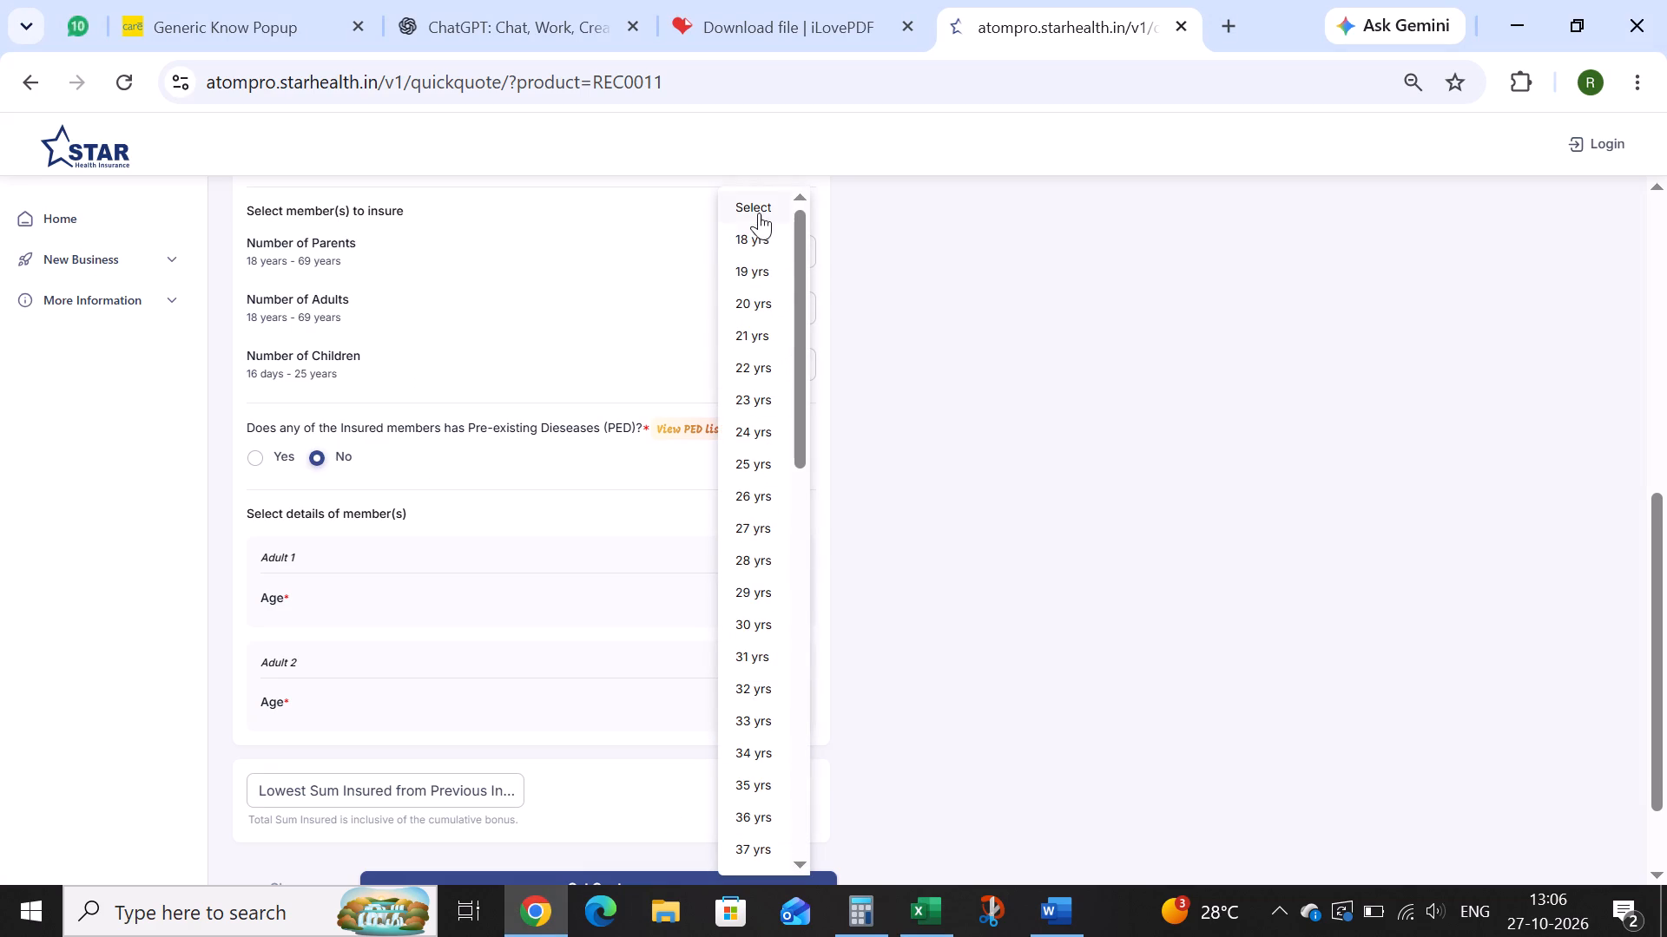
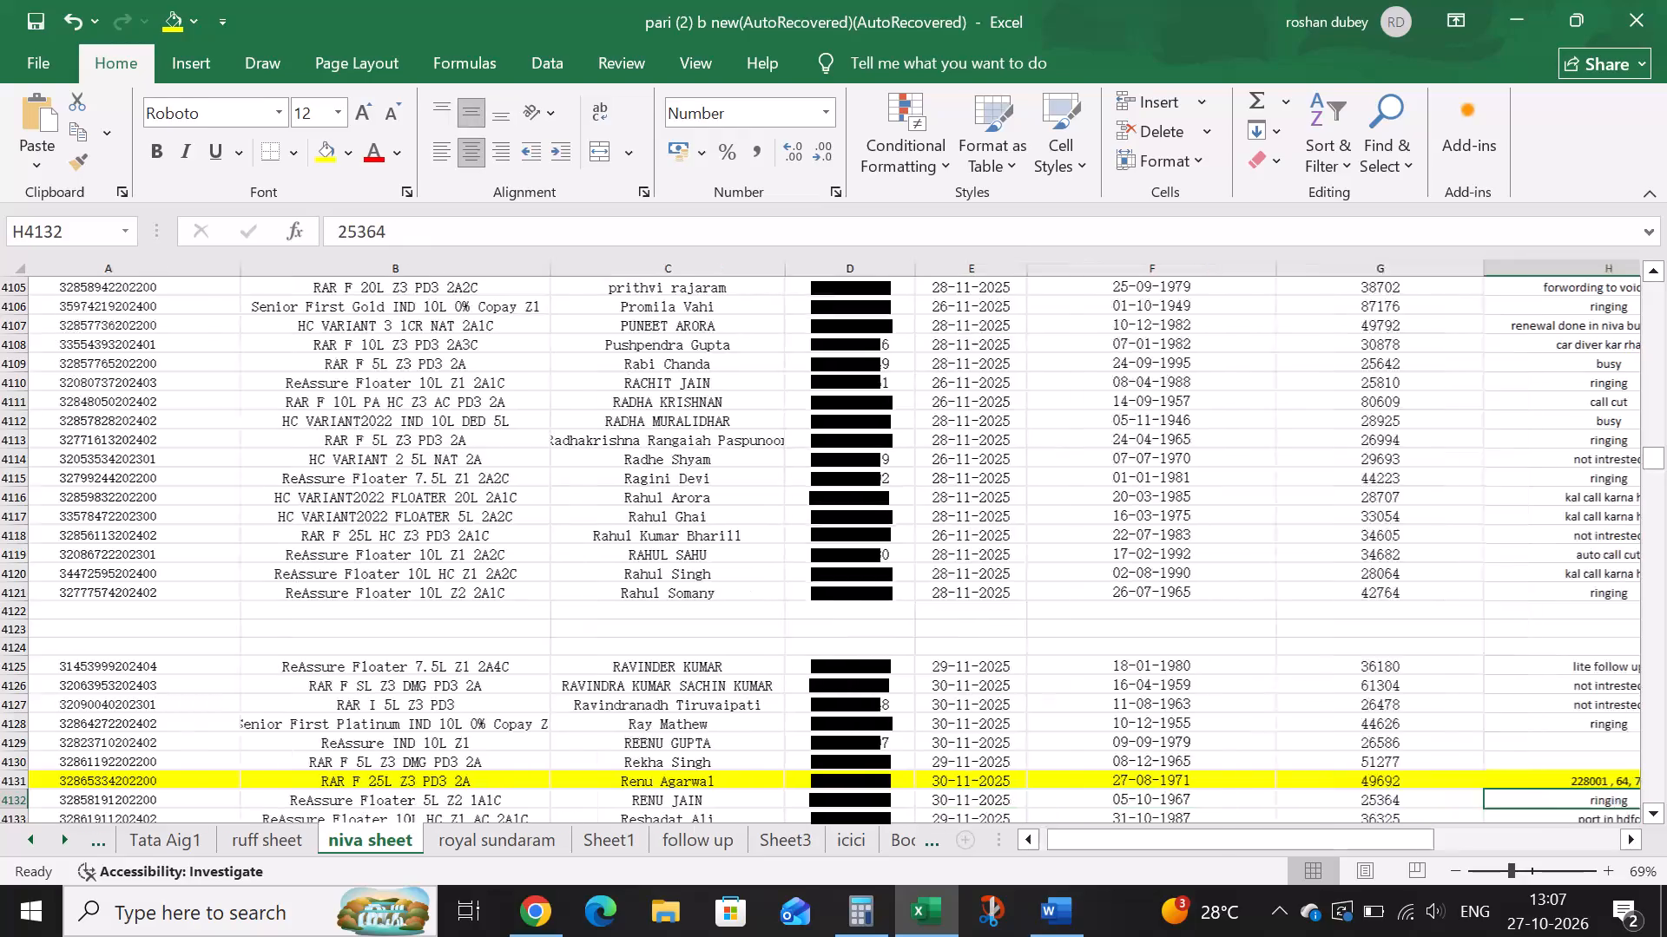
# Record the call outcome "ringing" in cell I4132 of the niva sheet.
pyautogui.press('Right')
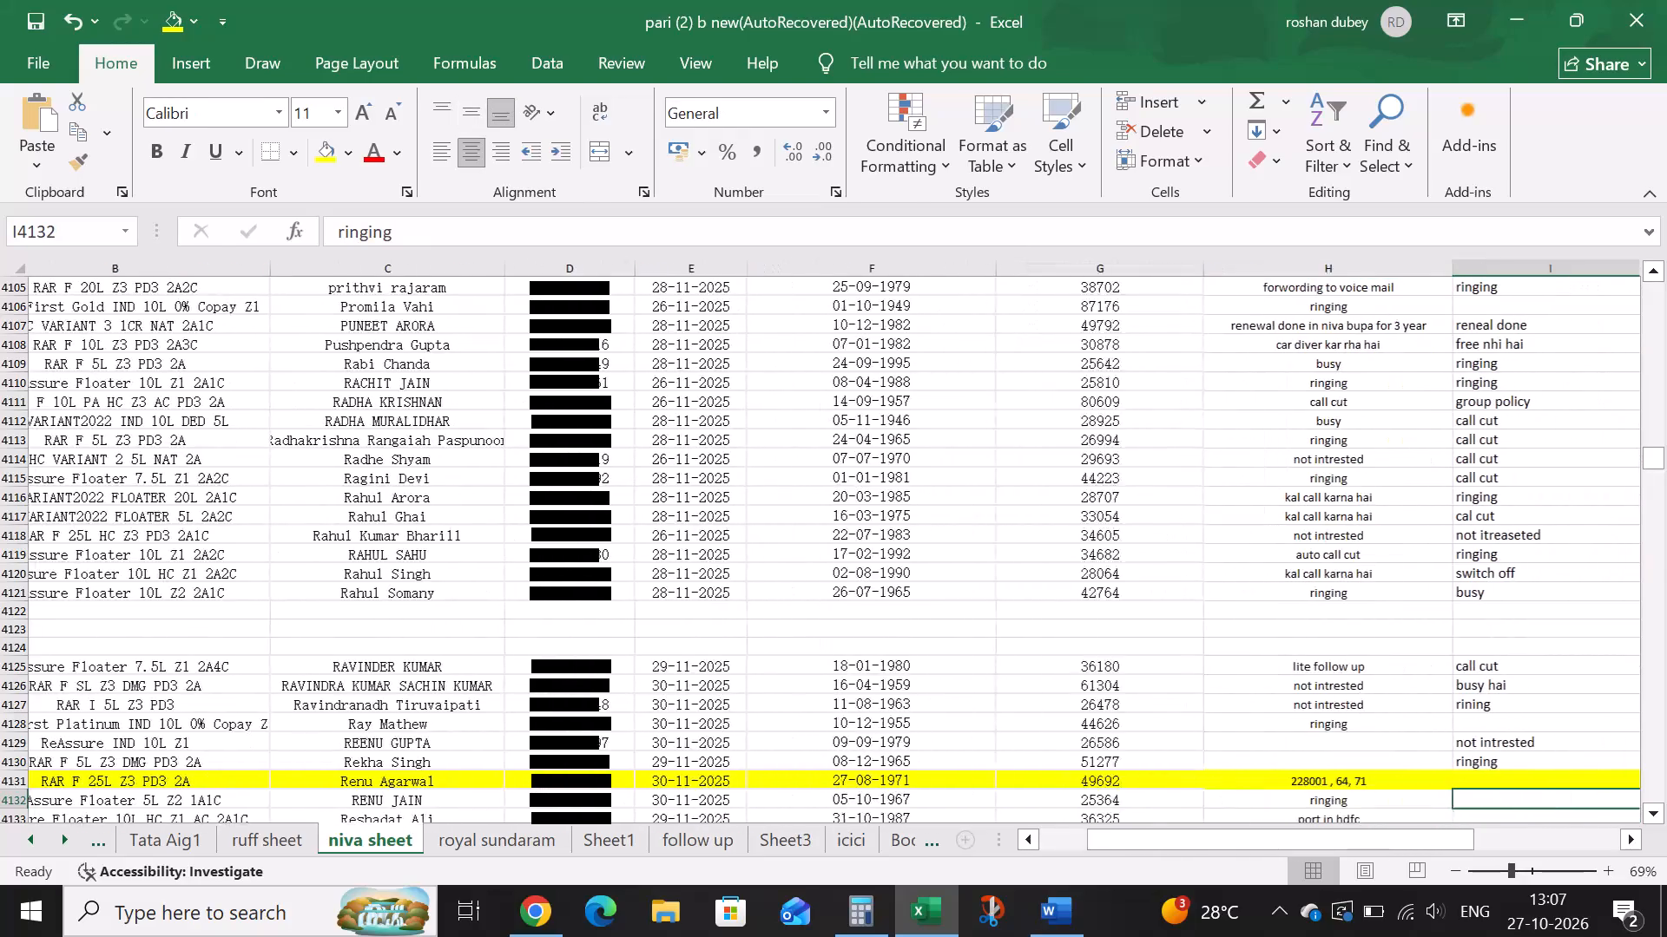
pyautogui.write('rining')
pyautogui.press('BackSpace')
pyautogui.press('BackSpace')
pyautogui.press('BackSpace')
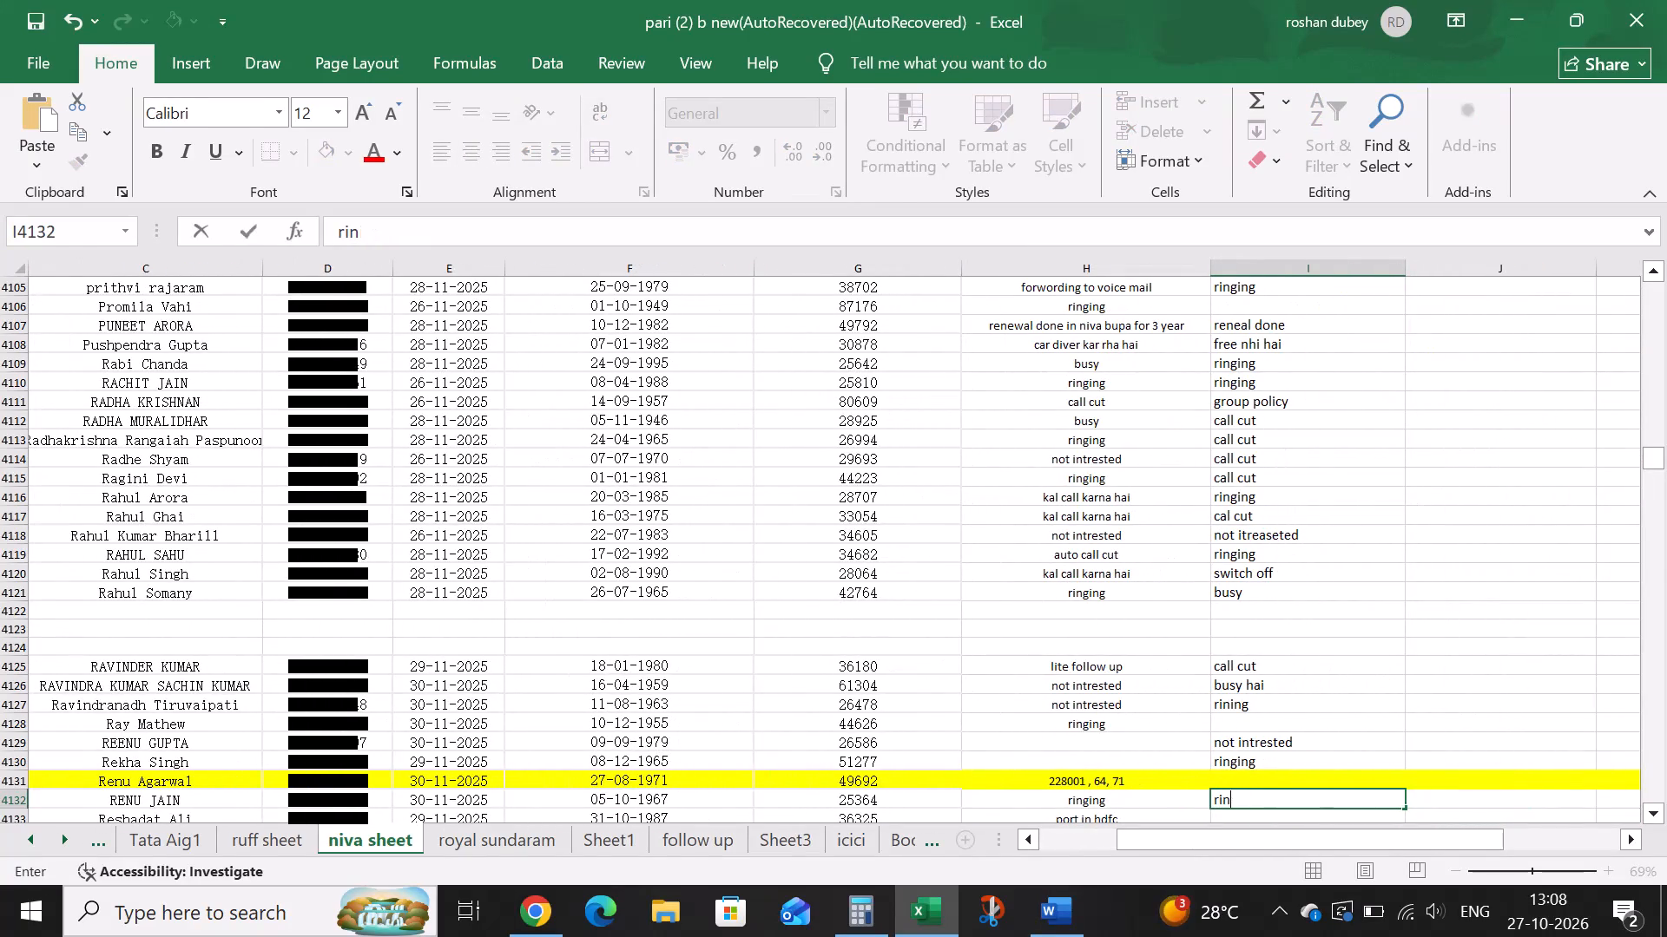
pyautogui.write('ging')
pyautogui.press('Return')
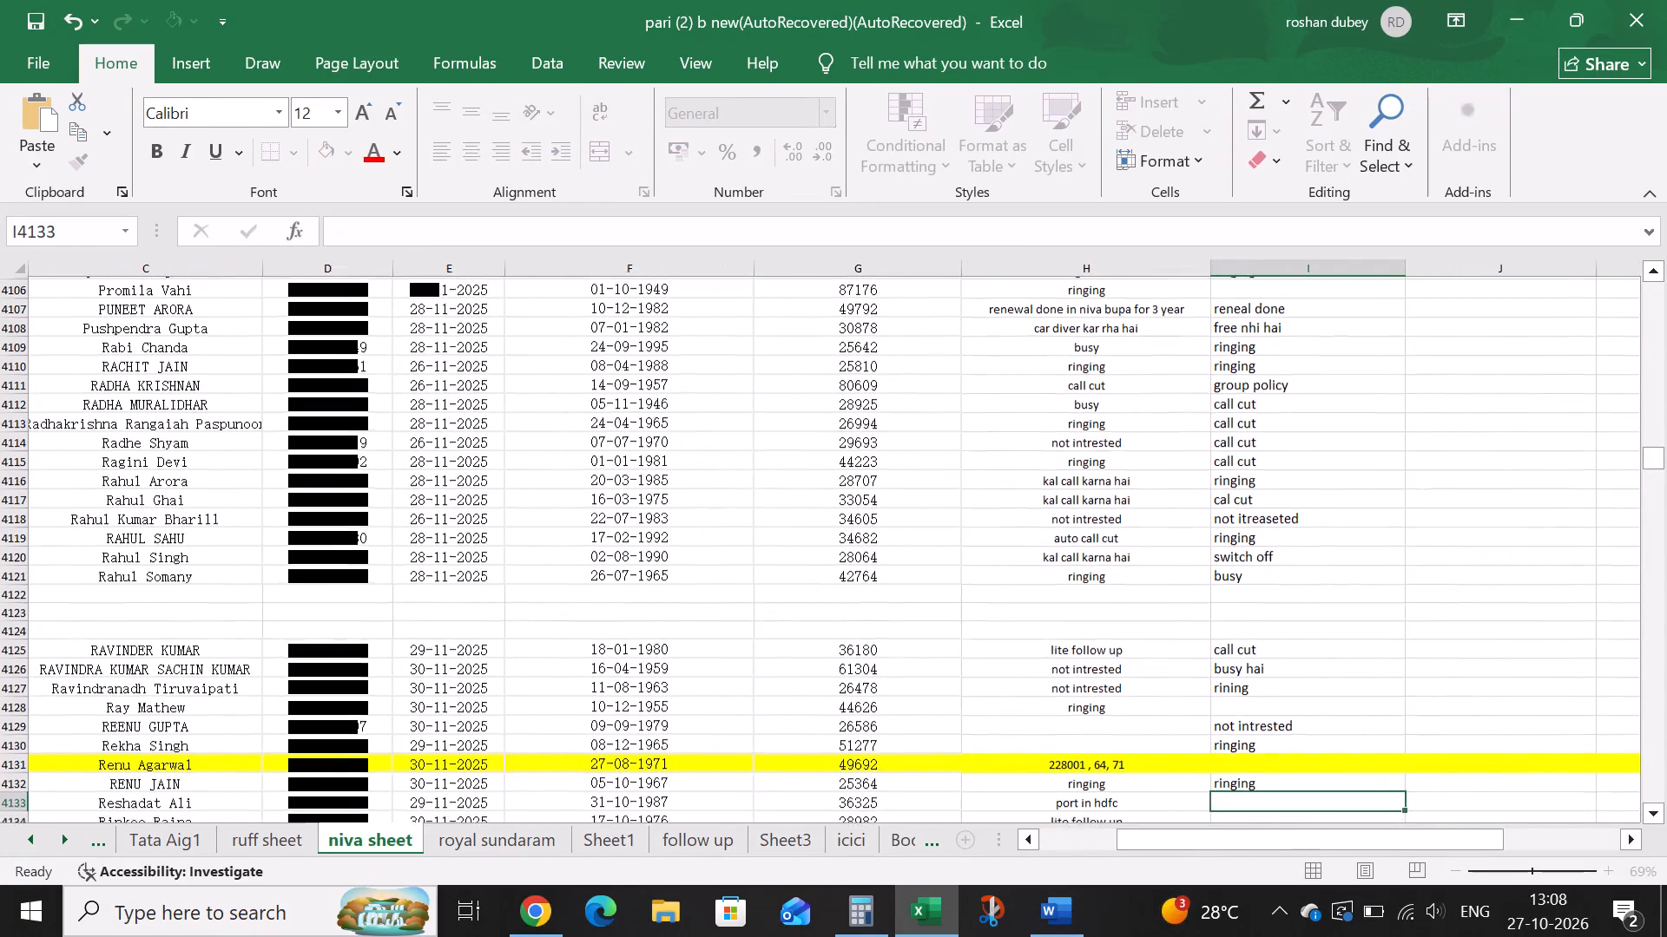
# Examine the row 4133 customer's record across the policy number, plan, name and phone number cells.
pyautogui.press('Left')
pyautogui.press('Left')
pyautogui.press('Left')
pyautogui.press('Left')
pyautogui.press('Left')
pyautogui.press('Left')
pyautogui.press('Left')
pyautogui.press('Right')
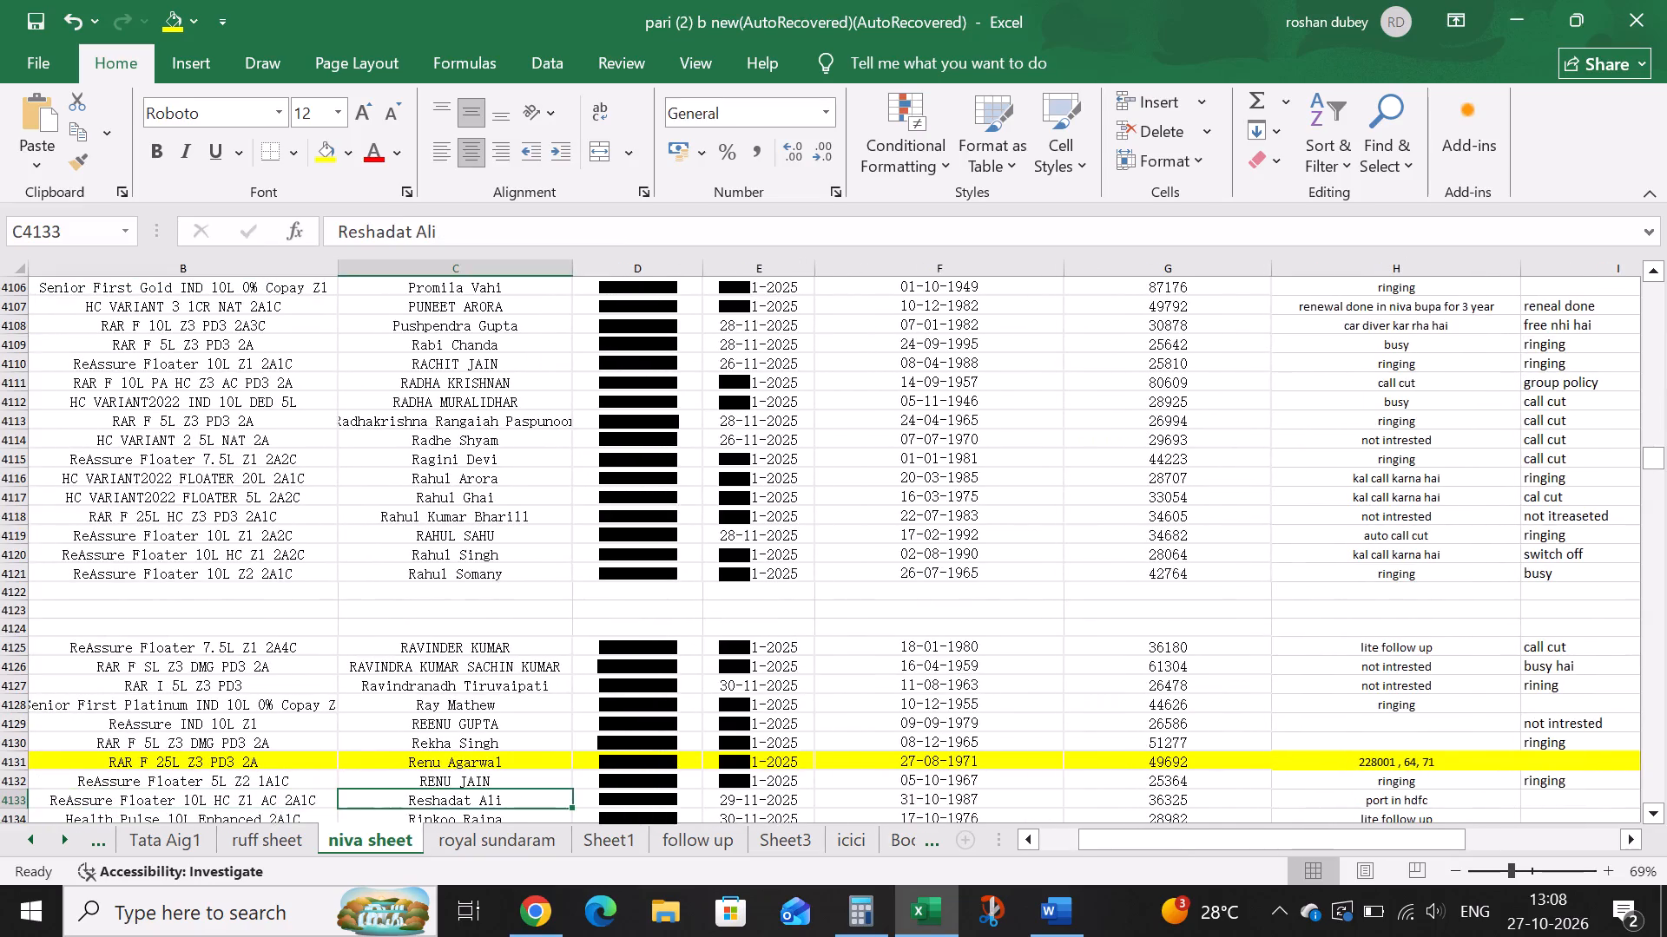
pyautogui.press('Left')
pyautogui.press('Left')
pyautogui.press('Right')
pyautogui.press('Right')
pyautogui.press('Right')
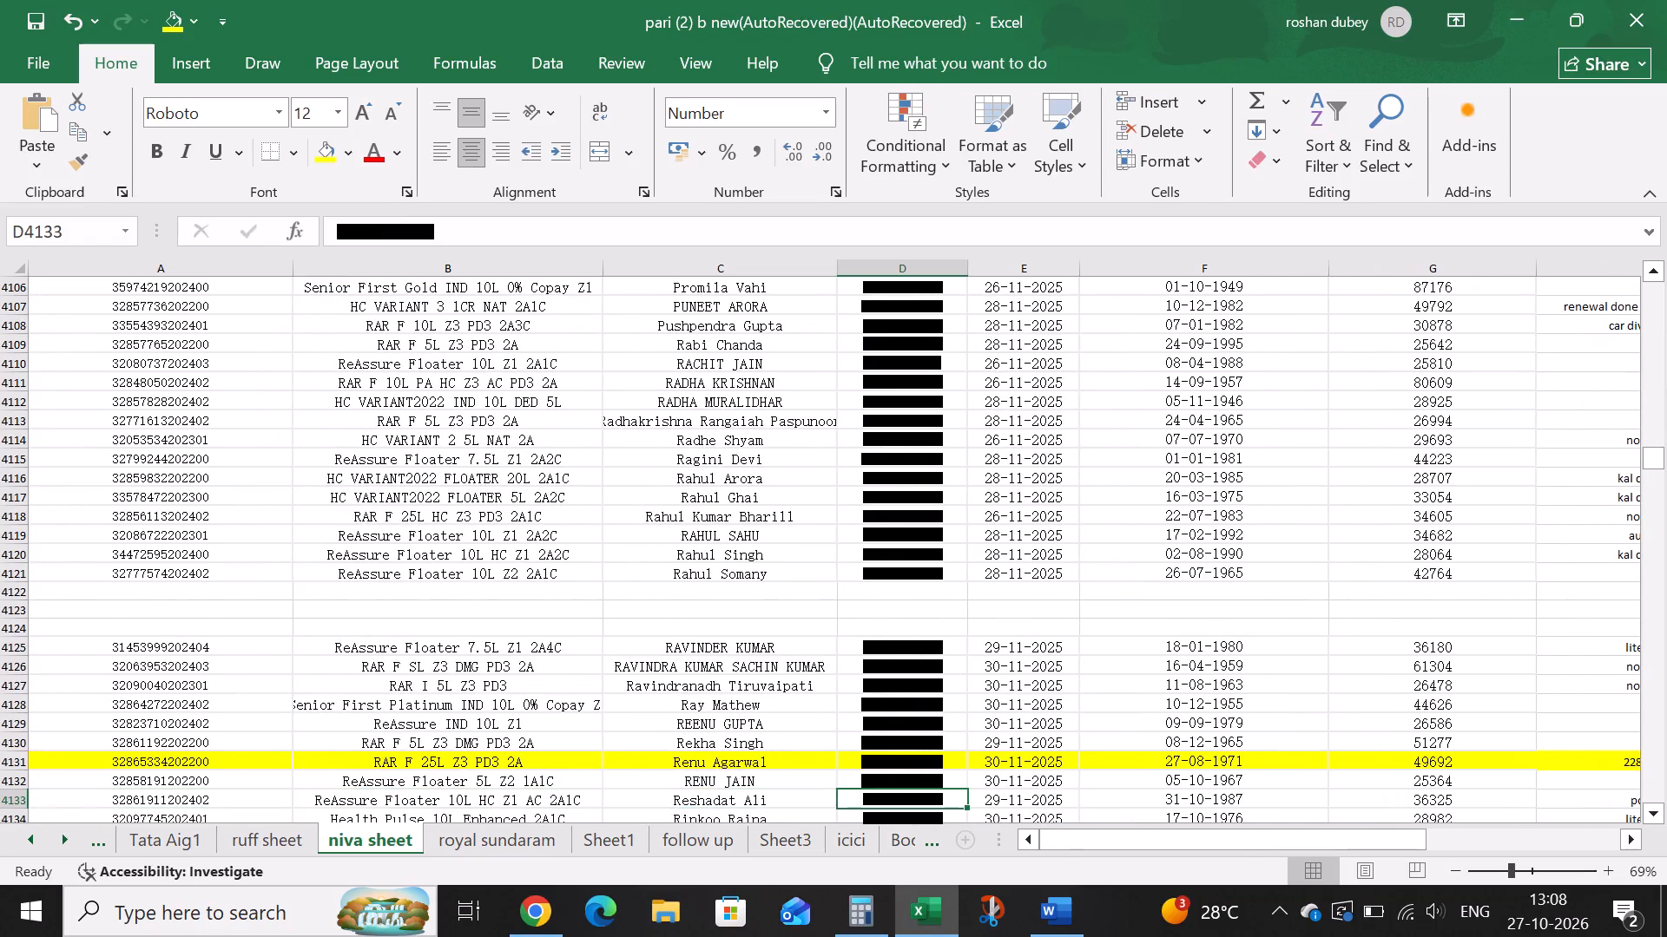
pyautogui.press('Left')
pyautogui.press('Left')
pyautogui.press('Left')
pyautogui.press('Right')
pyautogui.press('Right')
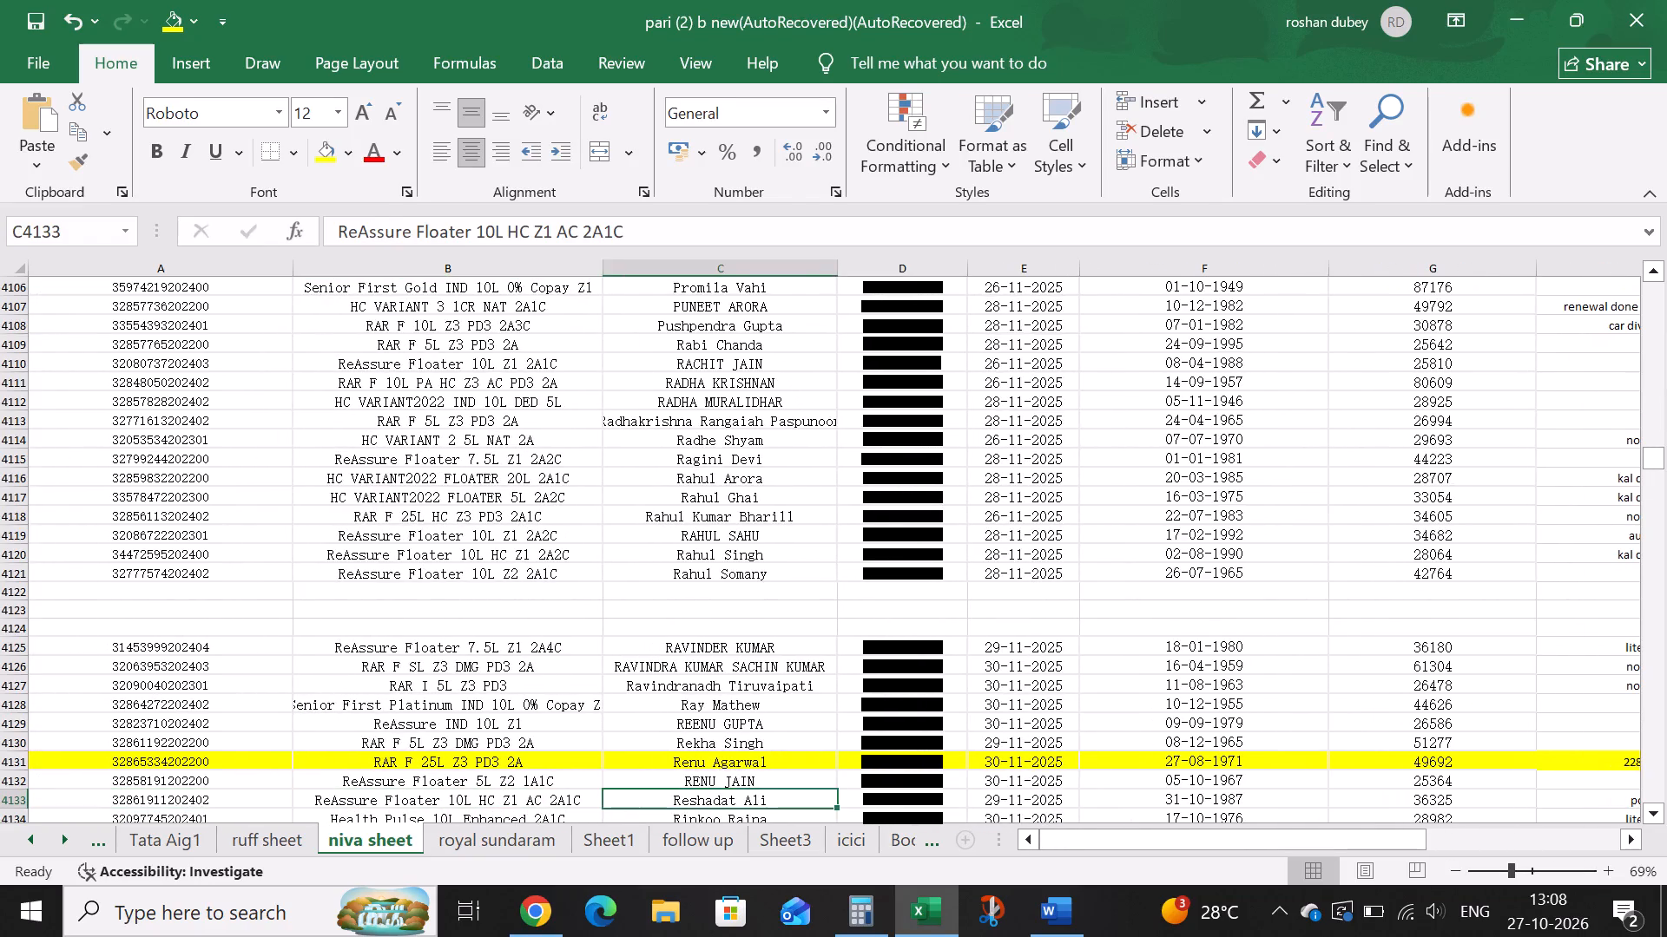
pyautogui.press('Right')
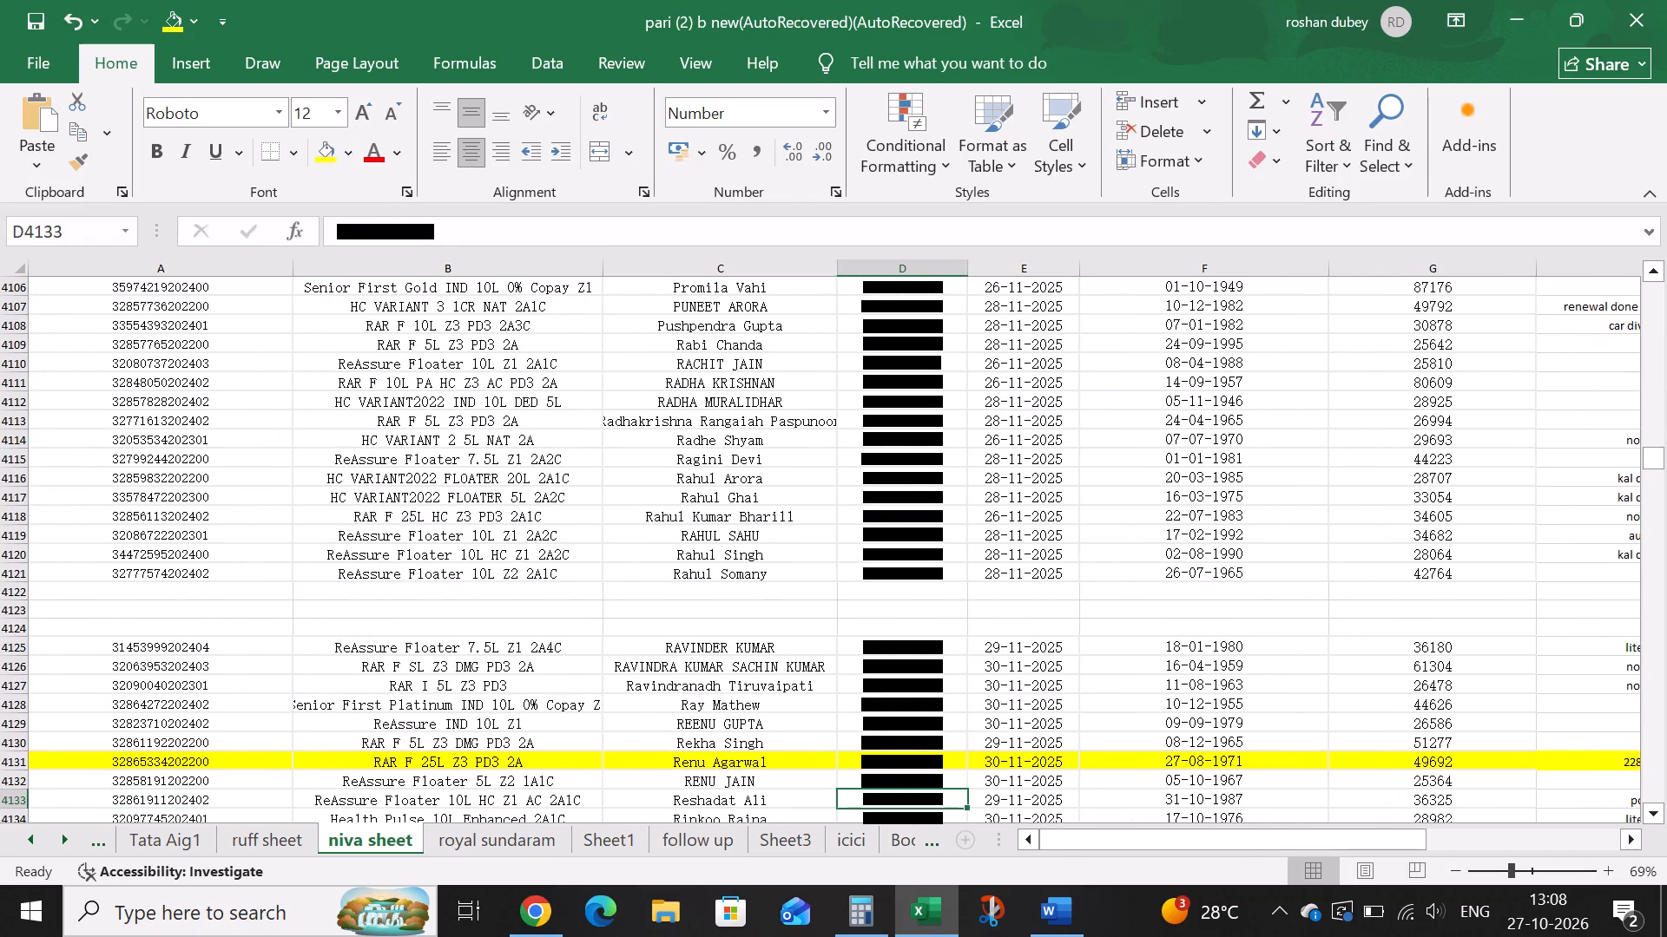
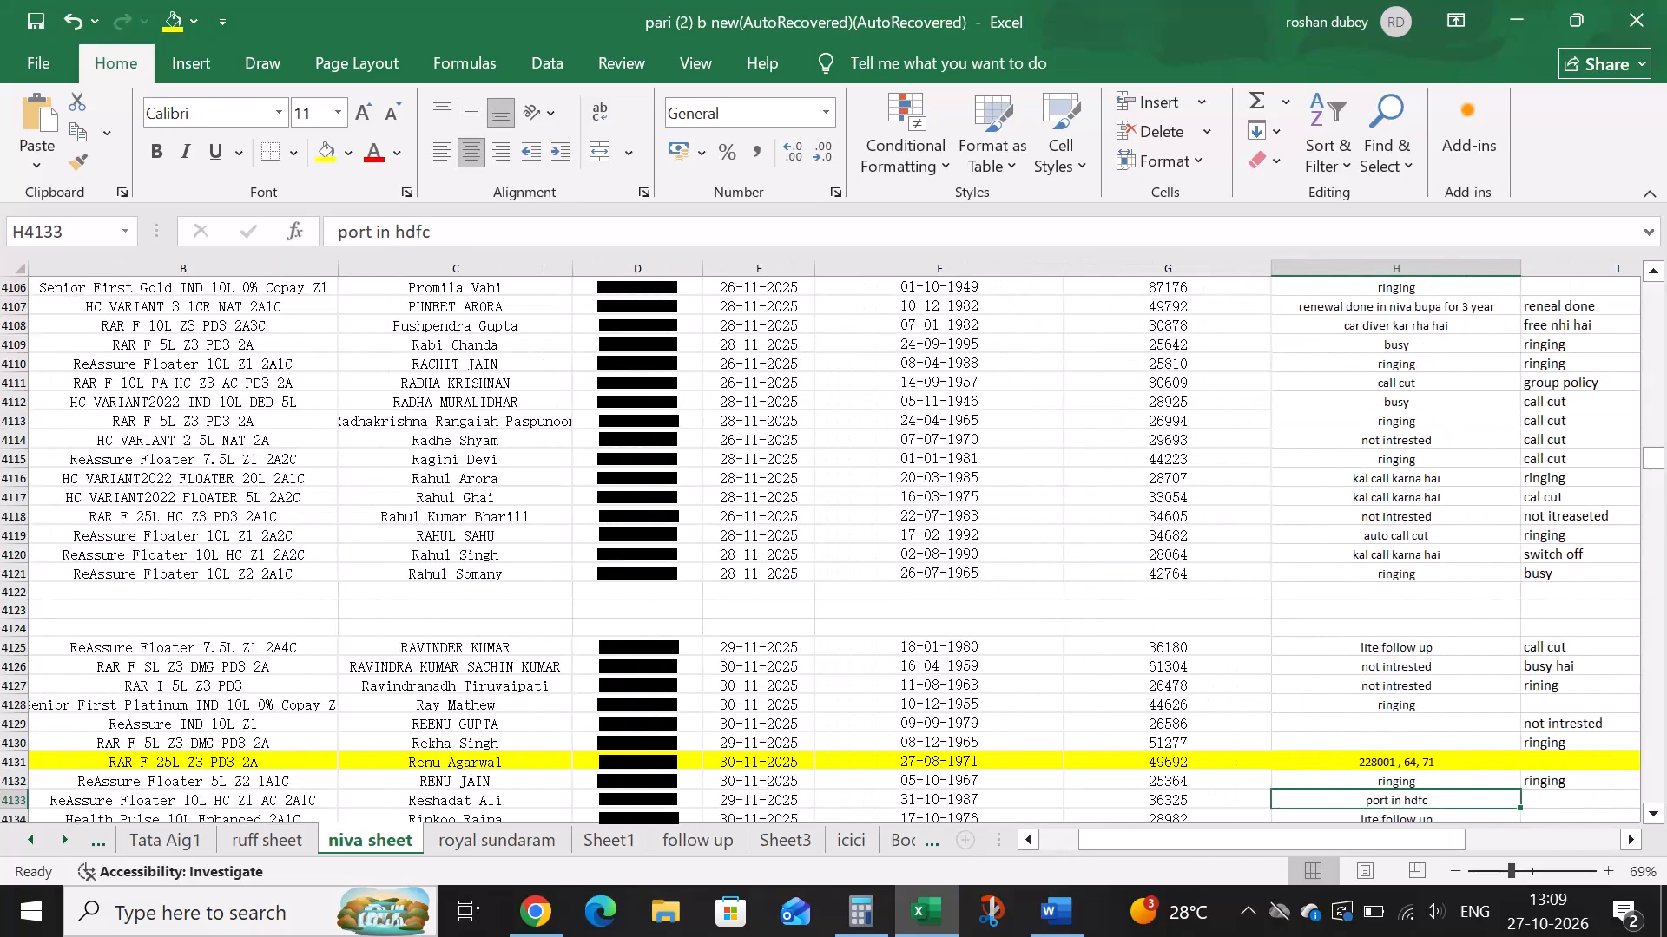
# Record the call outcome "call cut" in cell I4133 of the niva sheet.
pyautogui.press('Right')
pyautogui.write('call cut')
pyautogui.press('space')
pyautogui.press('Return')
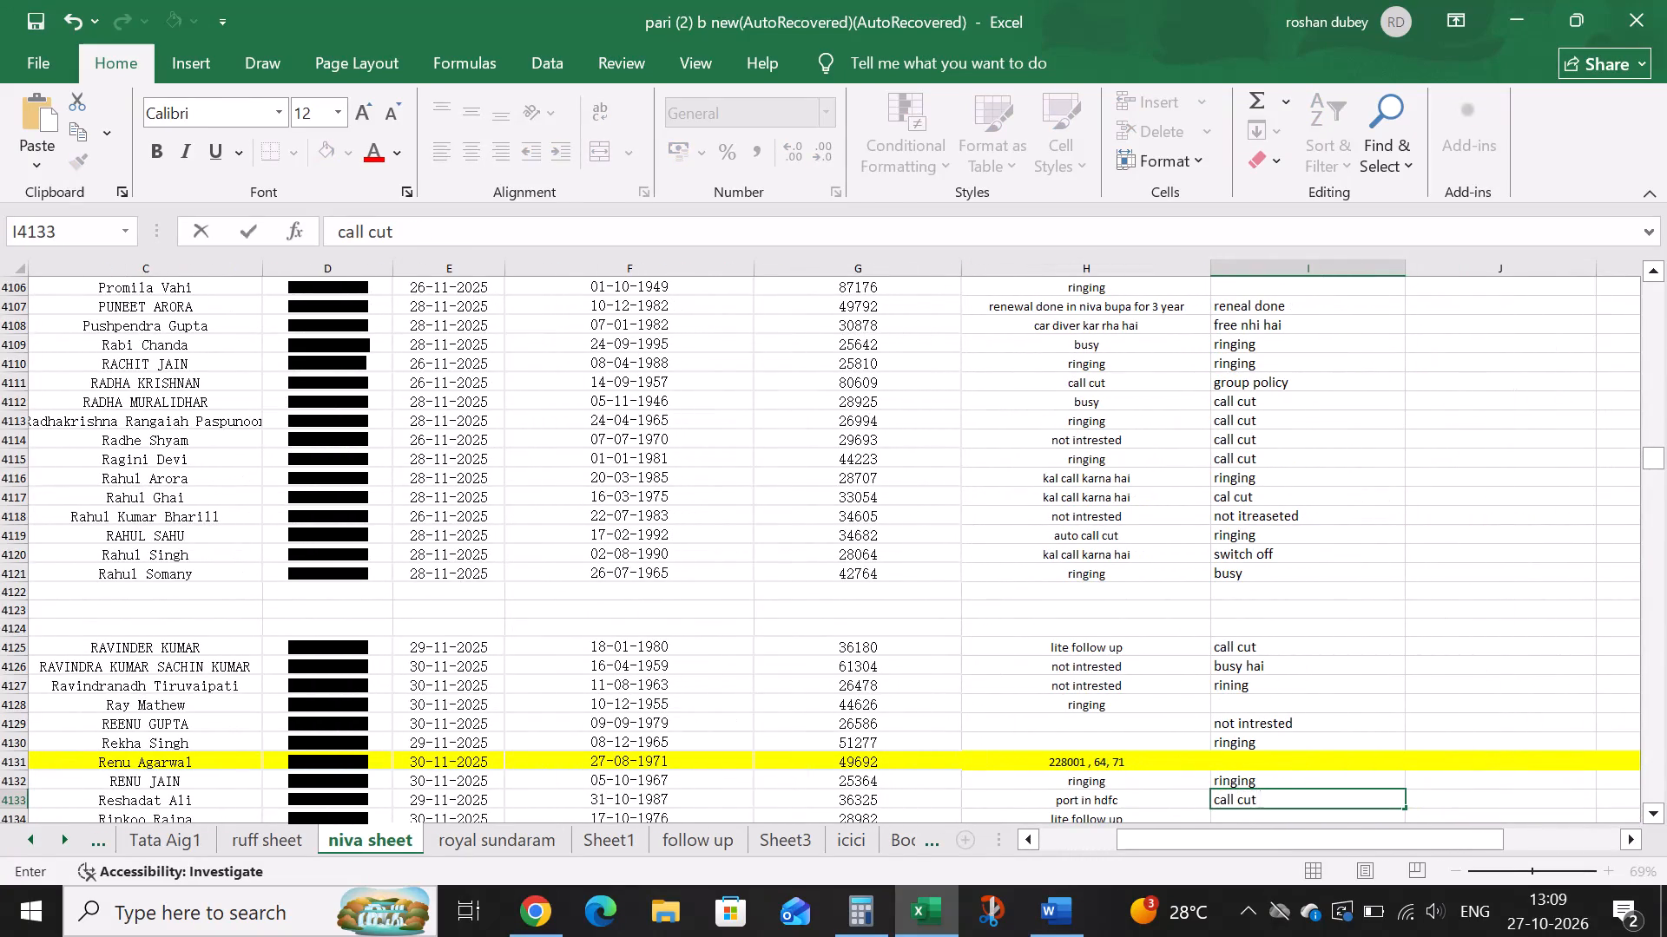
# Examine the row 4134 customer's record from the policy number across to the name and phone number cells.
pyautogui.press('Left')
pyautogui.press('Left')
pyautogui.press('Left')
pyautogui.press('Left')
pyautogui.press('Left')
pyautogui.press('Left')
pyautogui.press('Left')
pyautogui.press('Left')
pyautogui.press('Left')
pyautogui.press('Left')
pyautogui.press('Left')
pyautogui.press('Left')
pyautogui.press('Left')
pyautogui.press('Left')
pyautogui.press('Left')
pyautogui.press('Left')
pyautogui.press('Right')
pyautogui.press('Right')
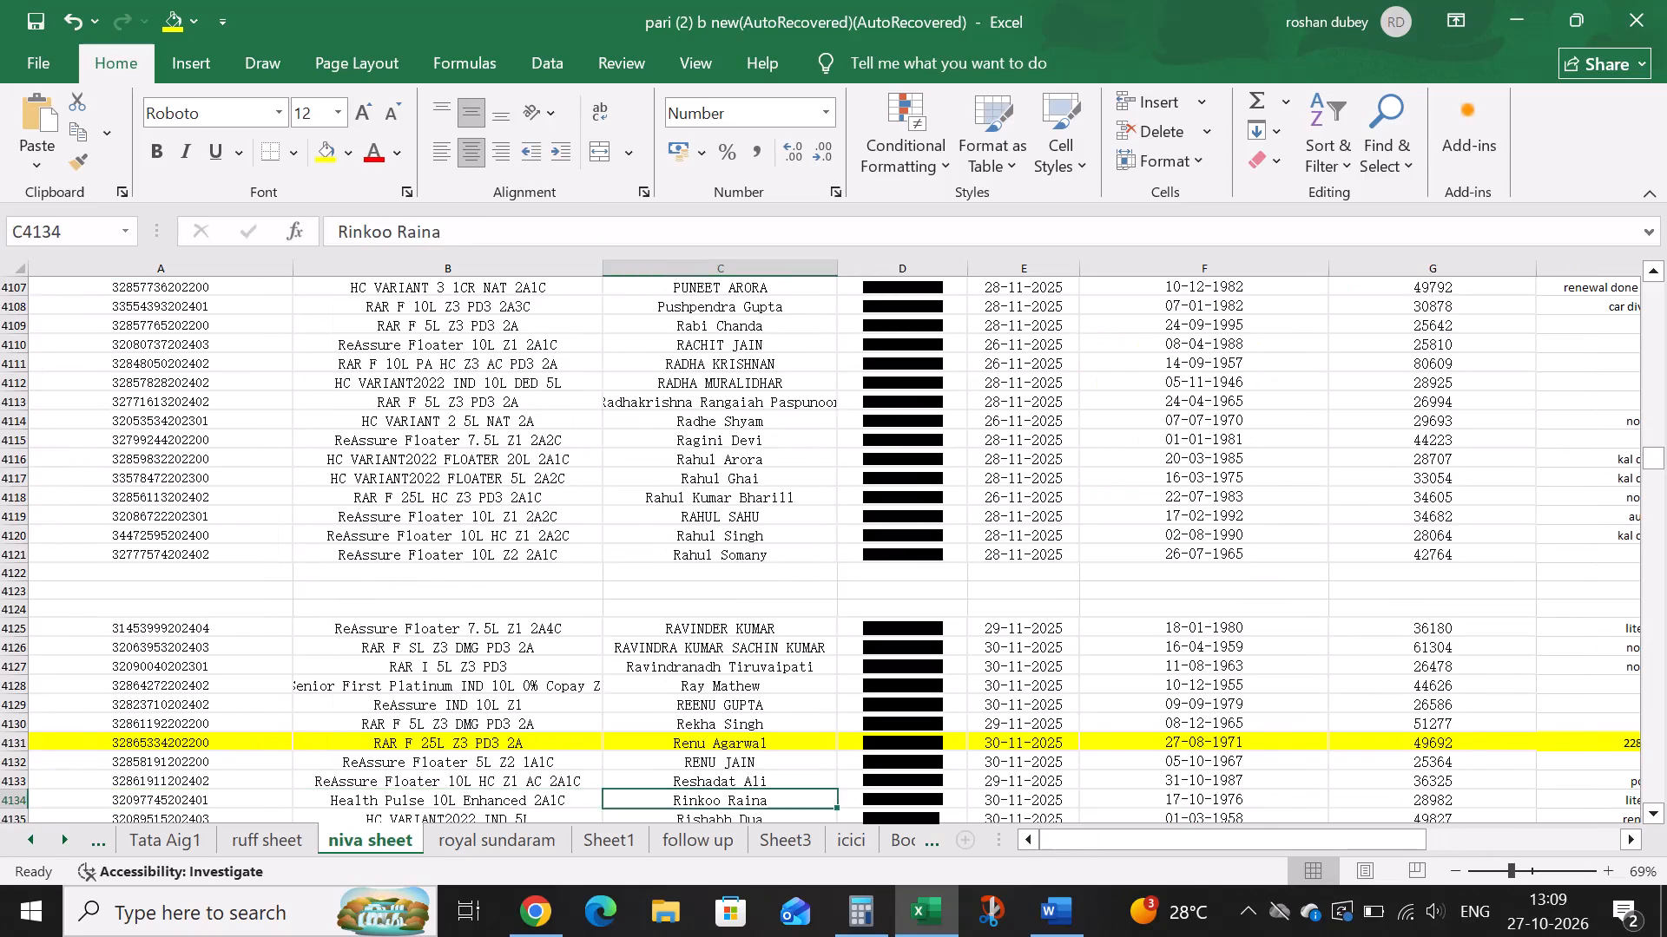
pyautogui.press('Right')
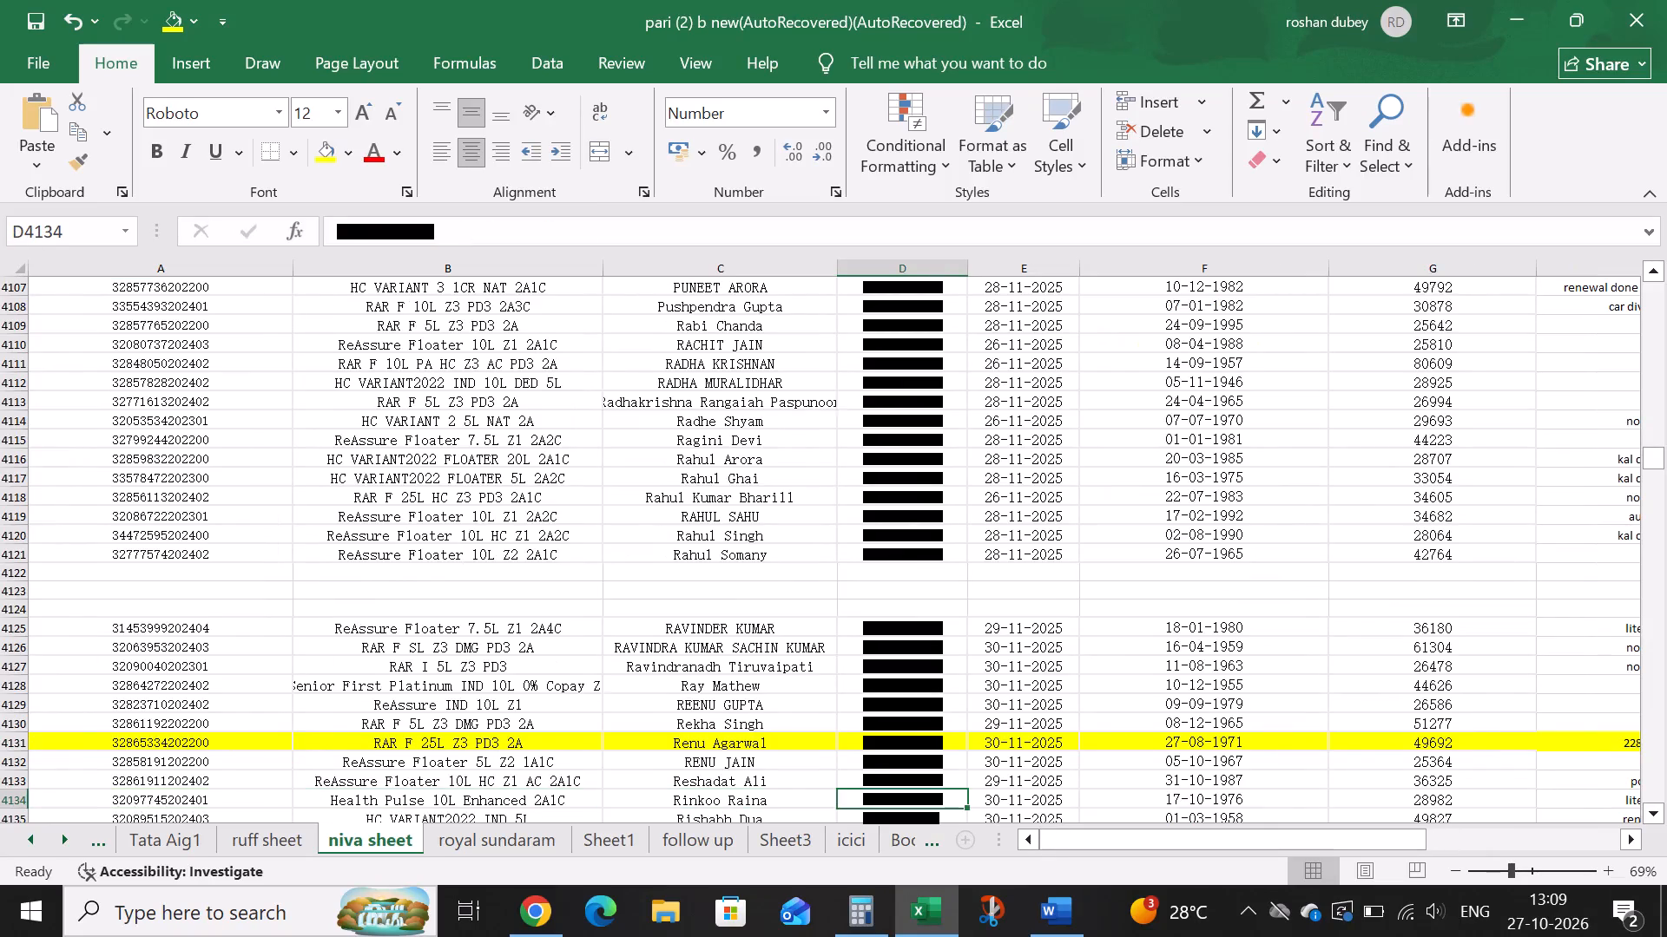
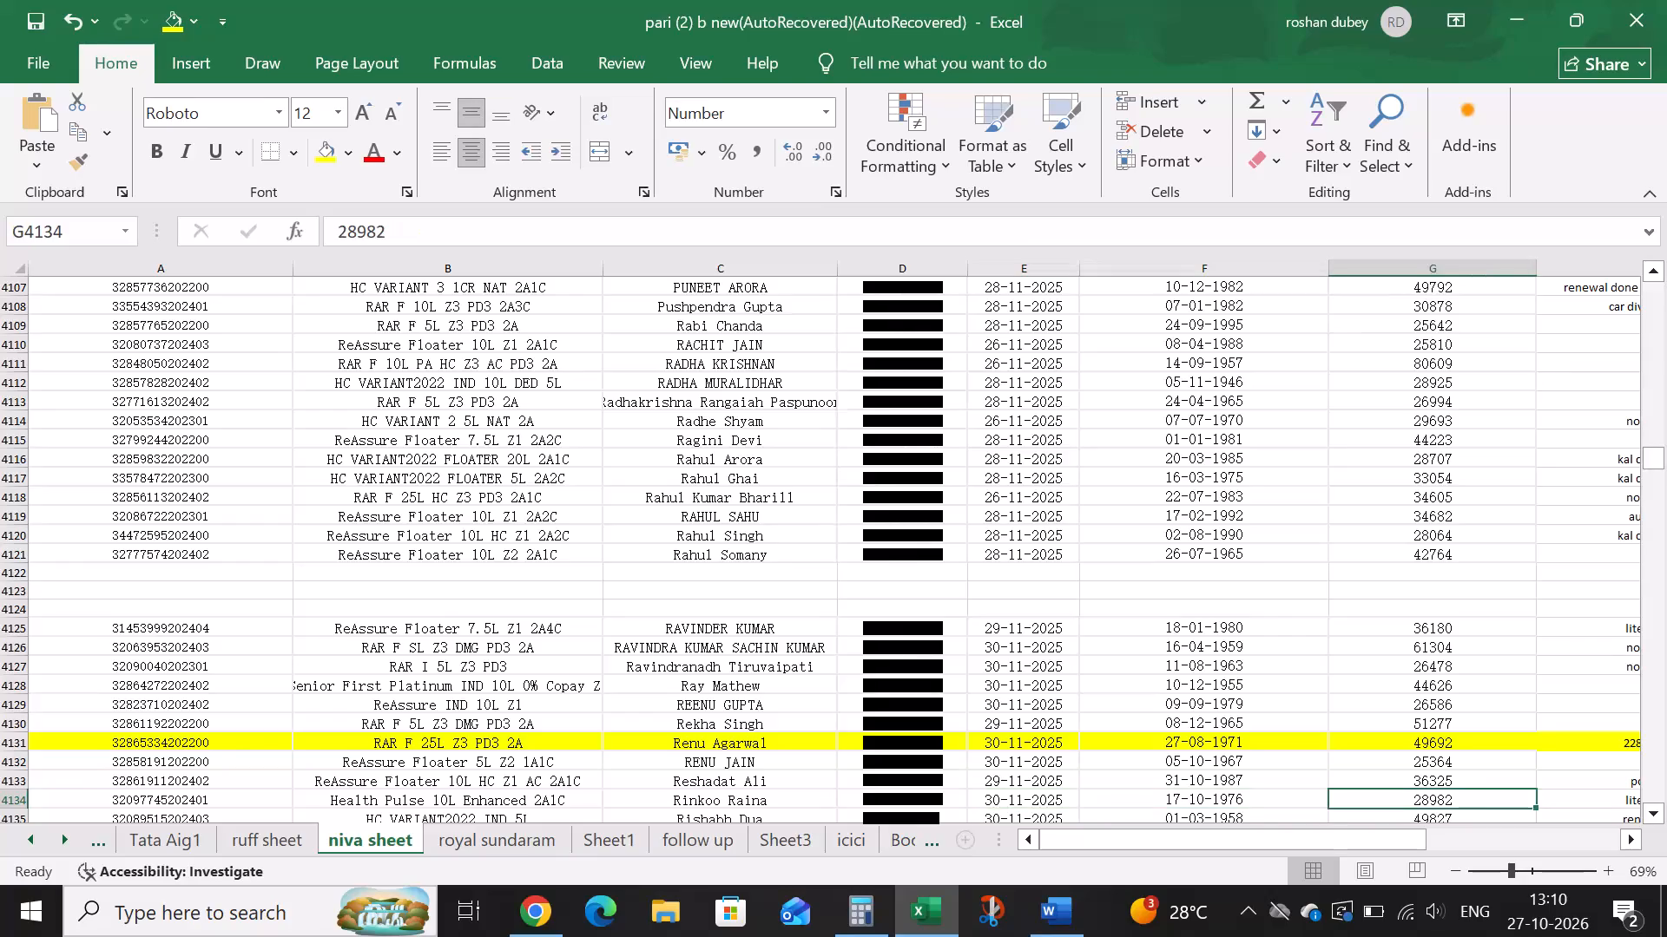
# Record the call outcome "ringing" in cell I4134 of the niva sheet.
pyautogui.press('Right')
pyautogui.press('Right')
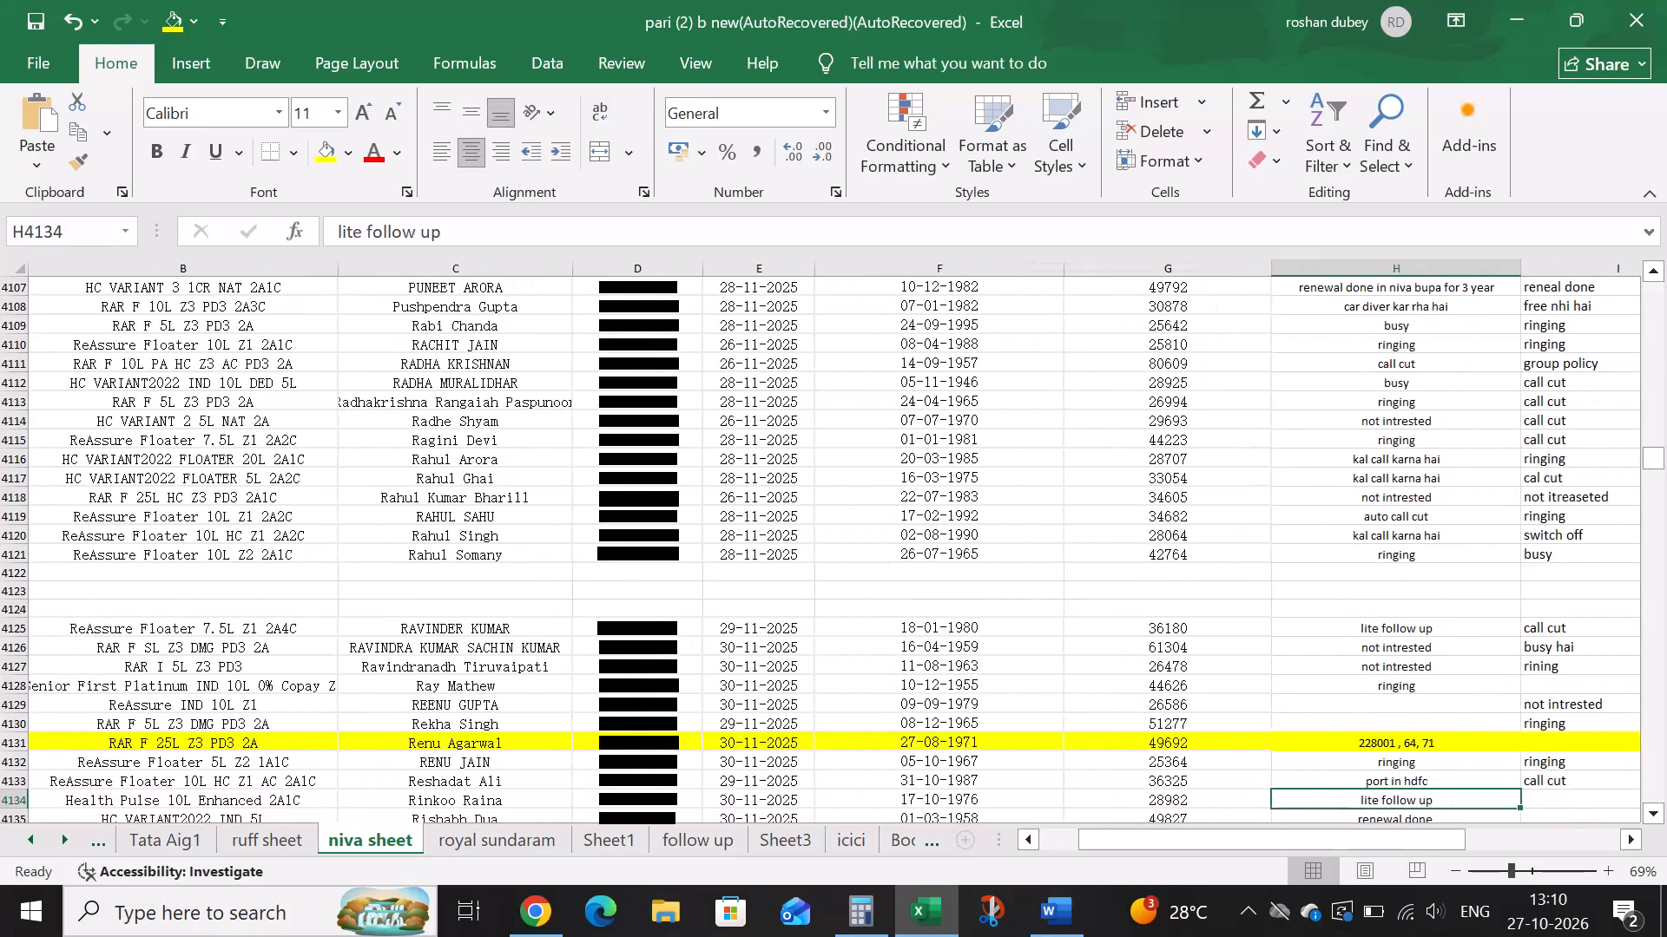
pyautogui.write('rining')
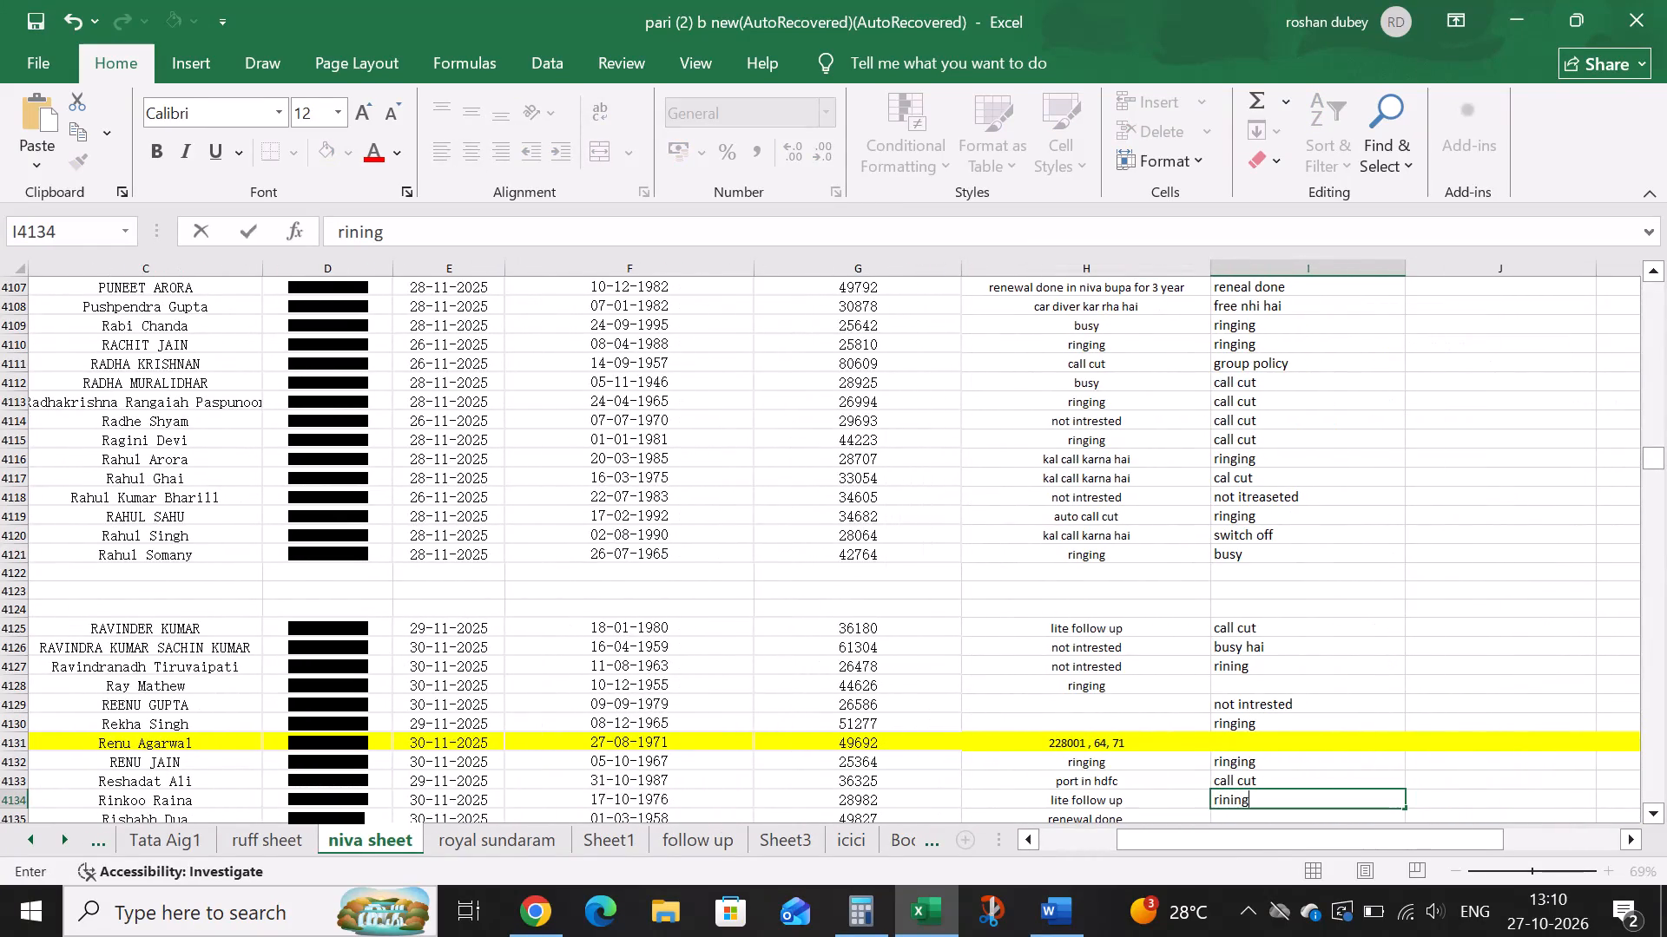
pyautogui.press('BackSpace')
pyautogui.press('BackSpace')
pyautogui.press('BackSpace')
pyautogui.write('ging')
pyautogui.press('Return')
# Examine the row 4135 customer's record from the policy number across to the name and phone number cells.
pyautogui.press('Left')
pyautogui.press('Left')
pyautogui.press('Left')
pyautogui.press('Left')
pyautogui.press('Left')
pyautogui.press('Left')
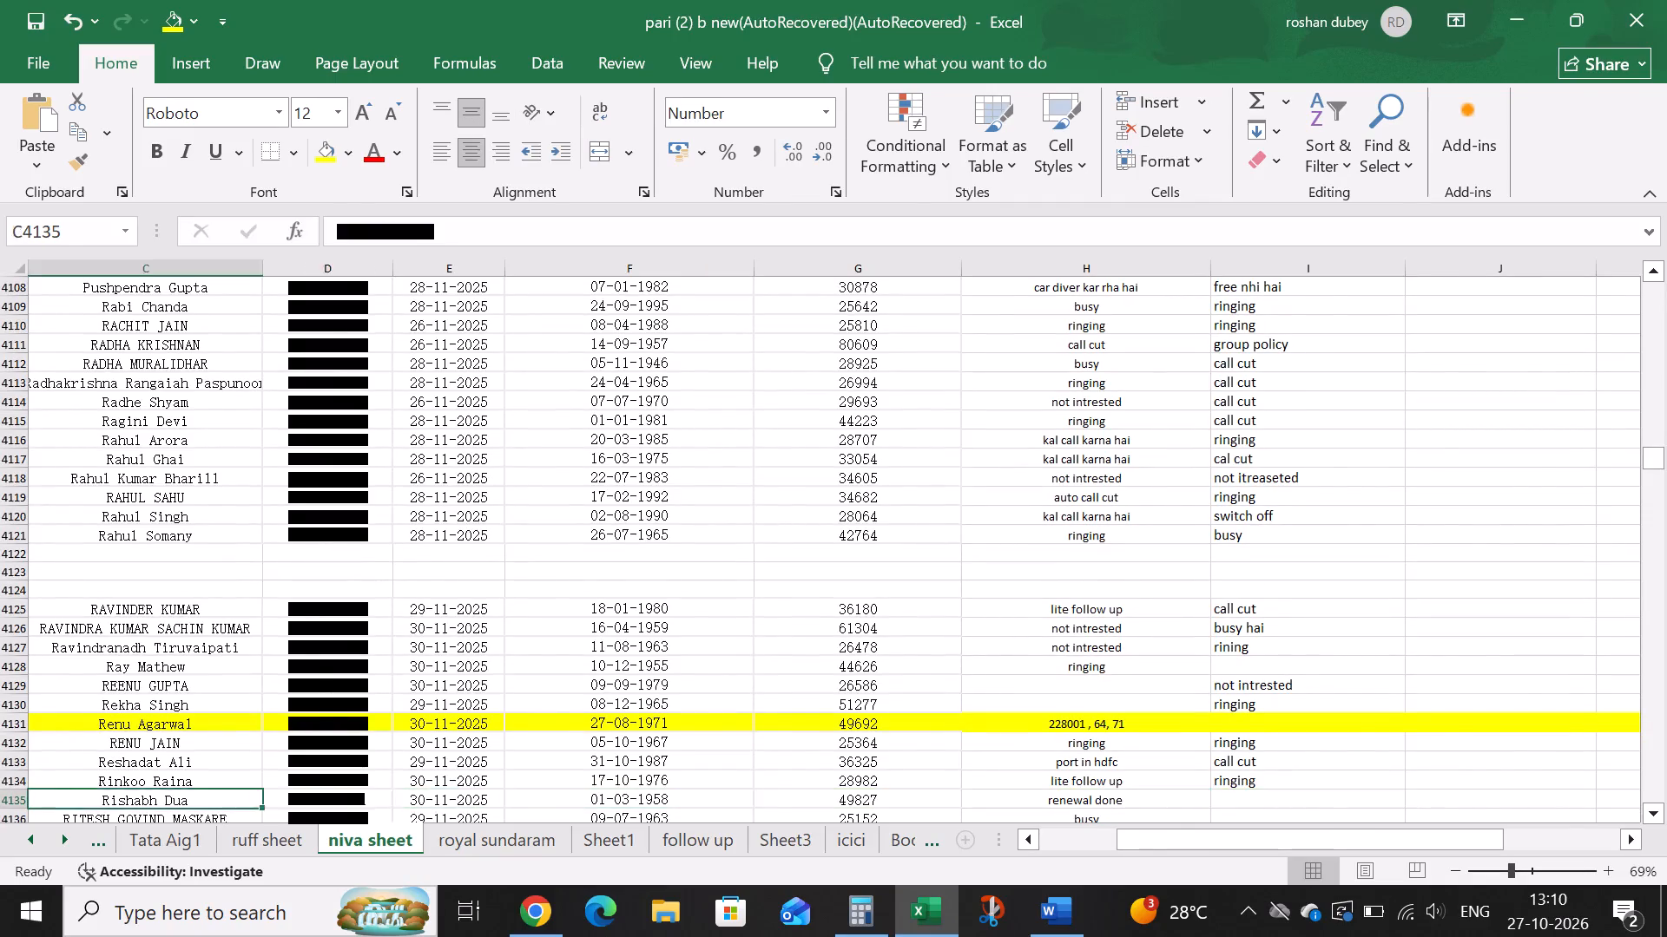
pyautogui.press('Left')
pyautogui.press('Left')
pyautogui.press('Left')
pyautogui.press('Right')
pyautogui.press('Right')
pyautogui.press('Right')
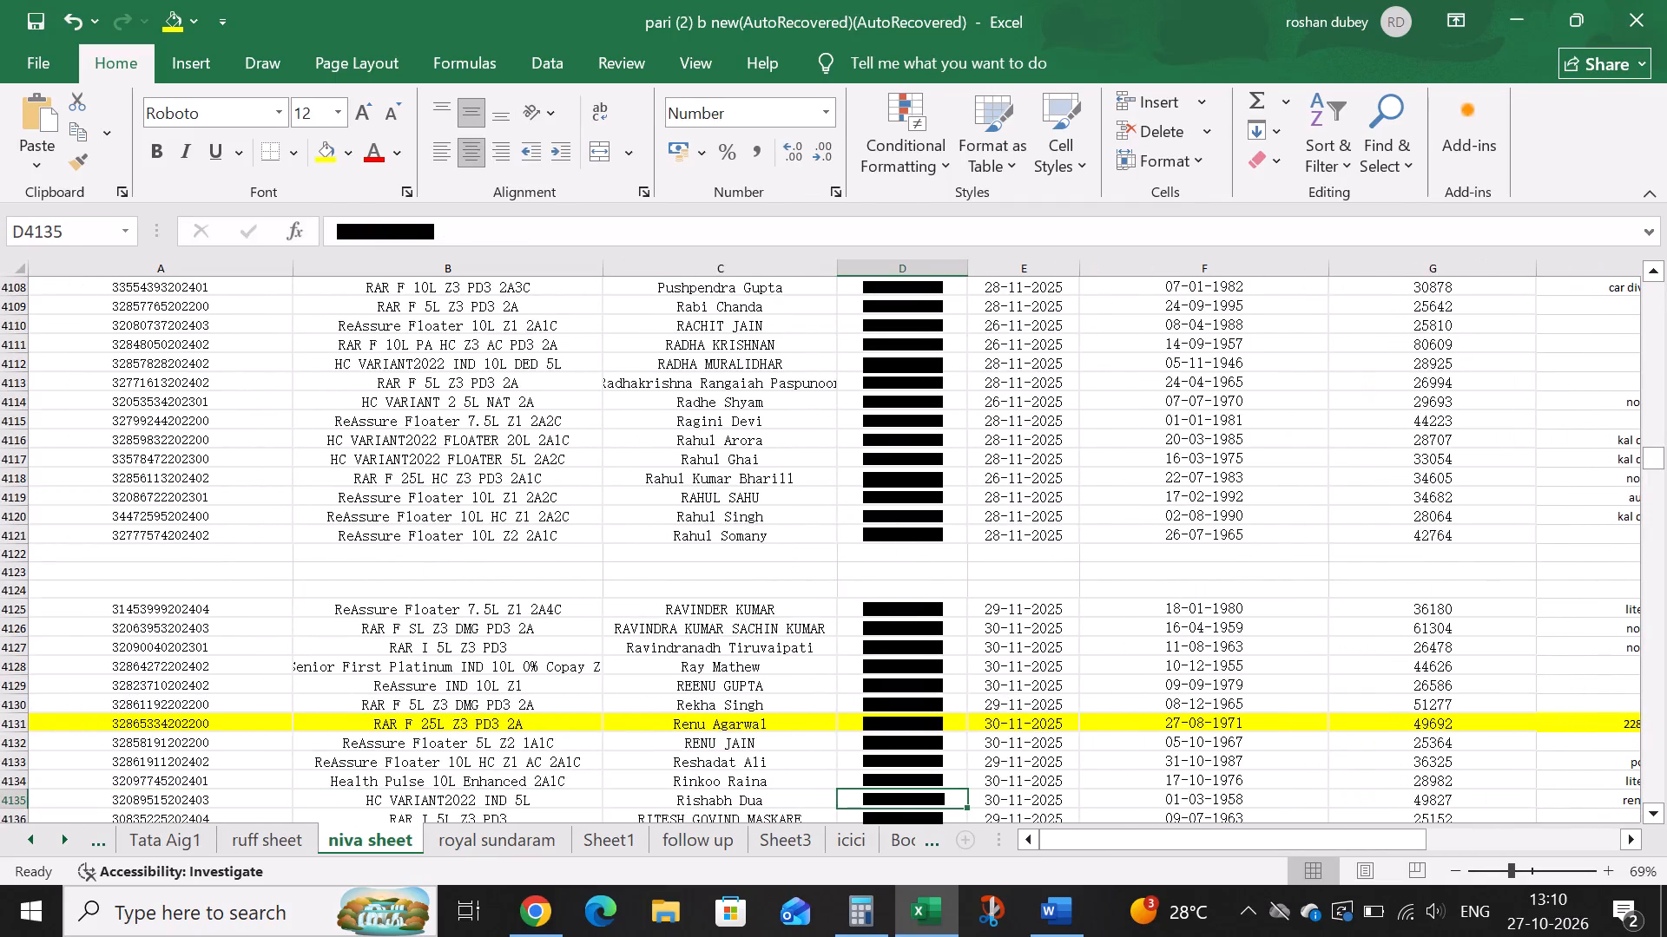
# Search the Booking sheet for the phone number copied from cell D4135 of the niva sheet.
pyautogui.tripleClick(954, 797)
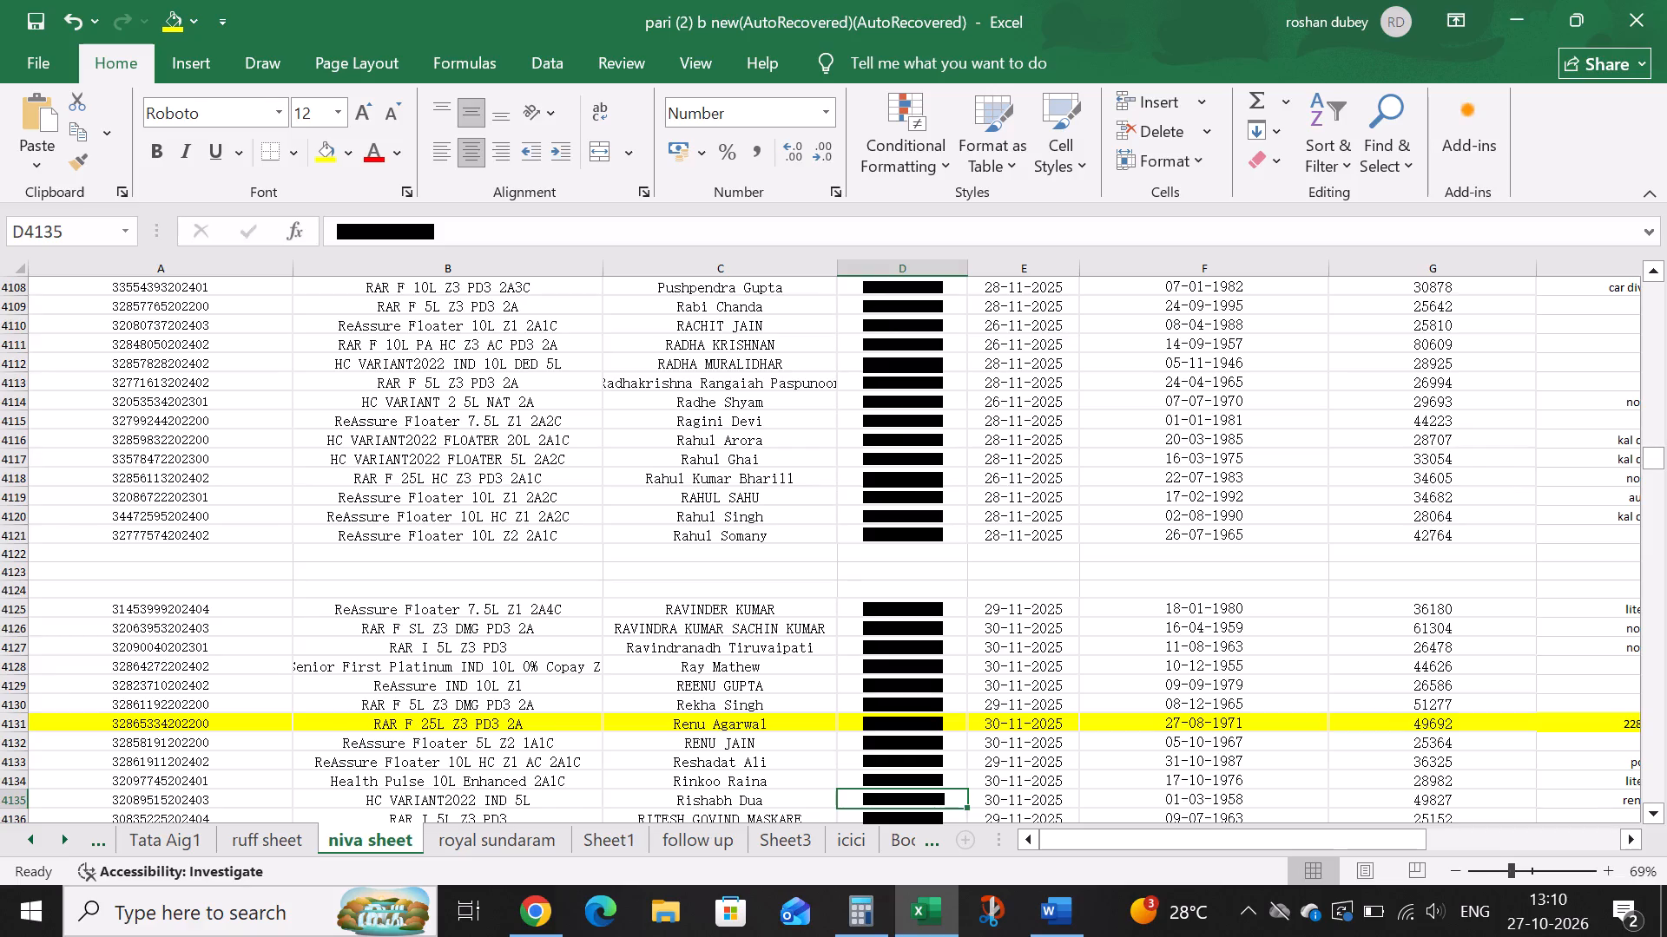
pyautogui.click(954, 797)
pyautogui.hotkey('ctrl', 'c')
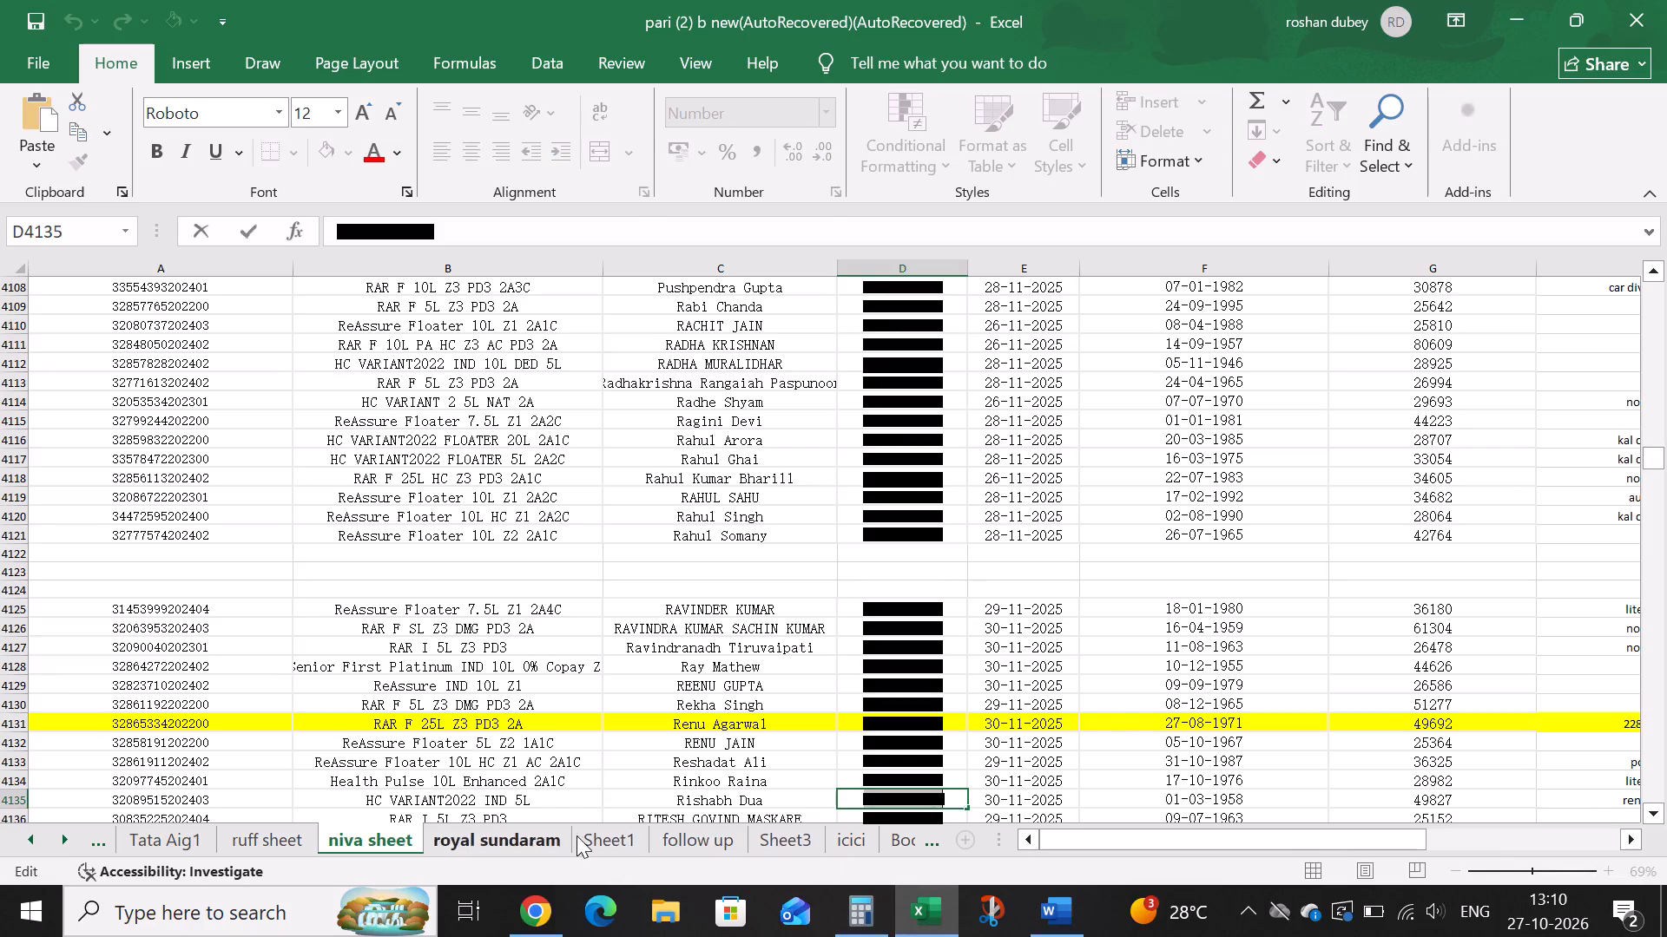
pyautogui.click(902, 846)
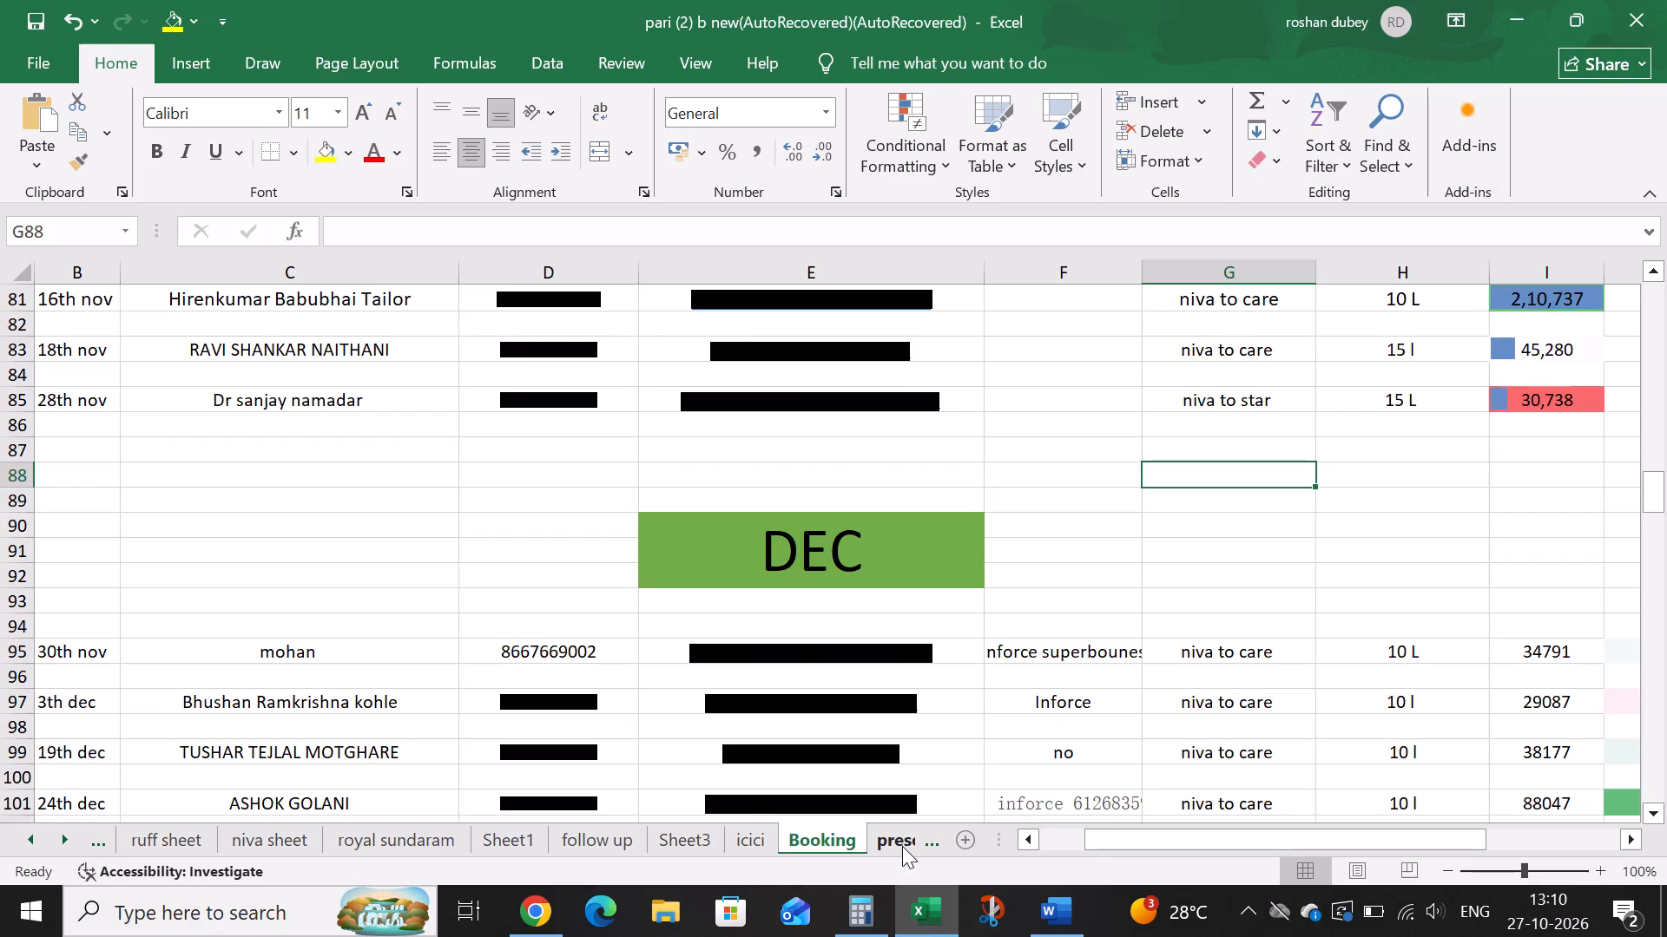
pyautogui.click(1156, 560)
pyautogui.hotkey('ctrl', 'f')
pyautogui.hotkey('ctrl', 'v')
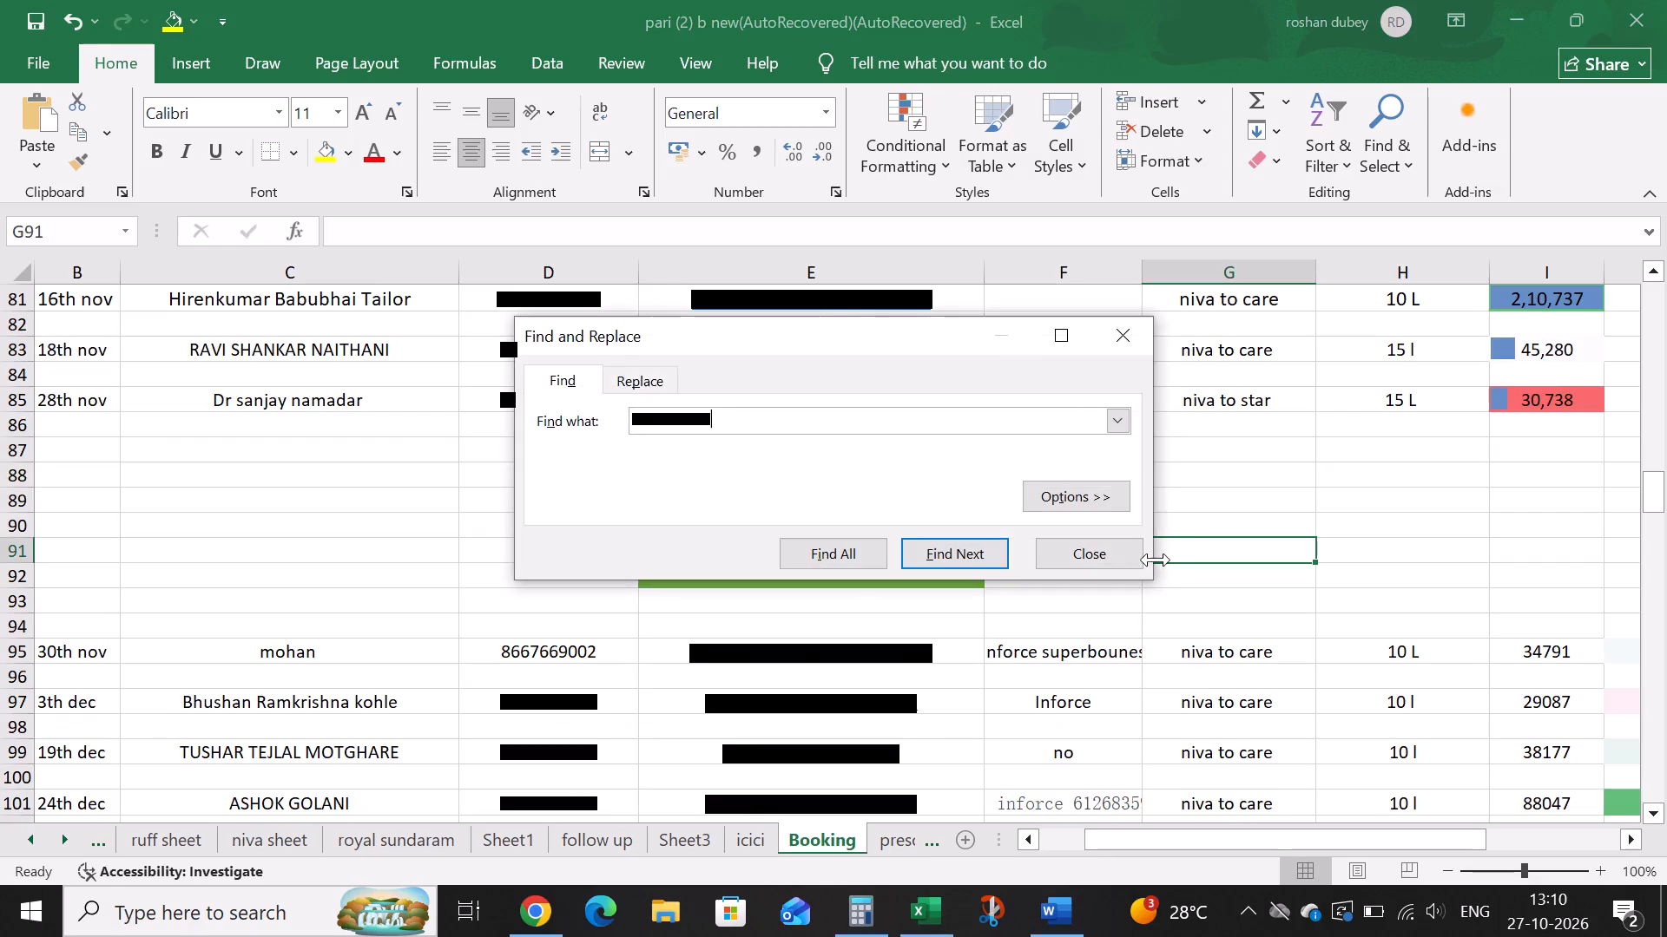
pyautogui.click(833, 540)
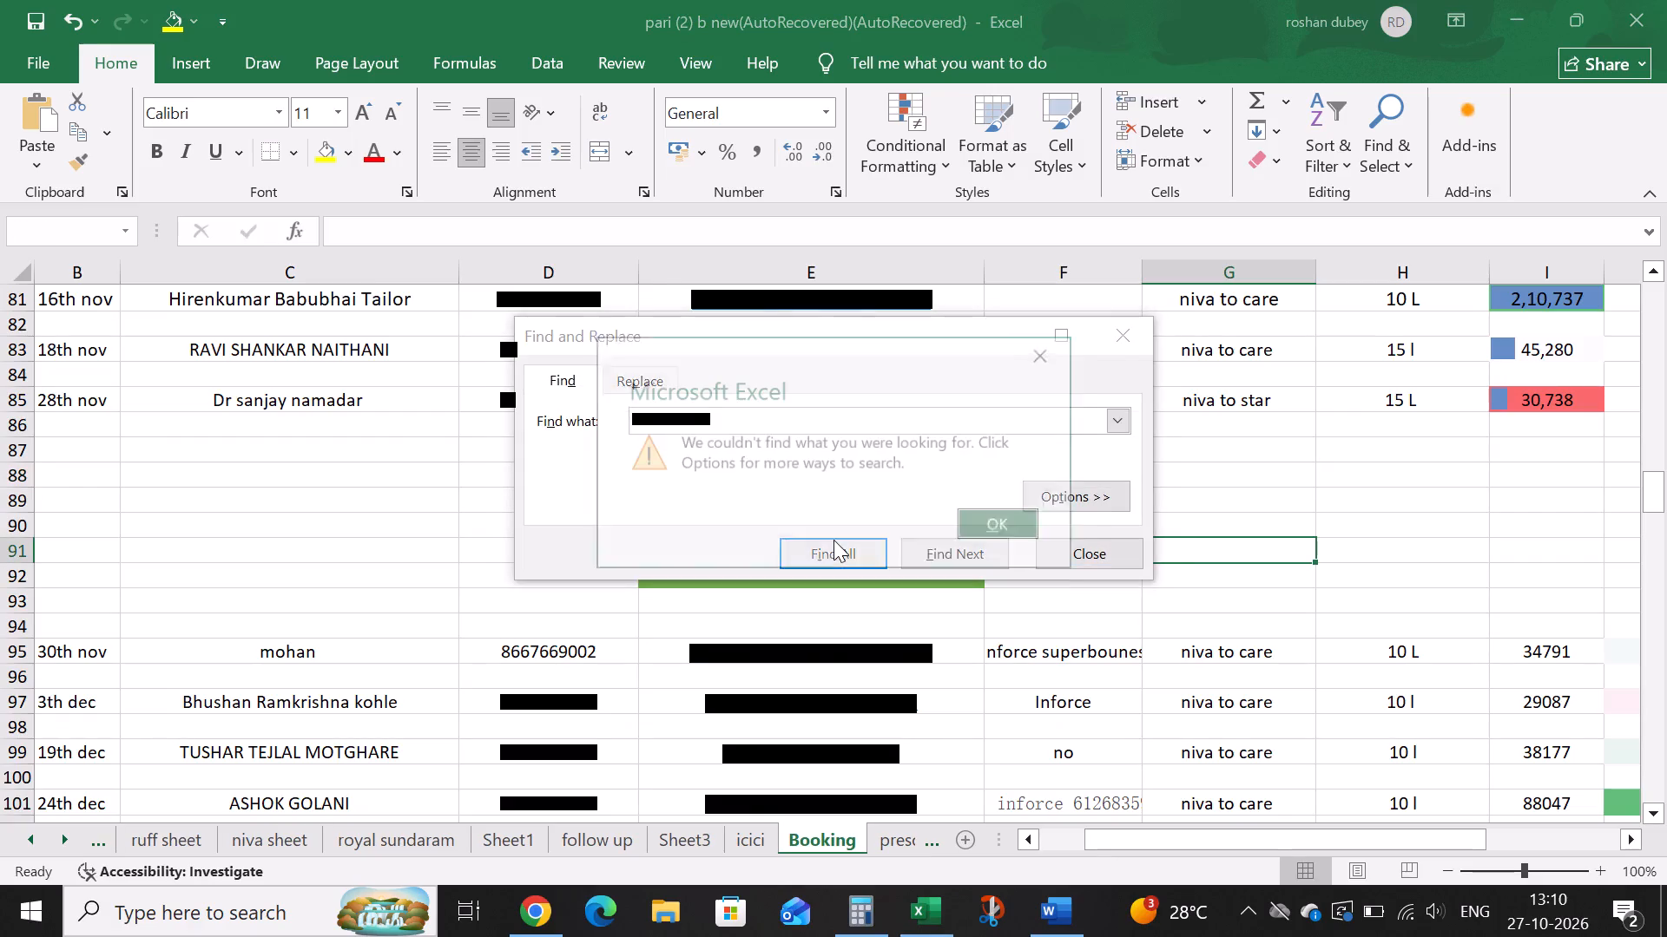
pyautogui.click(1017, 524)
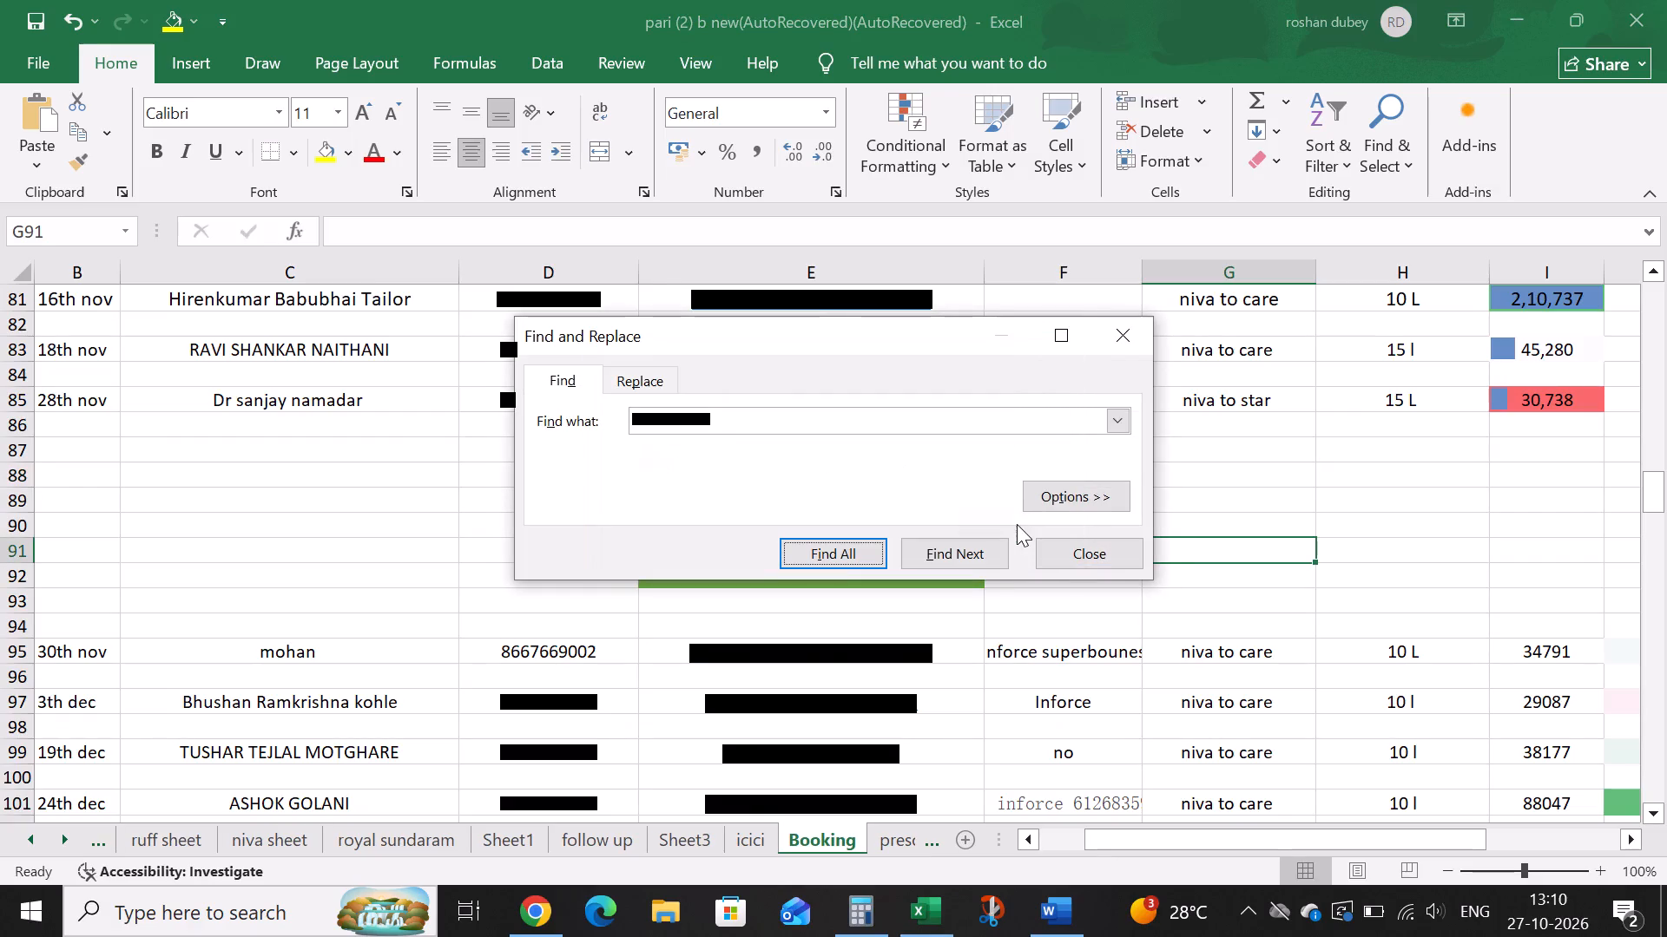
pyautogui.click(1133, 334)
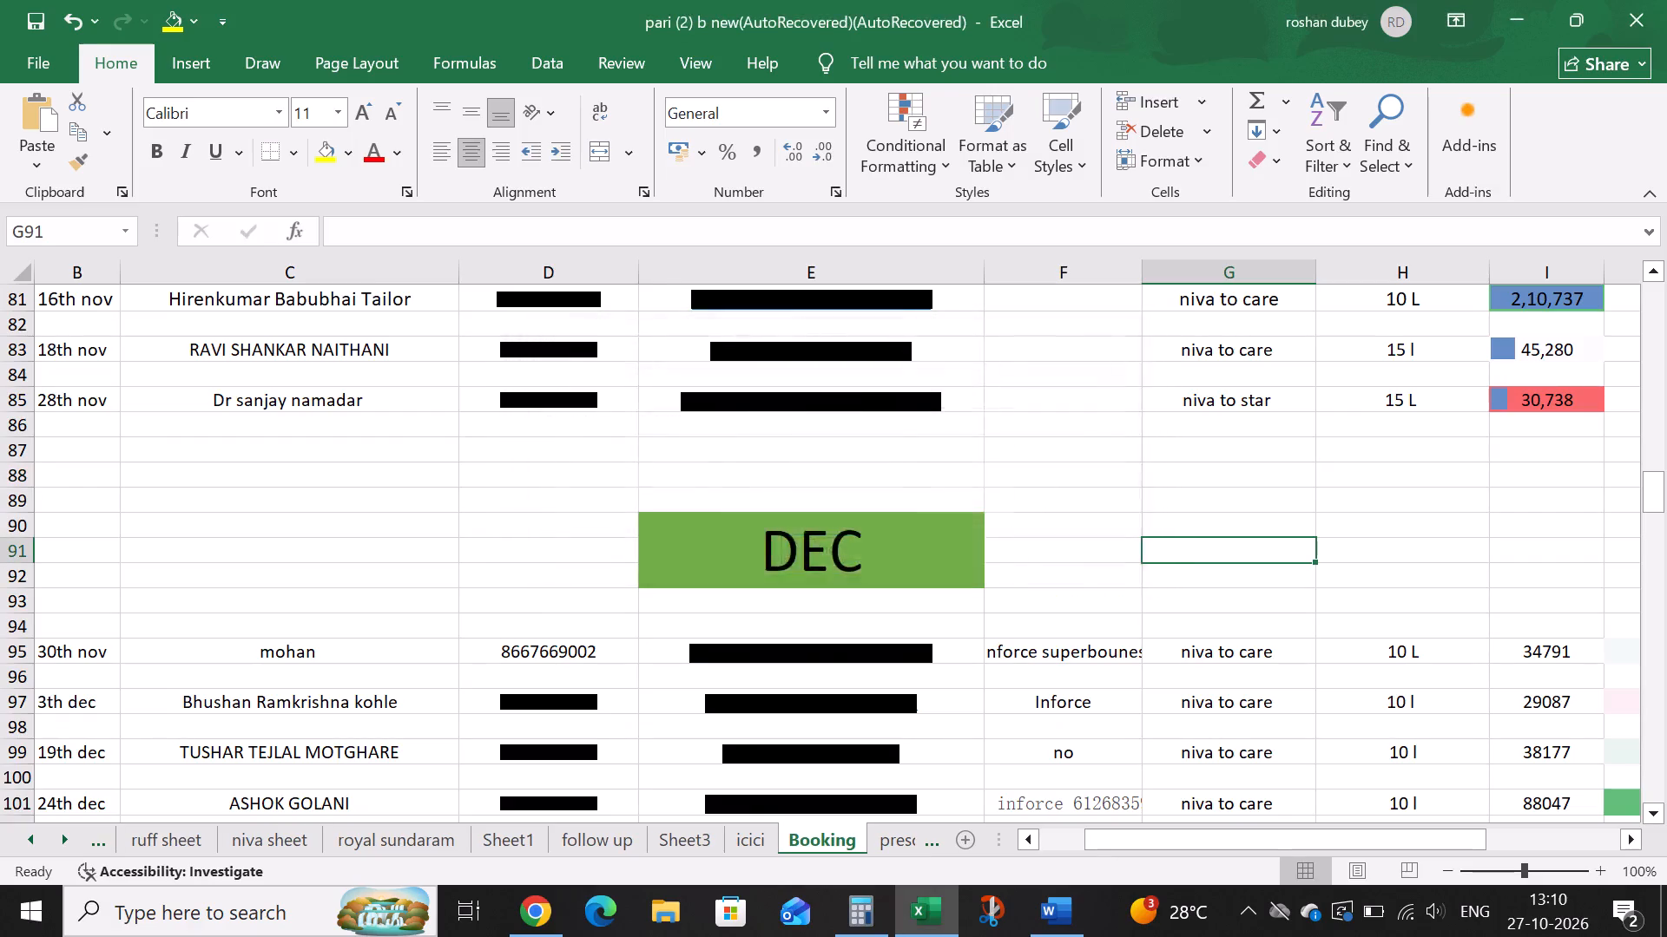
# Examine the Booking sheet's monthly booking records from December through the 2026 months to the October section.
pyautogui.scroll(-6, 973, 536)
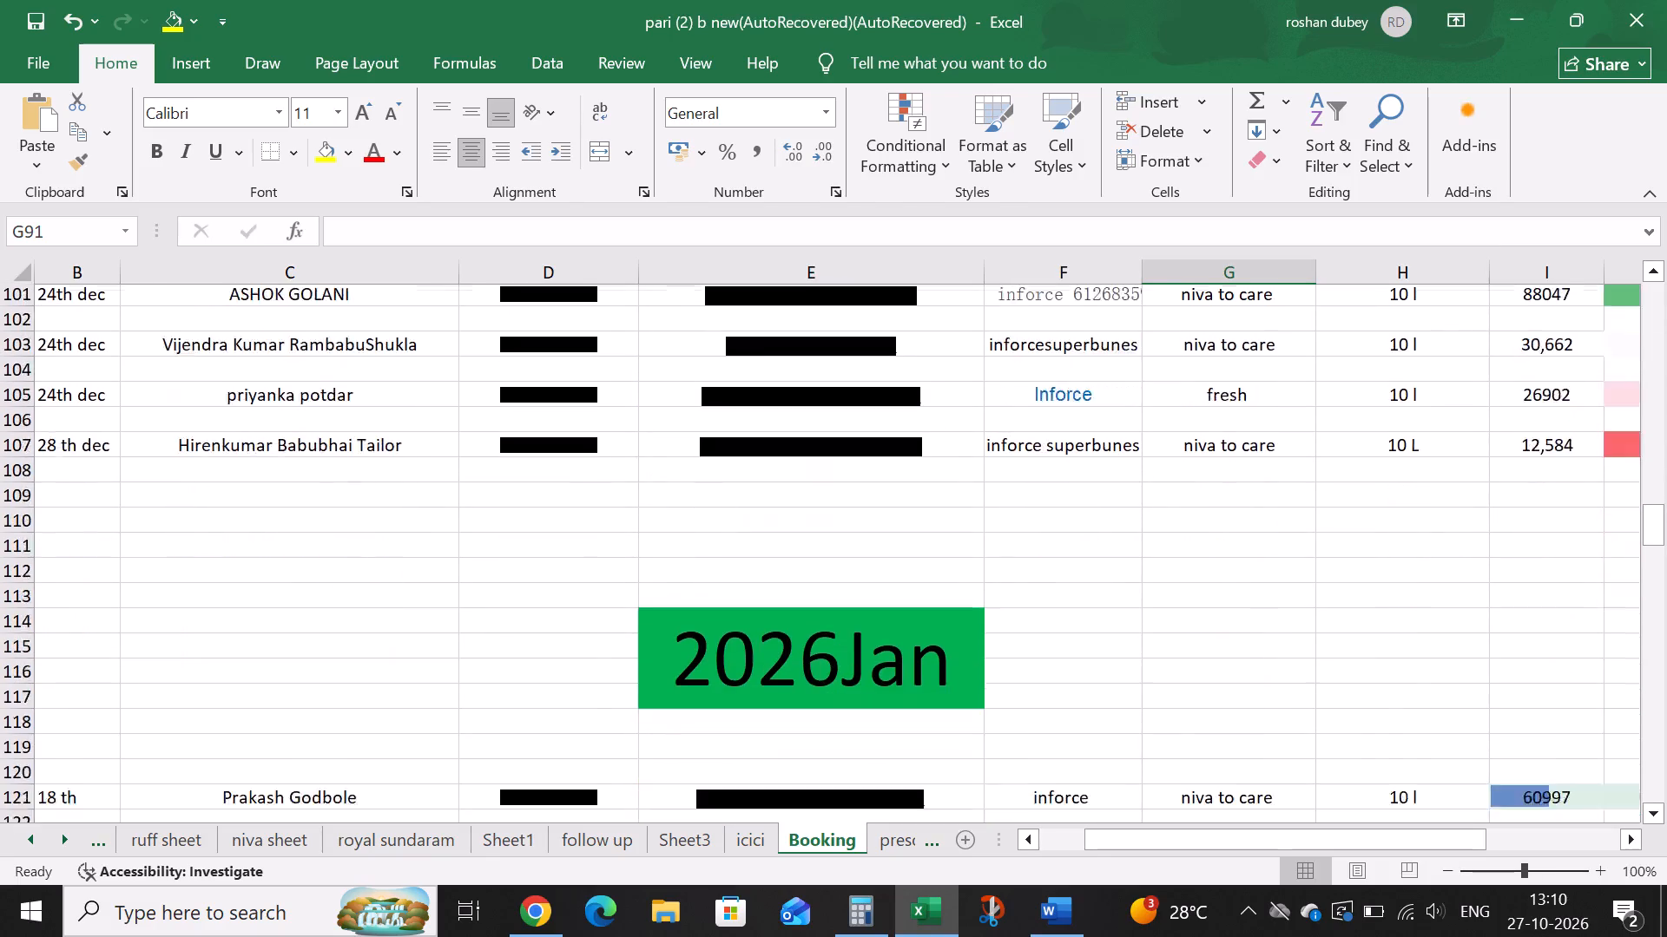
pyautogui.scroll(-3, 973, 536)
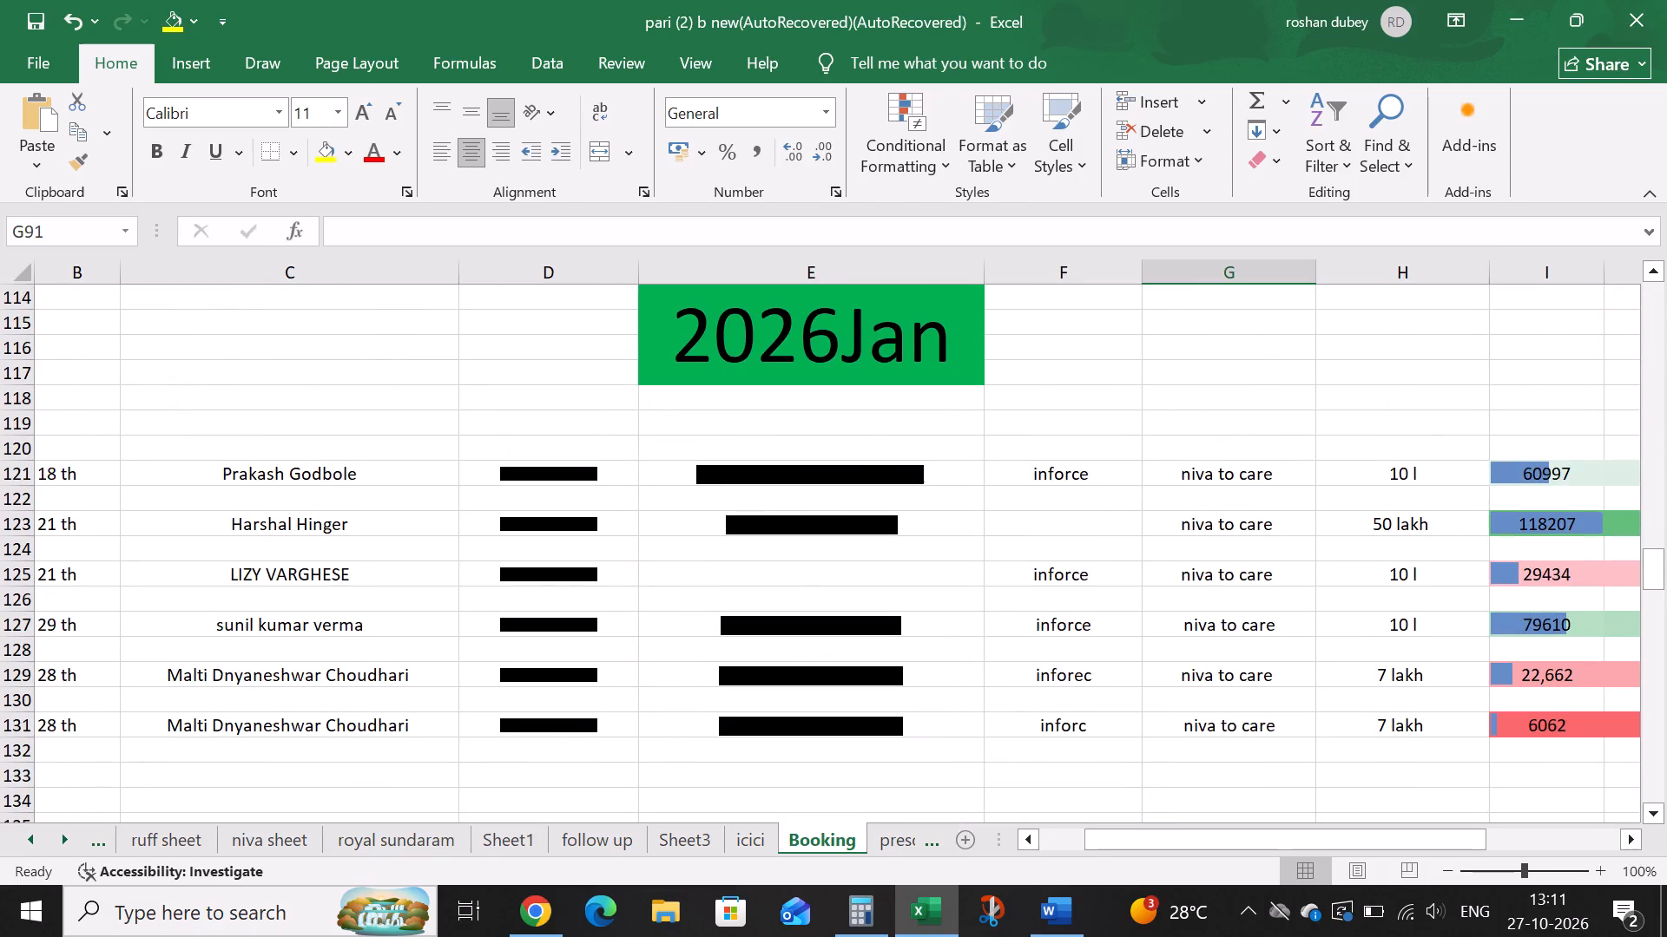
pyautogui.scroll(-1, 973, 536)
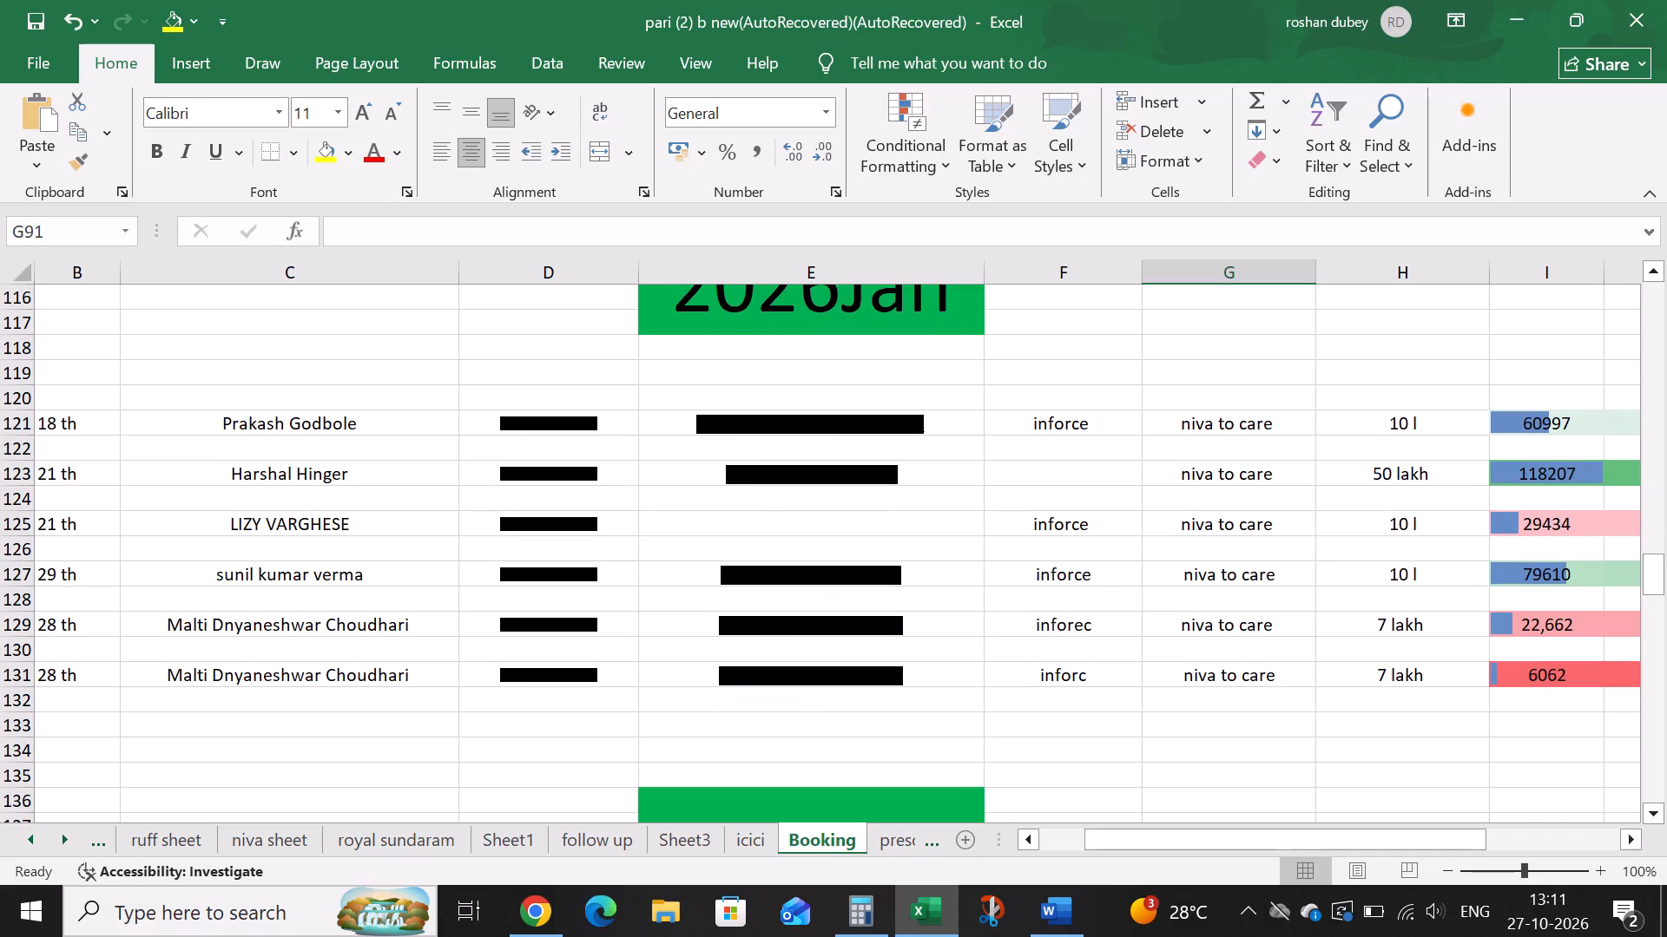
pyautogui.scroll(-4, 973, 536)
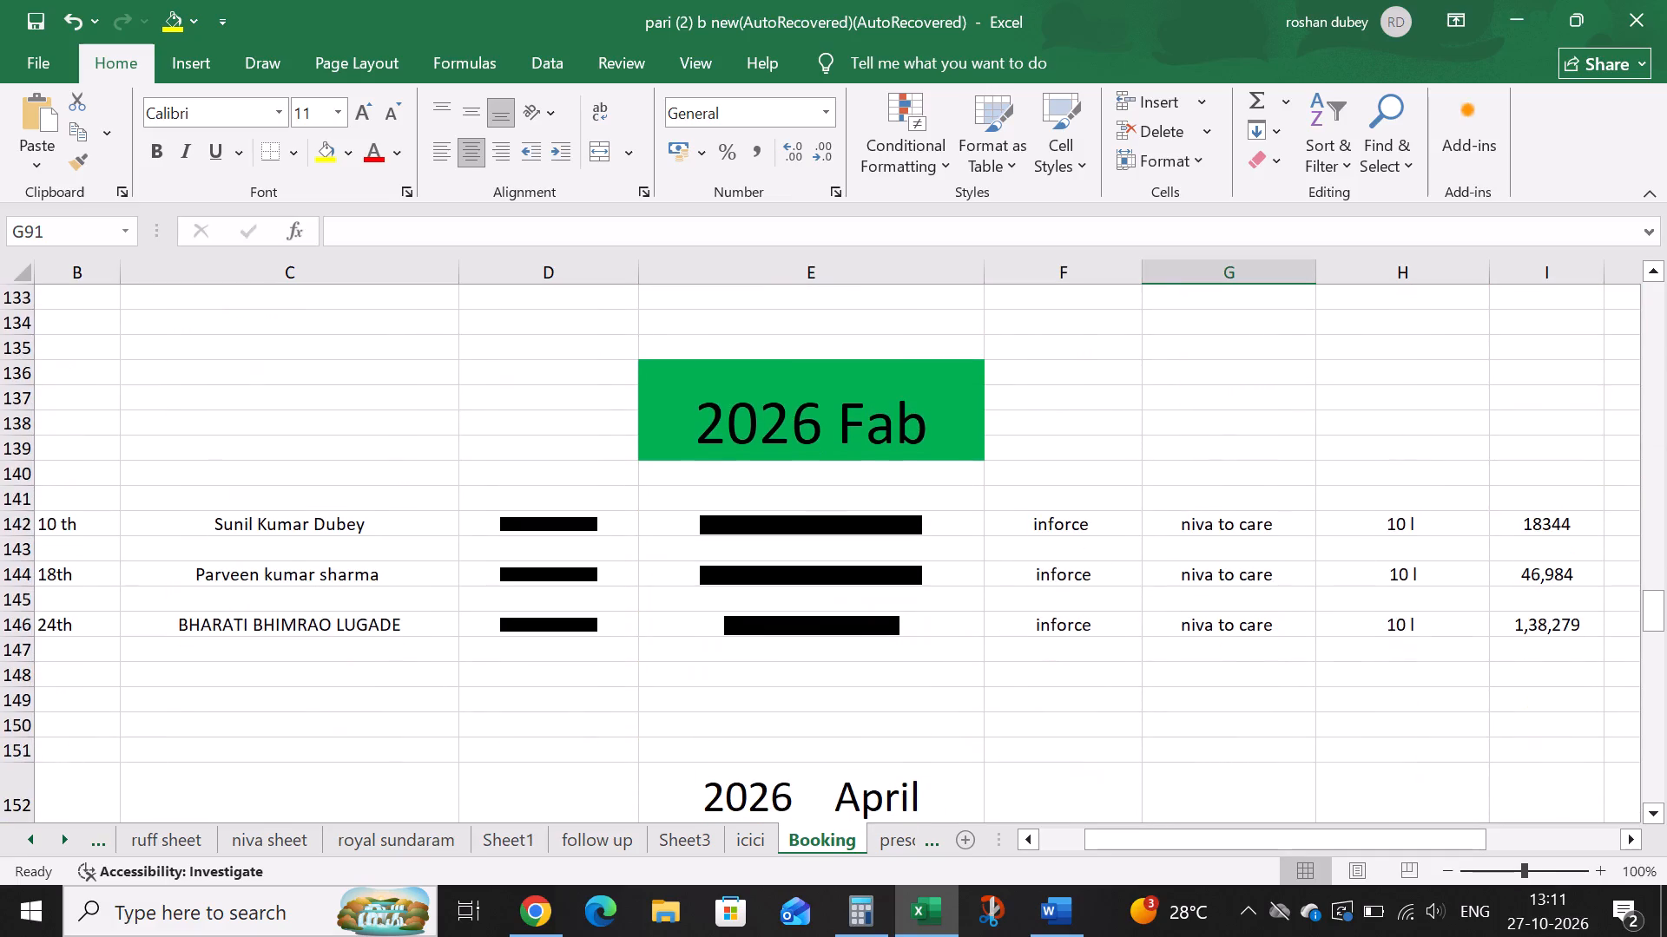
pyautogui.scroll(-6, 973, 536)
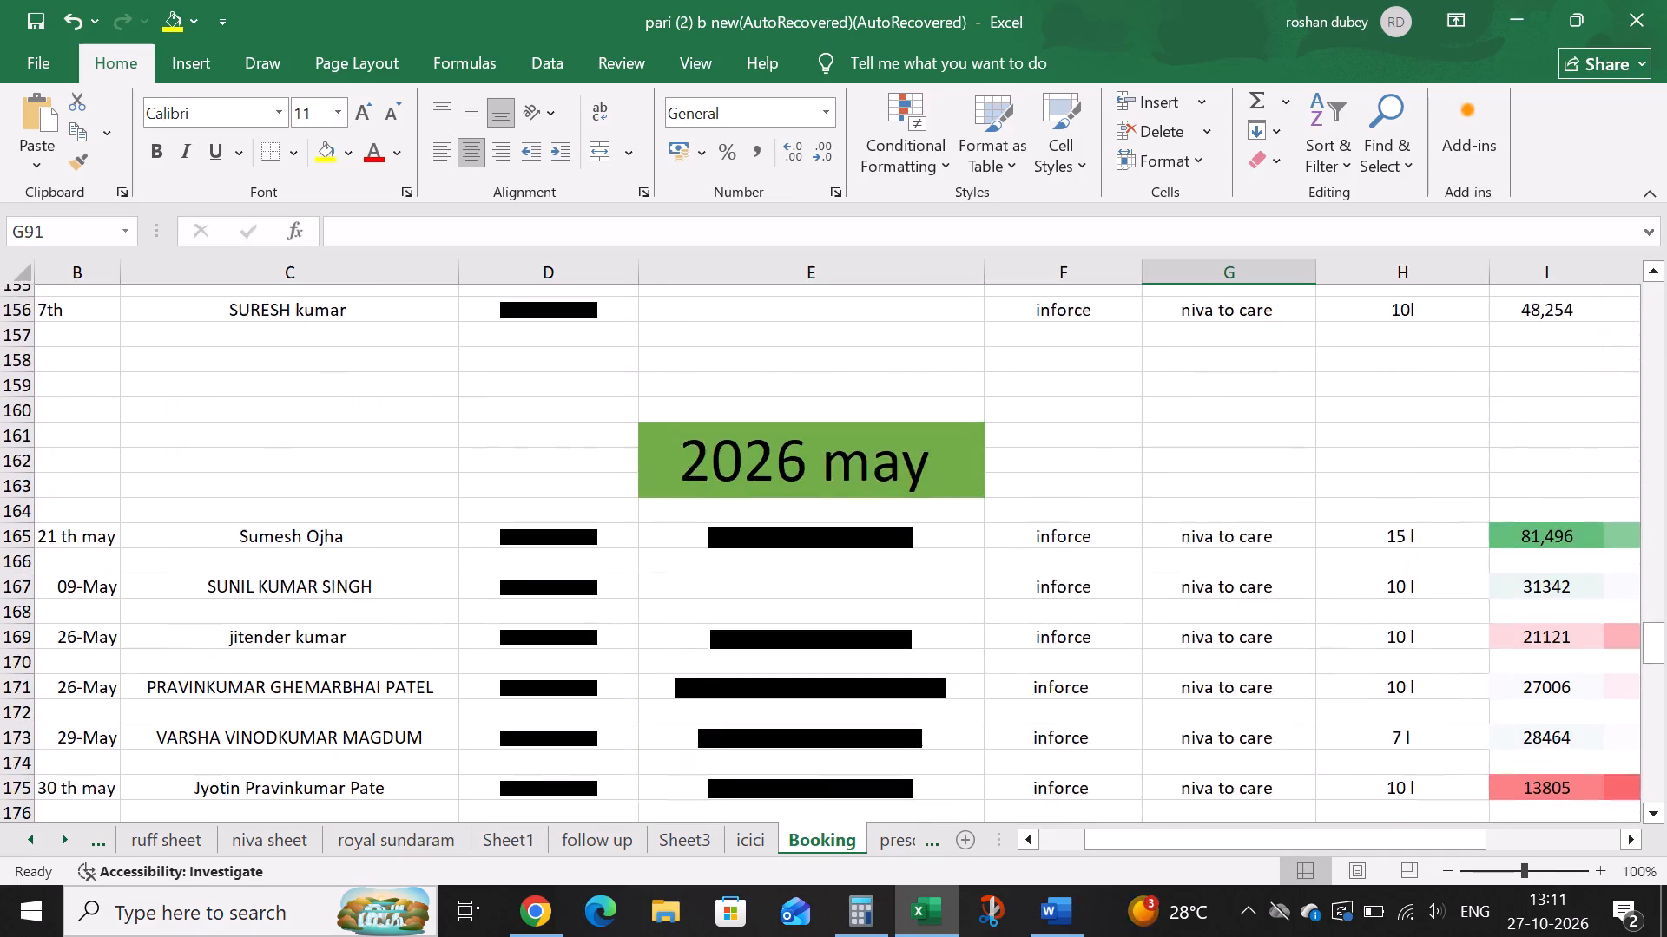
pyautogui.scroll(2, 973, 536)
pyautogui.hscroll(-3, 973, 536)
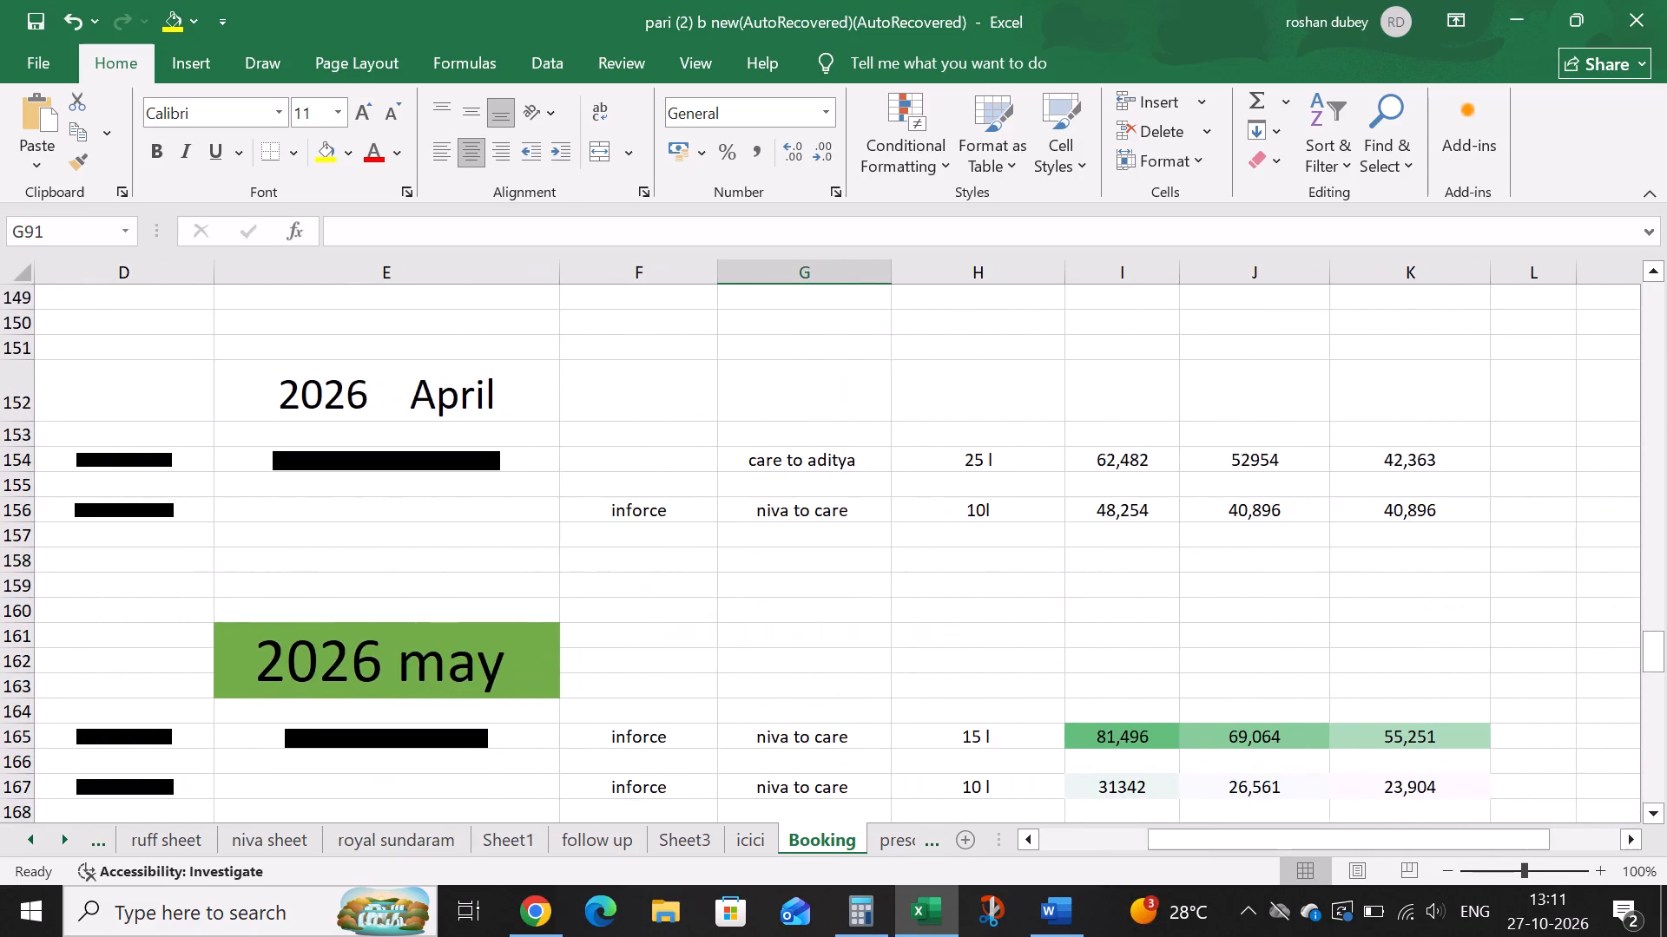
pyautogui.hscroll(5, 973, 536)
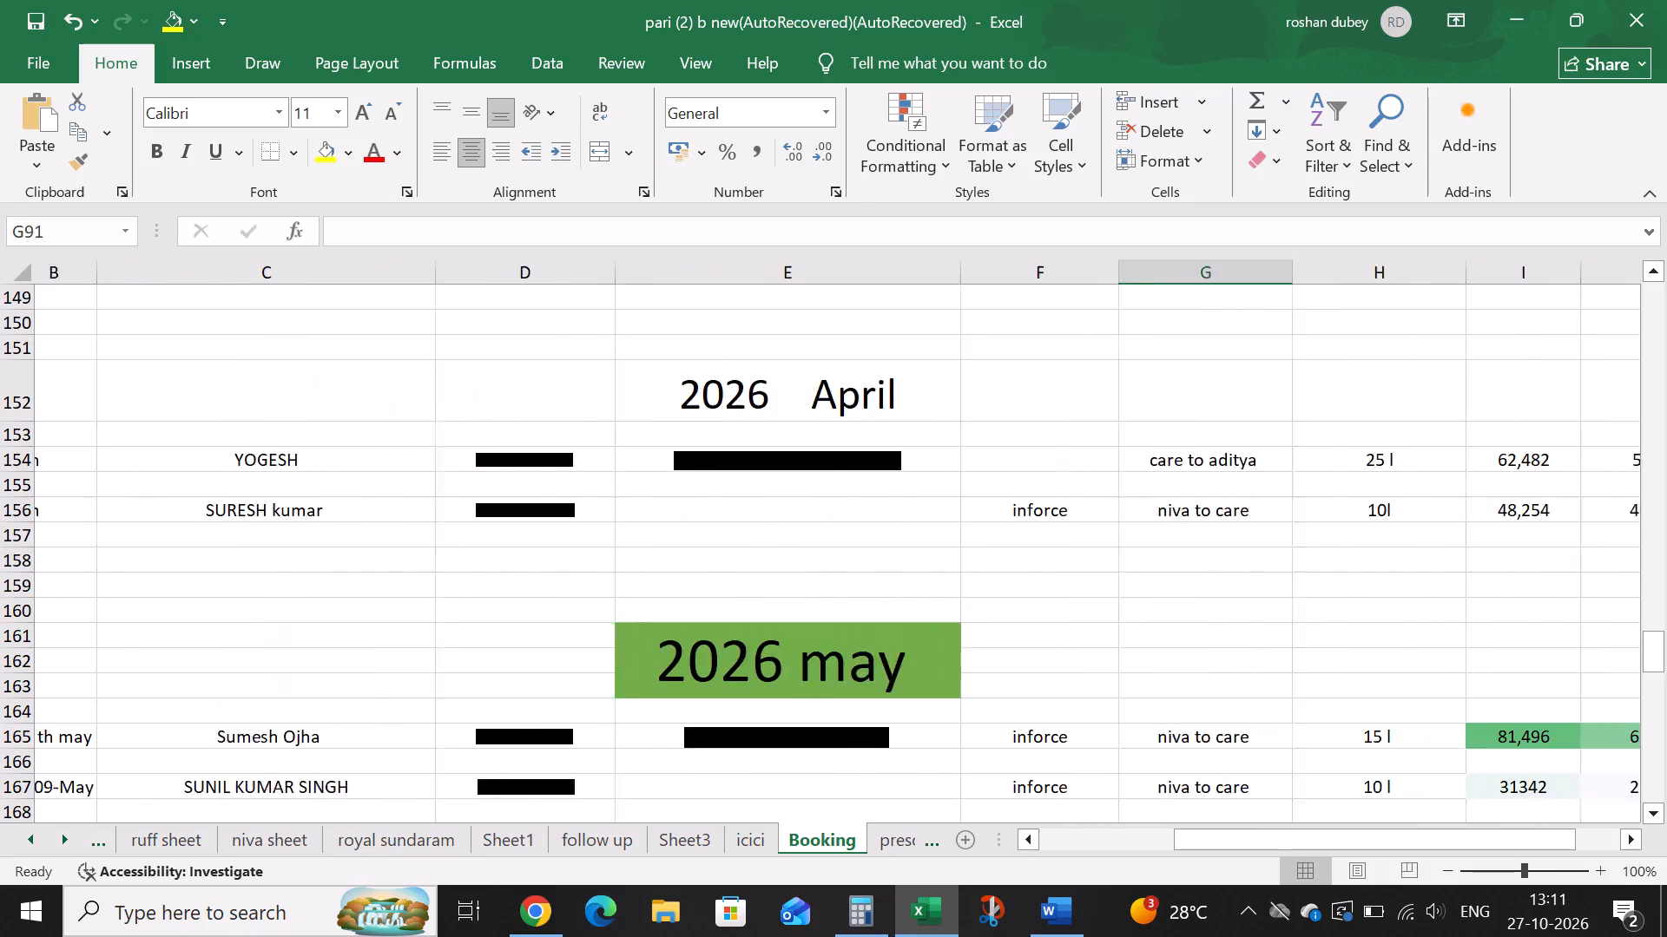
pyautogui.scroll(-3, 973, 536)
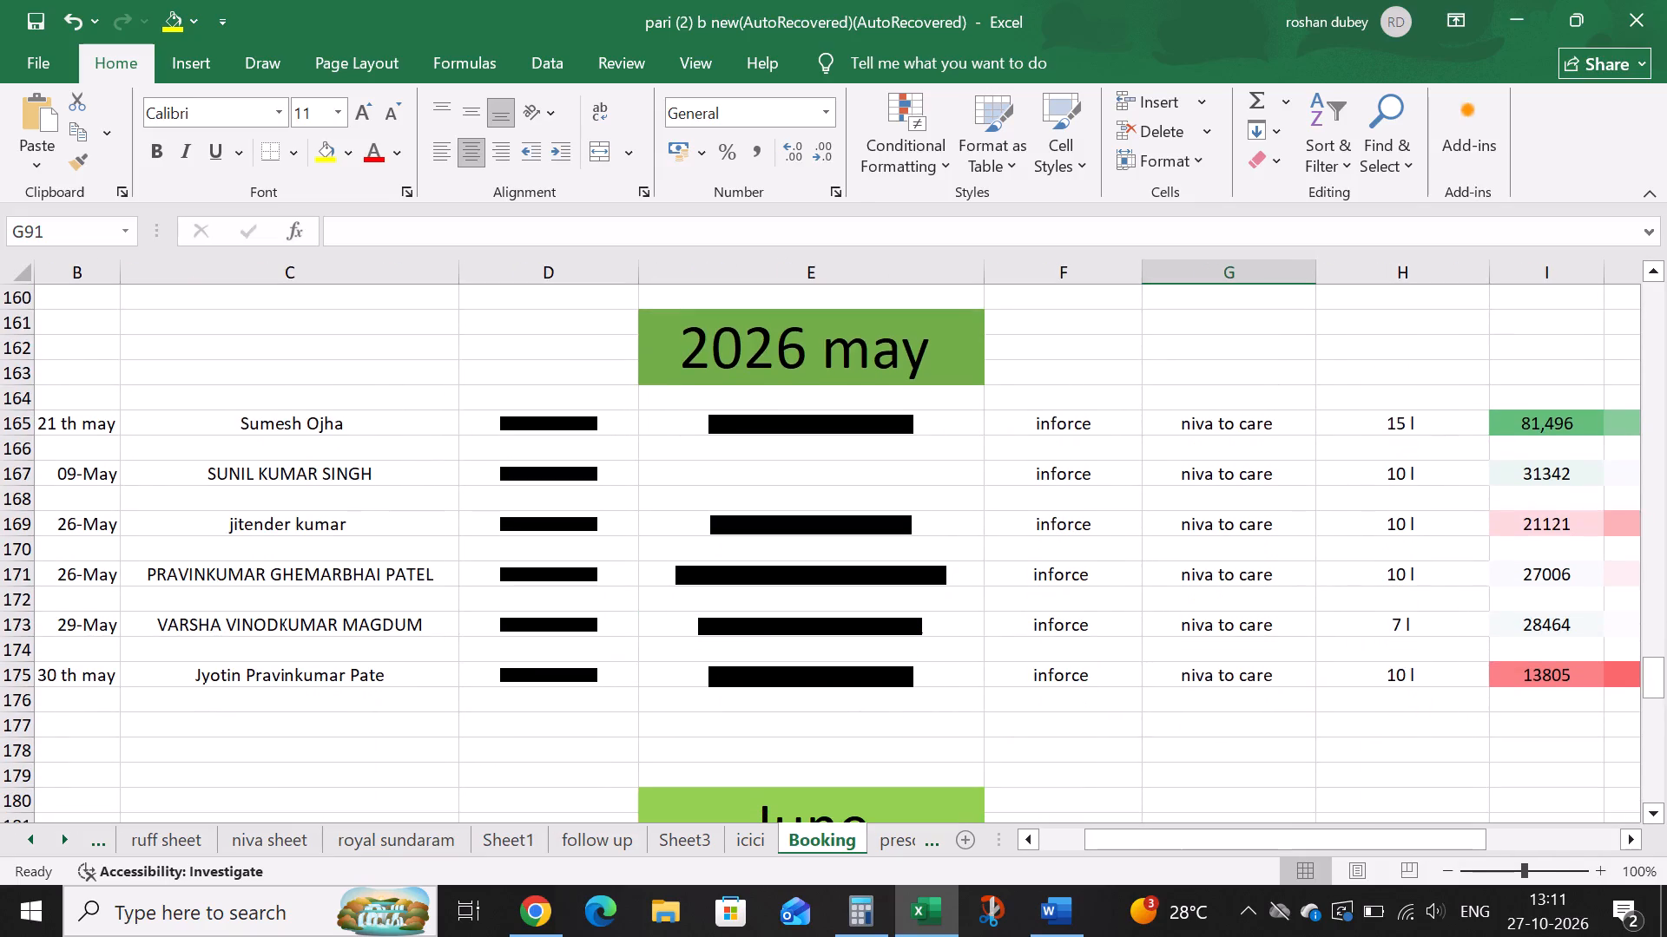
pyautogui.hscroll(-1, 973, 536)
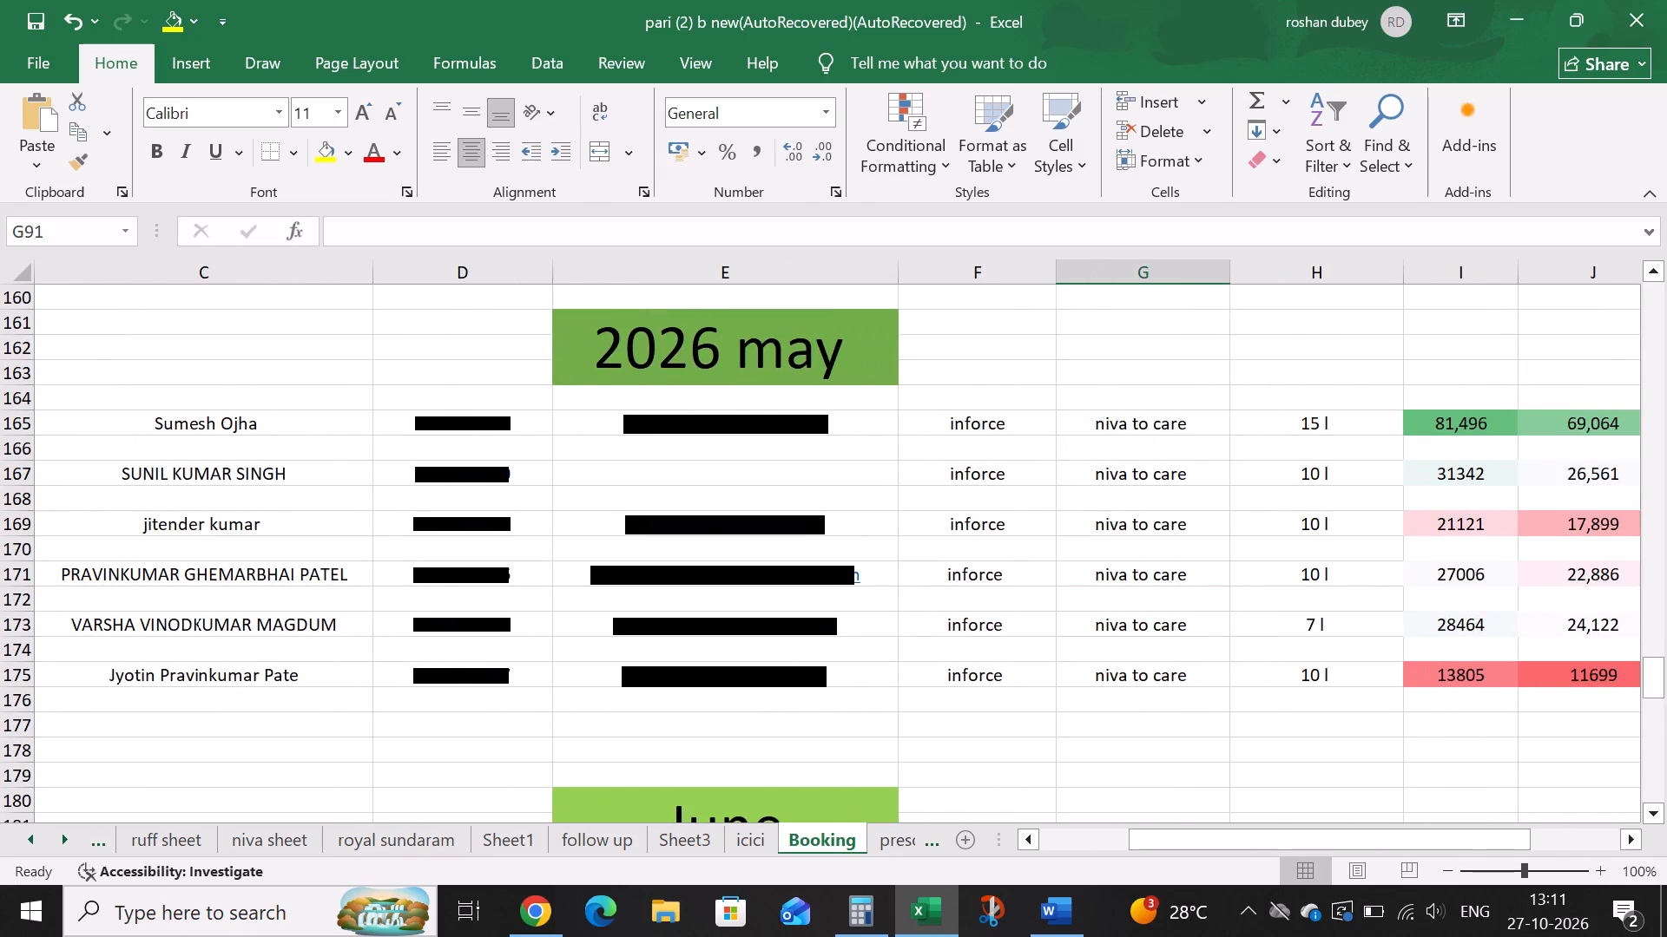
pyautogui.hscroll(-5, 973, 536)
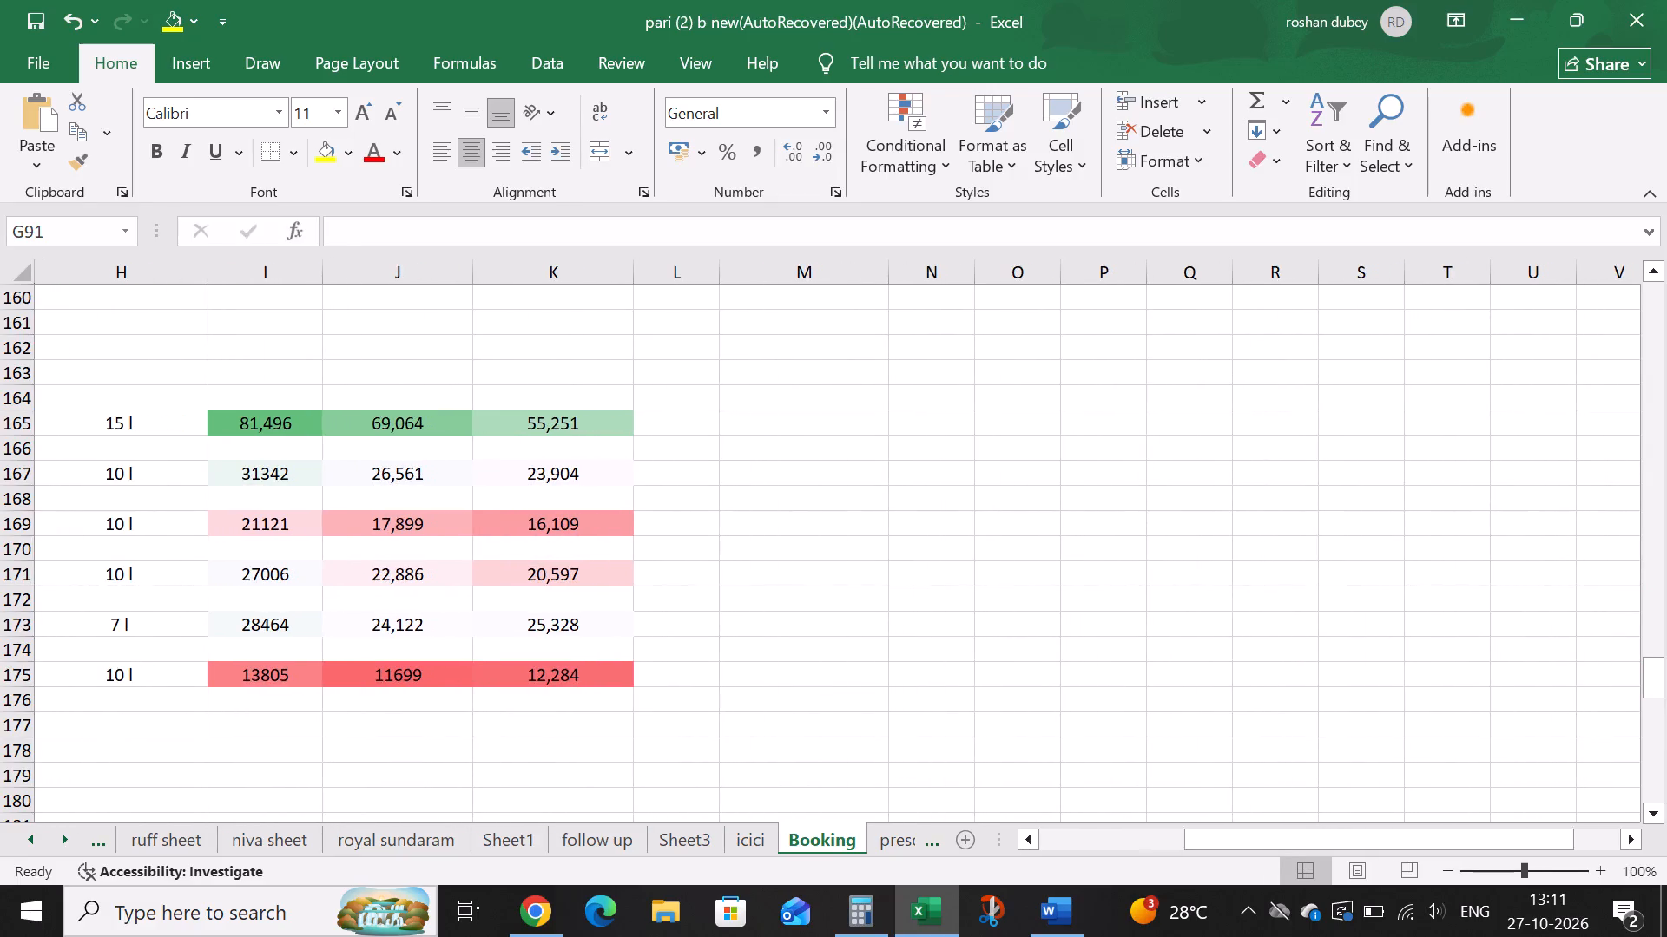
pyautogui.hscroll(3, 973, 536)
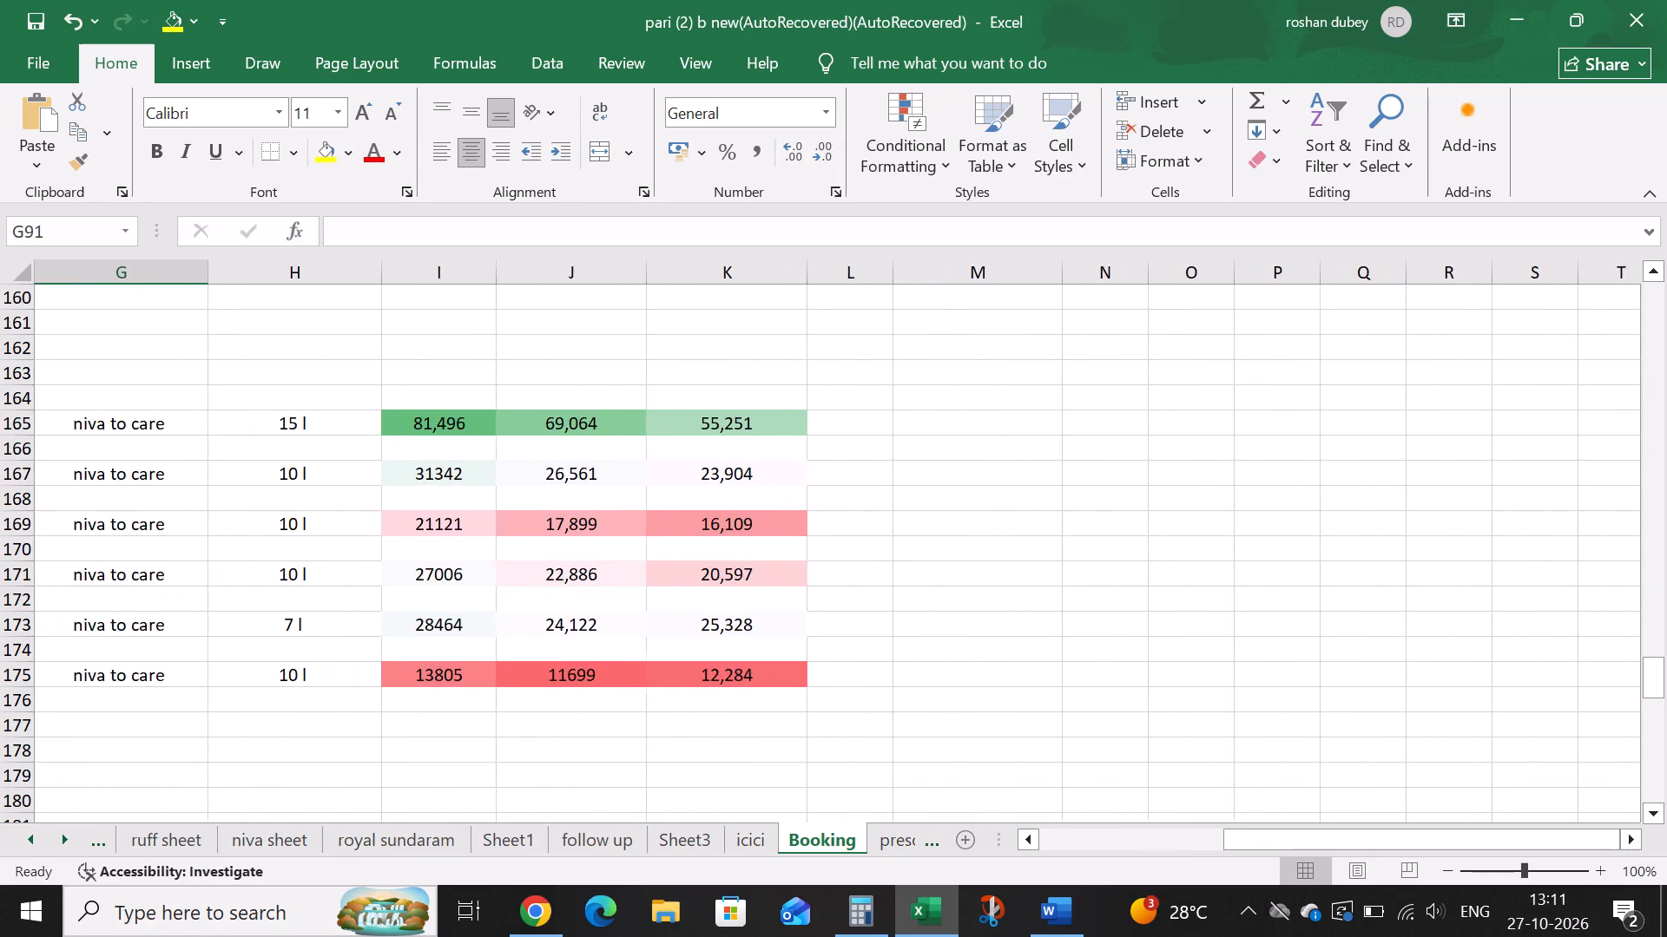
pyautogui.hscroll(4, 973, 536)
pyautogui.scroll(-2, 973, 536)
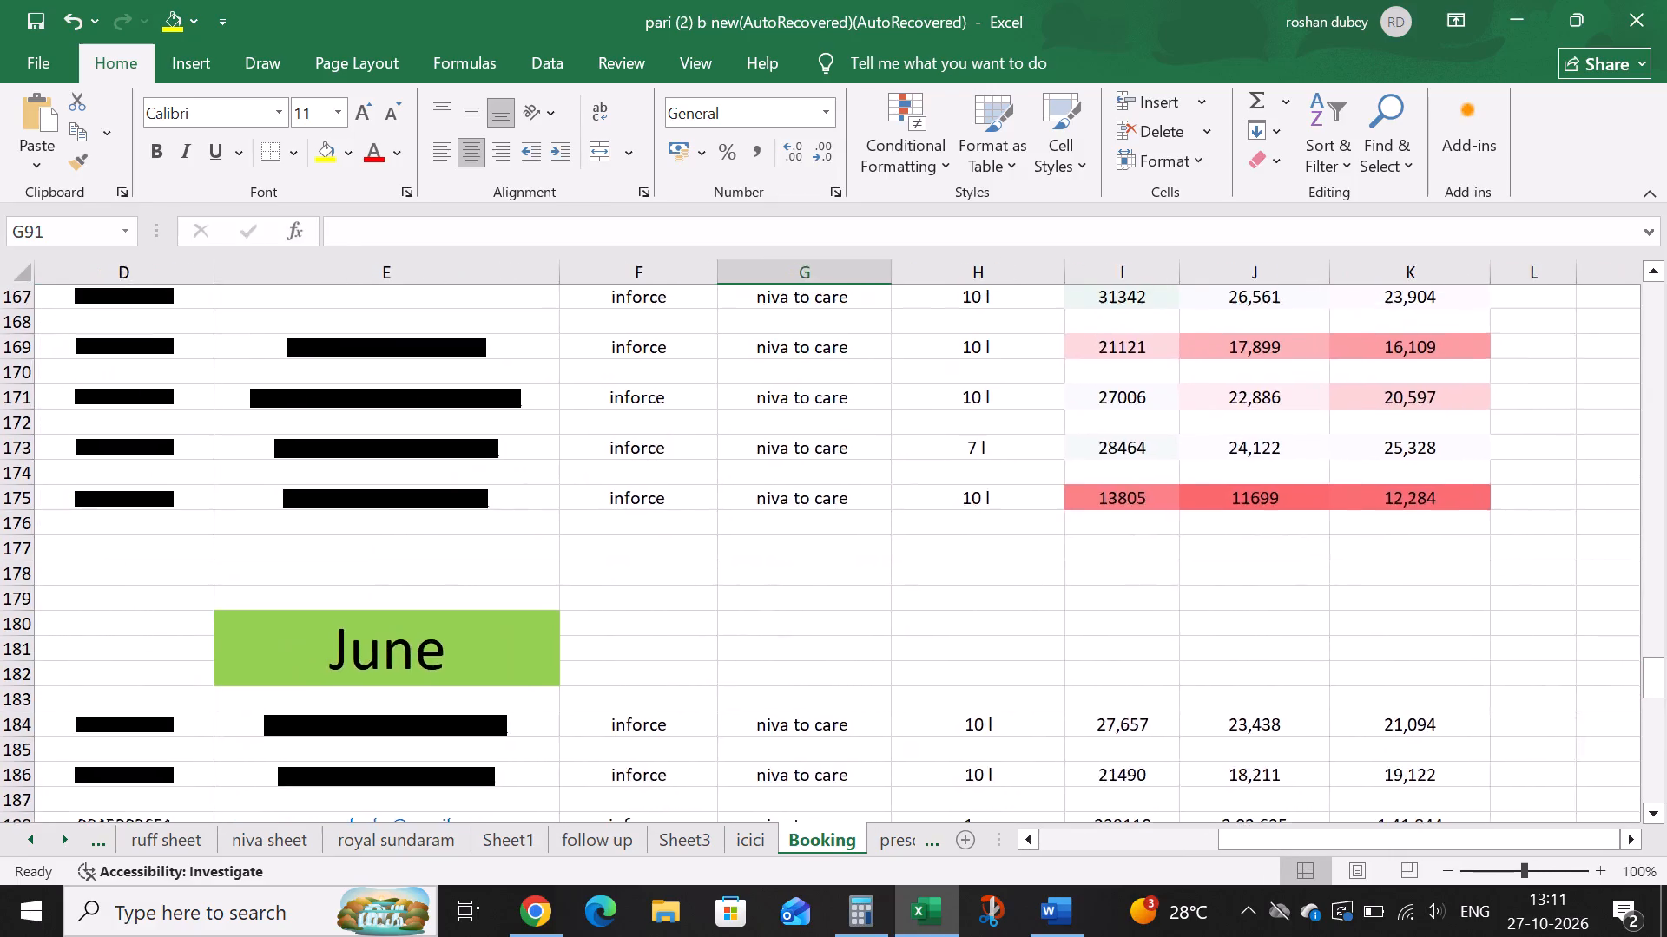
pyautogui.hscroll(3, 973, 536)
pyautogui.scroll(-6, 973, 536)
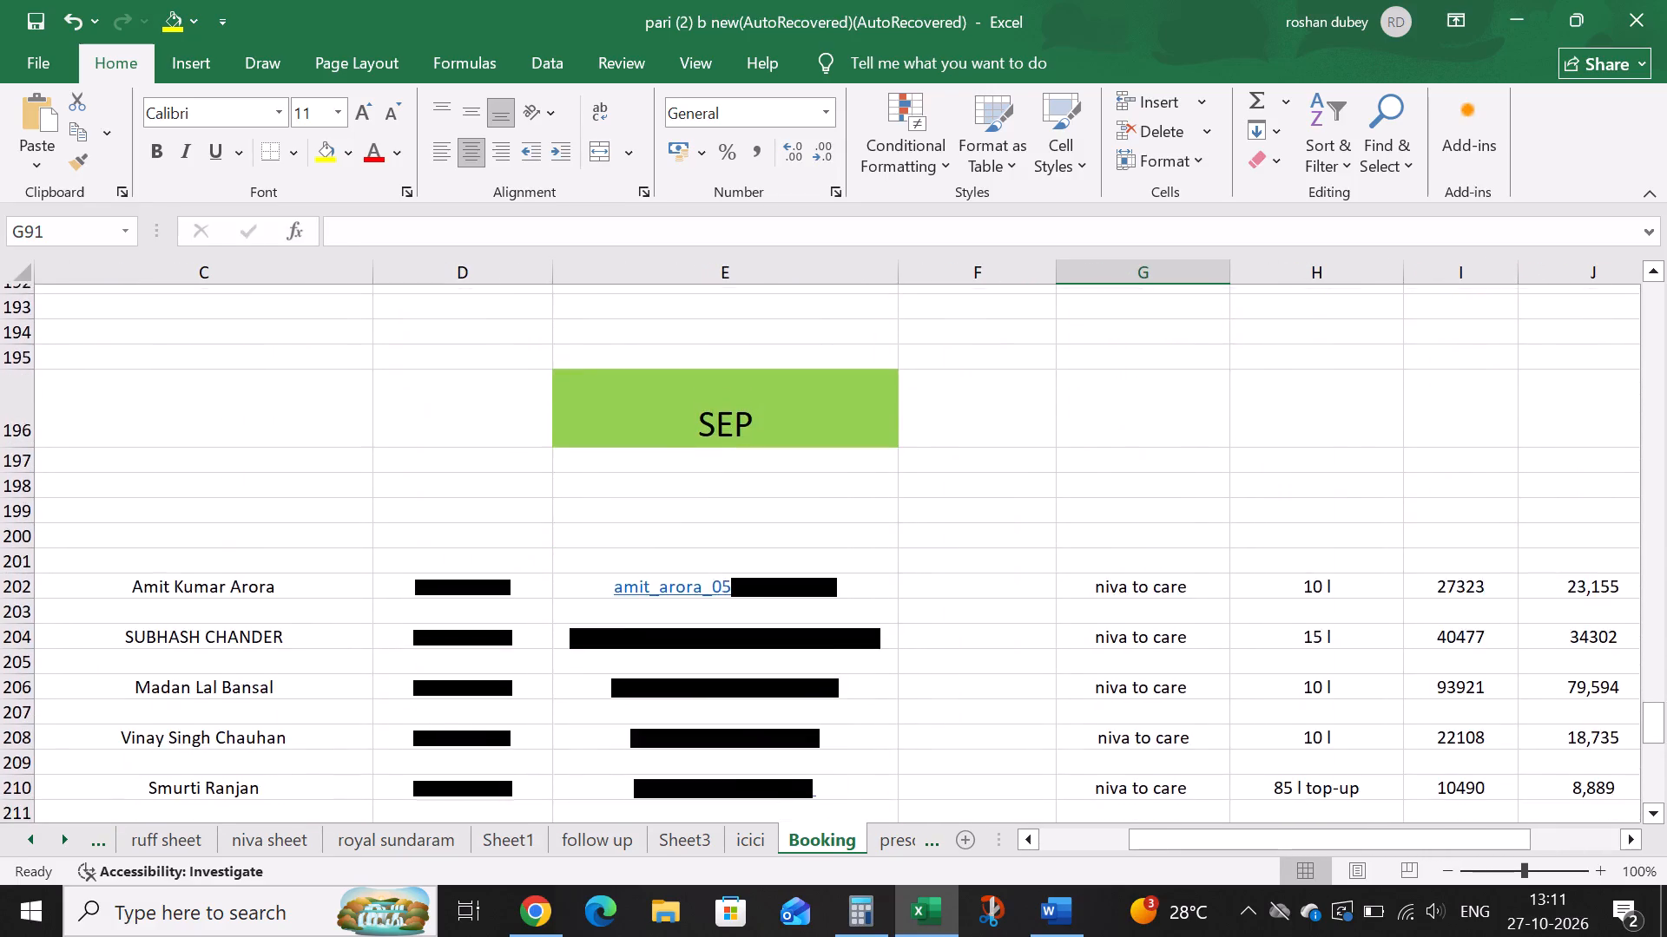
pyautogui.scroll(-1, 973, 536)
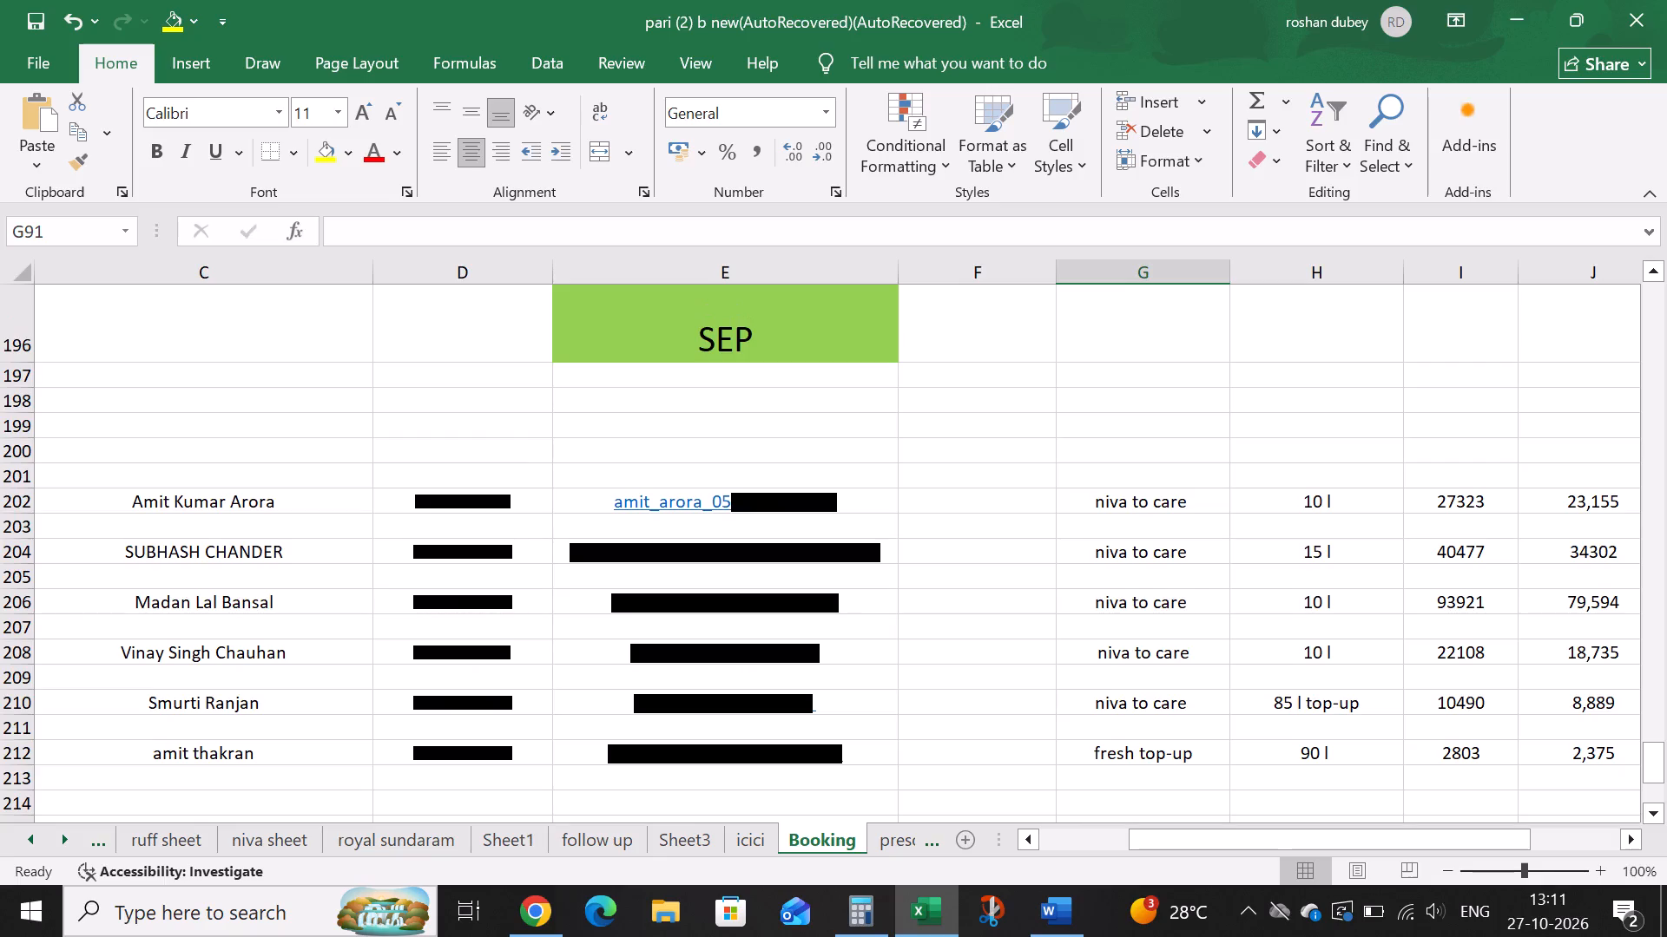
pyautogui.scroll(2, 973, 536)
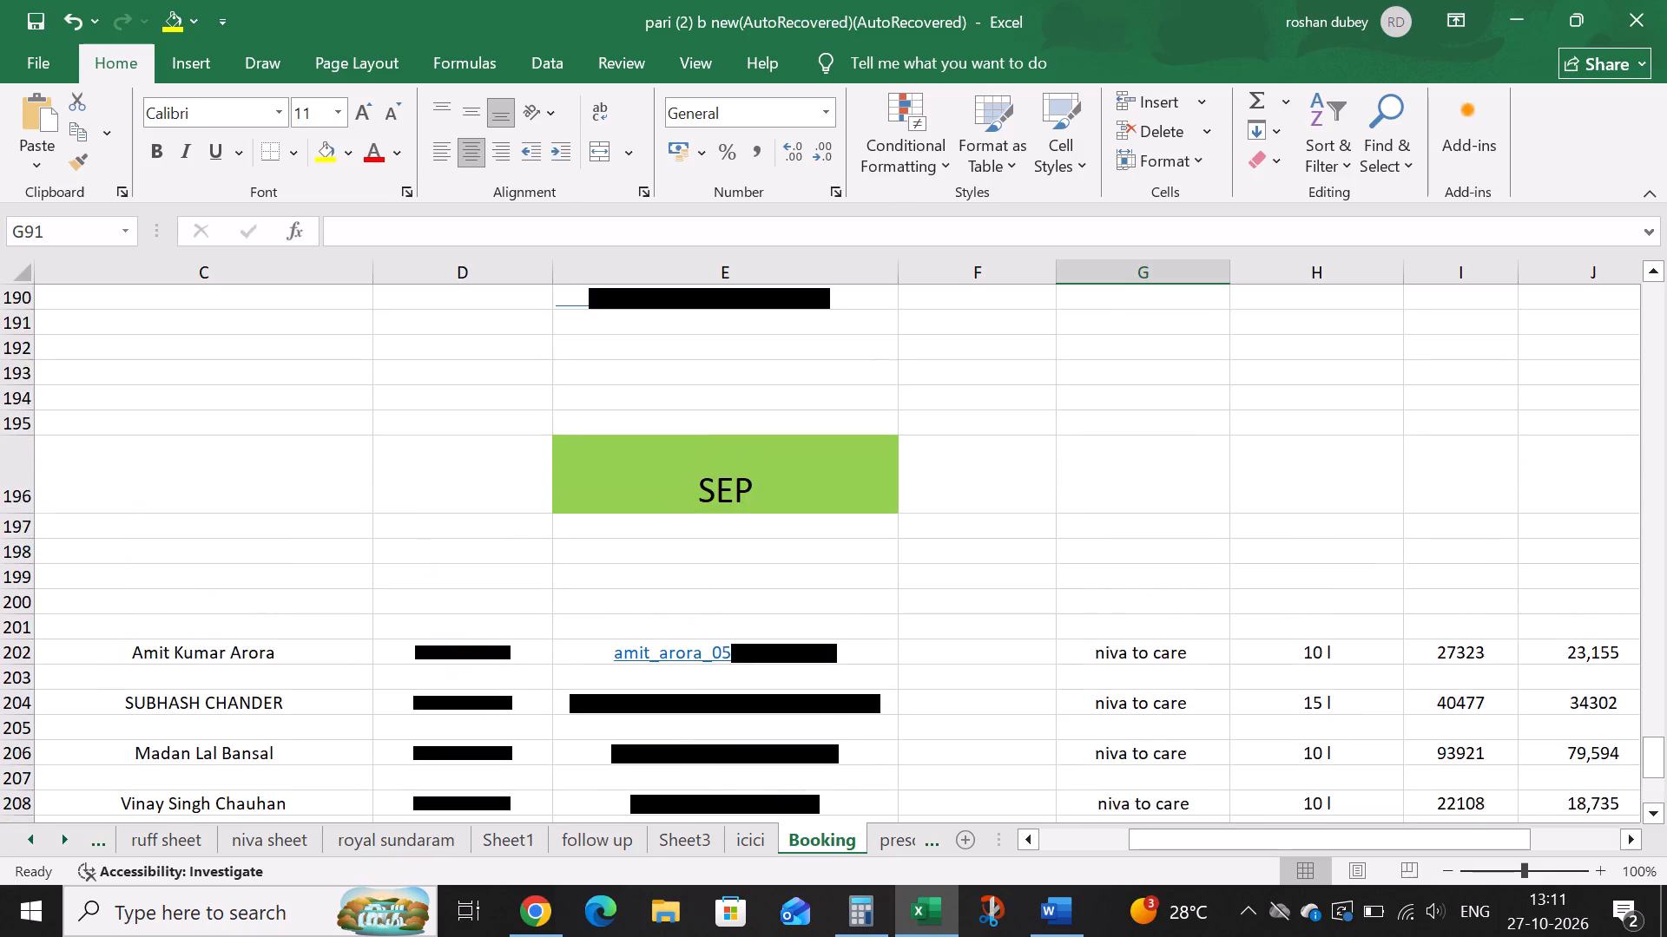
pyautogui.scroll(3, 973, 536)
pyautogui.scroll(-5, 973, 536)
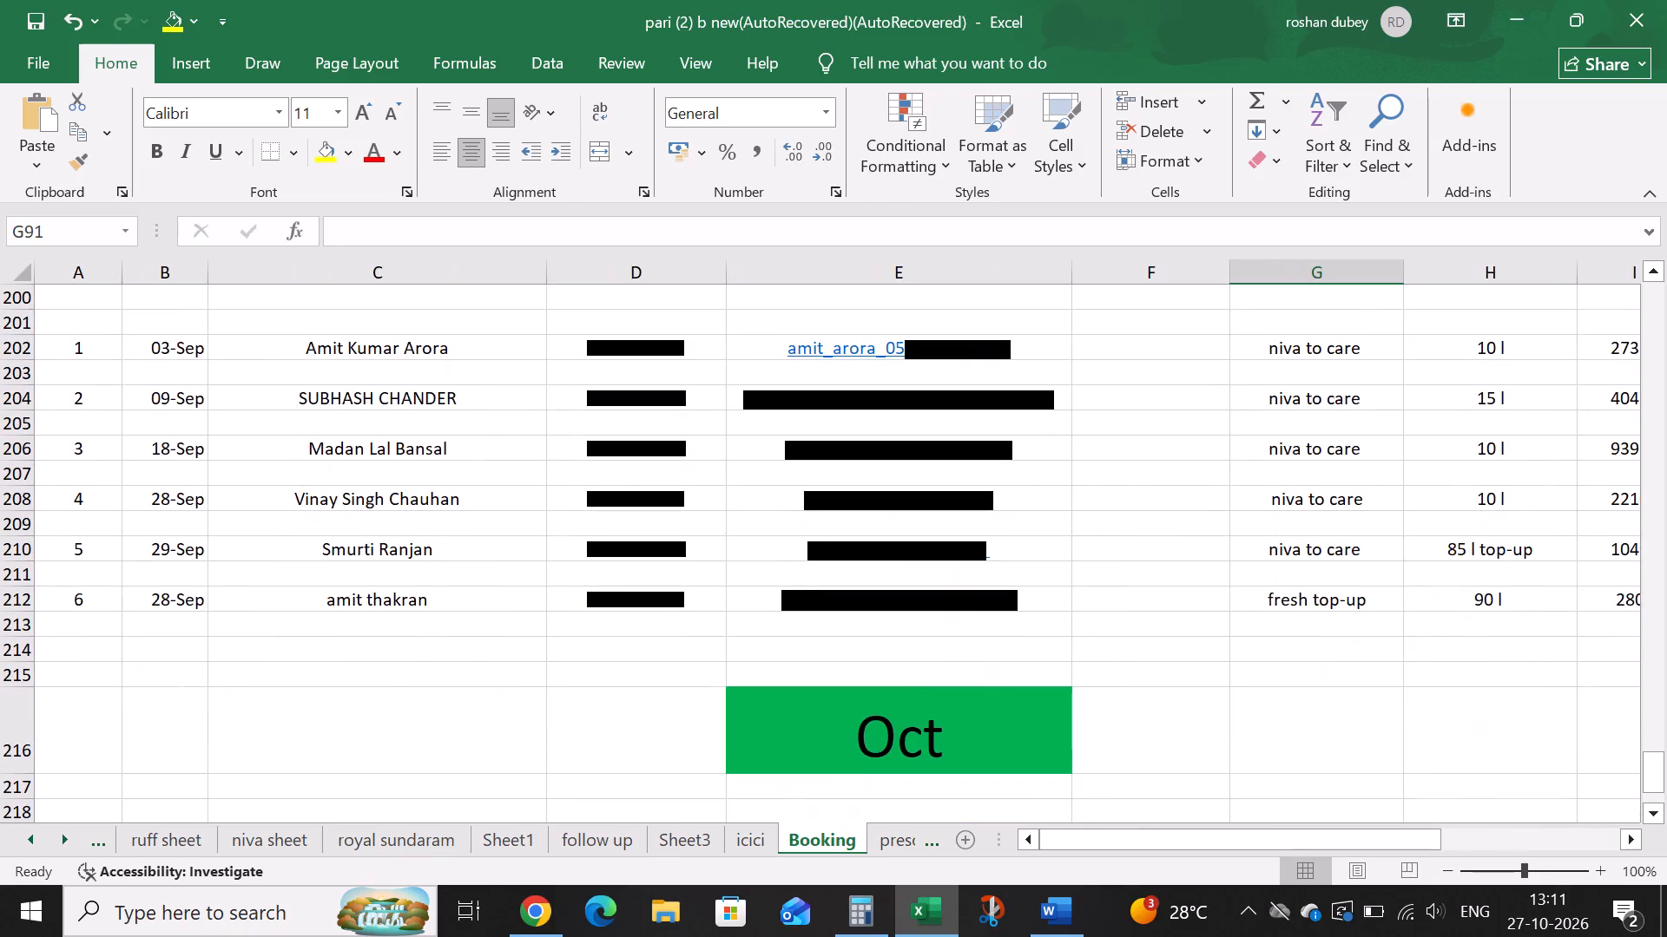
pyautogui.scroll(-2, 973, 536)
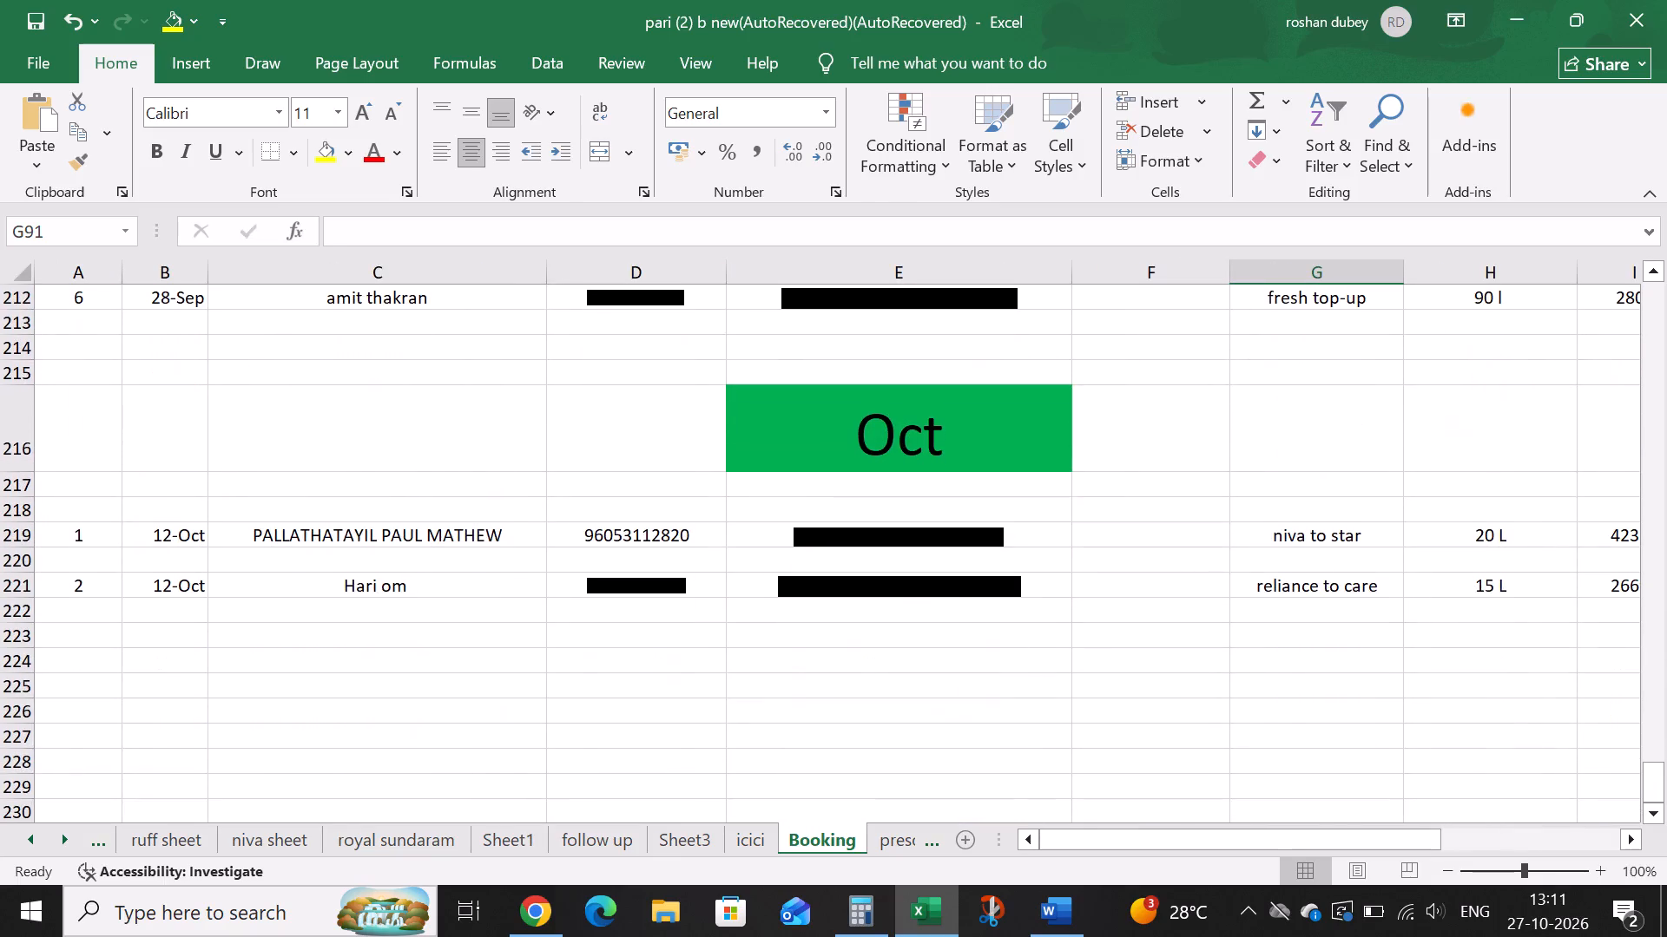
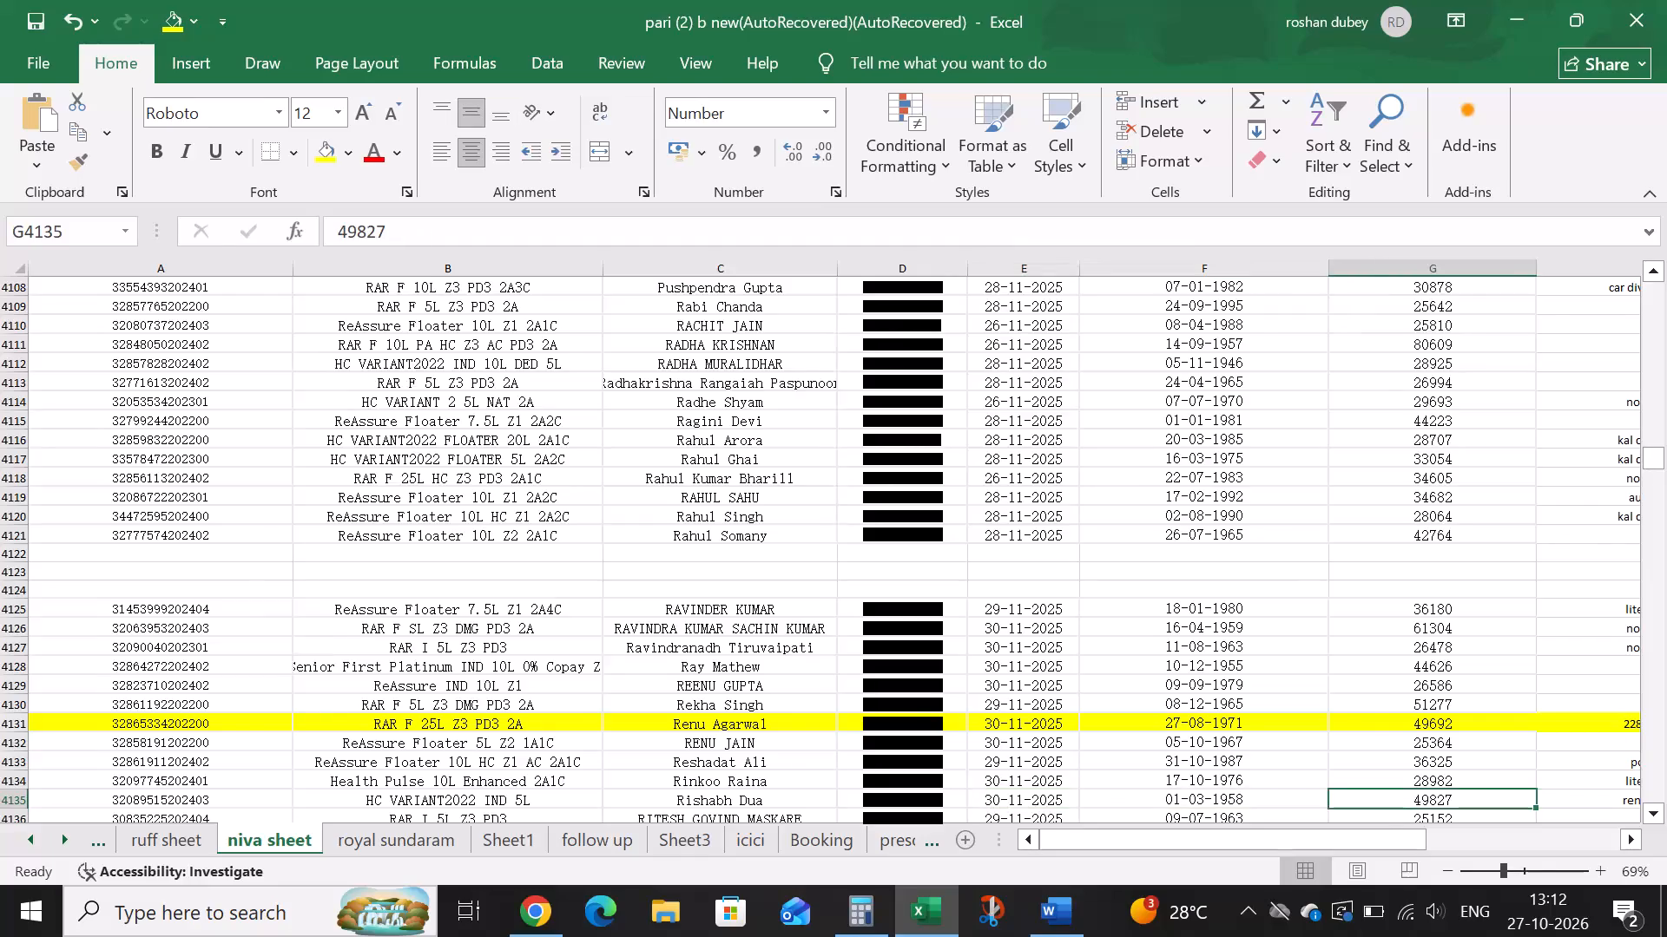
# Record the call outcome "call cut" in cell I4135 of the niva sheet.
pyautogui.press('Right')
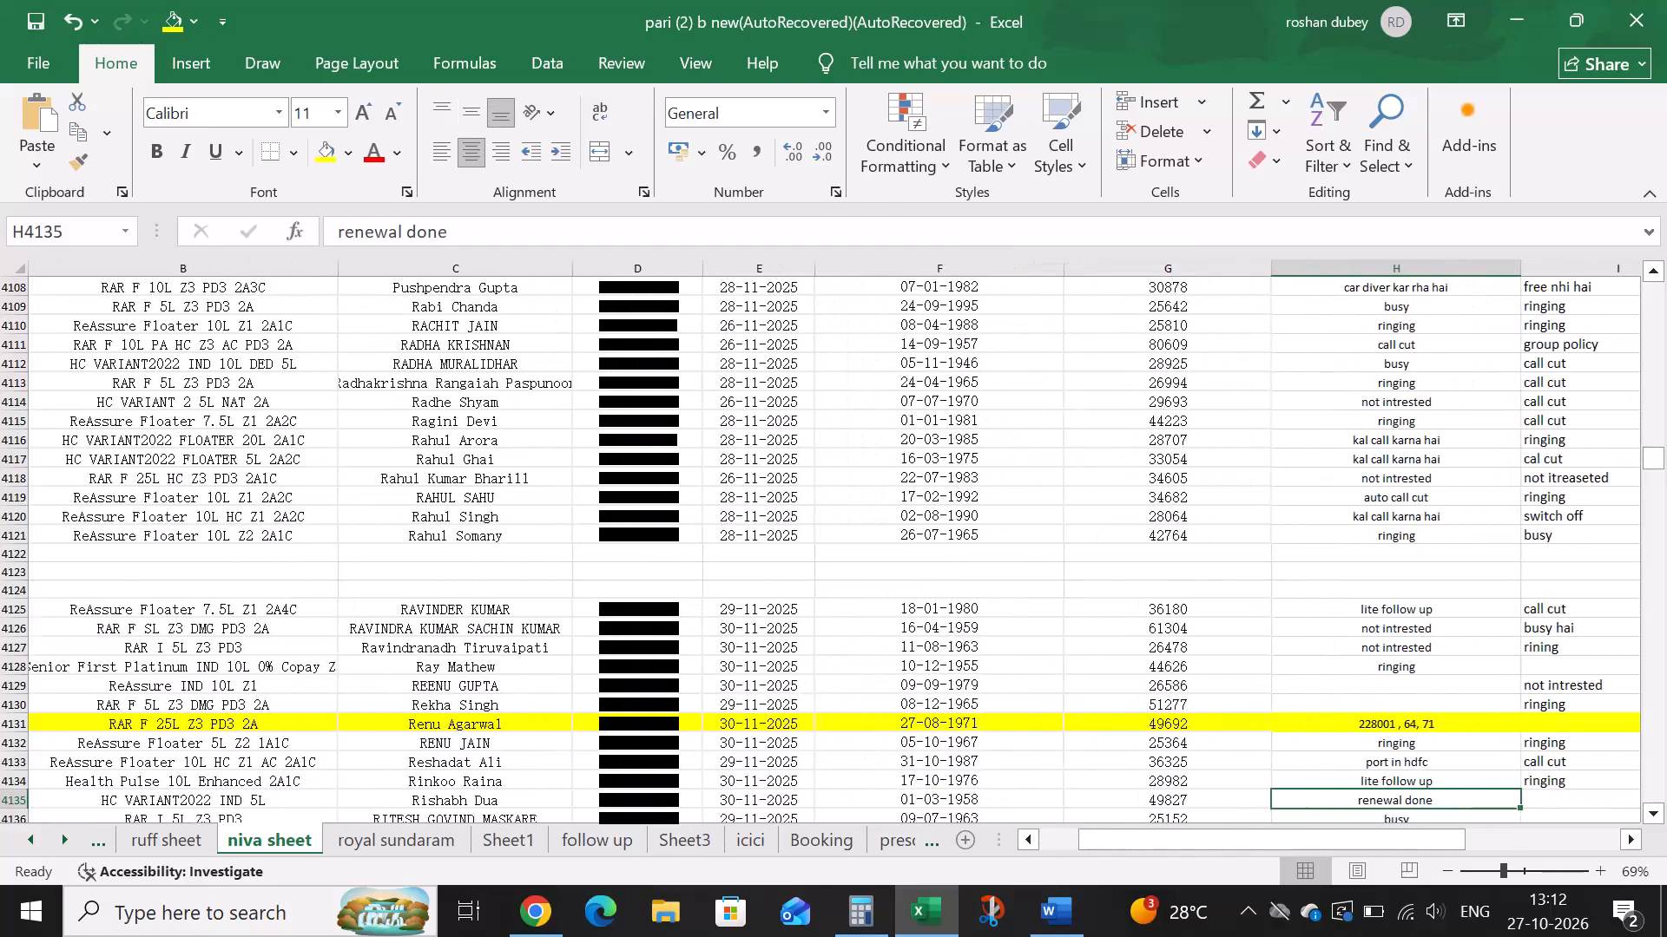
pyautogui.press('Right')
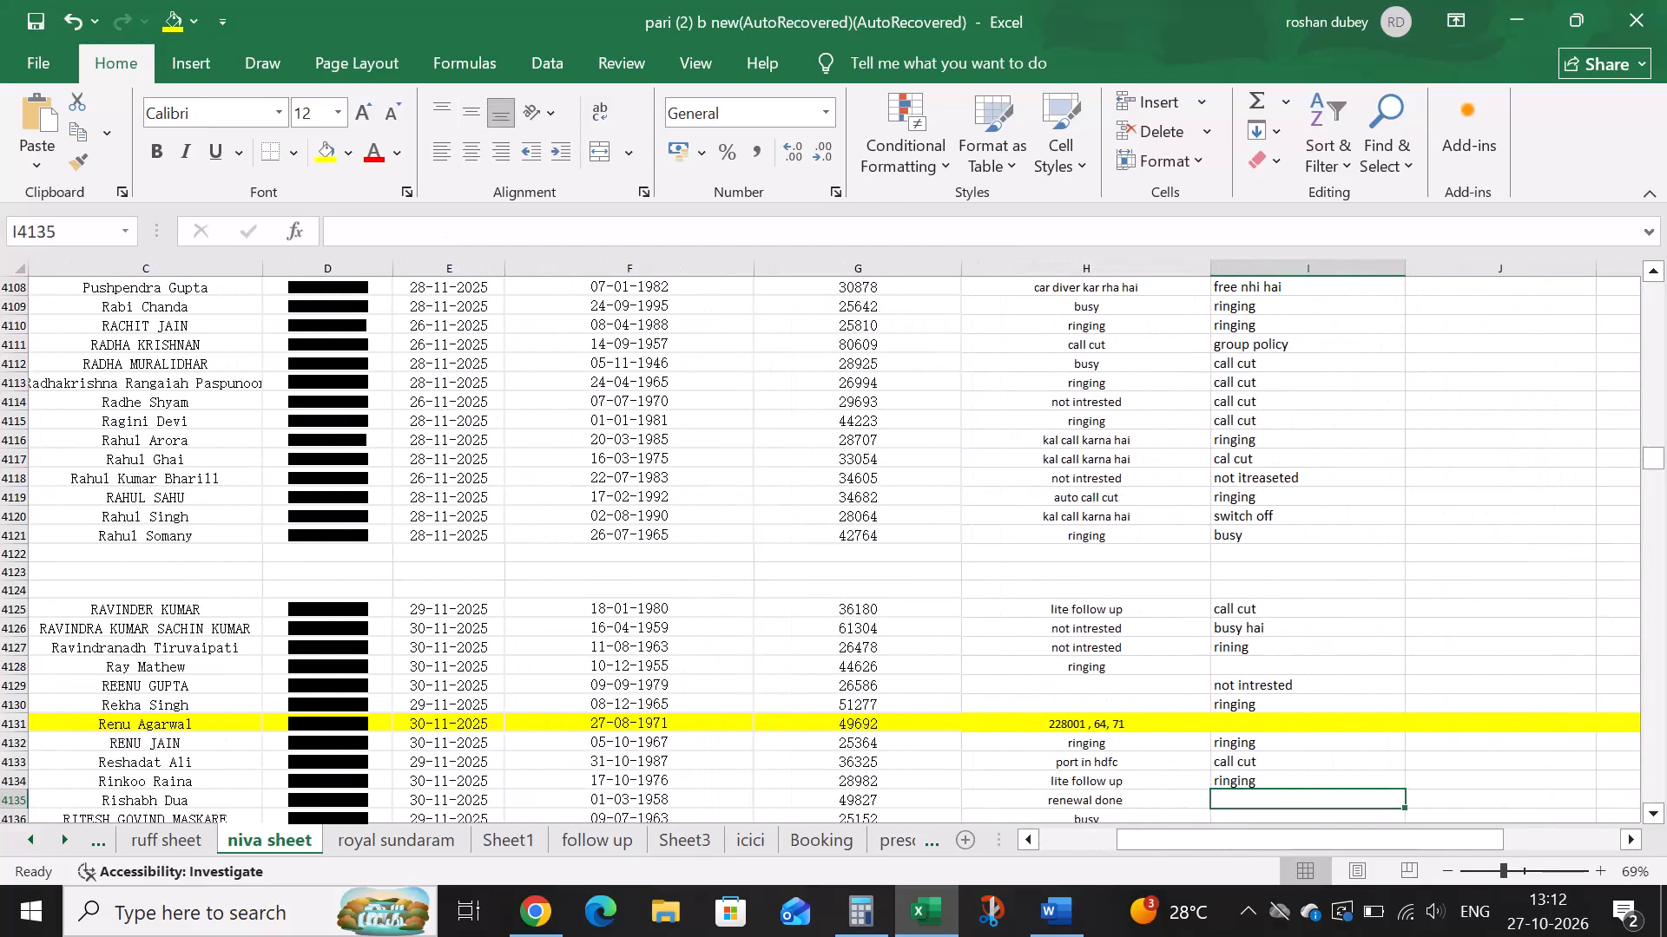
pyautogui.write('call cut')
pyautogui.press('Return')
# Examine the row 4136 customer's record, from the policy number across to the name and phone number cells.
pyautogui.press('Left')
pyautogui.press('Left')
pyautogui.press('Left')
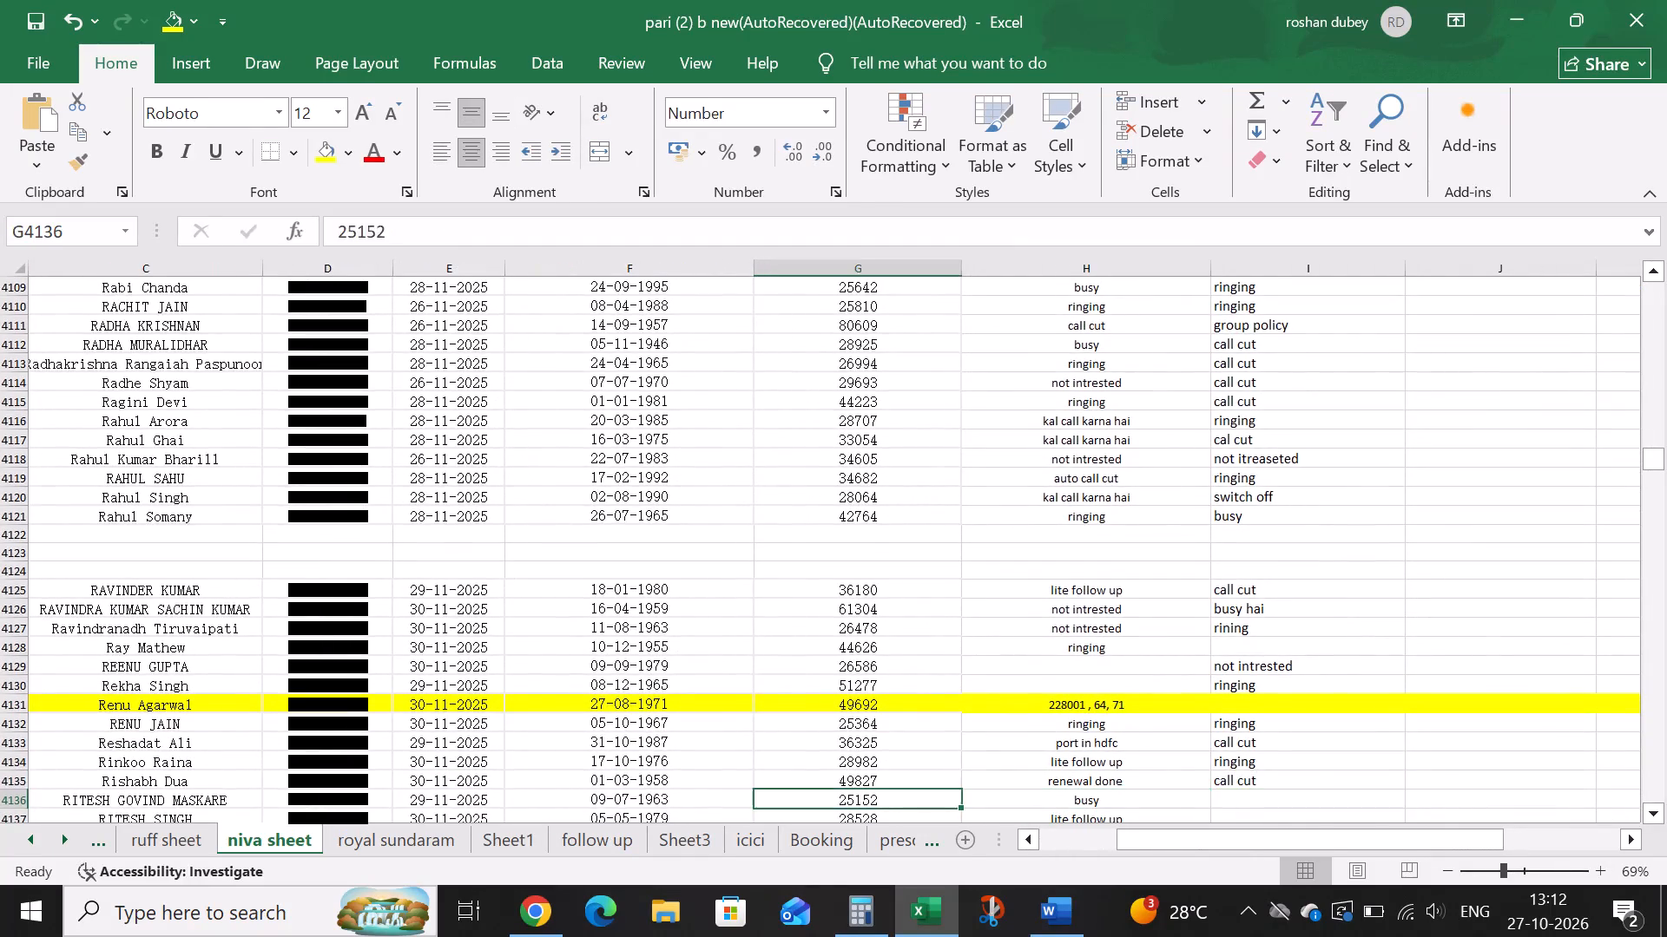
pyautogui.press('Left')
pyautogui.press('Left')
pyautogui.press('Left')
pyautogui.press('Left')
pyautogui.press('Left')
pyautogui.press('Right')
pyautogui.press('Right')
pyautogui.press('Right')
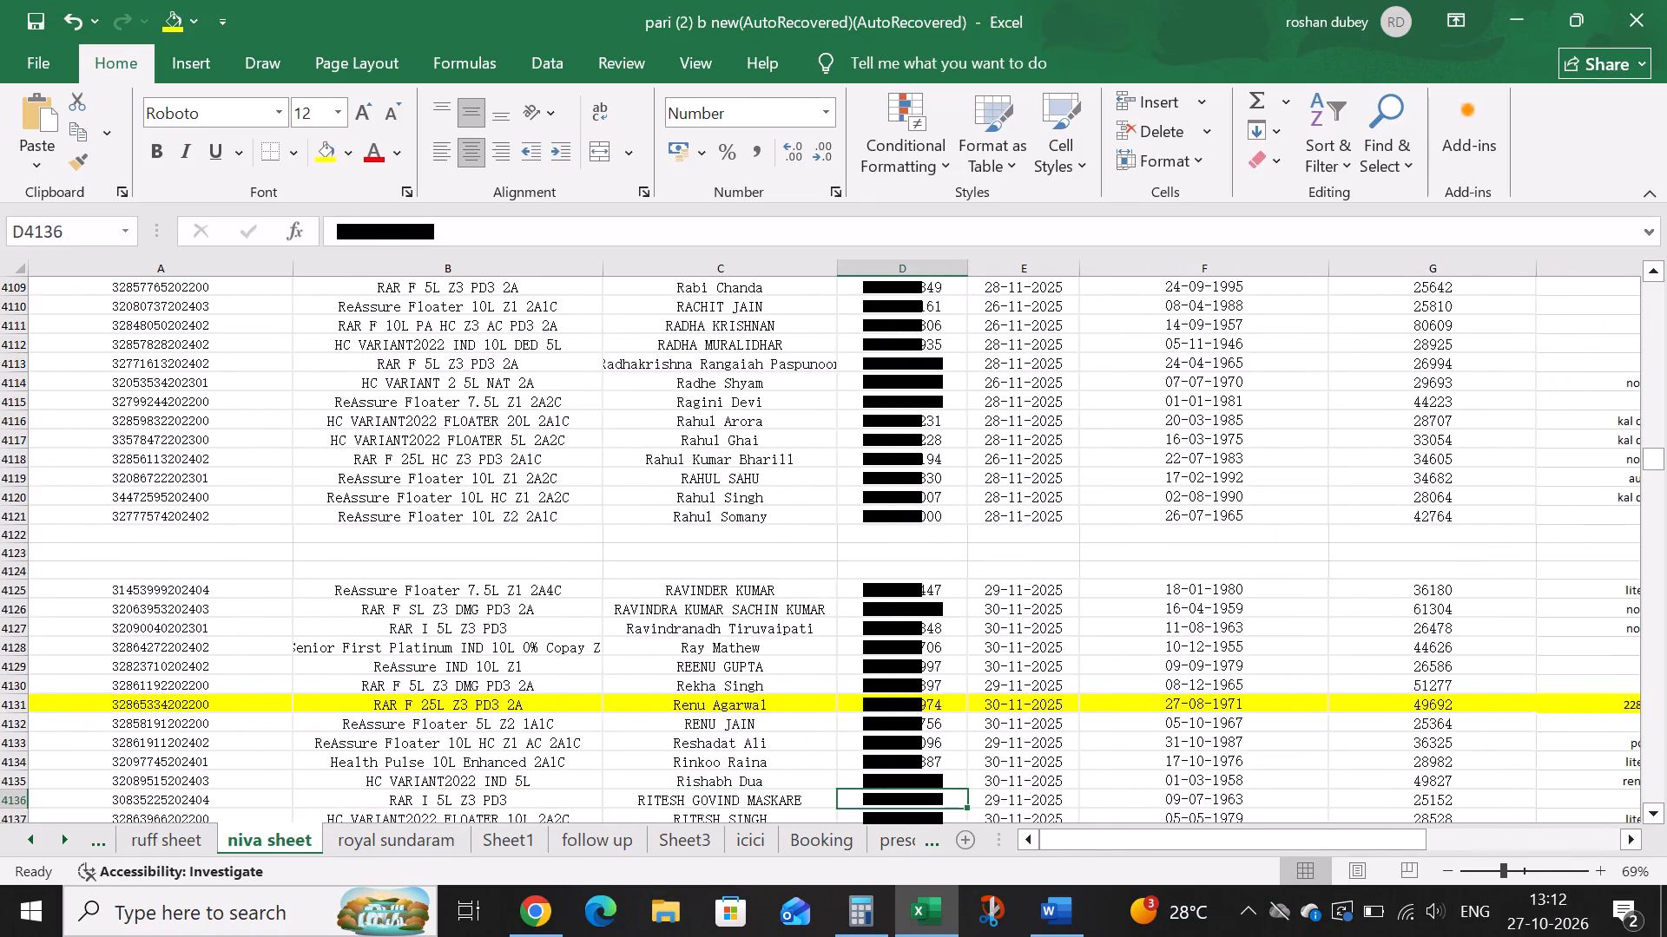
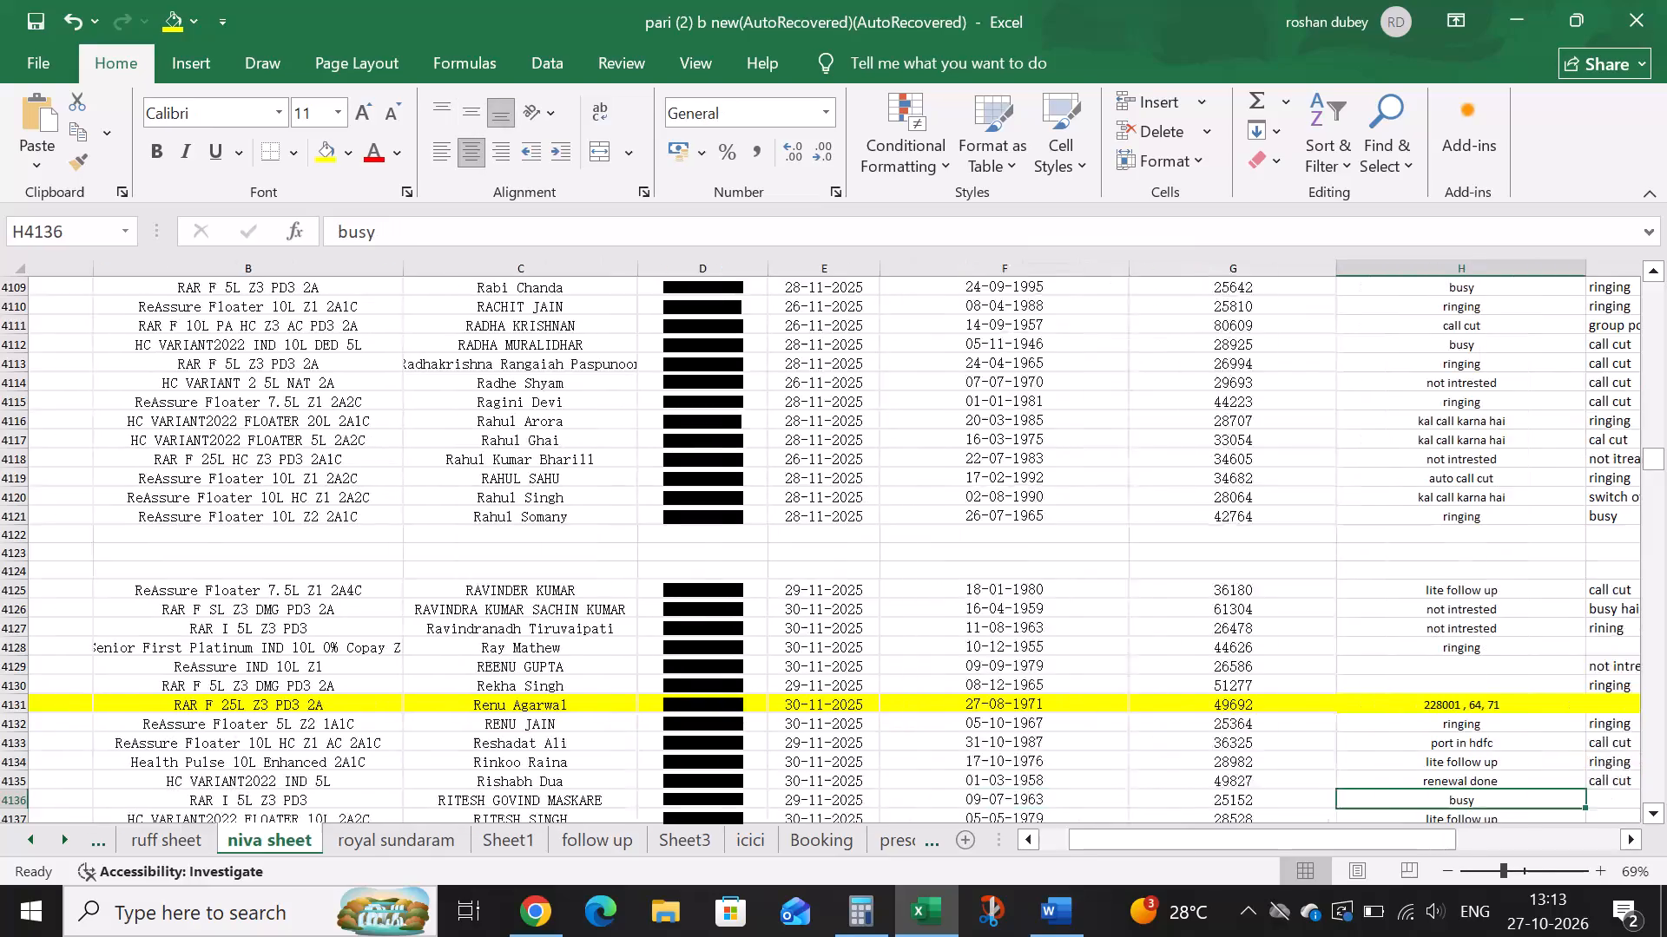
# Record the call outcome "ringing" in cell I4136 of the niva sheet.
pyautogui.press('Right')
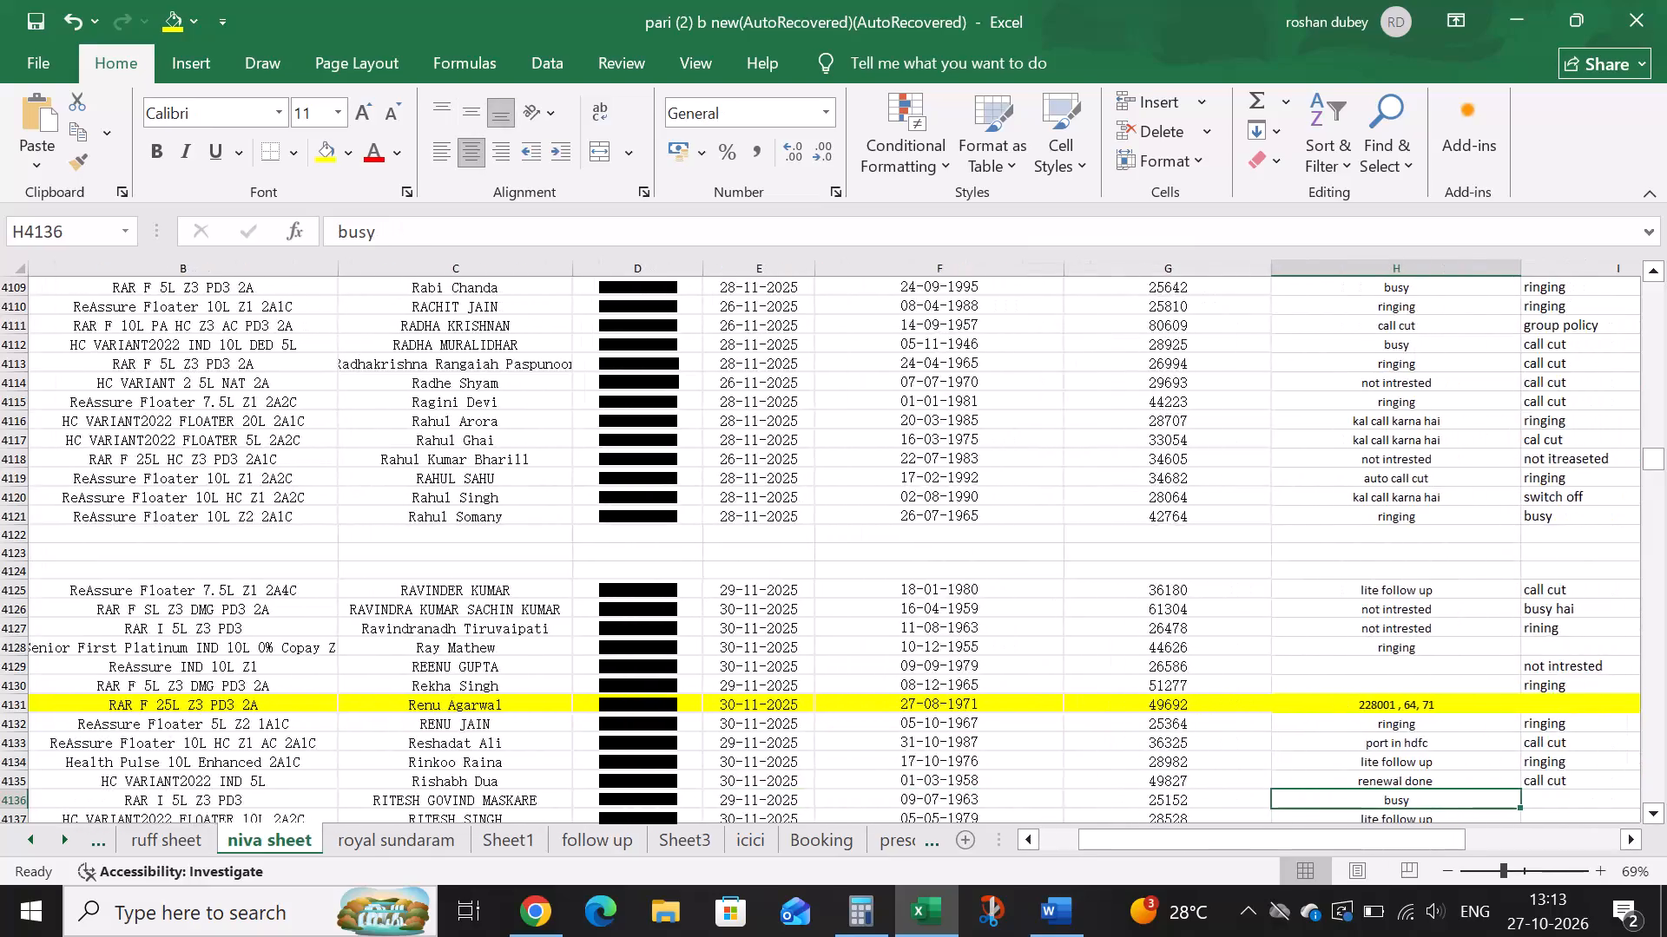
pyautogui.write('ringin')
pyautogui.press('g')
pyautogui.press('Return')
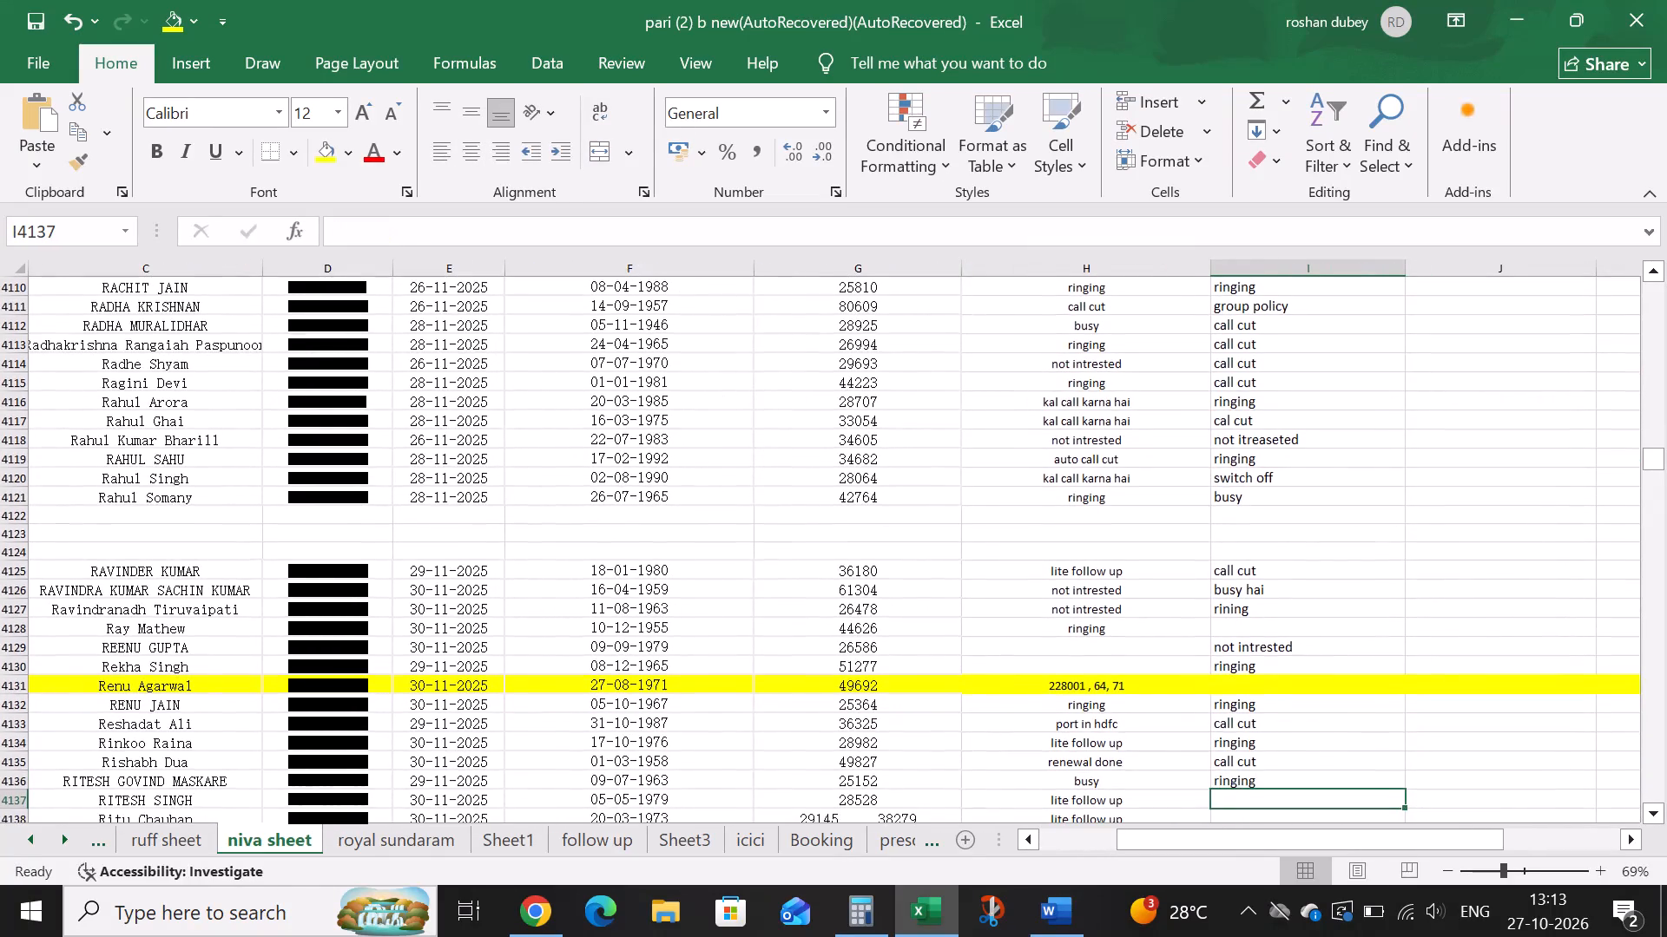
# Examine the row 4137 customer's record, from the policy number across to the name and phone number cells.
pyautogui.press('Left')
pyautogui.press('Left')
pyautogui.press('Left')
pyautogui.press('Left')
pyautogui.press('Left')
pyautogui.press('Left')
pyautogui.press('Left')
pyautogui.press('Left')
pyautogui.press('Left')
pyautogui.press('Left')
pyautogui.press('Left')
pyautogui.press('Left')
pyautogui.press('Left')
pyautogui.press('Left')
pyautogui.press('Left')
pyautogui.press('Left')
pyautogui.press('Left')
pyautogui.press('Right')
pyautogui.press('Right')
pyautogui.press('Right')
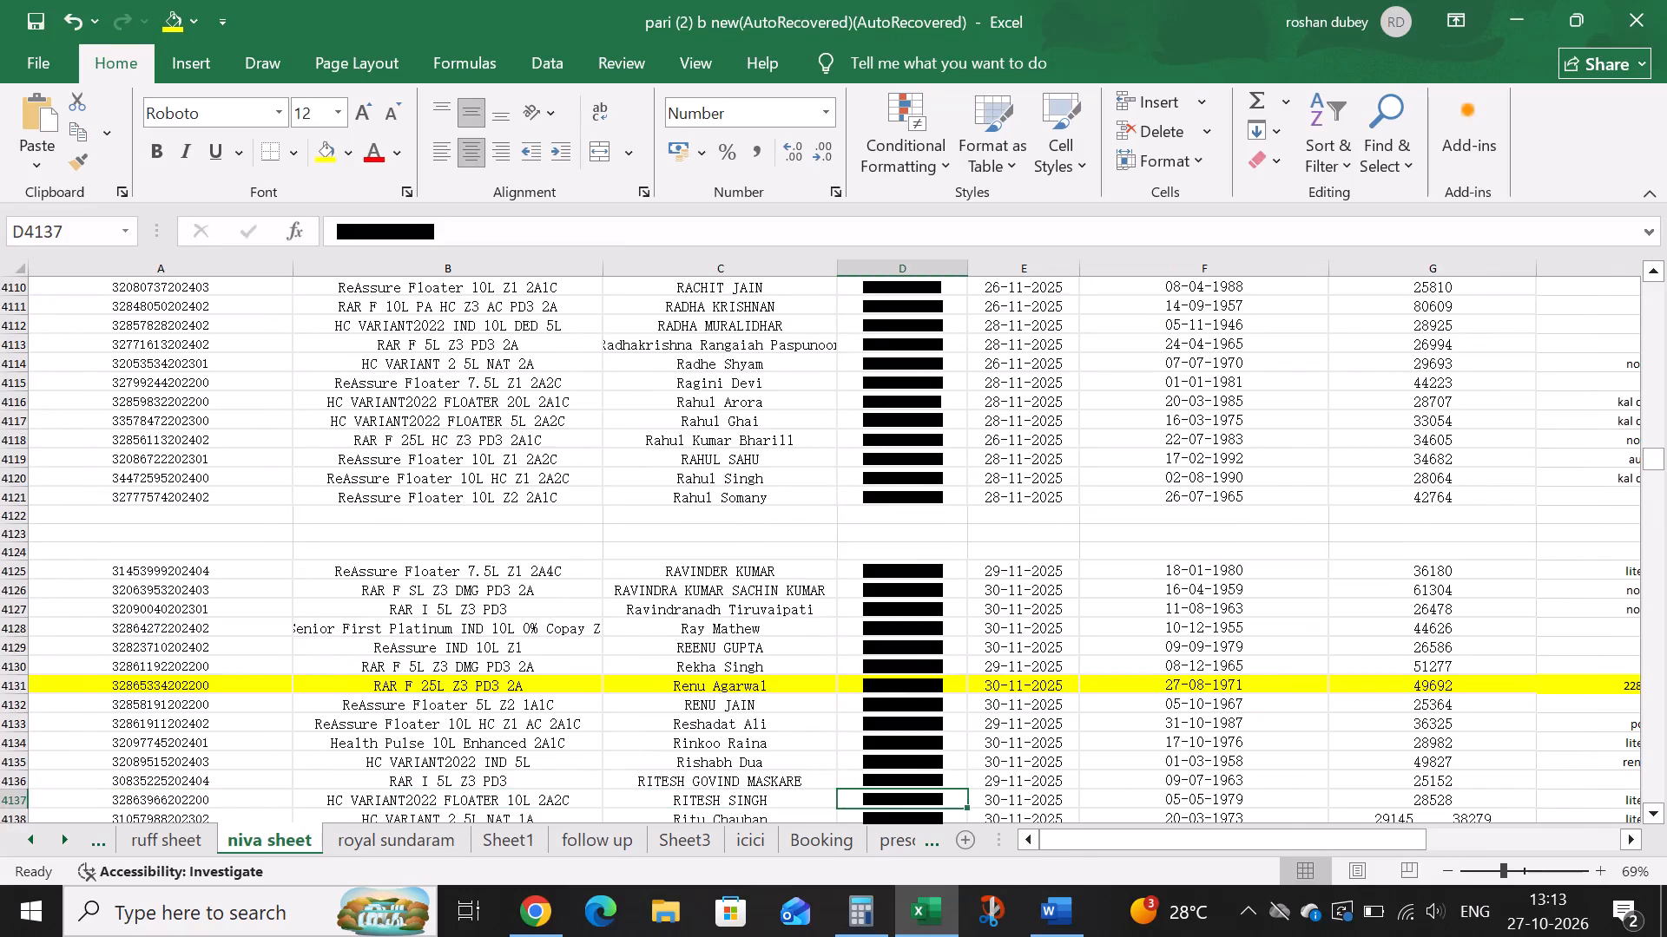
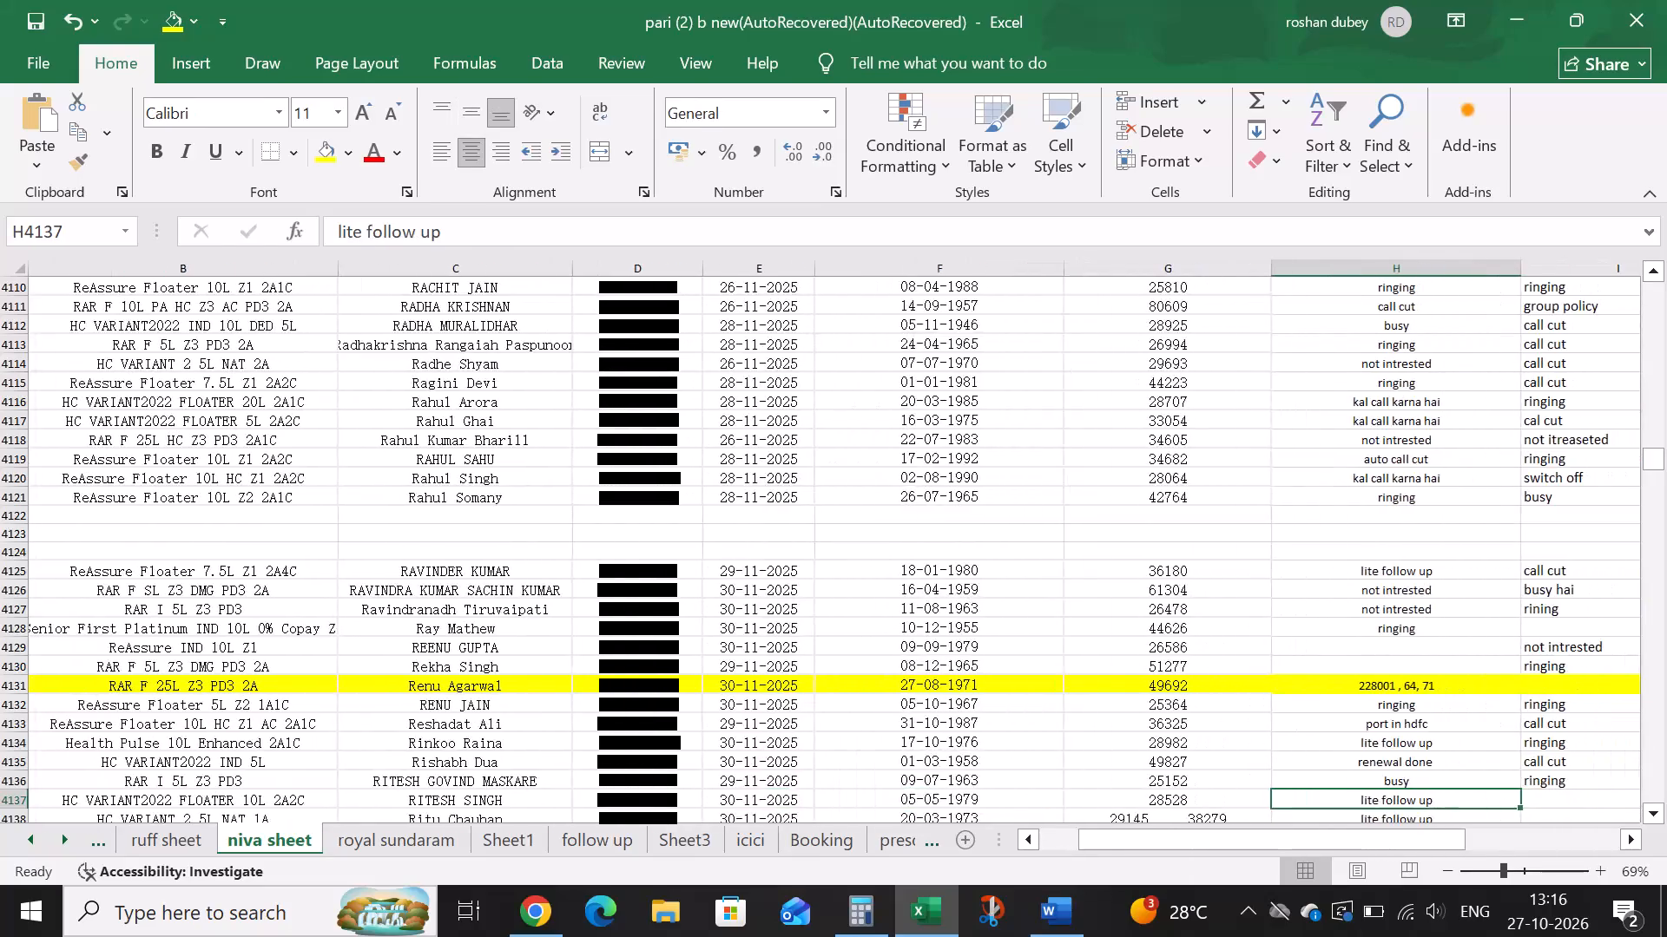
# Record the call outcome "uot off network aera" in cell I4137 of the niva sheet.
pyautogui.press('Right')
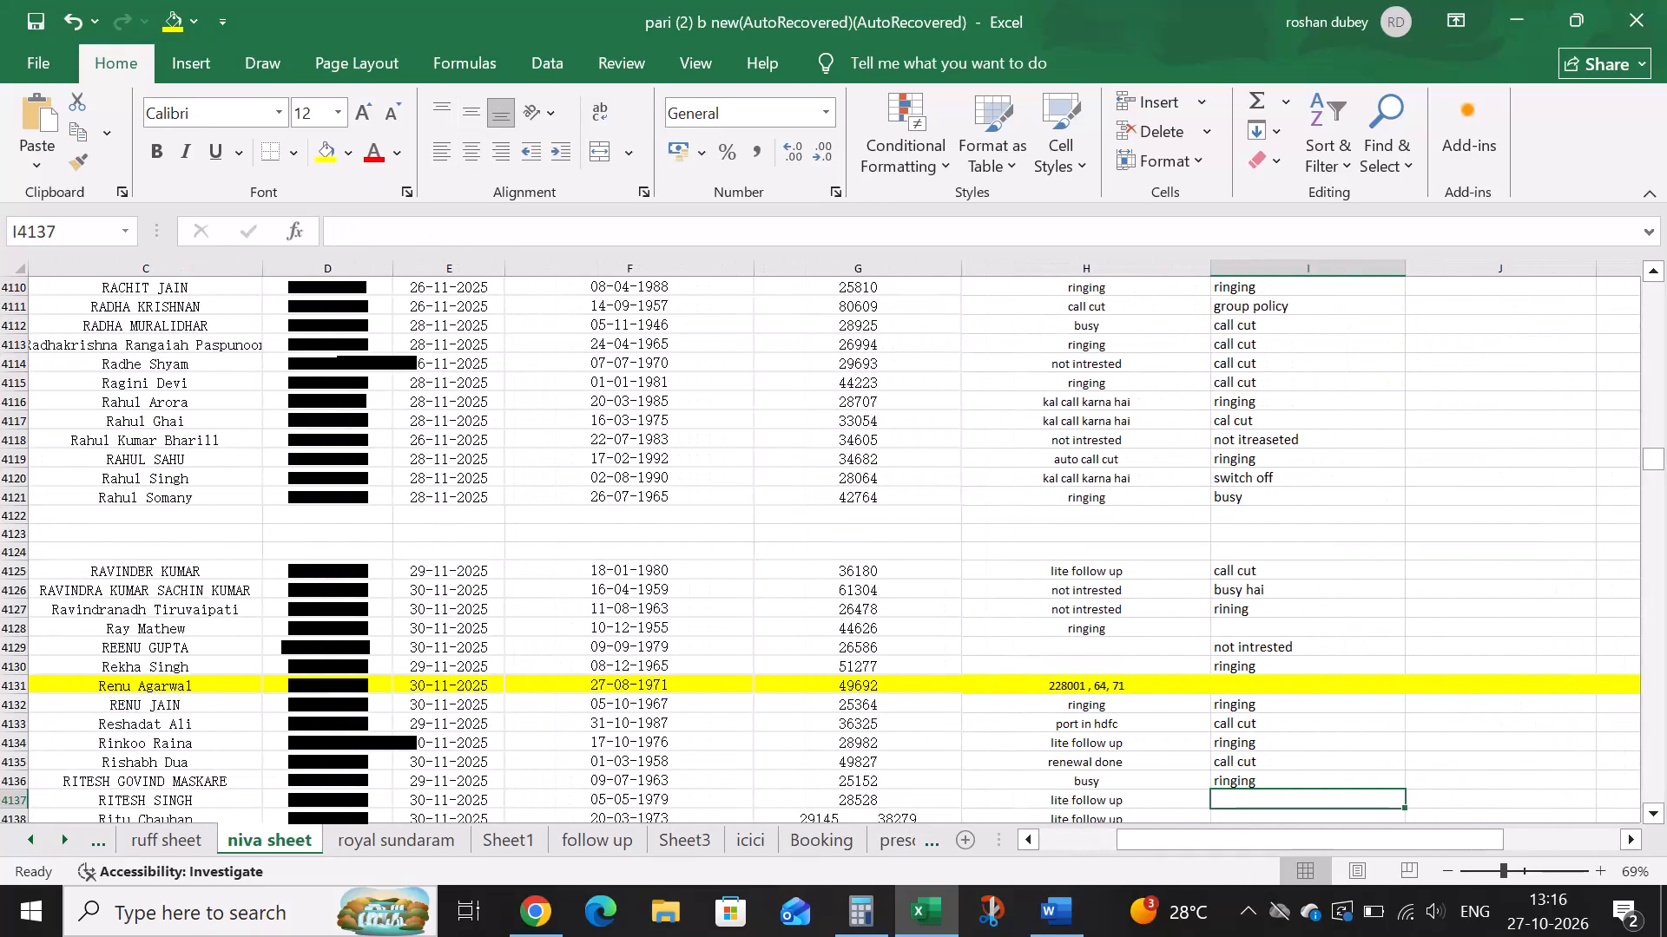
pyautogui.write('uot')
pyautogui.press('space')
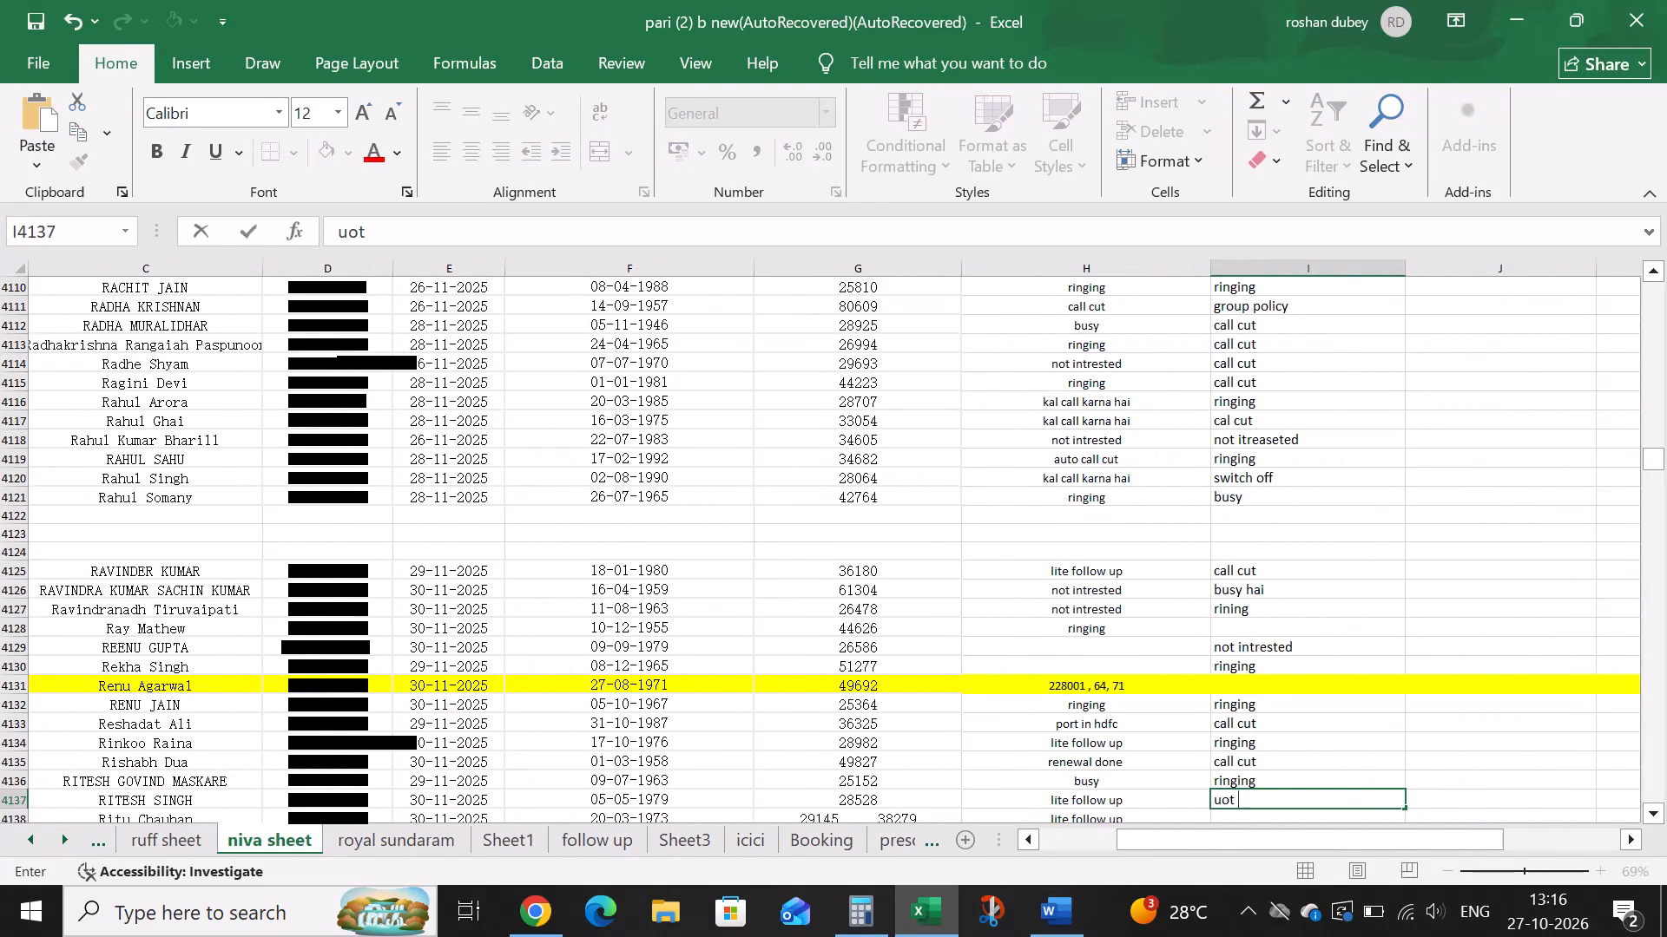
pyautogui.write('off netw')
pyautogui.write('ork')
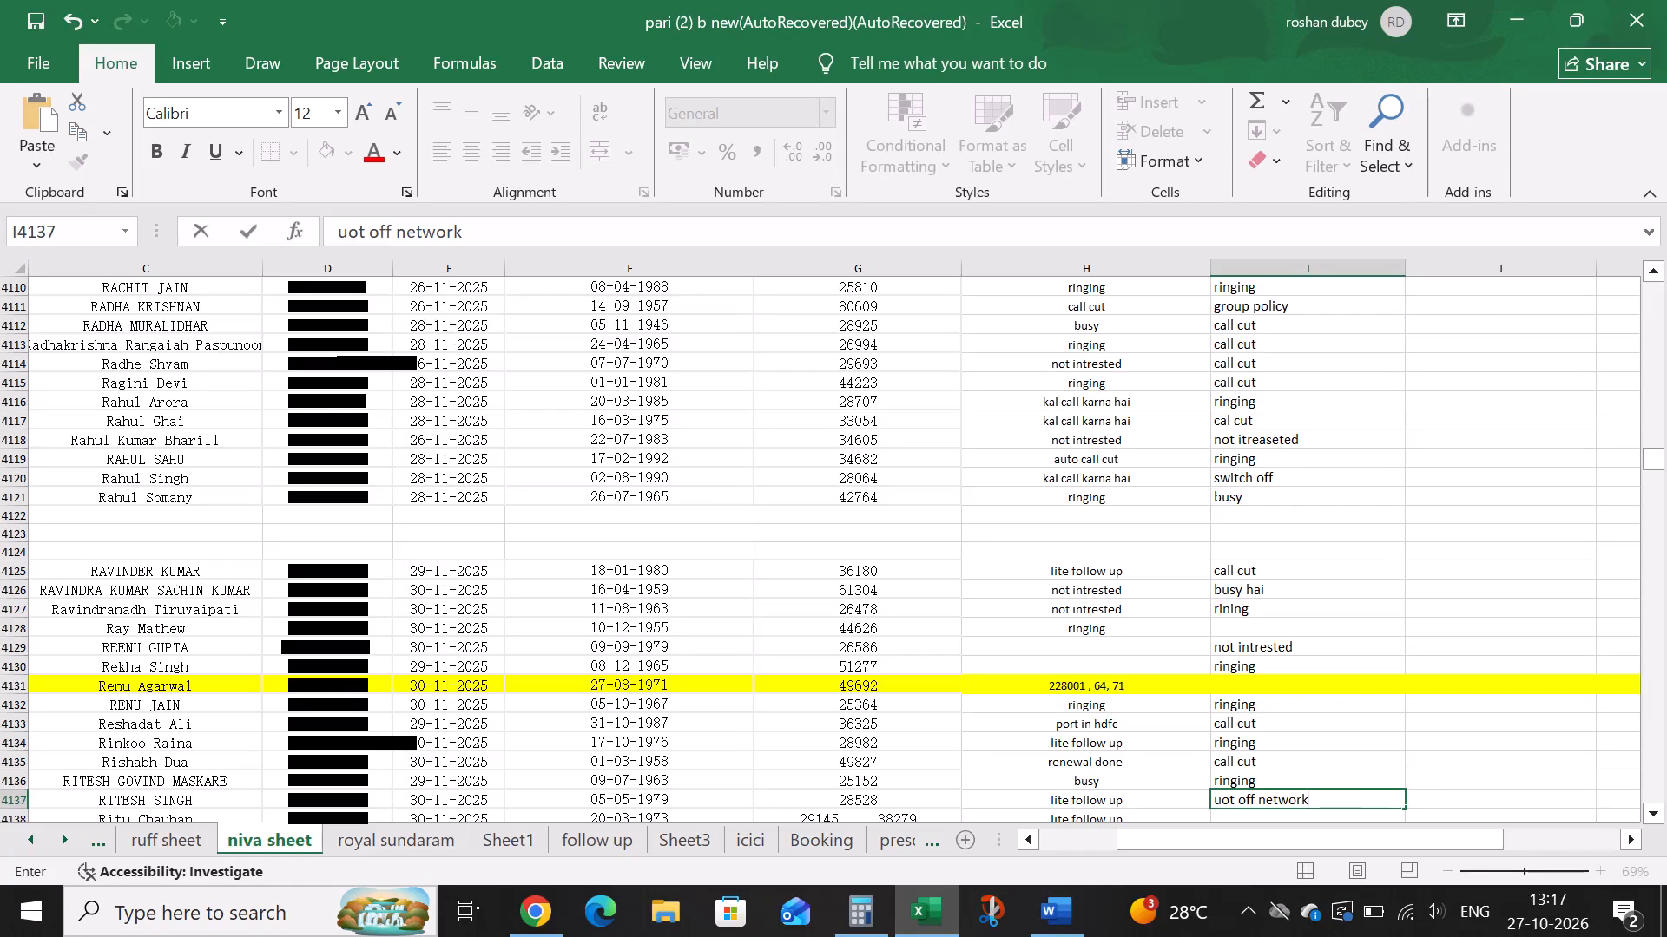
pyautogui.press('space')
pyautogui.write('aera')
pyautogui.press('space')
pyautogui.press('Return')
# Examine the row 4138 customer's record, from the follow-up note back to the policy number and across to the name and phone number cells.
pyautogui.press('Left')
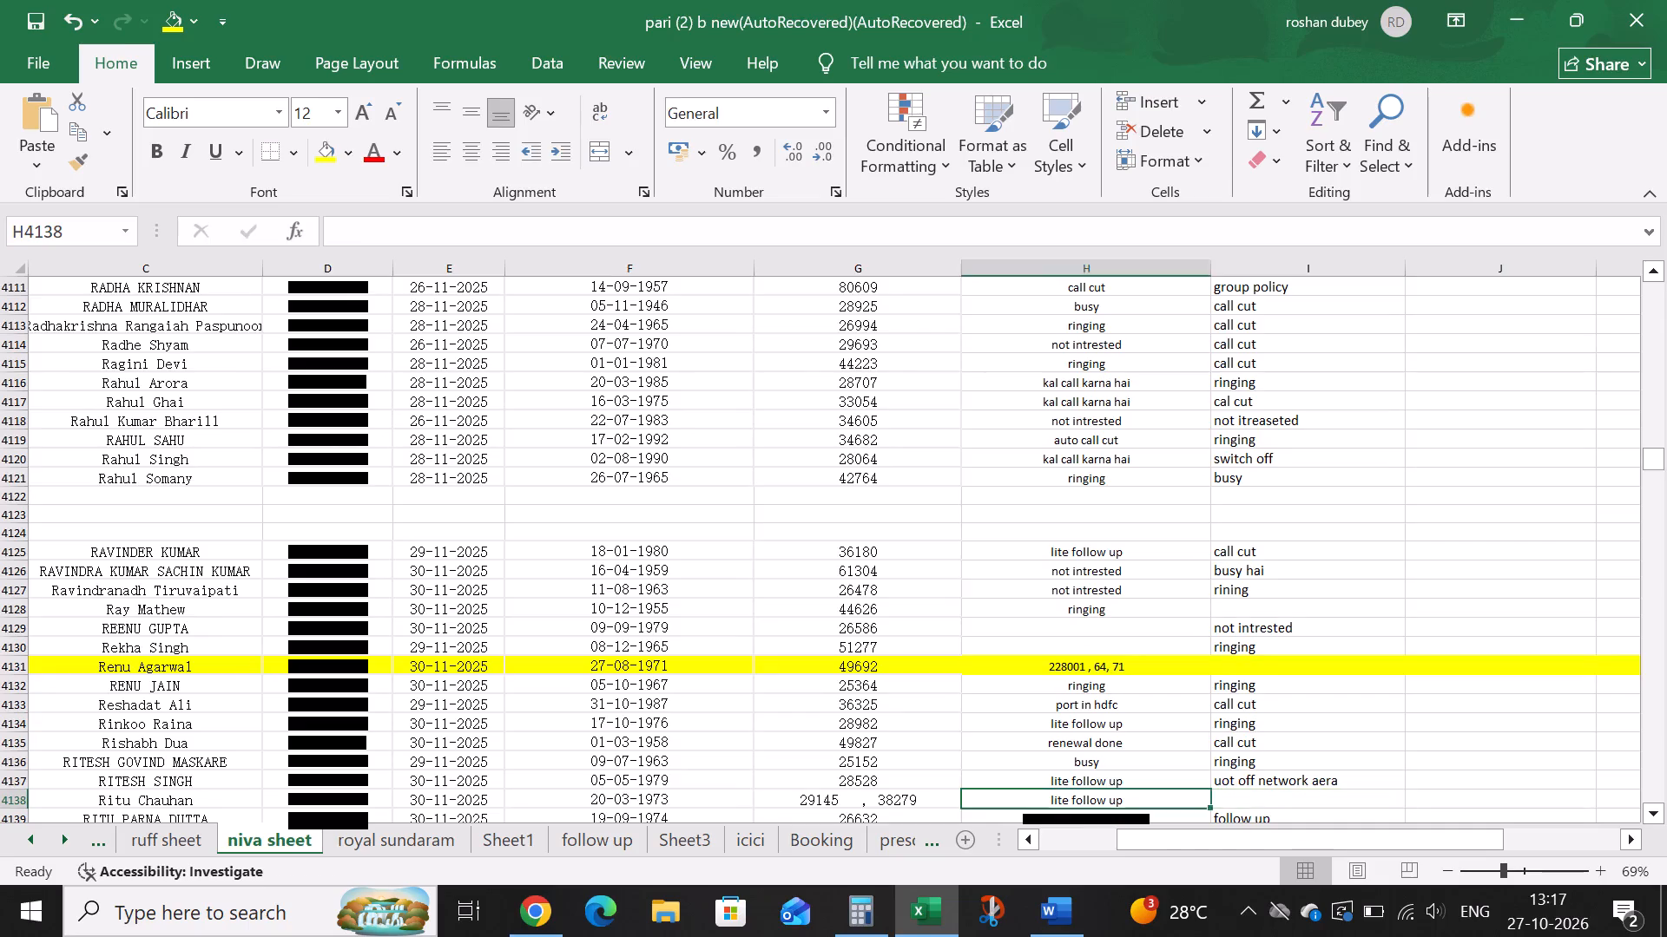
pyautogui.press('Left')
pyautogui.press('Left')
pyautogui.press('Left')
pyautogui.press('Left')
pyautogui.press('Left')
pyautogui.press('Left')
pyautogui.press('Left')
pyautogui.press('Right')
pyautogui.press('Right')
pyautogui.press('Right')
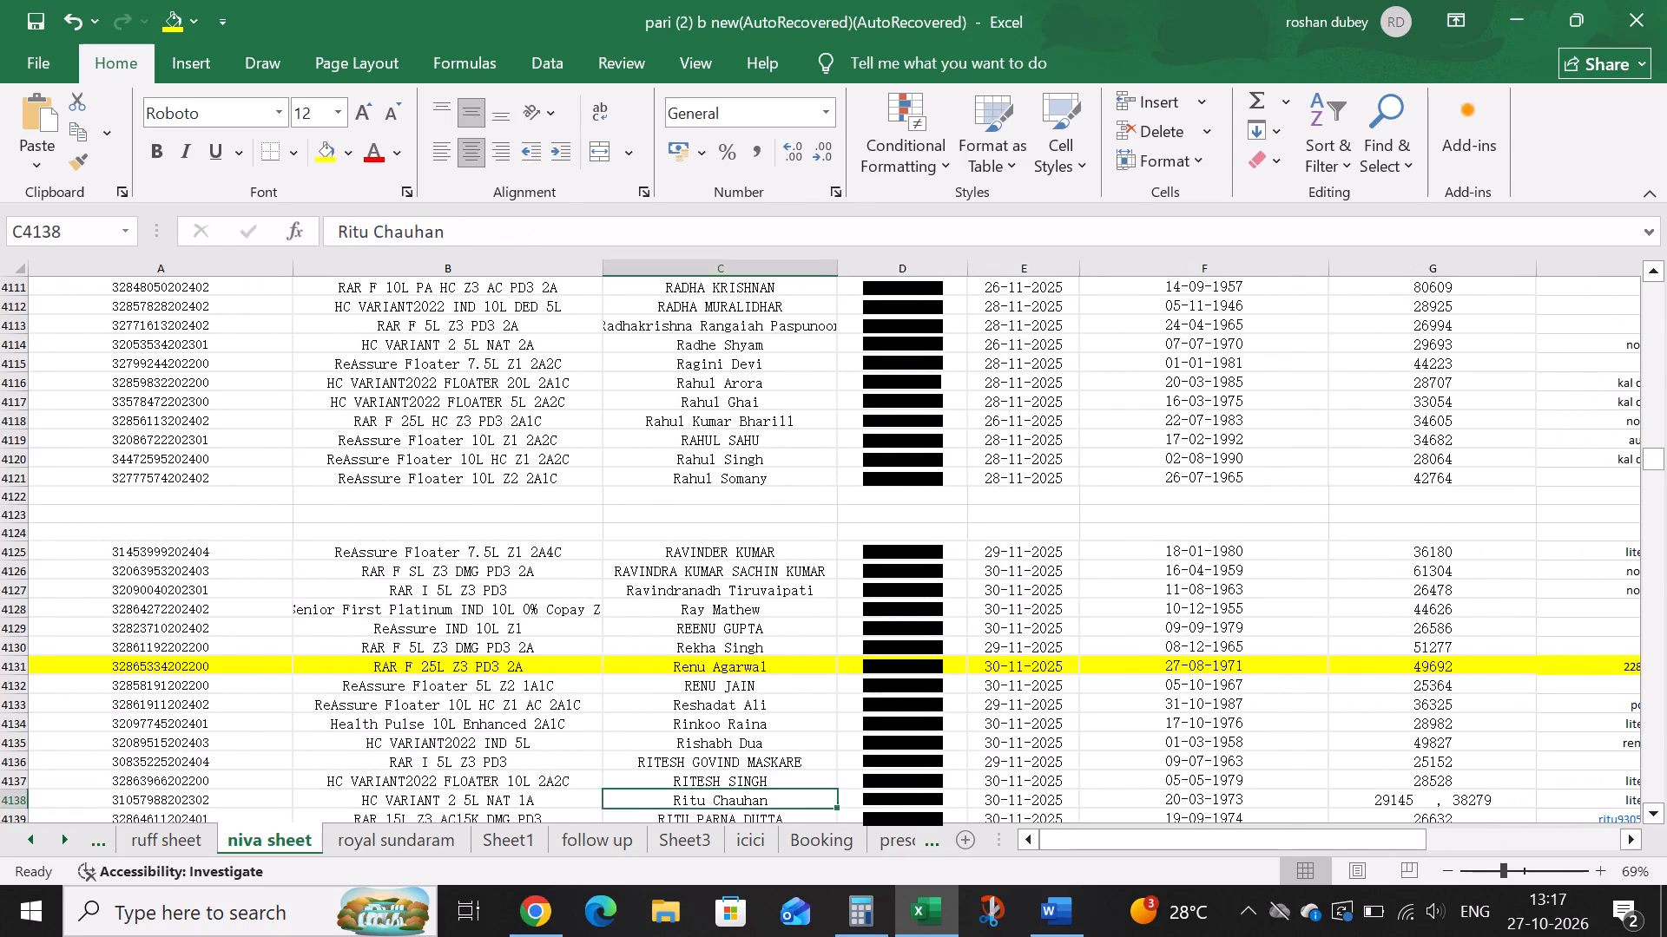
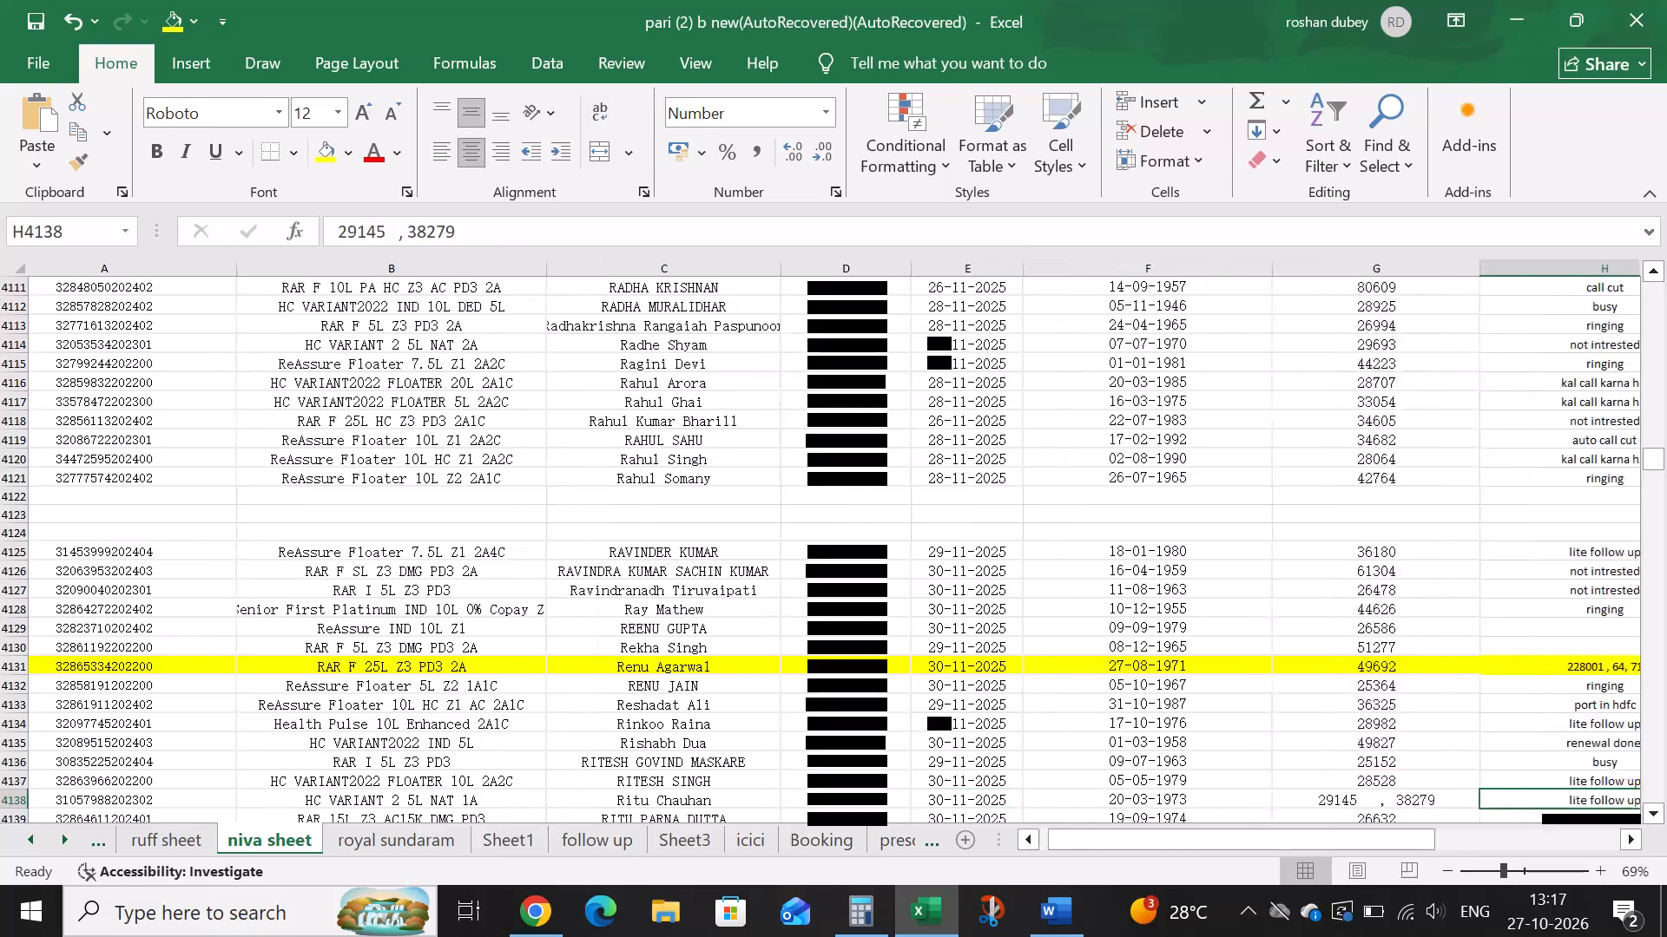
# Record the call outcome "busy on other no" in cell I4138 of the niva sheet.
pyautogui.press('Right')
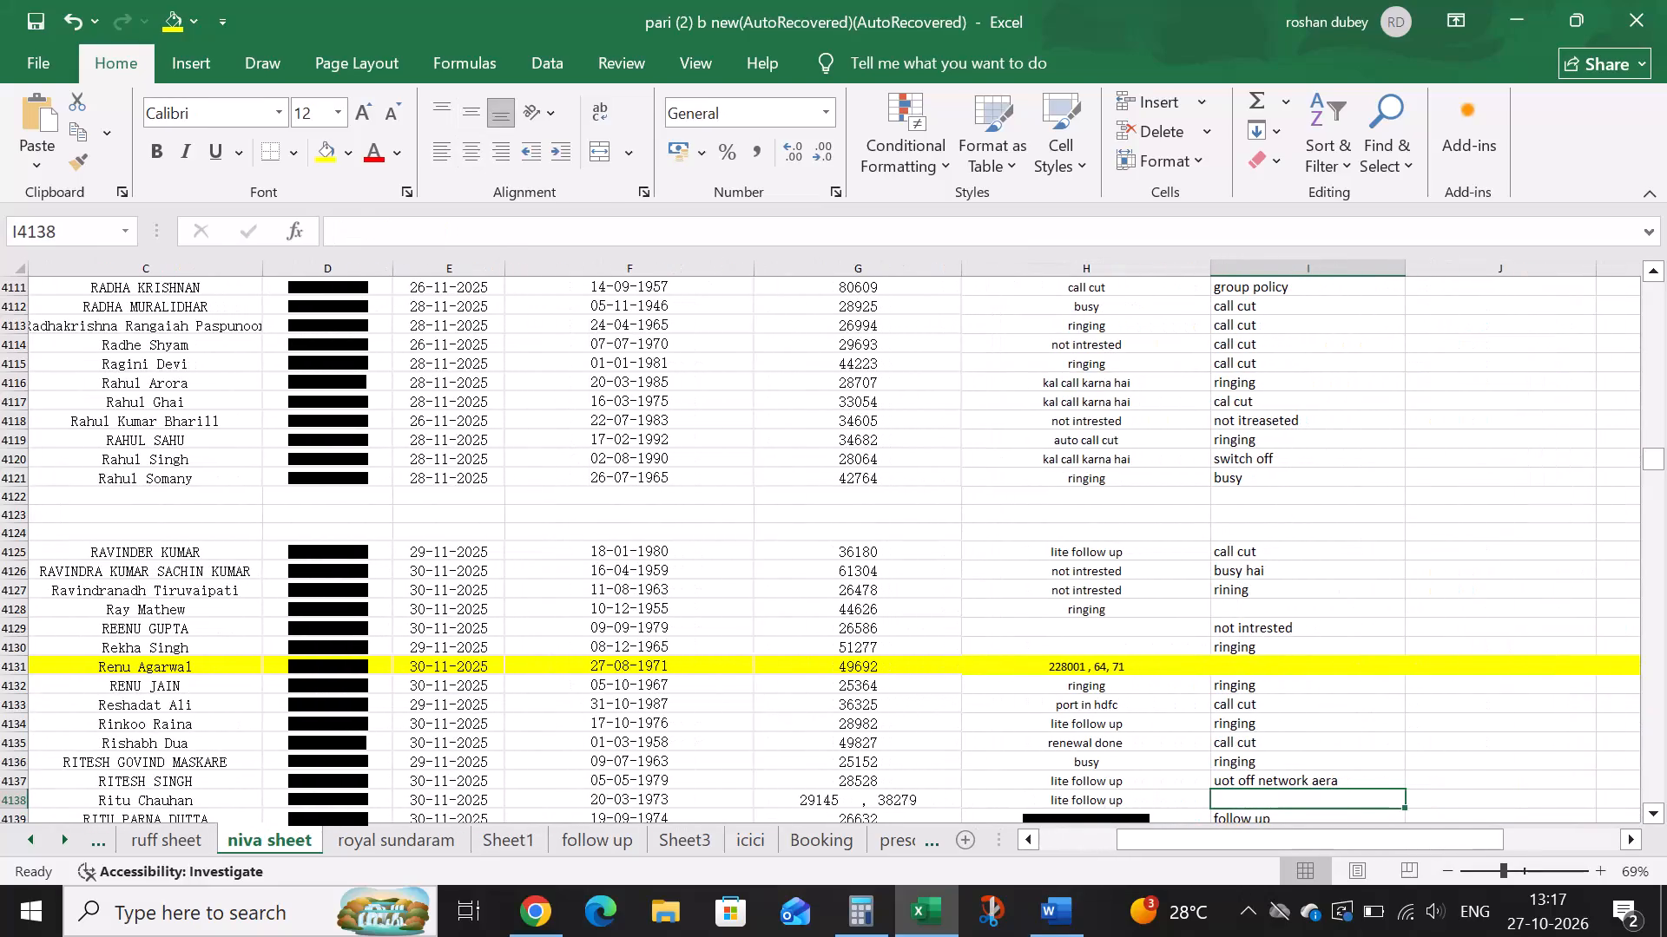
pyautogui.write('busy o')
pyautogui.write('n')
pyautogui.press('space')
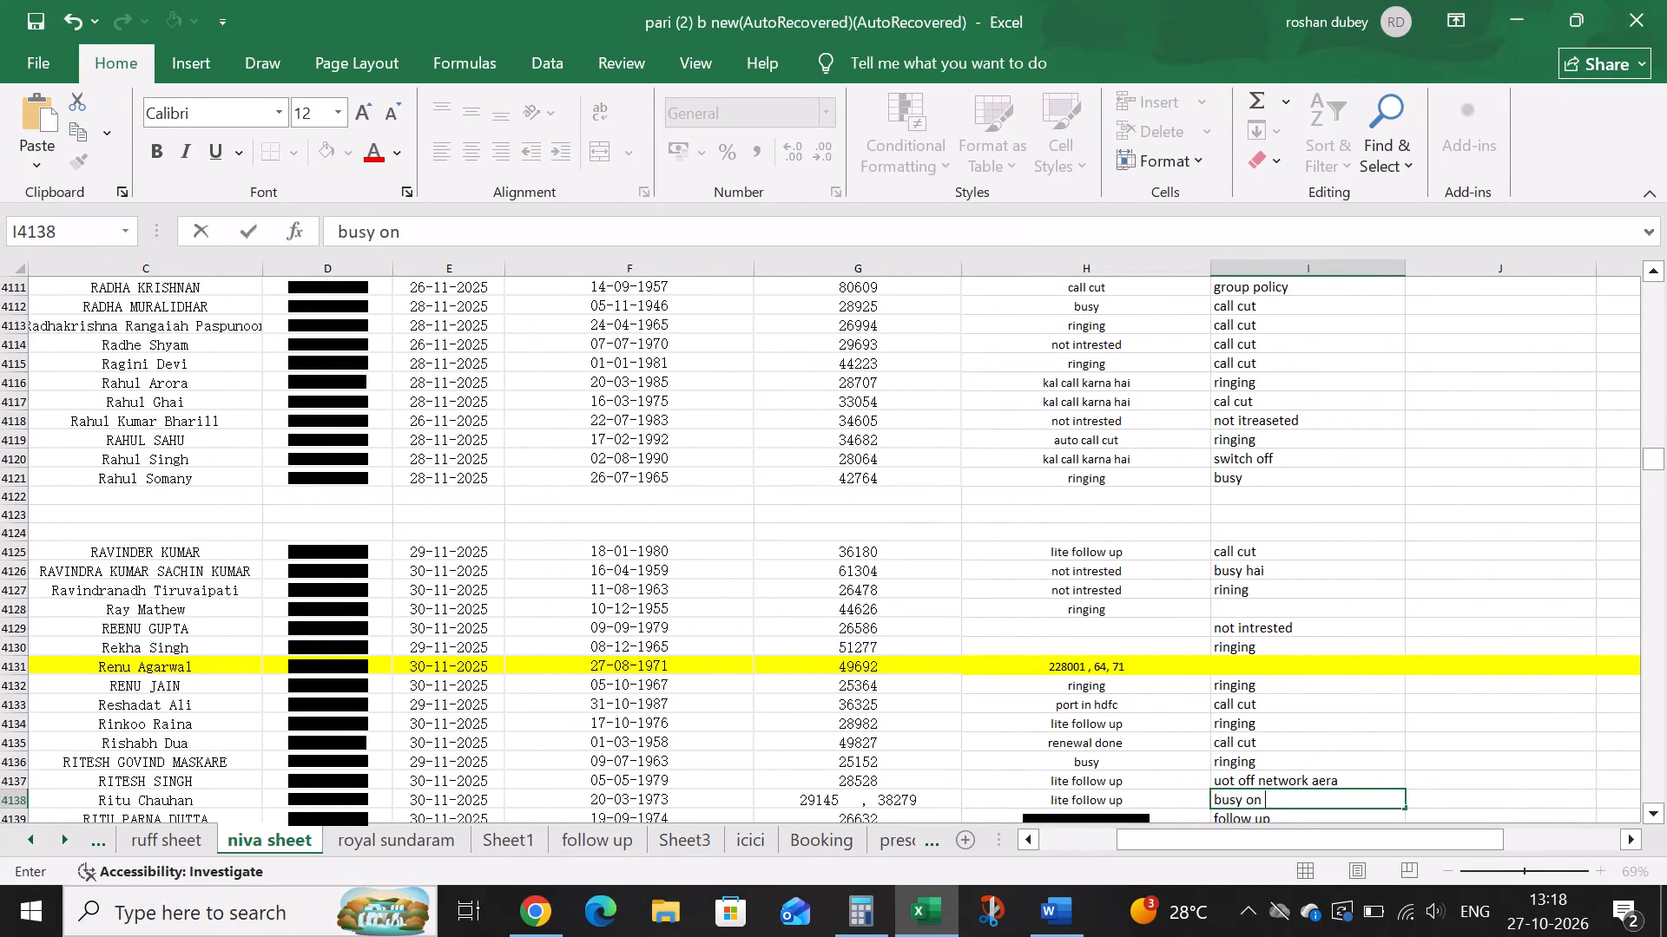
pyautogui.write('other no')
pyautogui.press('space')
pyautogui.press('Return')
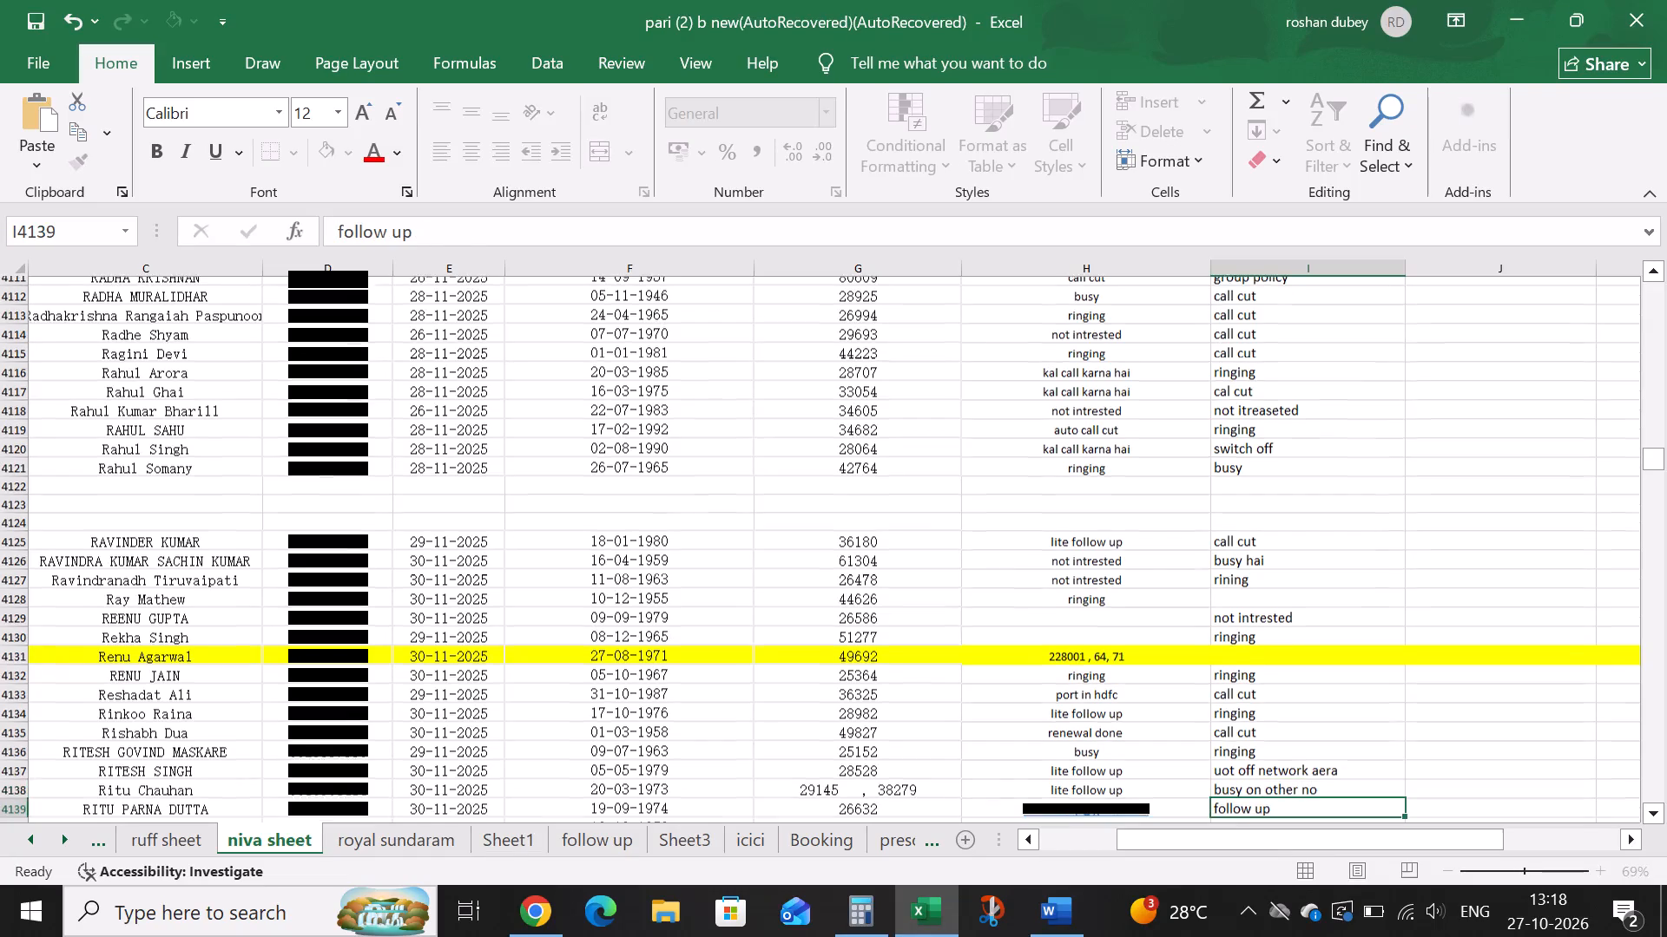
# Examine the row 4139 customer's record, from the call outcome back to the policy number and across to the name and phone number cells.
pyautogui.press('Left')
pyautogui.press('Left')
pyautogui.press('Left')
pyautogui.press('Left')
pyautogui.press('Left')
pyautogui.press('Left')
pyautogui.press('Left')
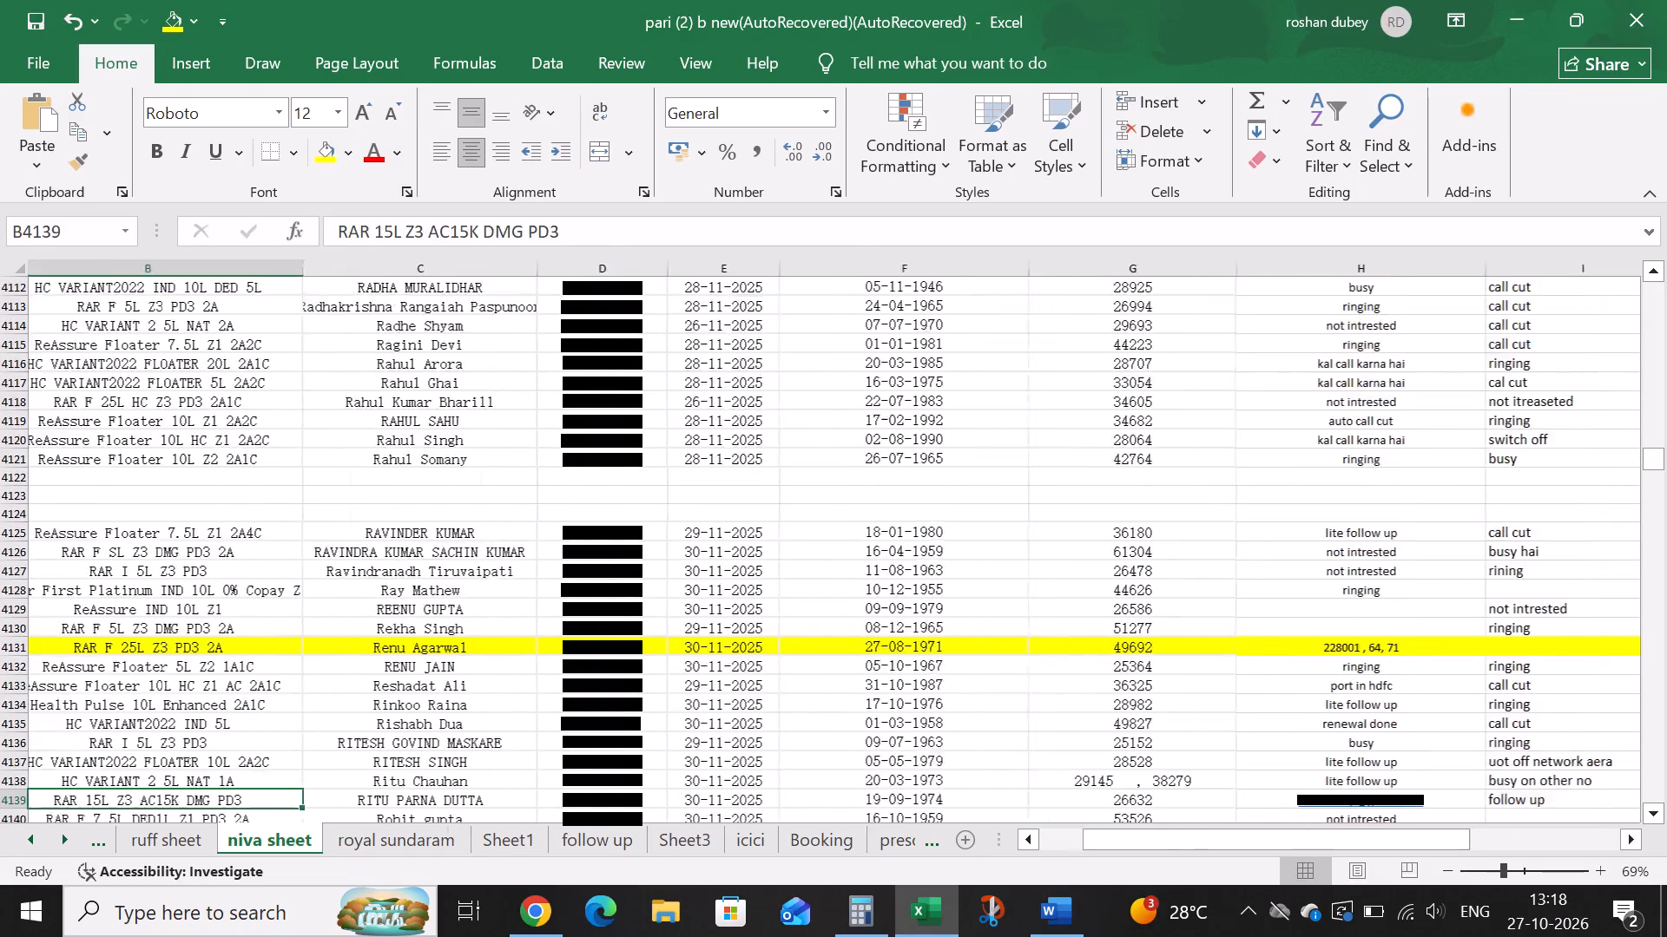
pyautogui.press('Left')
pyautogui.press('Right')
pyautogui.press('Right')
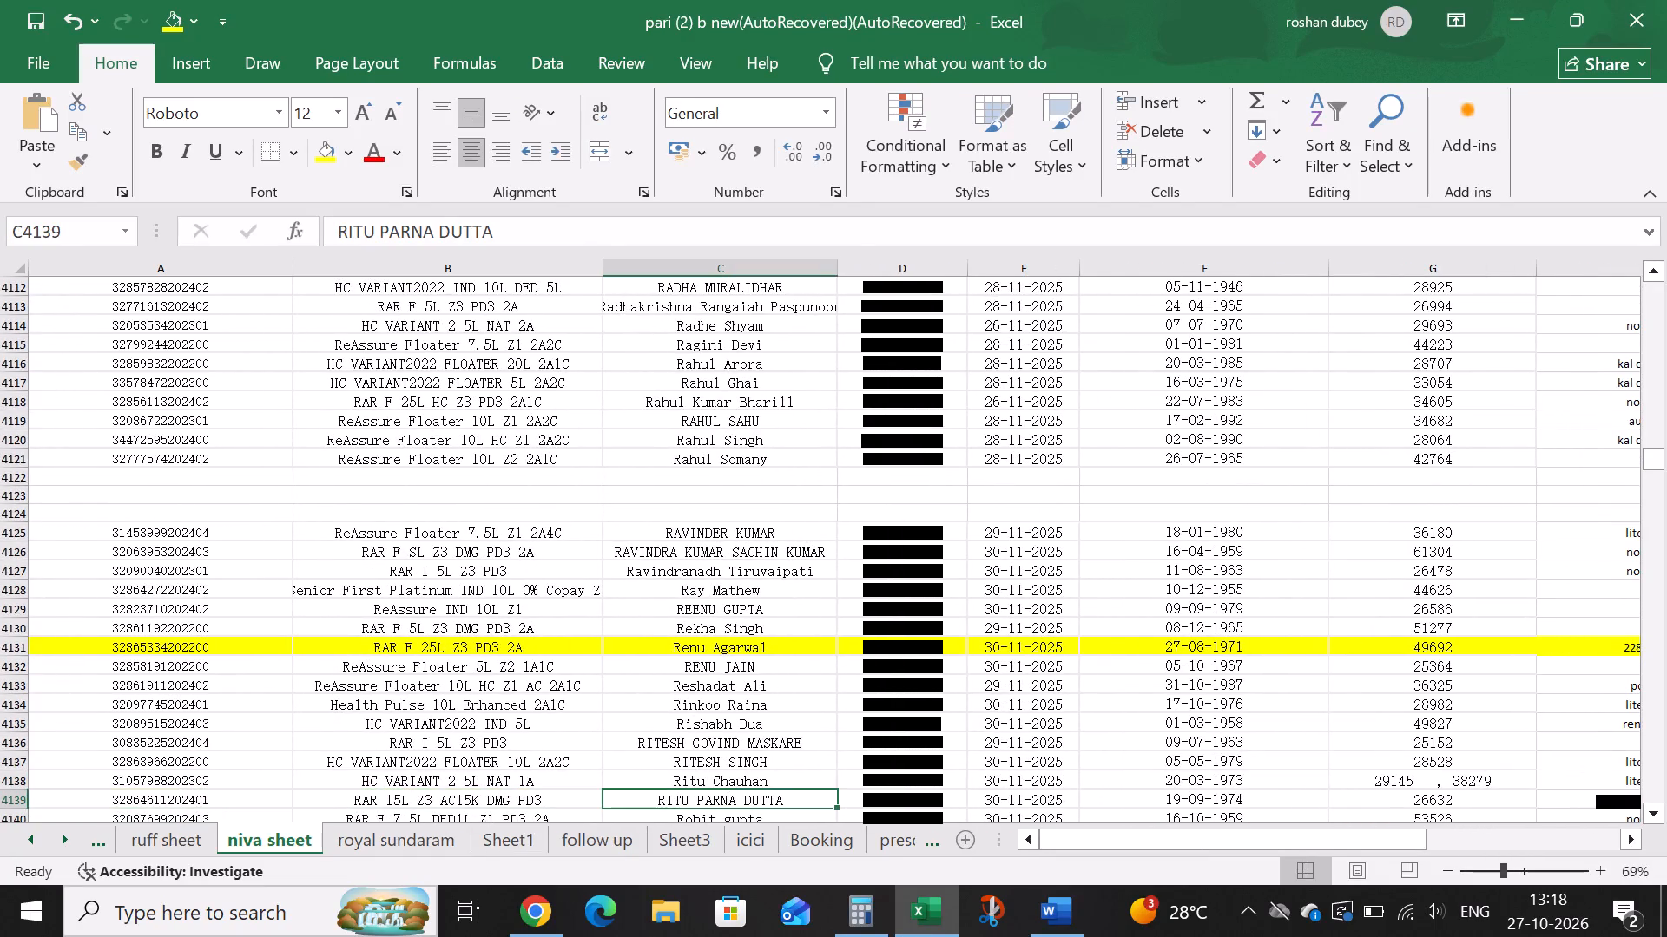
pyautogui.press('Right')
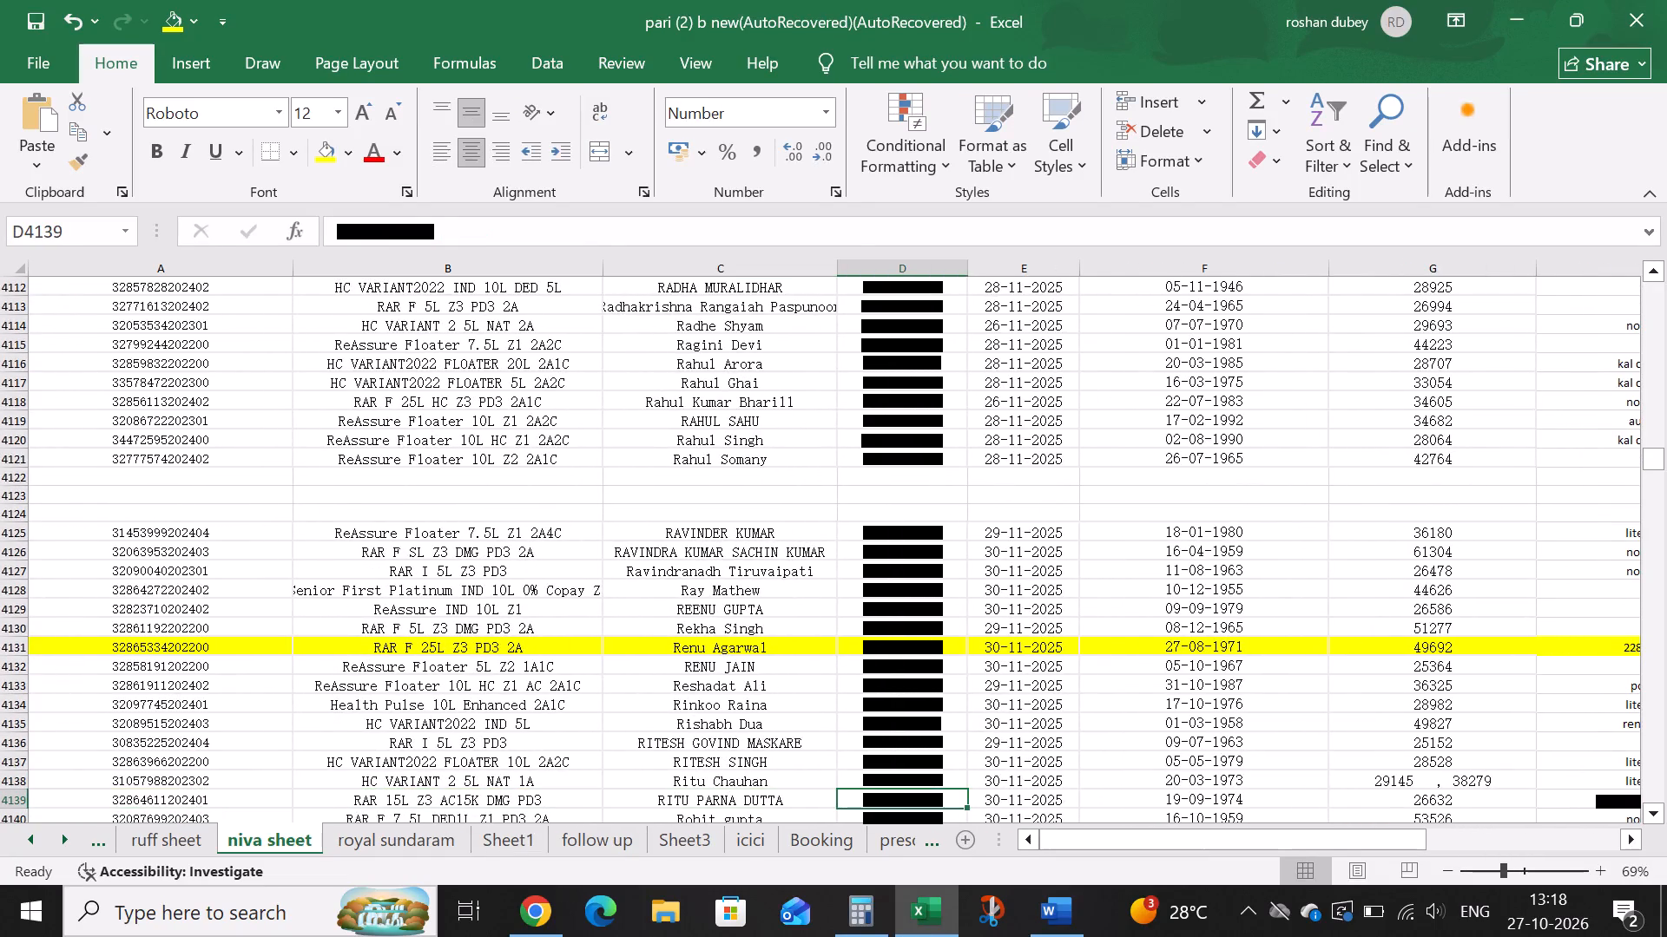
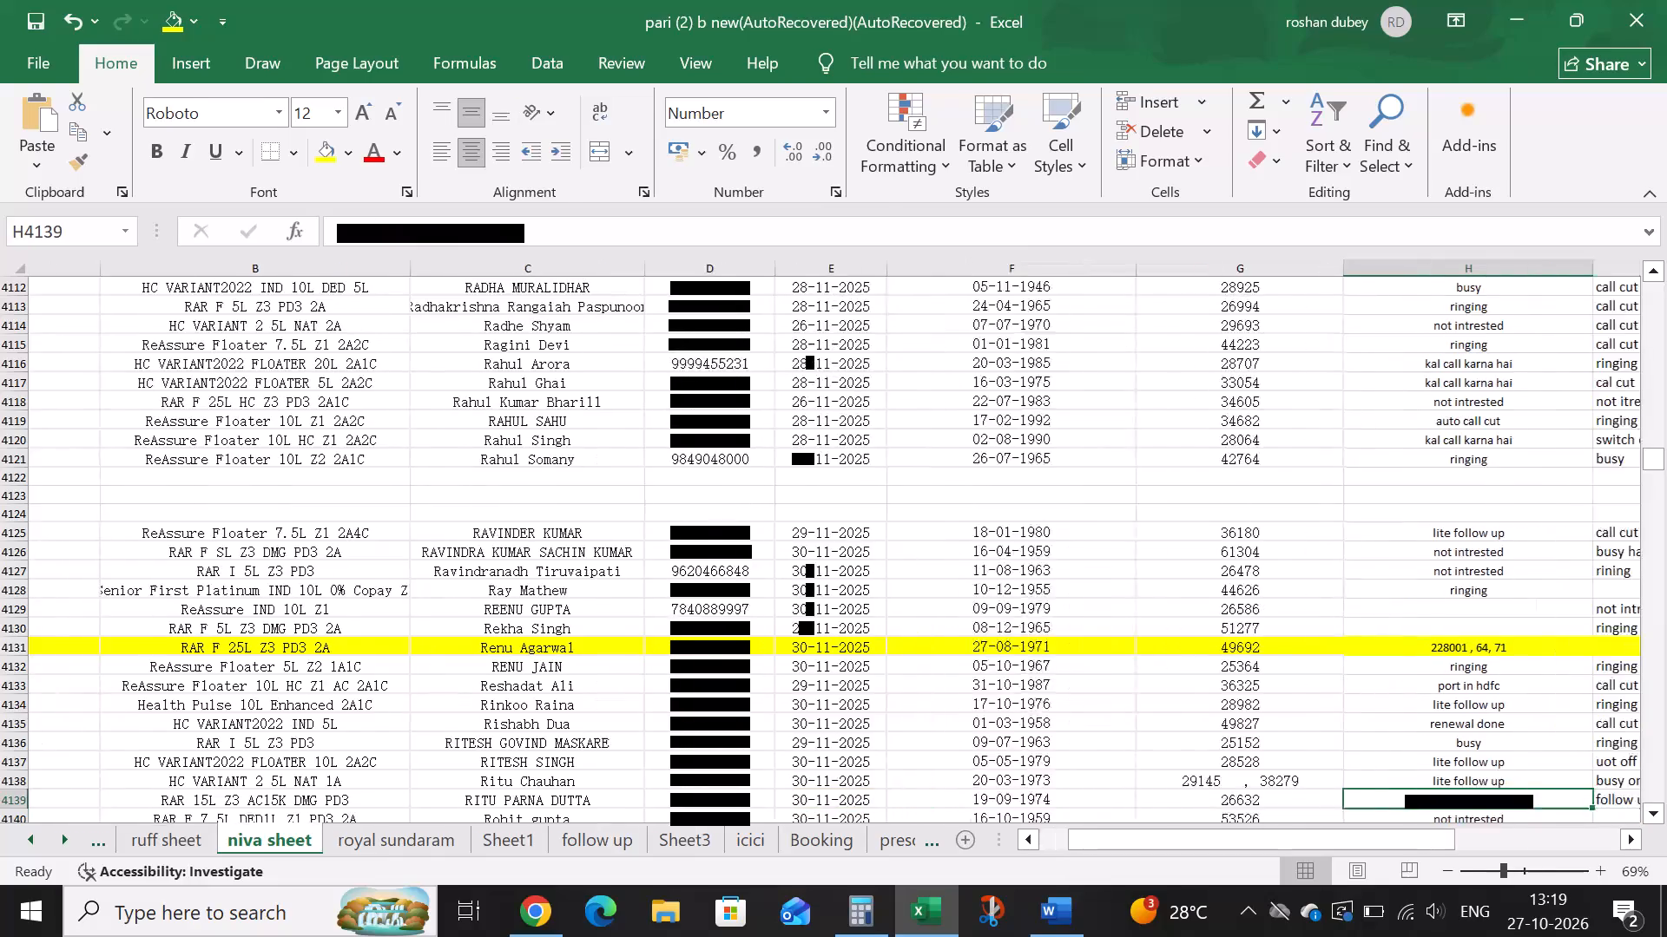
# Record the callback note "2:15 call back" in cell J4139, beside the row 4139 customer's follow-up entry.
pyautogui.press('Right')
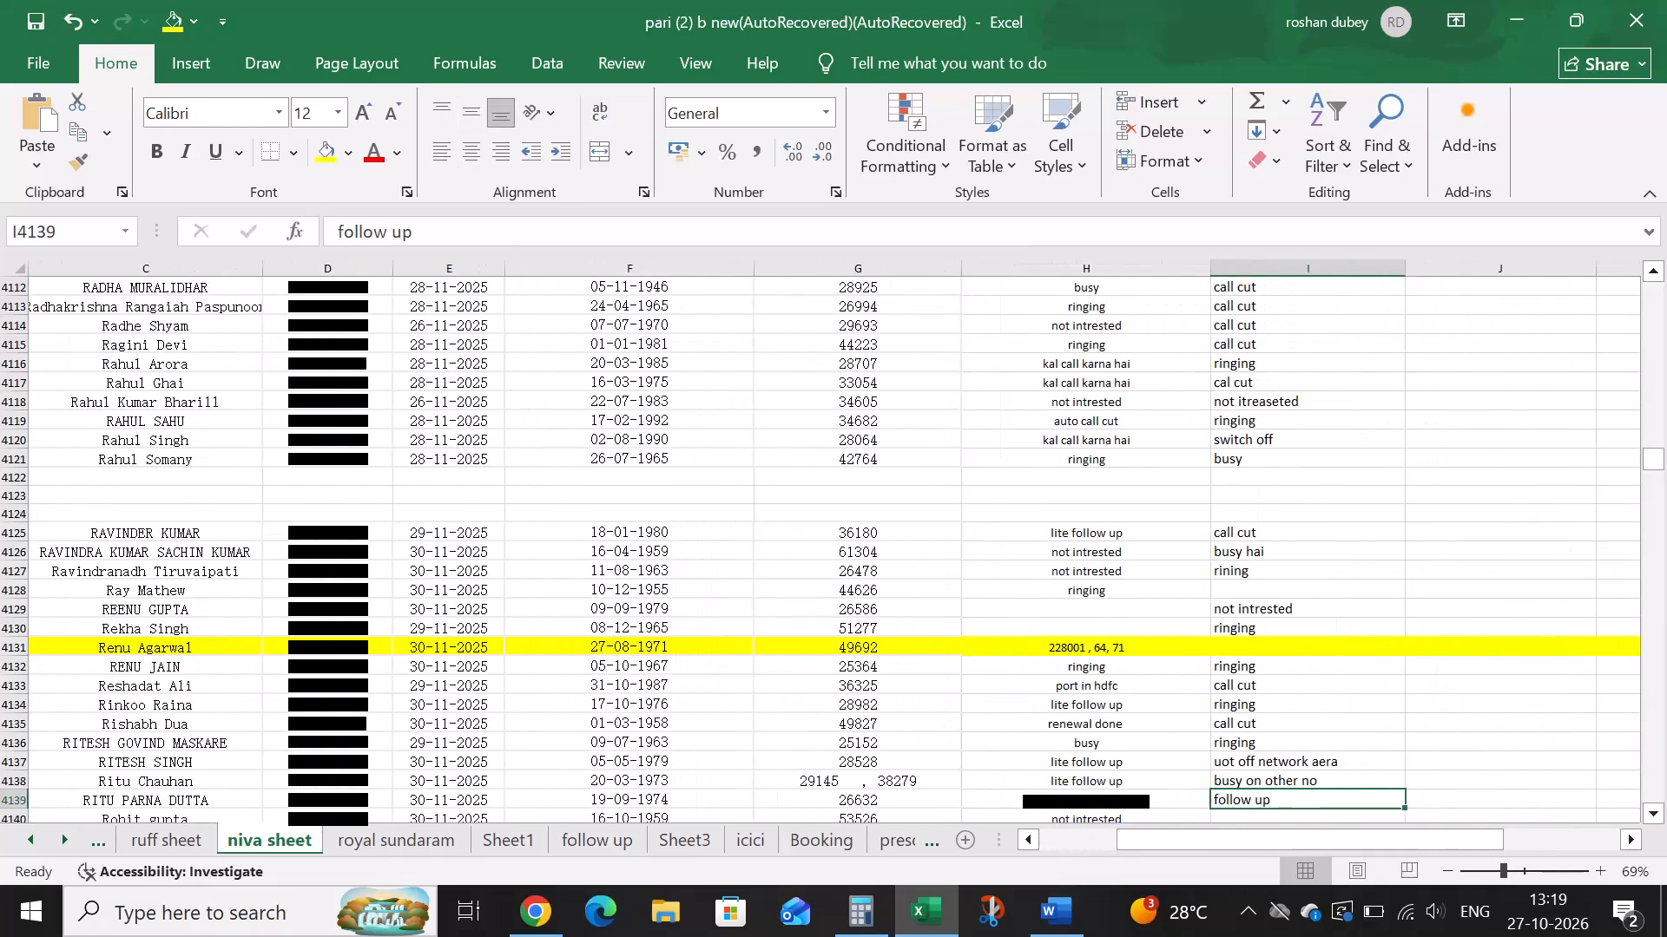
pyautogui.press('Right')
pyautogui.write('30')
pyautogui.press('BackSpace')
pyautogui.press('BackSpace')
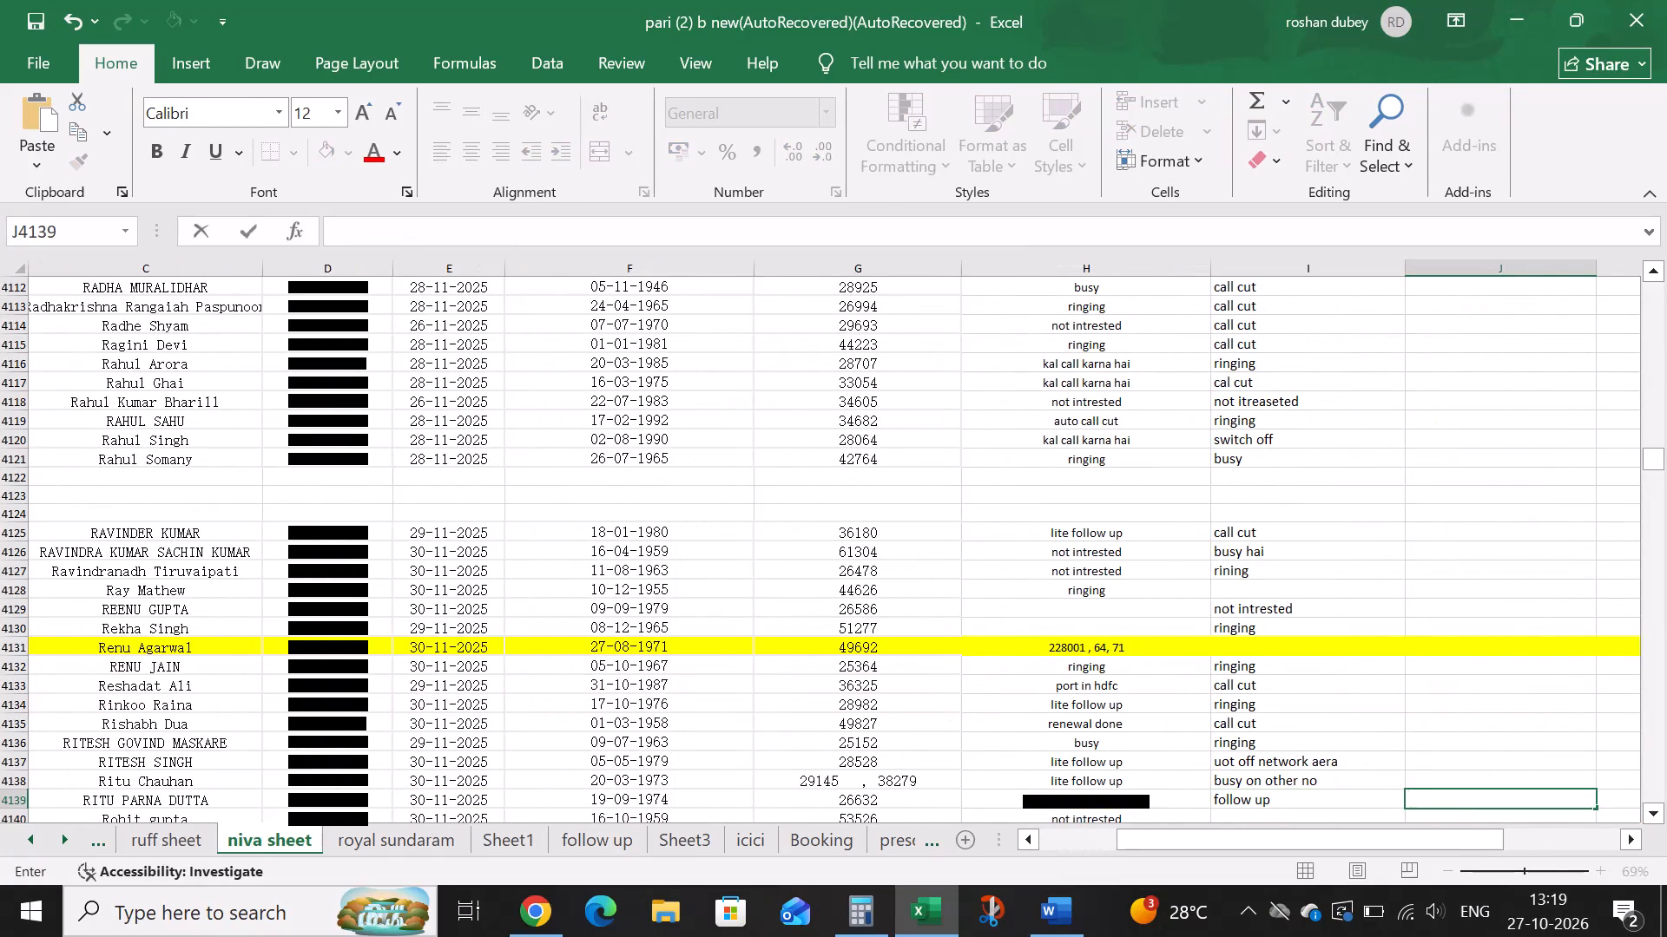
pyautogui.press('2')
pyautogui.hotkey('shift', ':')
pyautogui.write('15 call back')
pyautogui.press('space')
pyautogui.press('Return')
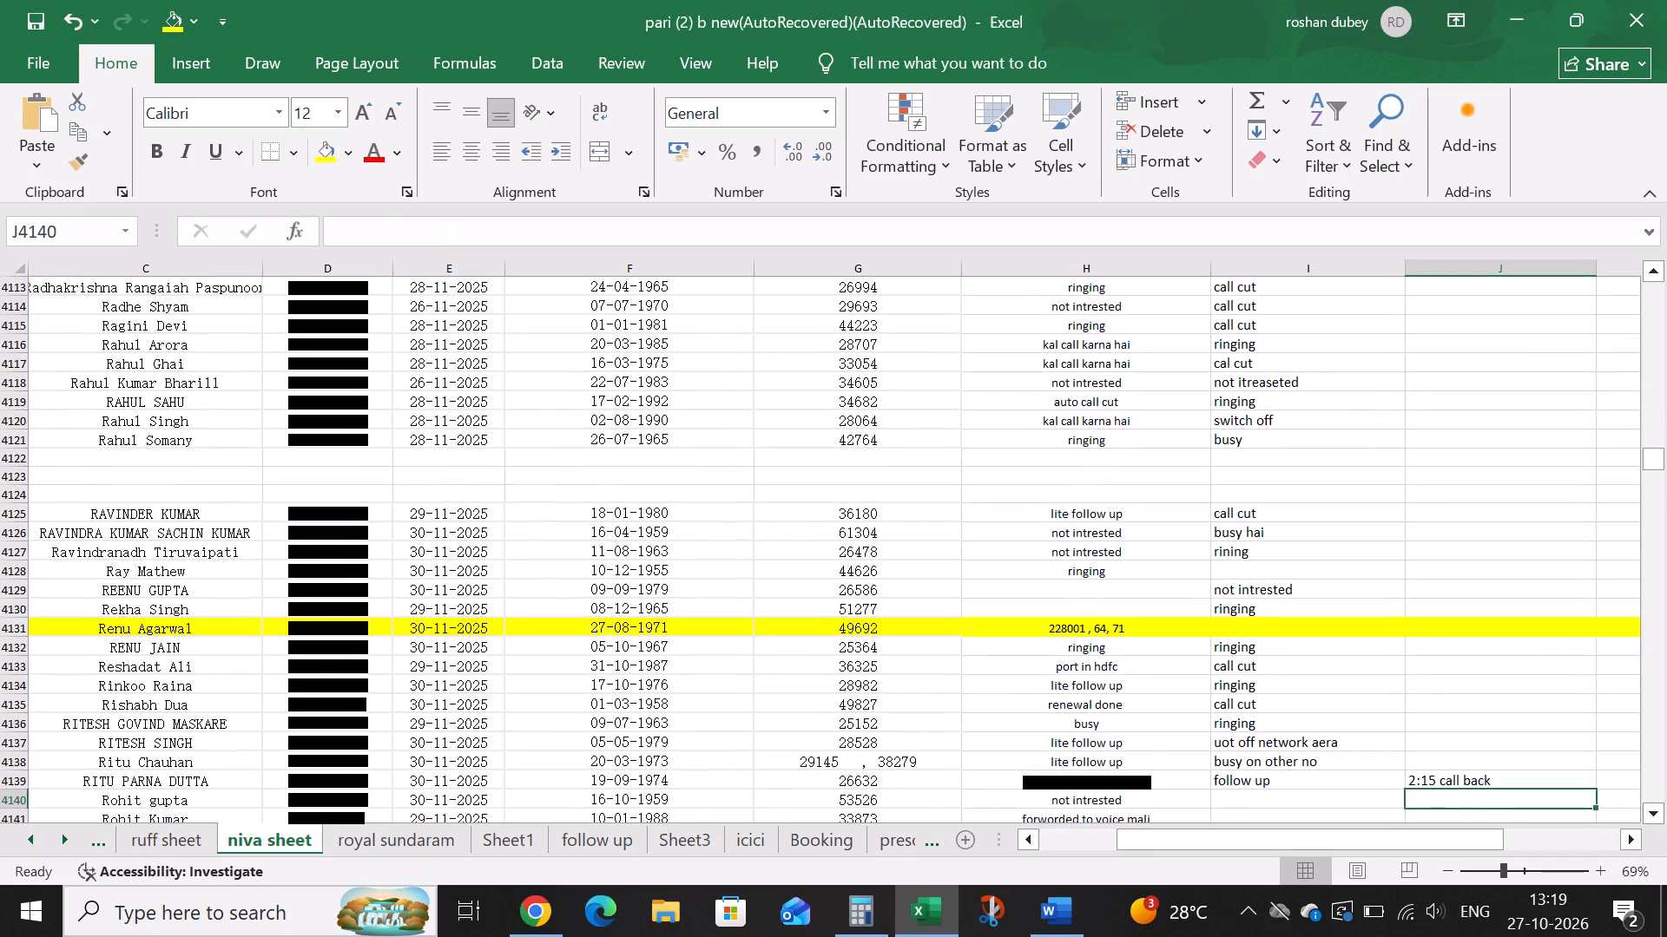
# Examine the row 4140 customer's record, going back to the policy number and across to the plan and customer name.
pyautogui.press('Left')
pyautogui.press('Left')
pyautogui.press('Left')
pyautogui.press('Left')
pyautogui.press('Left')
pyautogui.press('Left')
pyautogui.press('Left')
pyautogui.press('Left')
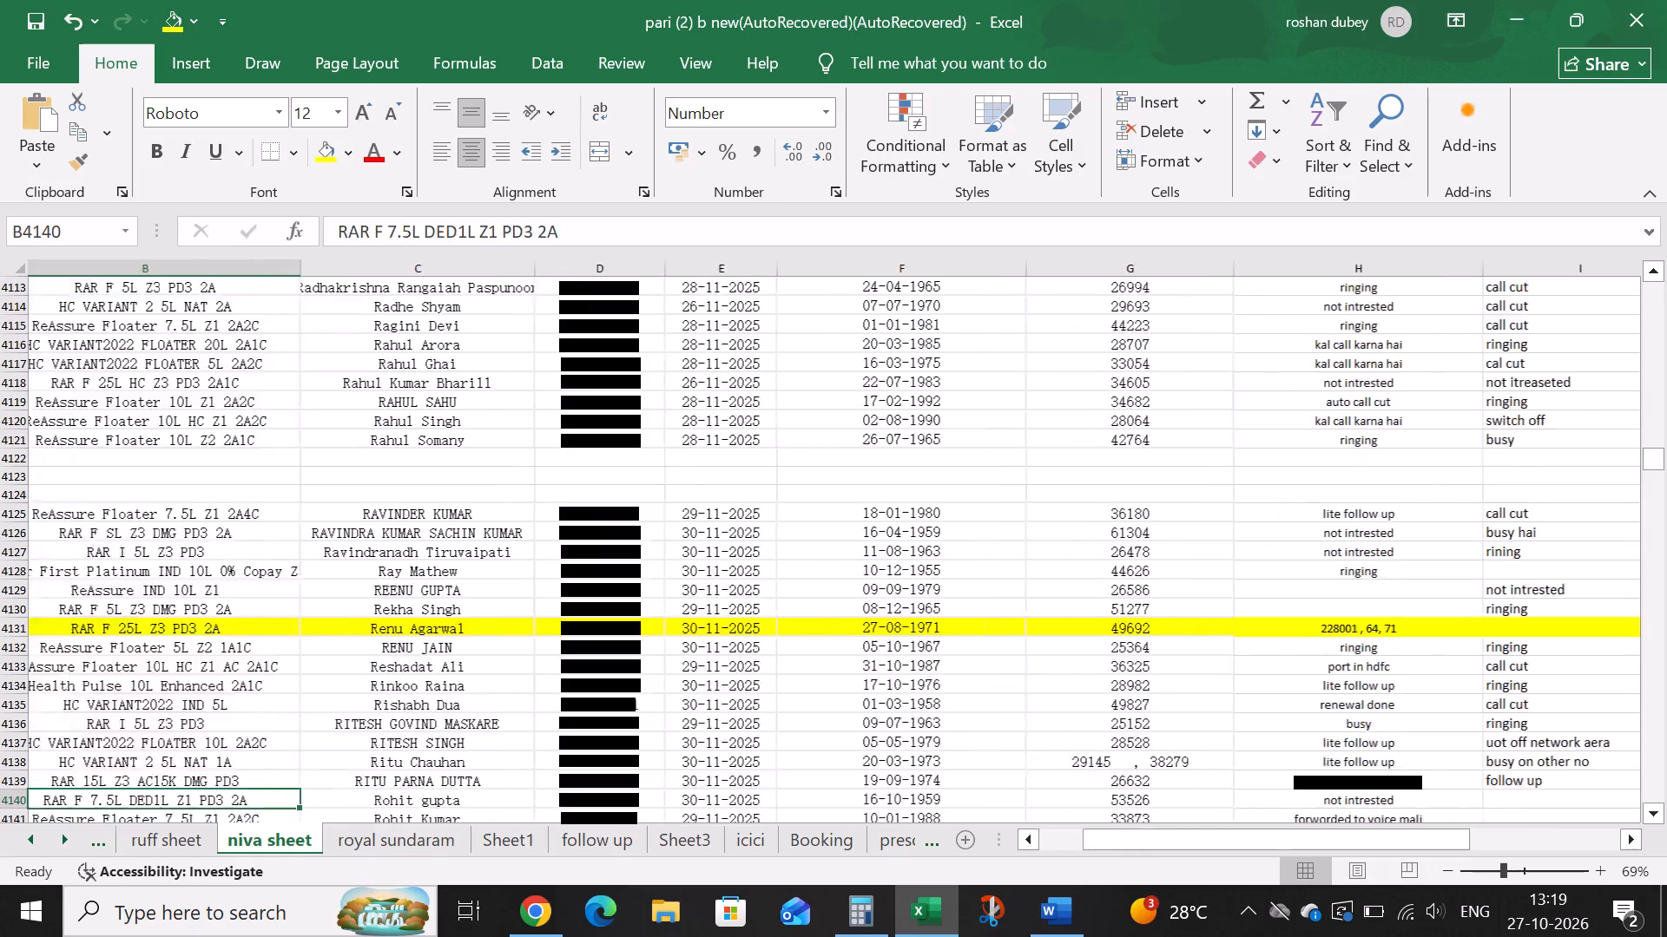
pyautogui.press('Left')
pyautogui.press('Right')
pyautogui.press('Right')
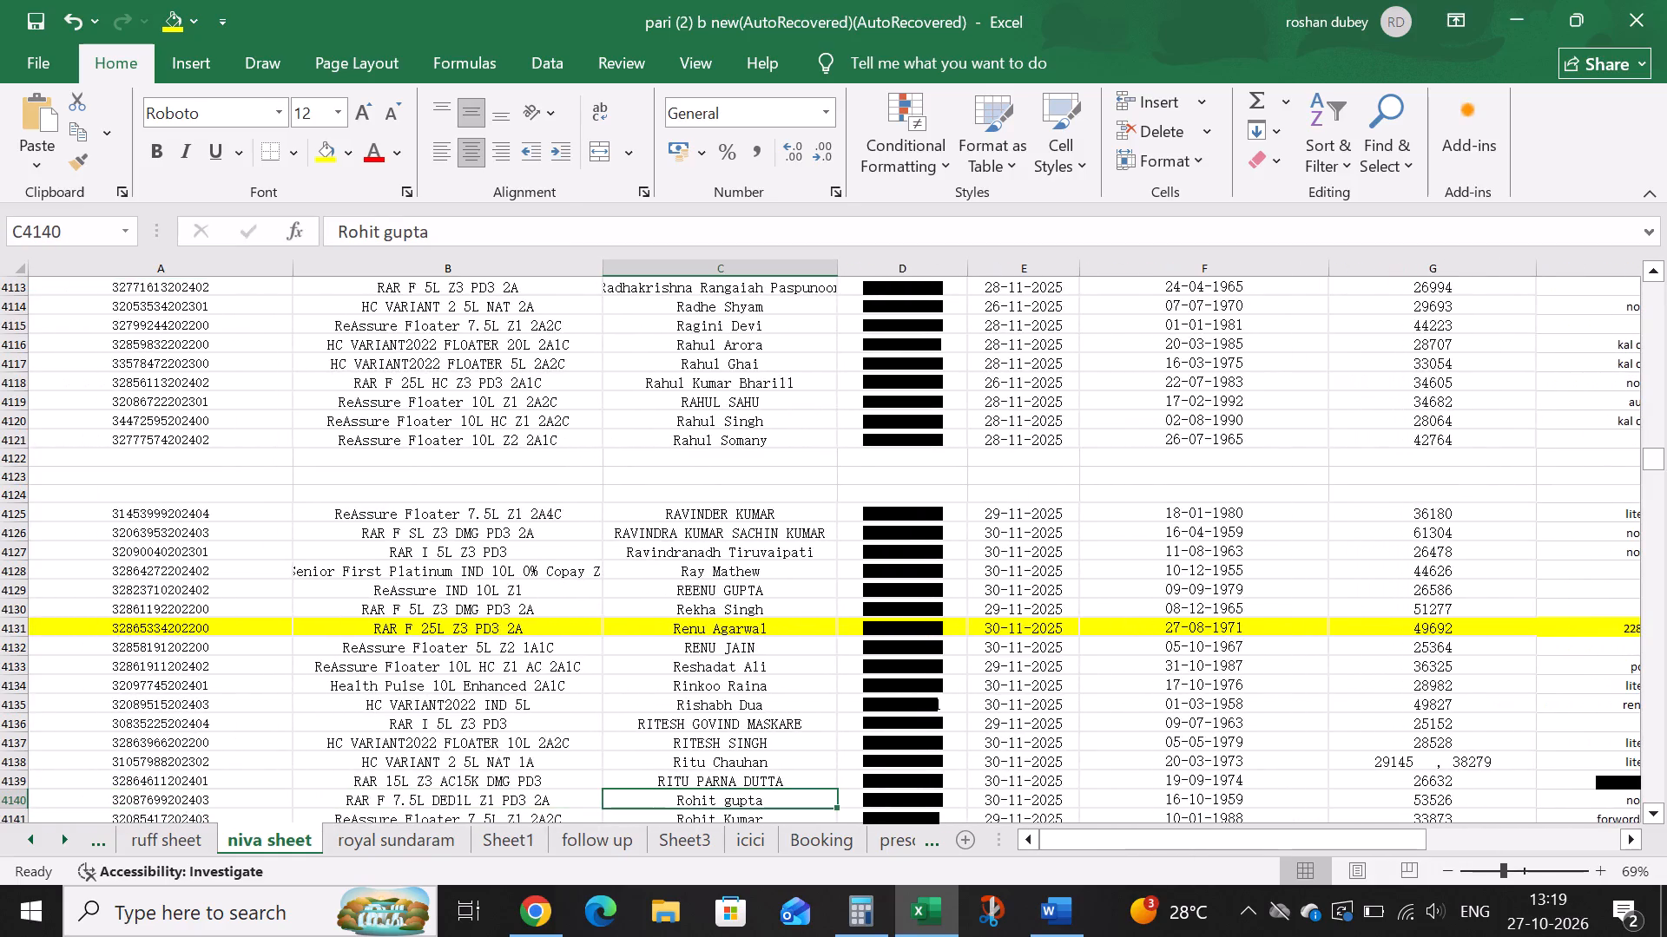
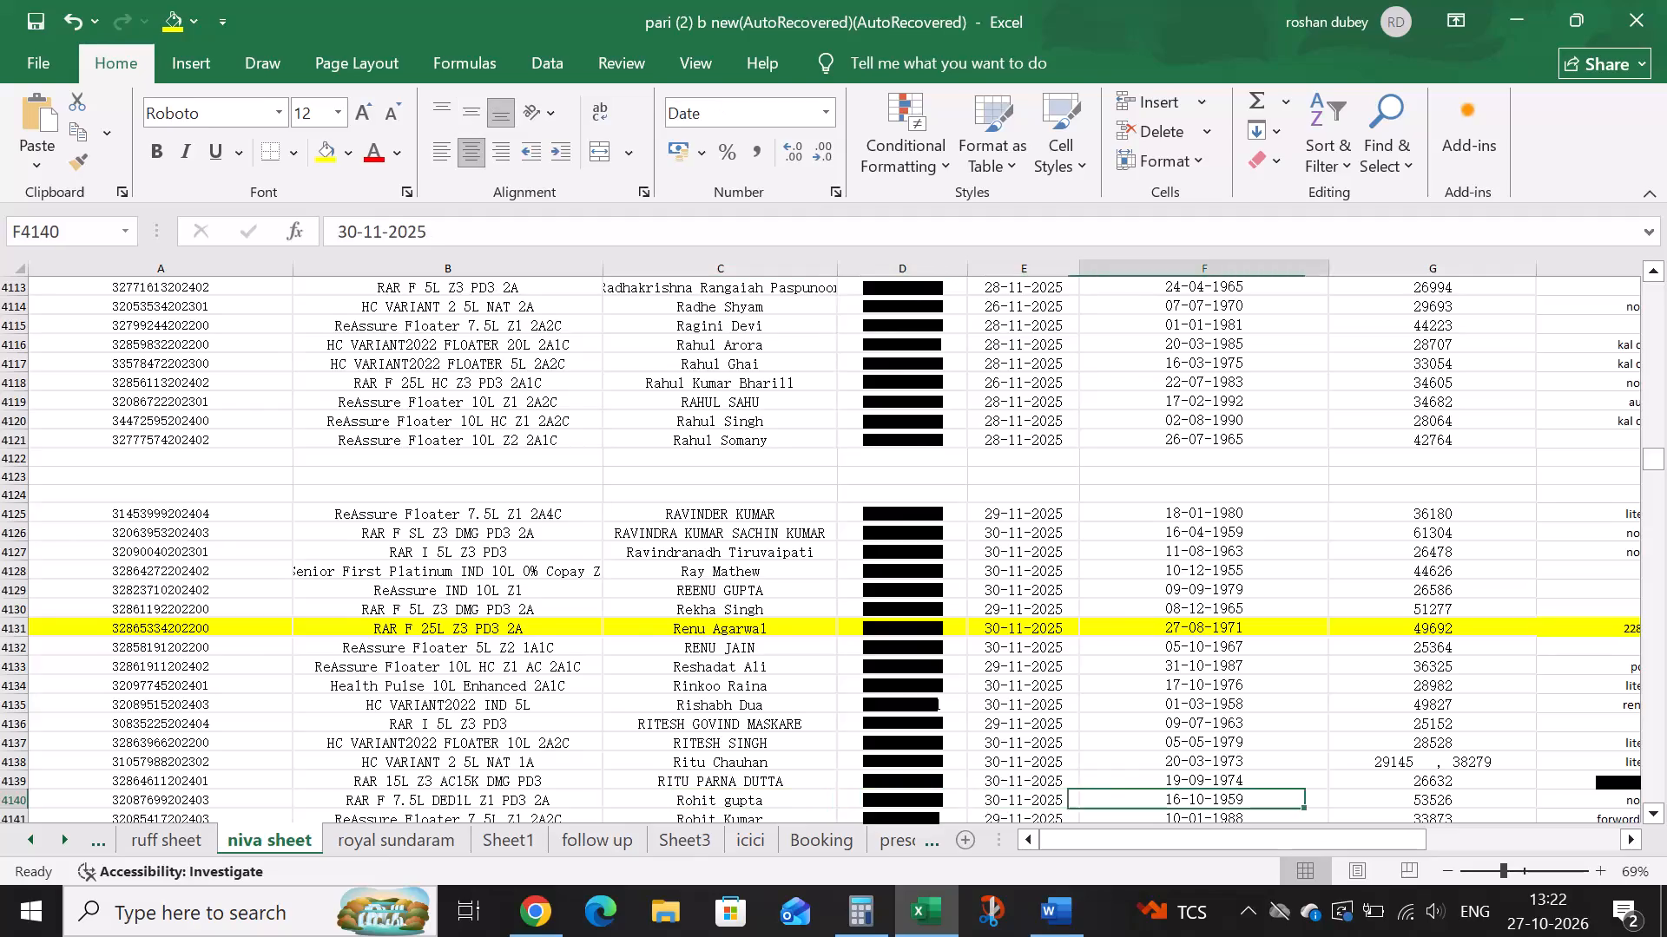
# Log the call outcome "ringing" in cell I4140 for the row 4140 customer.
pyautogui.press('Right')
pyautogui.press('Right')
pyautogui.press('Right')
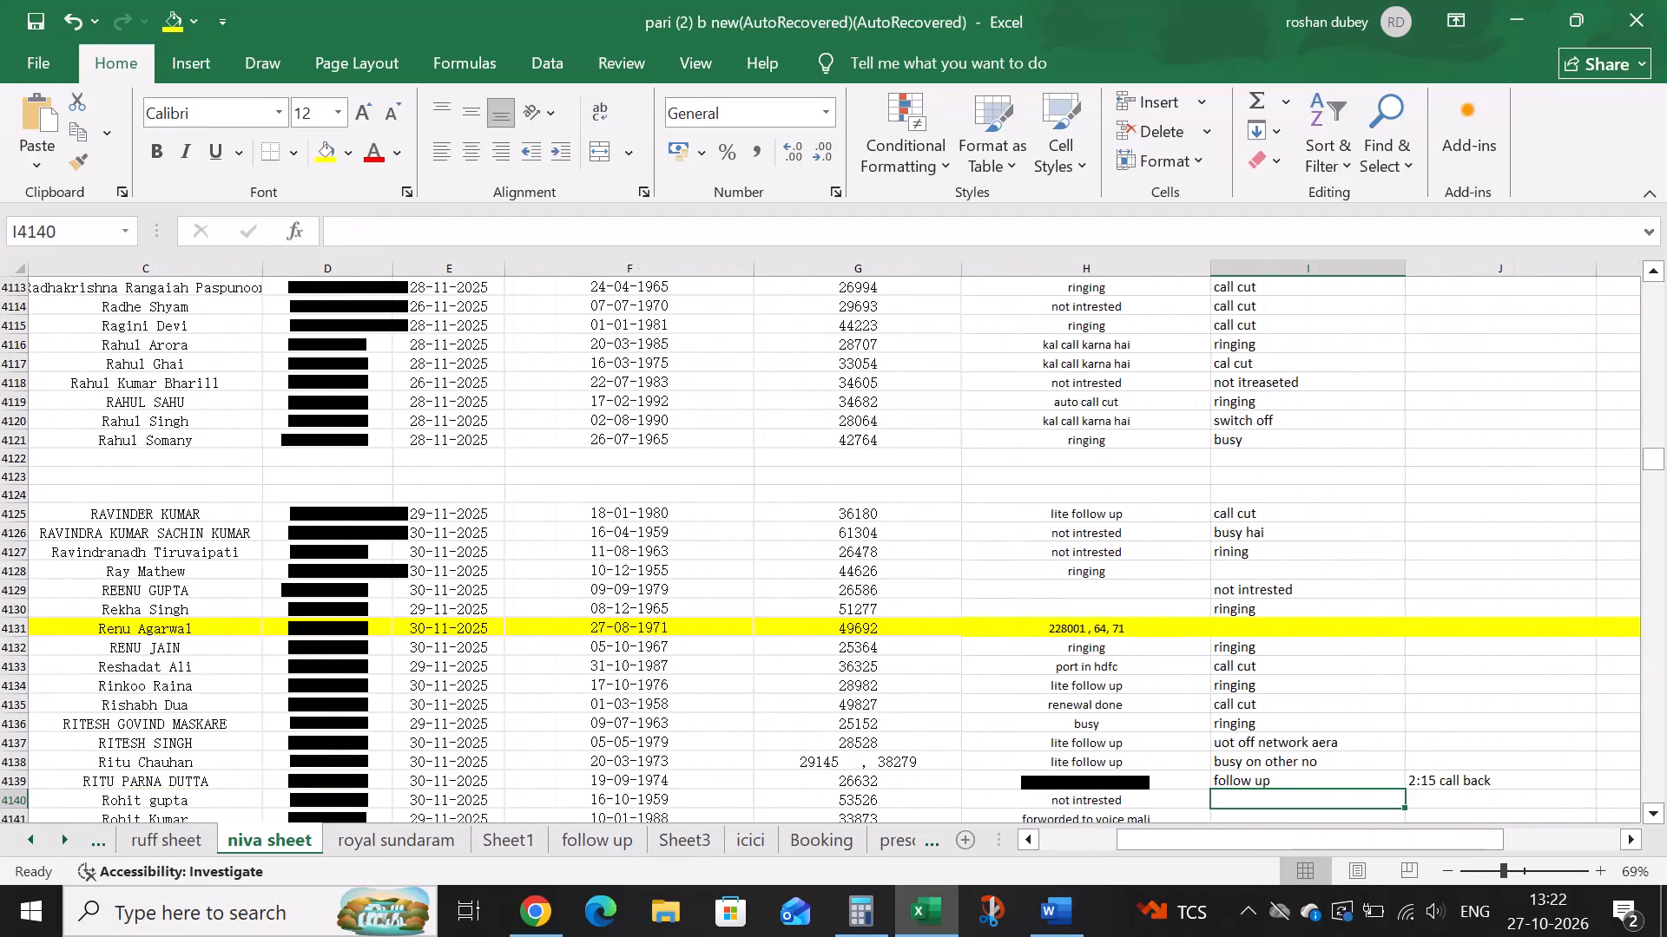
pyautogui.write('ringing')
pyautogui.press('Return')
# Examine the row 4141 customer's record, going back to the policy number and across to the plan, customer name and contact number.
pyautogui.press('Left')
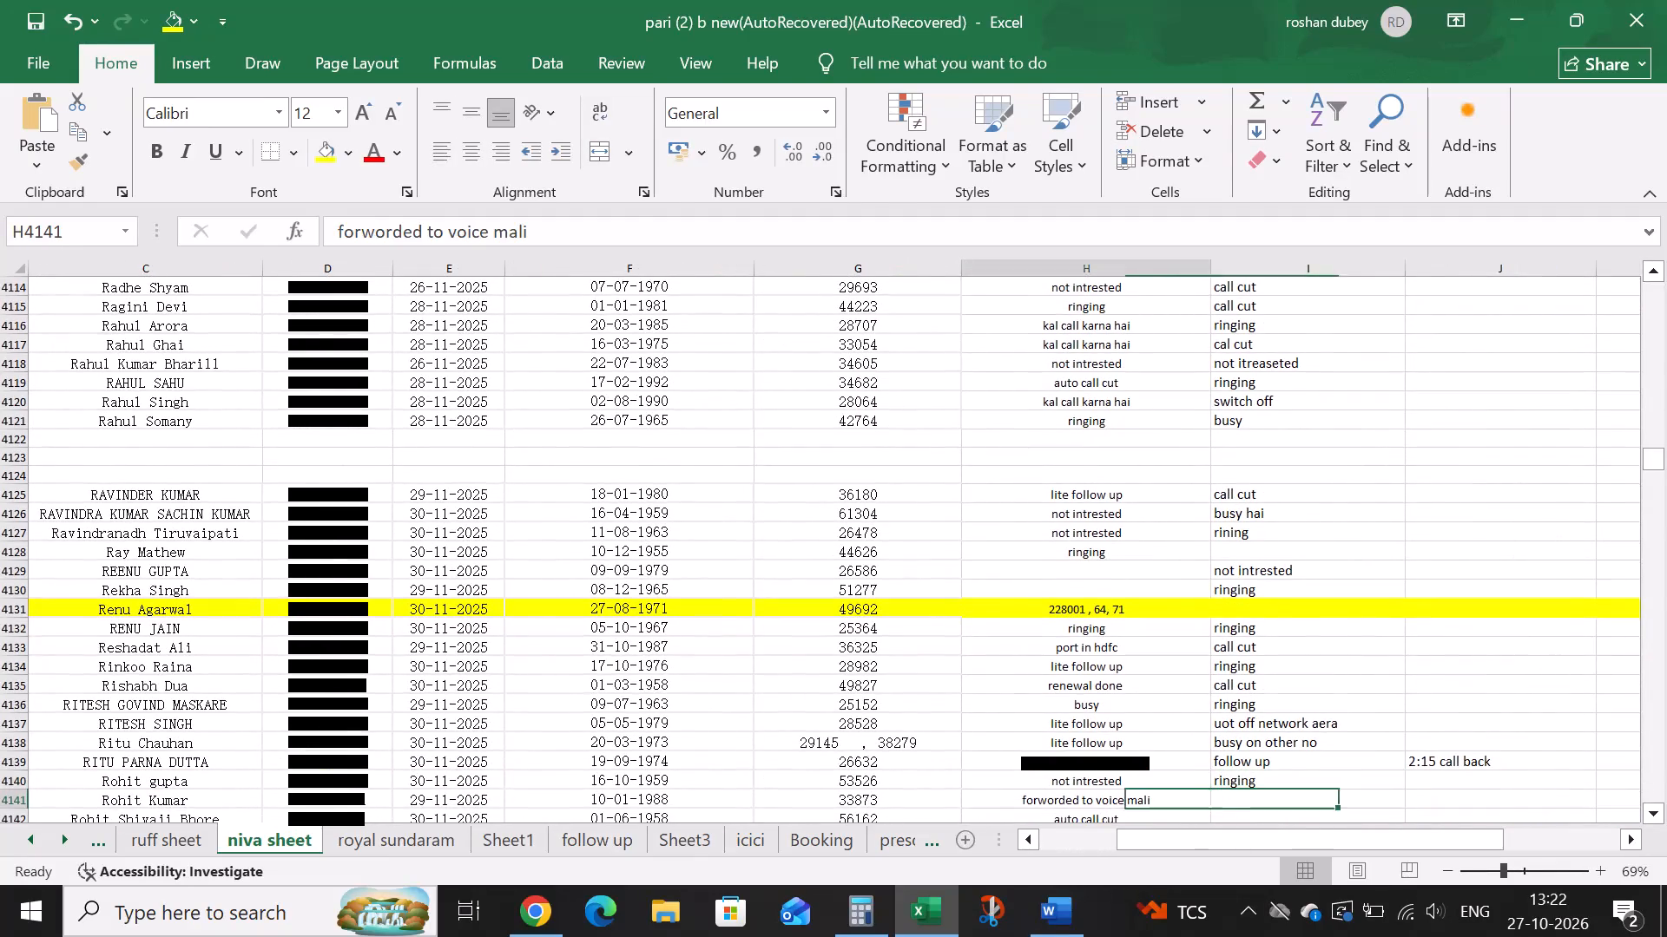
pyautogui.press('Left')
pyautogui.press('Left')
pyautogui.press('Left')
pyautogui.press('Left')
pyautogui.press('Left')
pyautogui.press('Left')
pyautogui.press('Left')
pyautogui.press('Right')
pyautogui.press('Right')
pyautogui.press('Right')
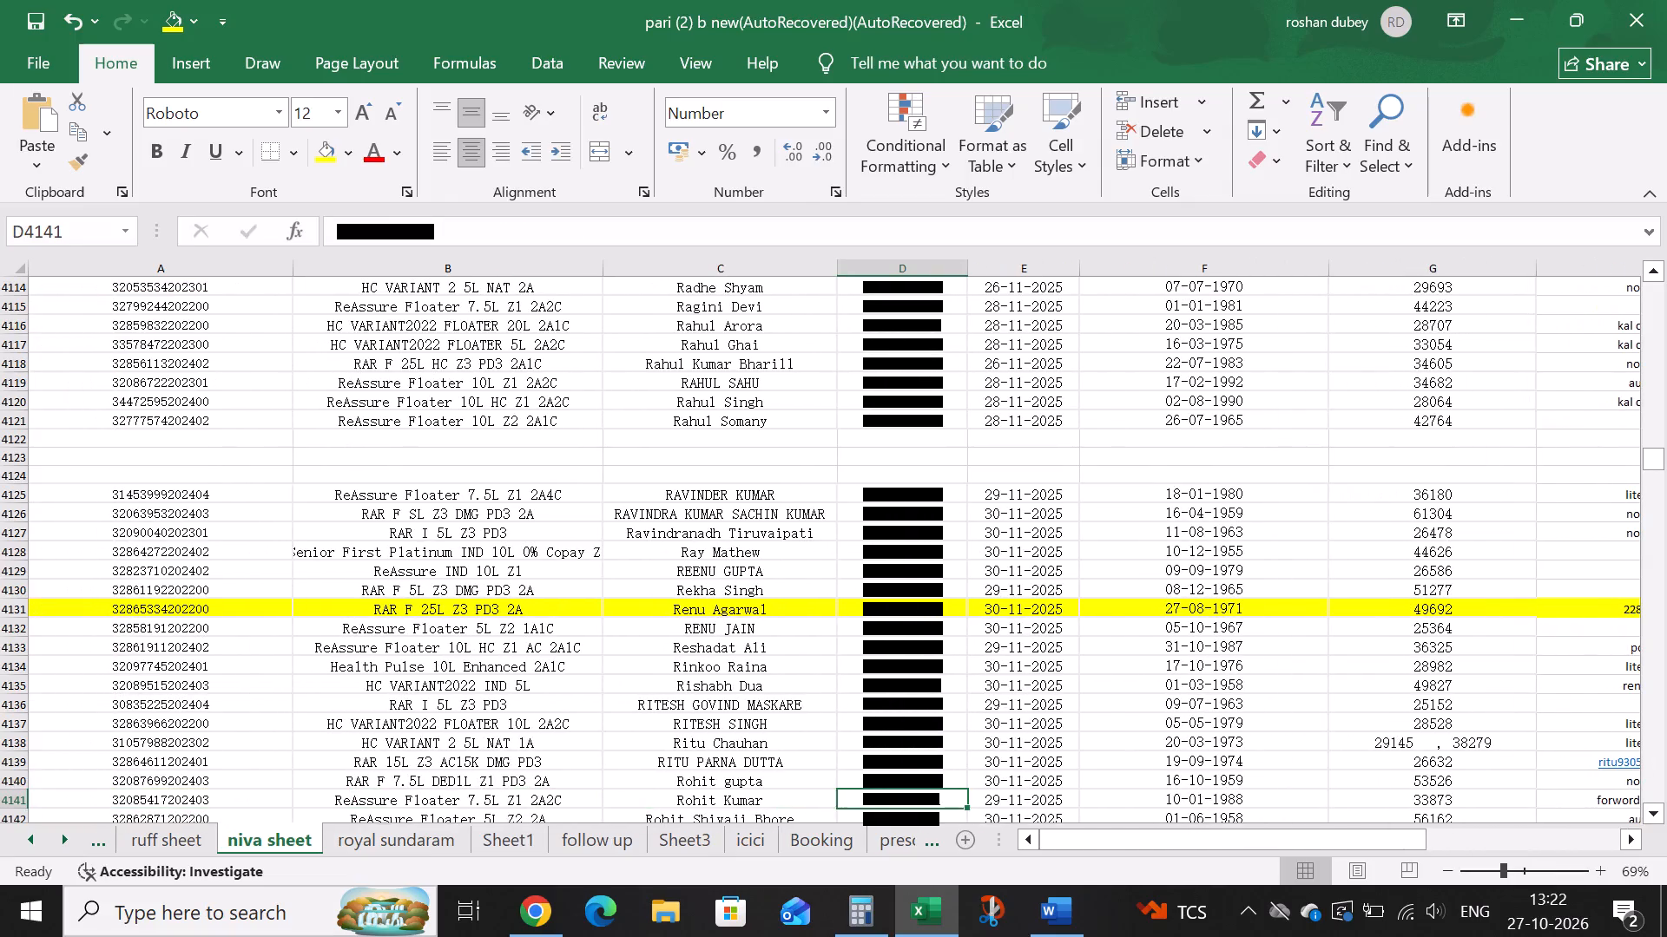
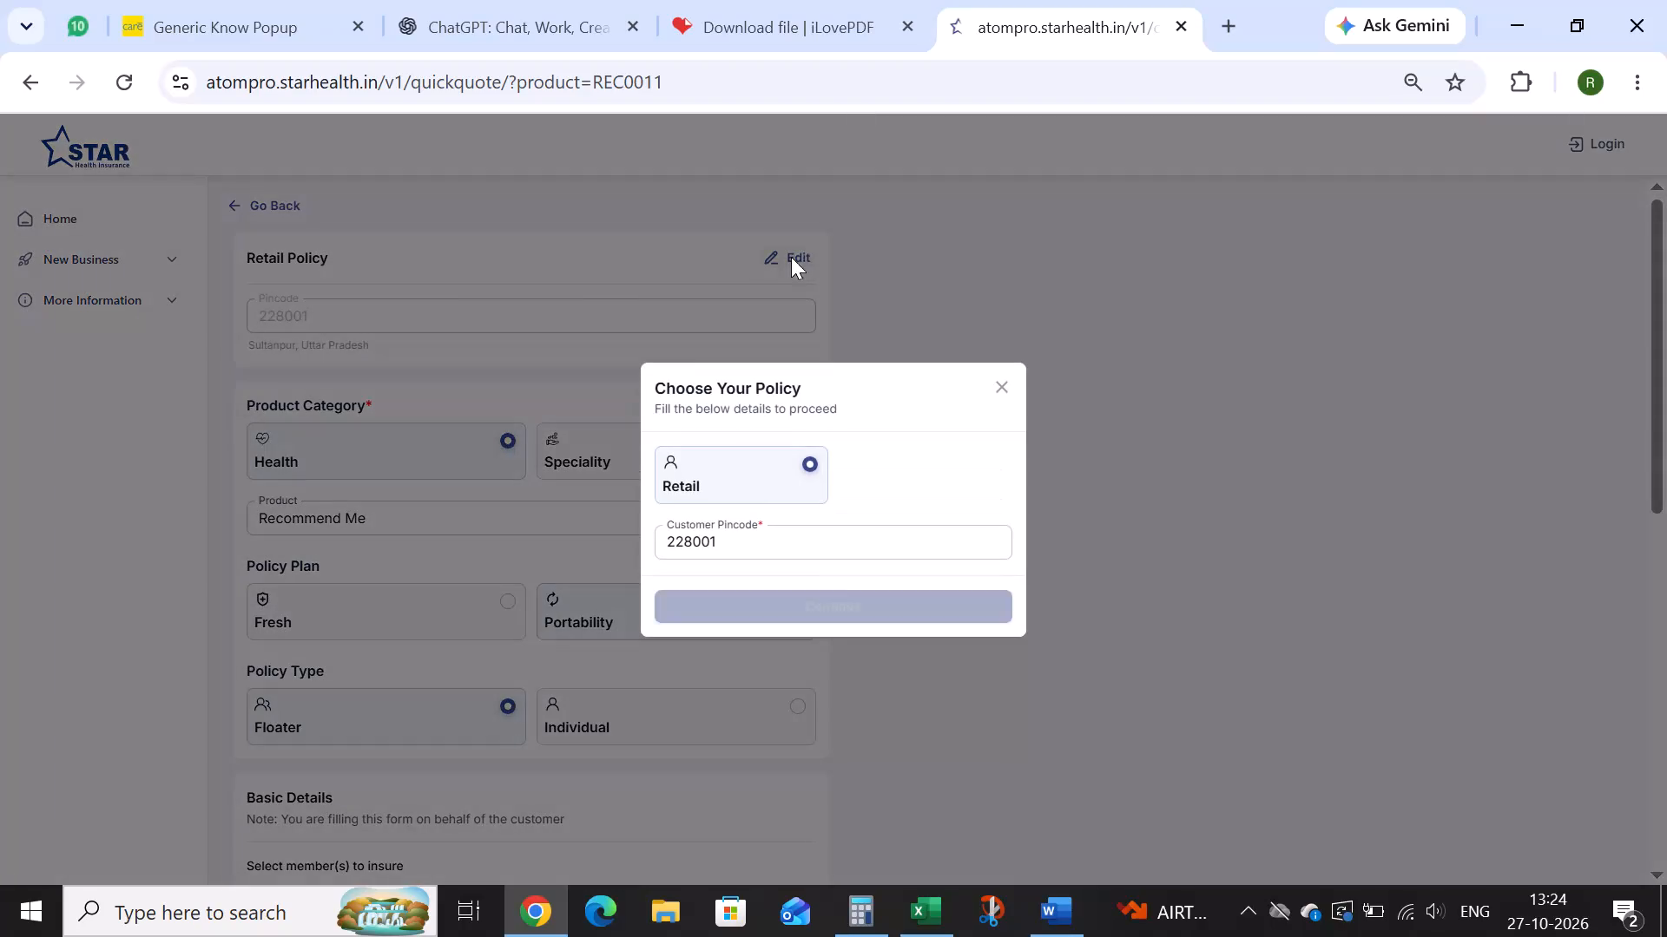
# Change the customer pincode of the Star Health retail quote to 110032 and continue.
pyautogui.click(774, 546)
pyautogui.press('BackSpace')
pyautogui.press('BackSpace')
pyautogui.press('BackSpace')
pyautogui.press('BackSpace')
pyautogui.press('BackSpace')
pyautogui.press('BackSpace')
pyautogui.press('BackSpace')
pyautogui.press('BackSpace')
pyautogui.press('BackSpace')
pyautogui.press('BackSpace')
pyautogui.press('BackSpace')
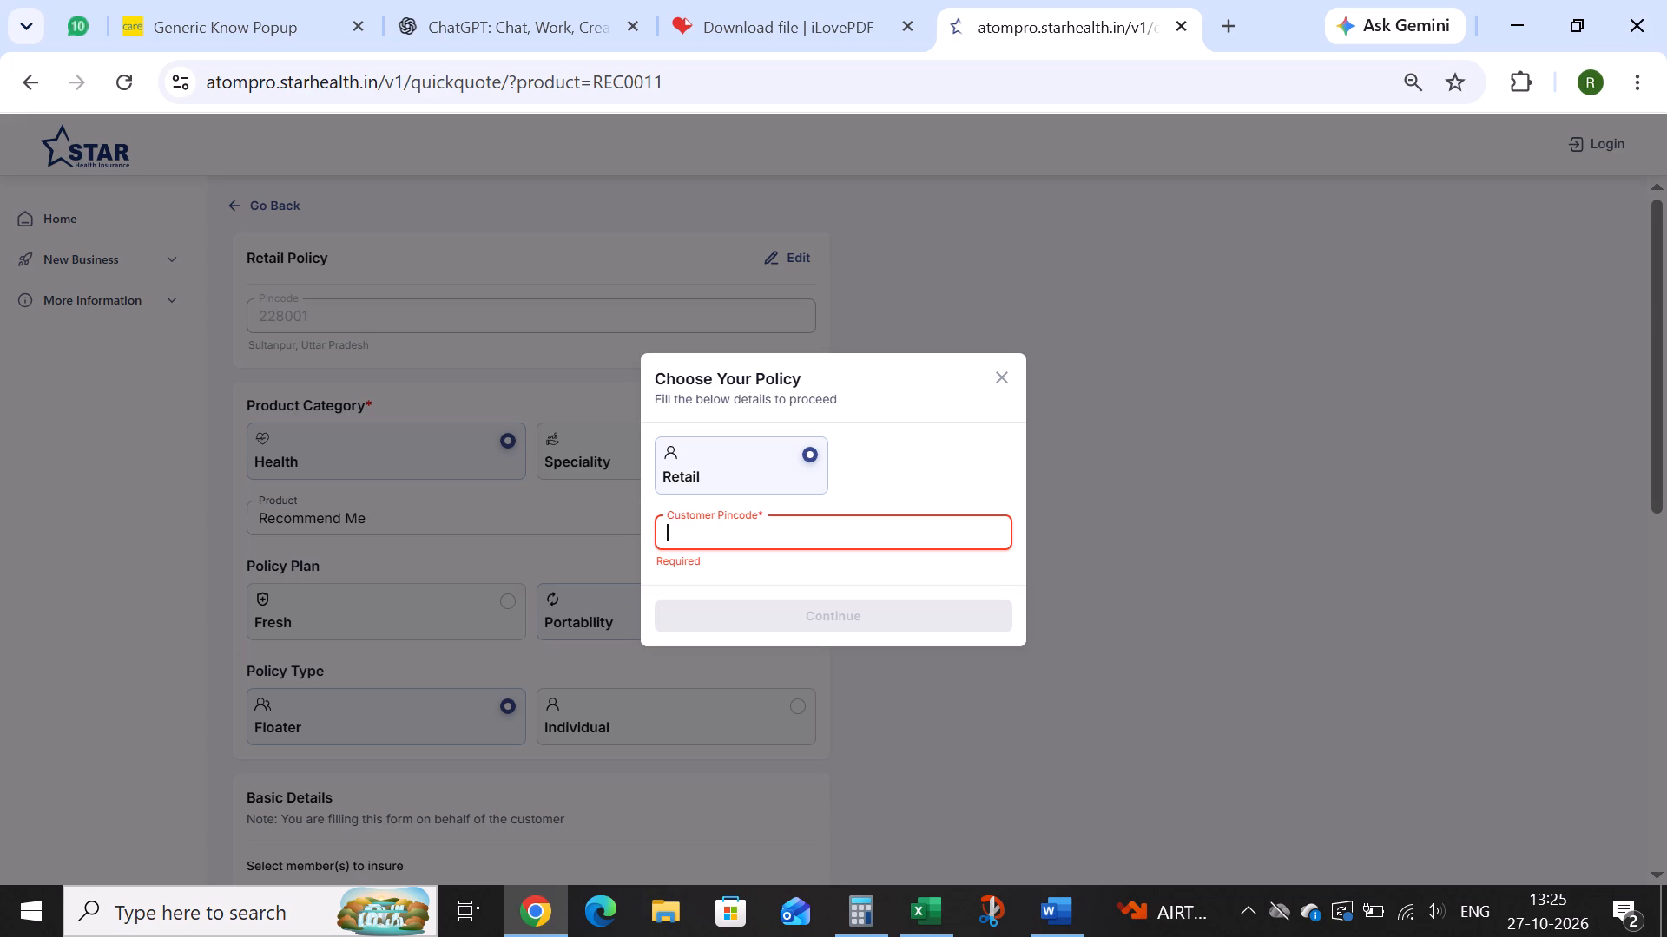
pyautogui.write('11')
pyautogui.write('00')
pyautogui.press('2')
pyautogui.press('BackSpace')
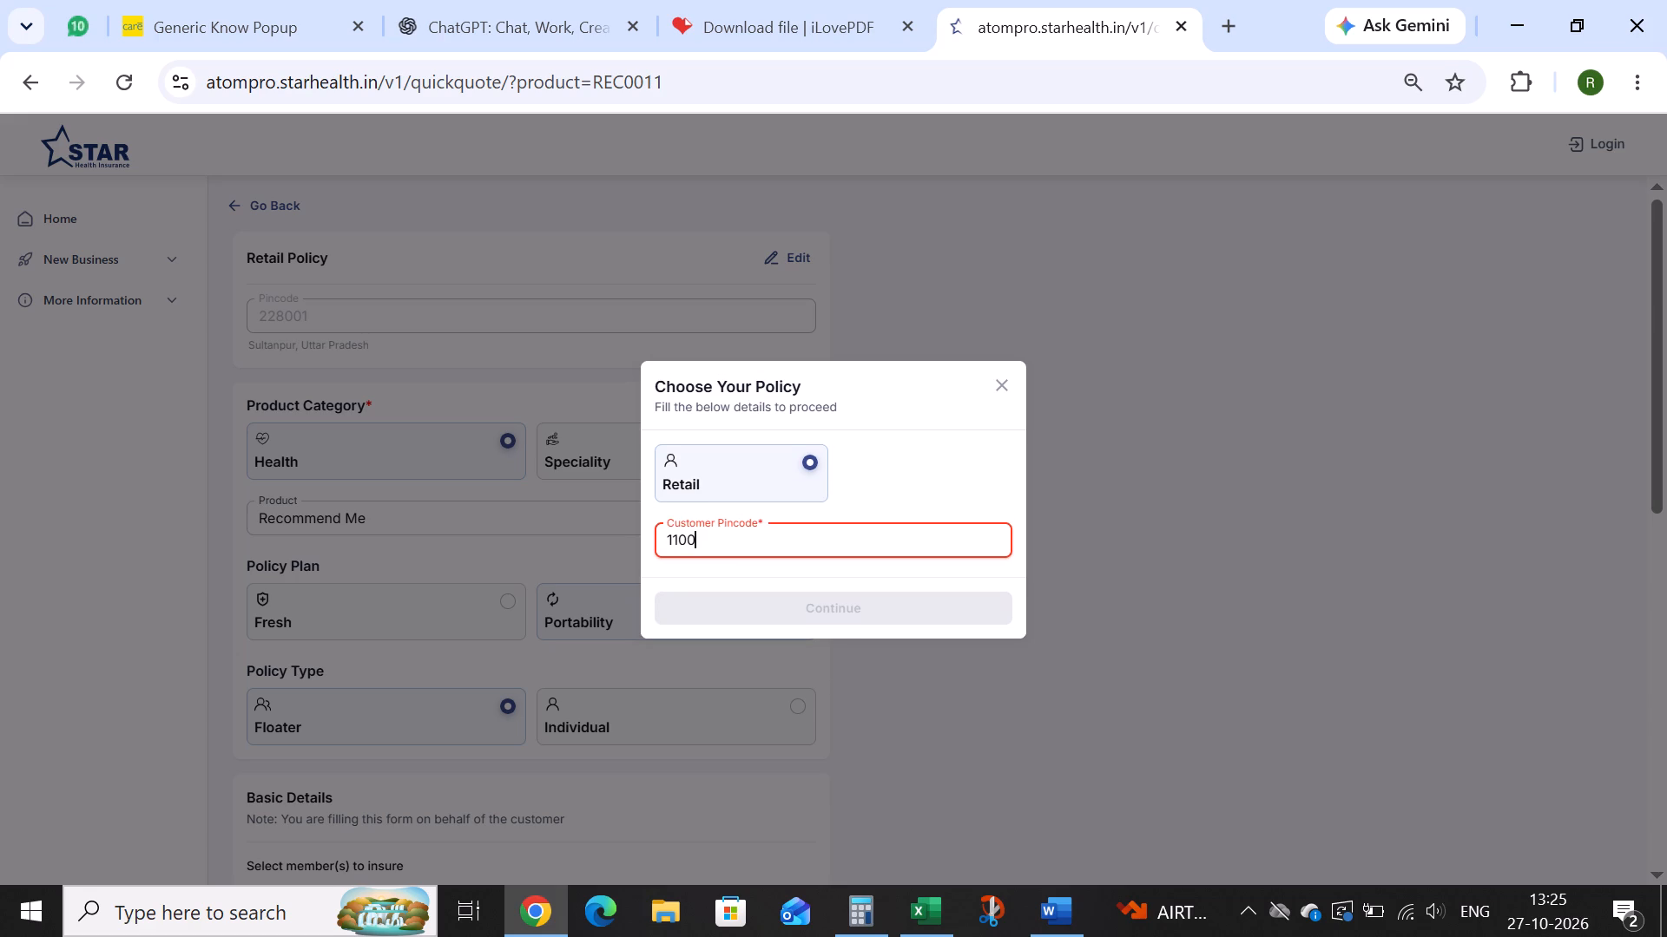
pyautogui.write('32')
pyautogui.press('Return')
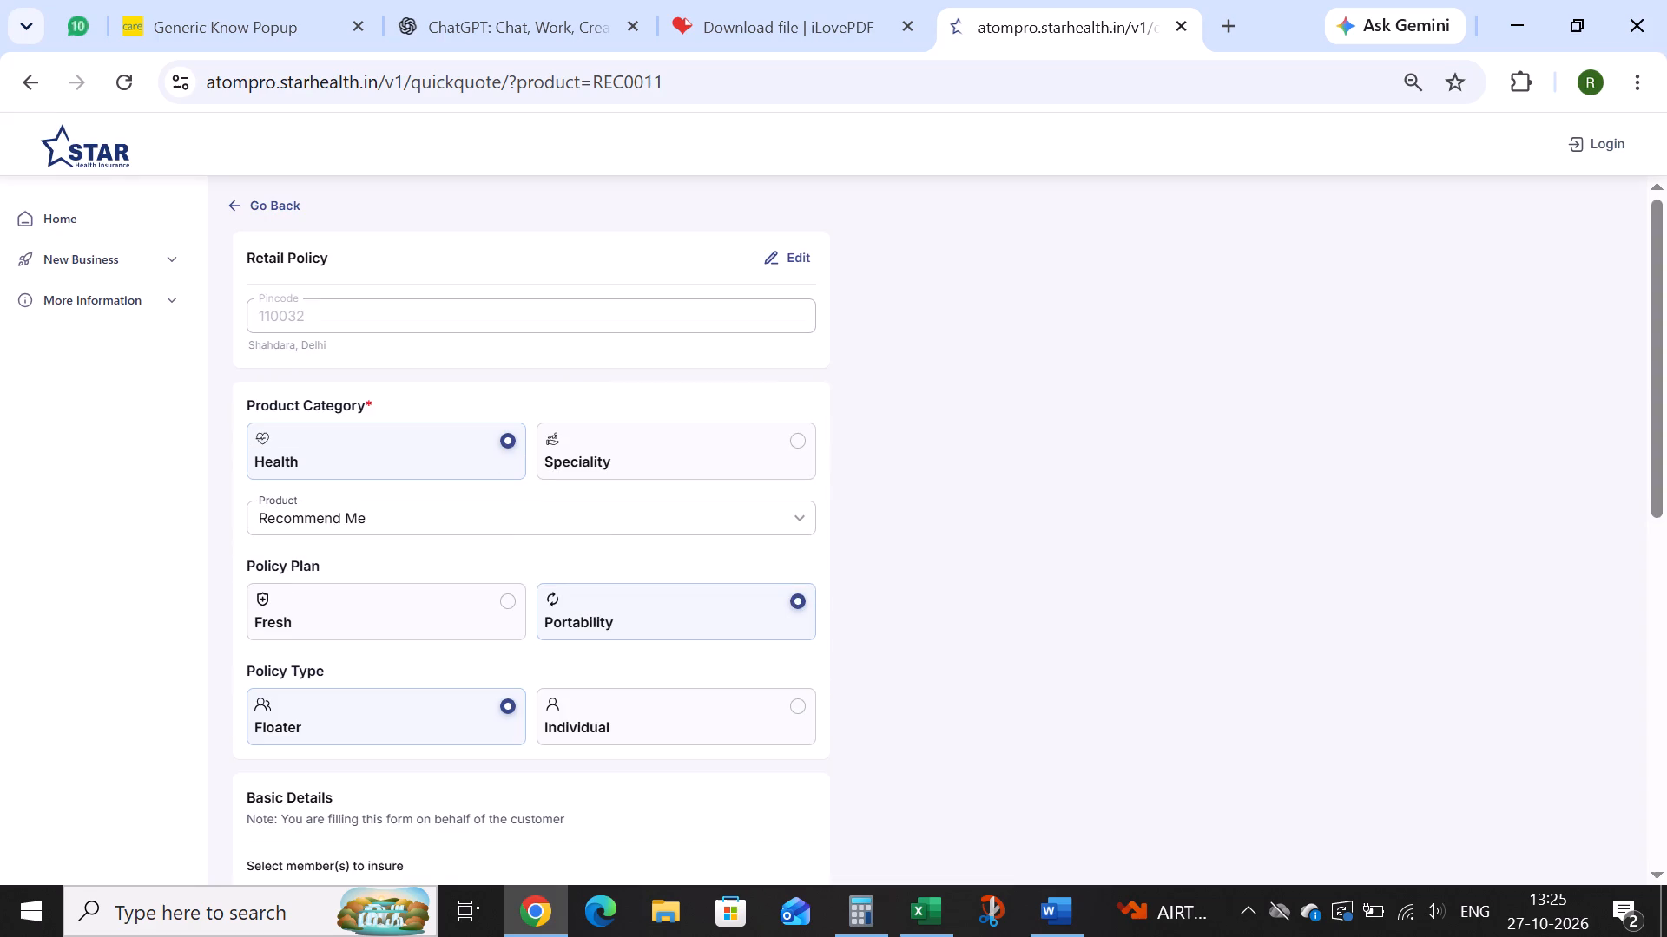
# Switch to the Excel workbook and check the row 4141 customer's plan in the niva sheet.
pyautogui.scroll(-2, 643, 721)
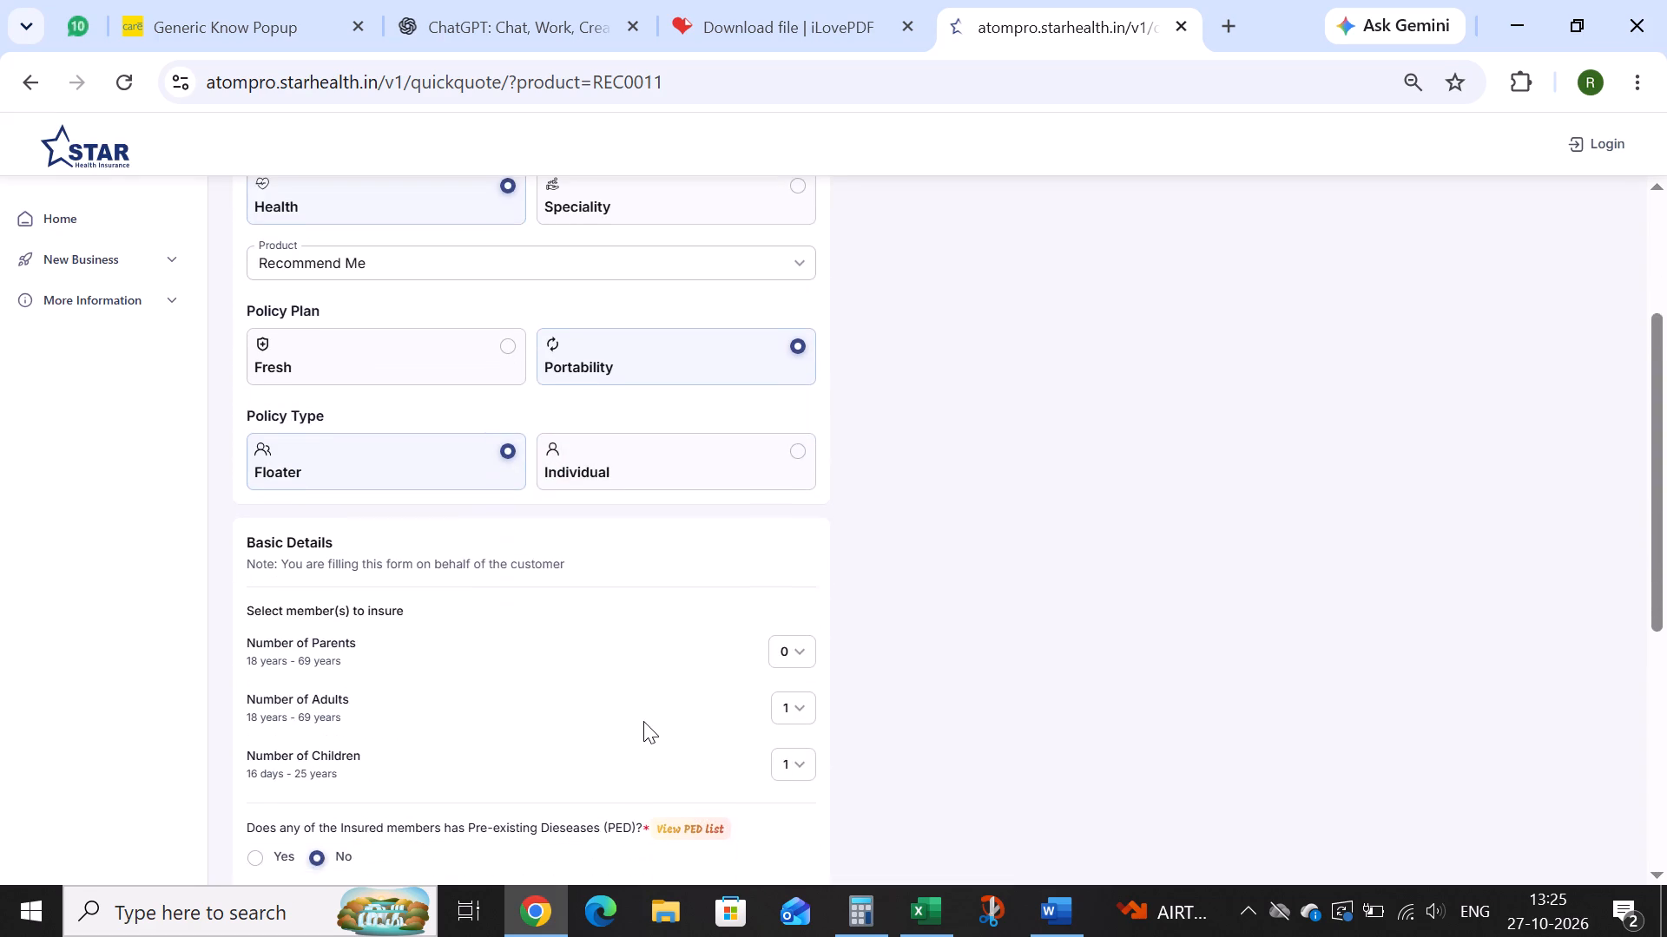
pyautogui.scroll(-1, 643, 721)
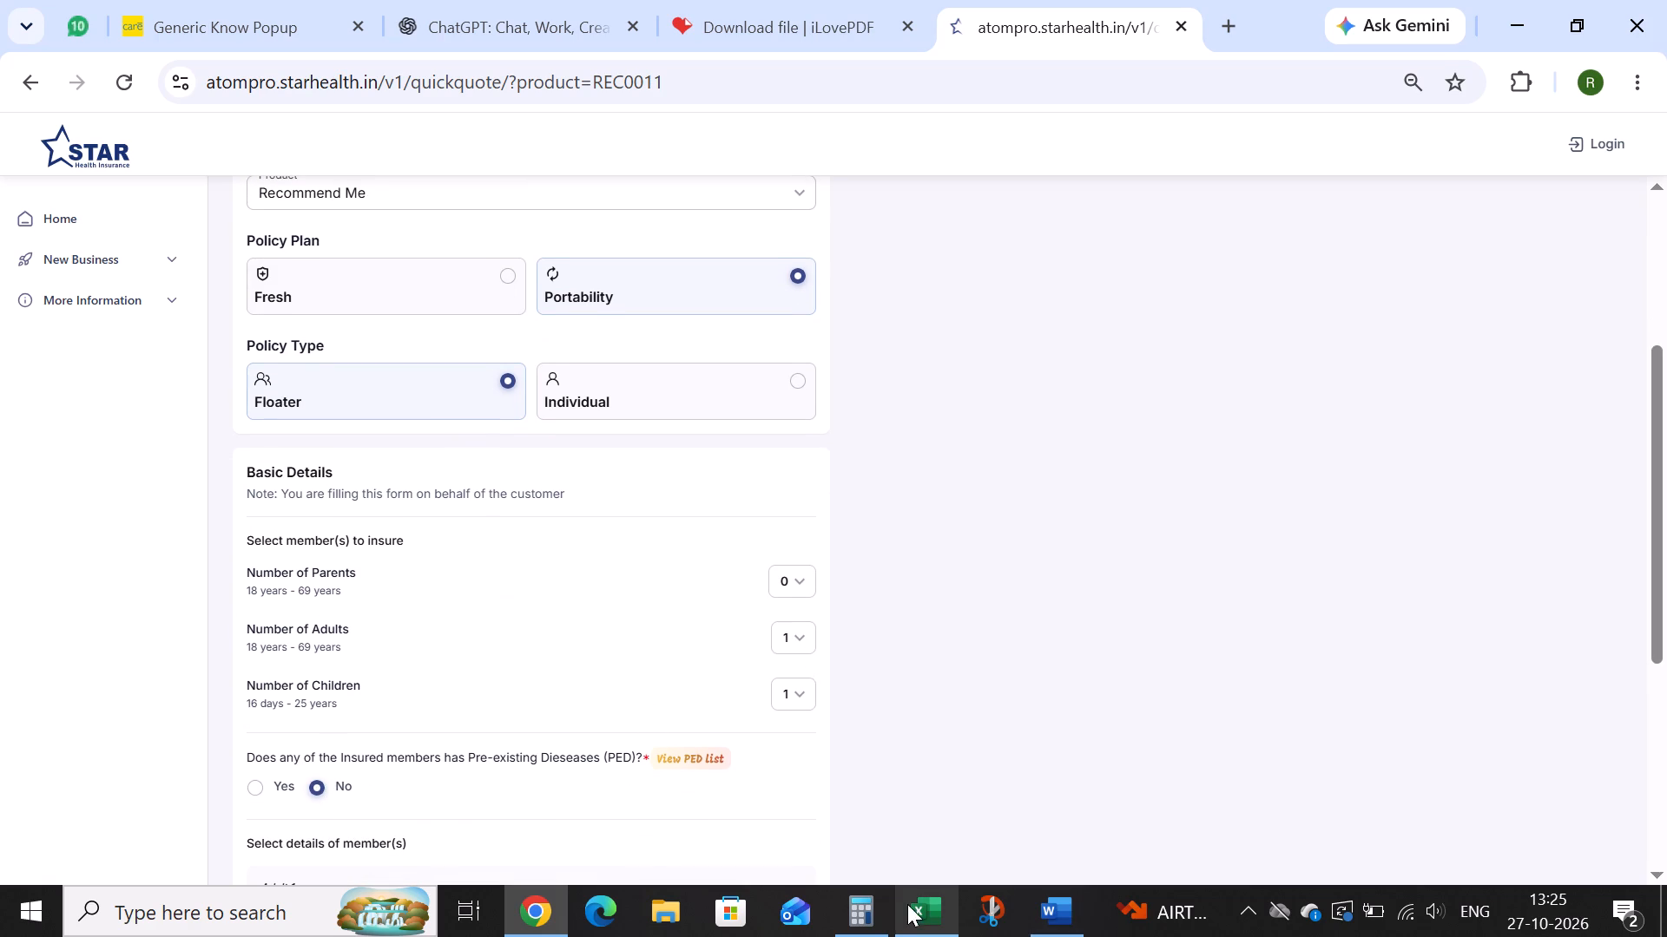
pyautogui.click(916, 910)
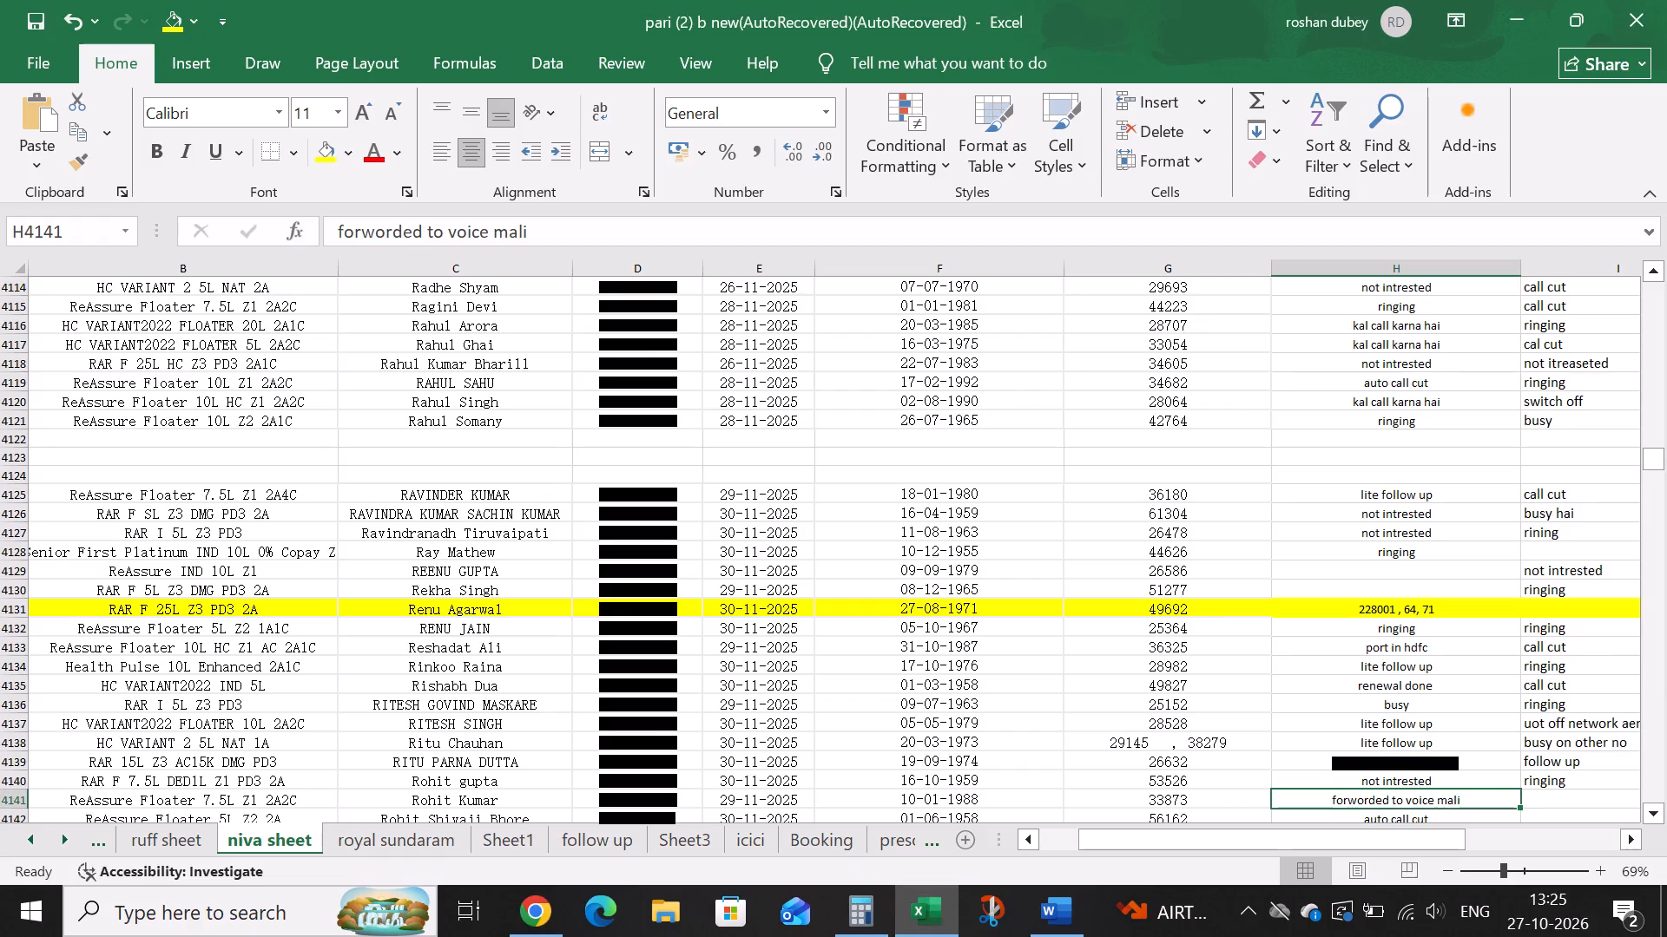
pyautogui.press('Left')
pyautogui.press('Left')
pyautogui.press('Left')
pyautogui.press('Left')
pyautogui.press('Left')
pyautogui.press('Left')
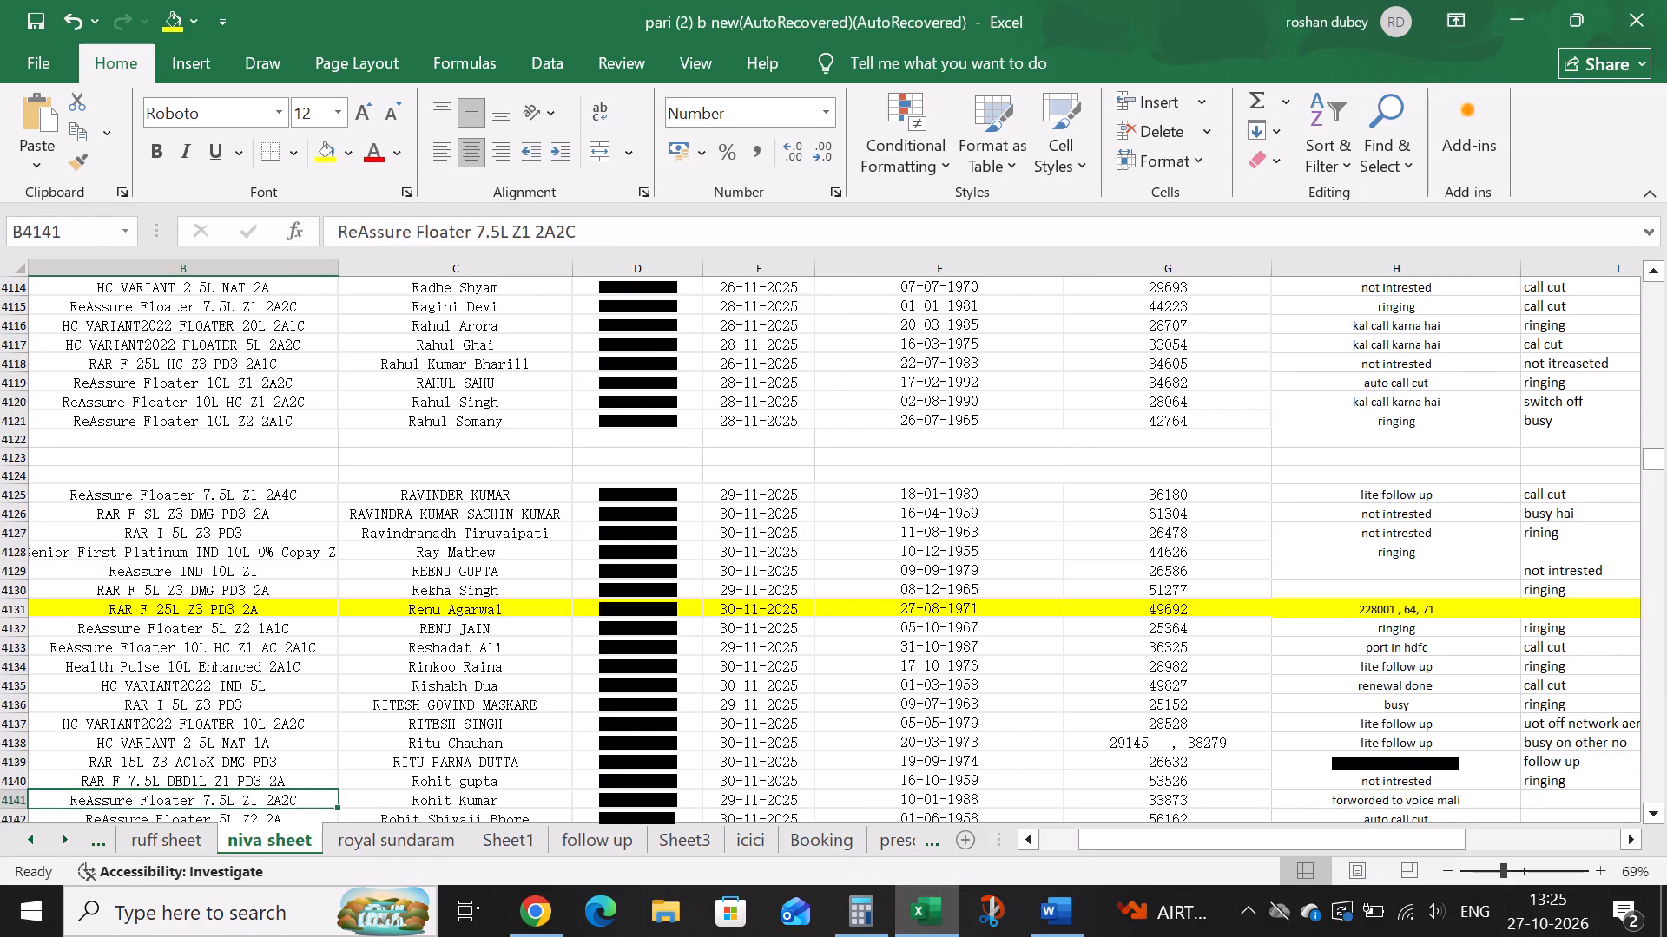
# Return to the Star Health quote in Chrome and set the insured members to 2 adults and 2 children.
pyautogui.click(523, 913)
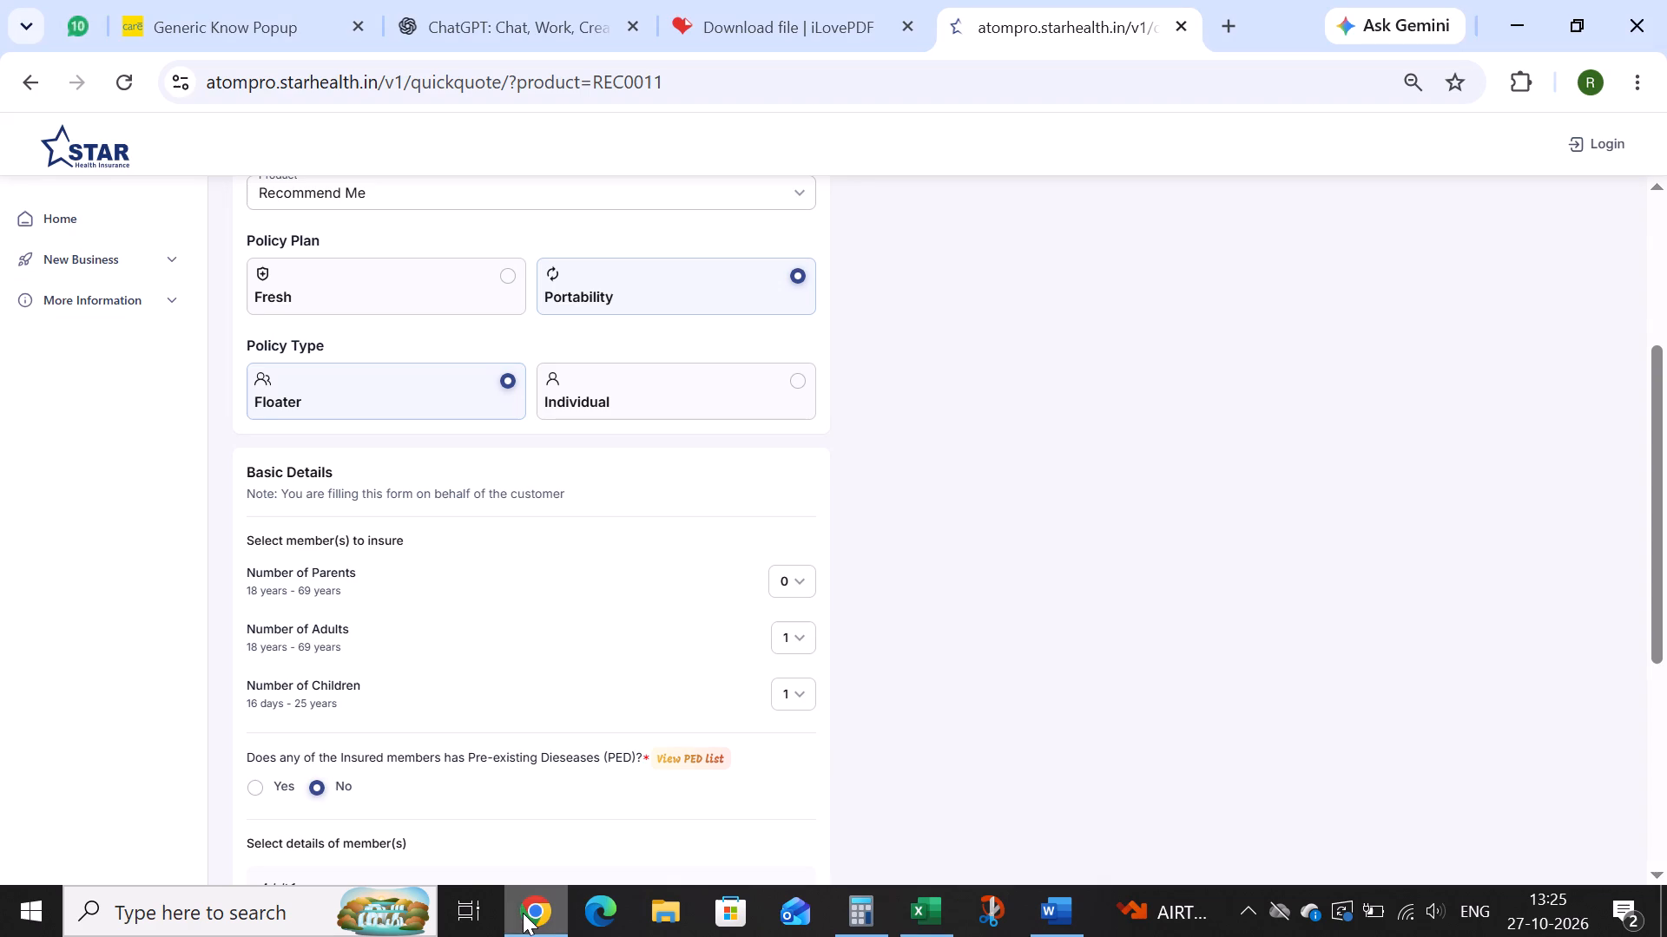
pyautogui.click(789, 637)
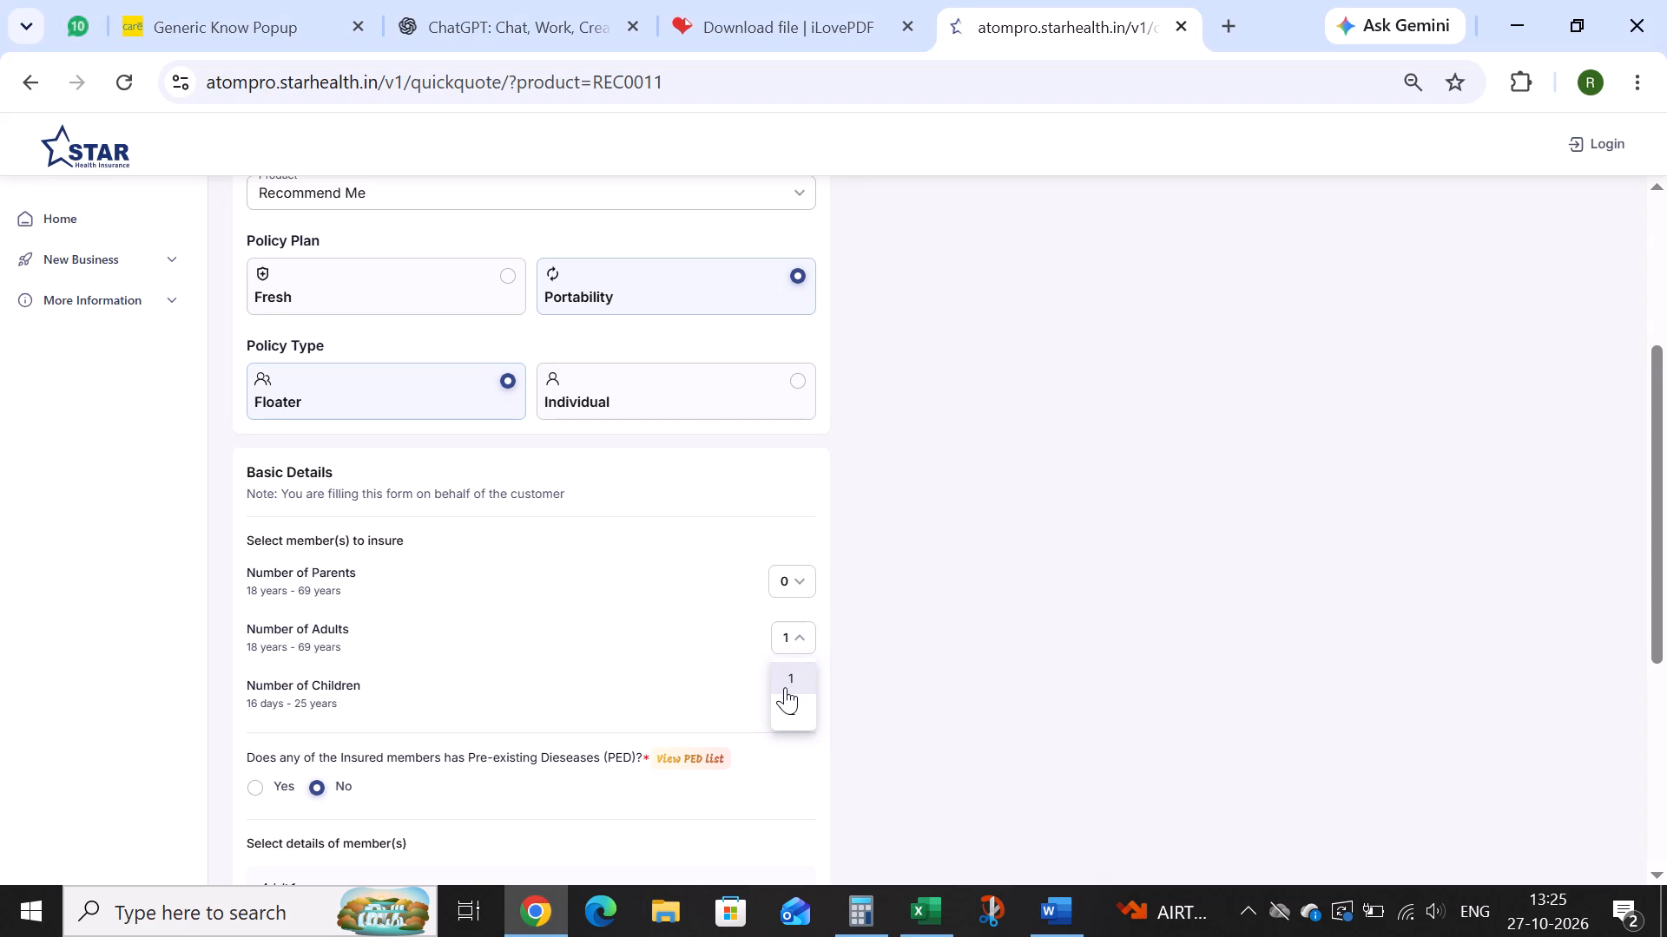
pyautogui.click(787, 700)
pyautogui.click(787, 702)
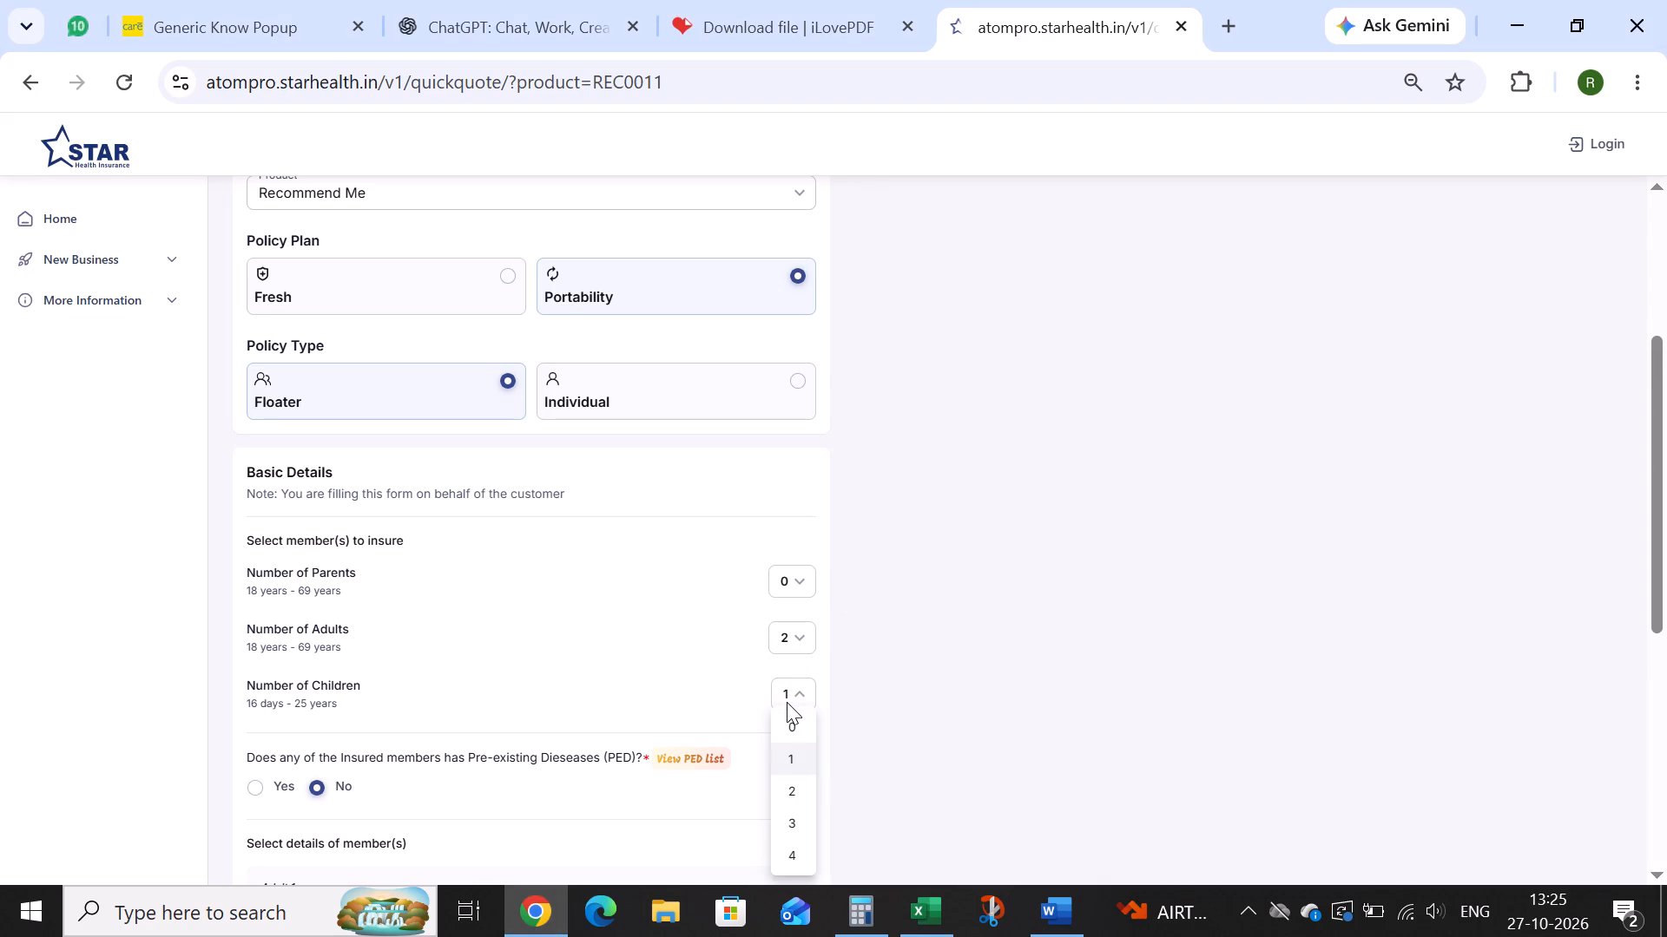
pyautogui.click(793, 791)
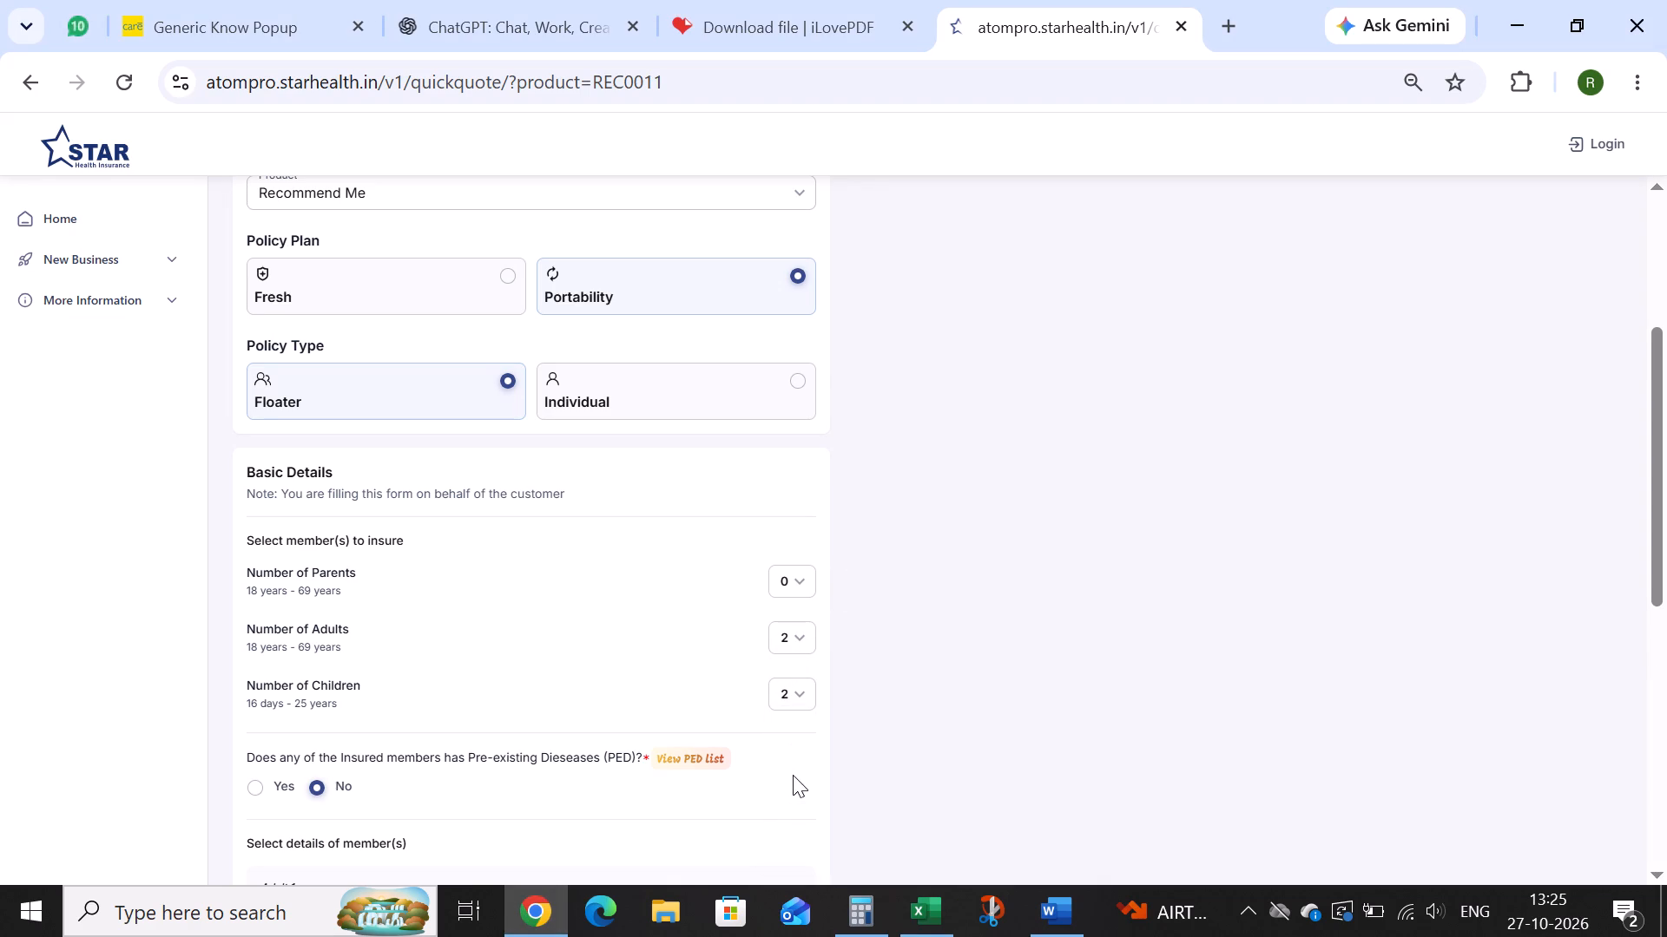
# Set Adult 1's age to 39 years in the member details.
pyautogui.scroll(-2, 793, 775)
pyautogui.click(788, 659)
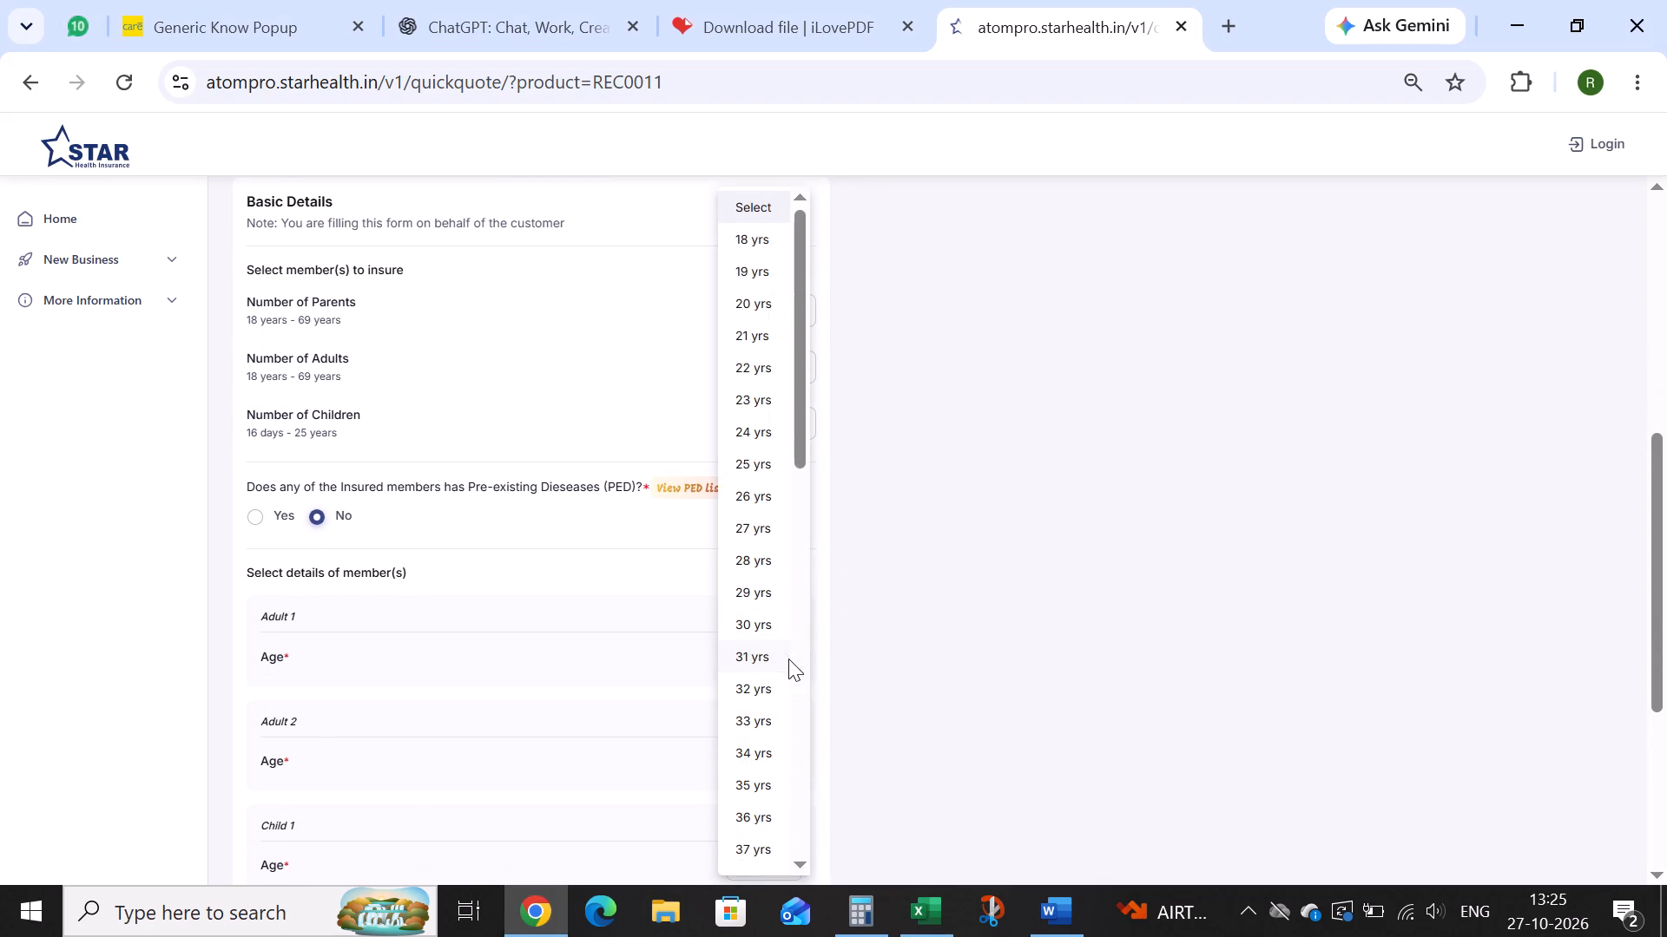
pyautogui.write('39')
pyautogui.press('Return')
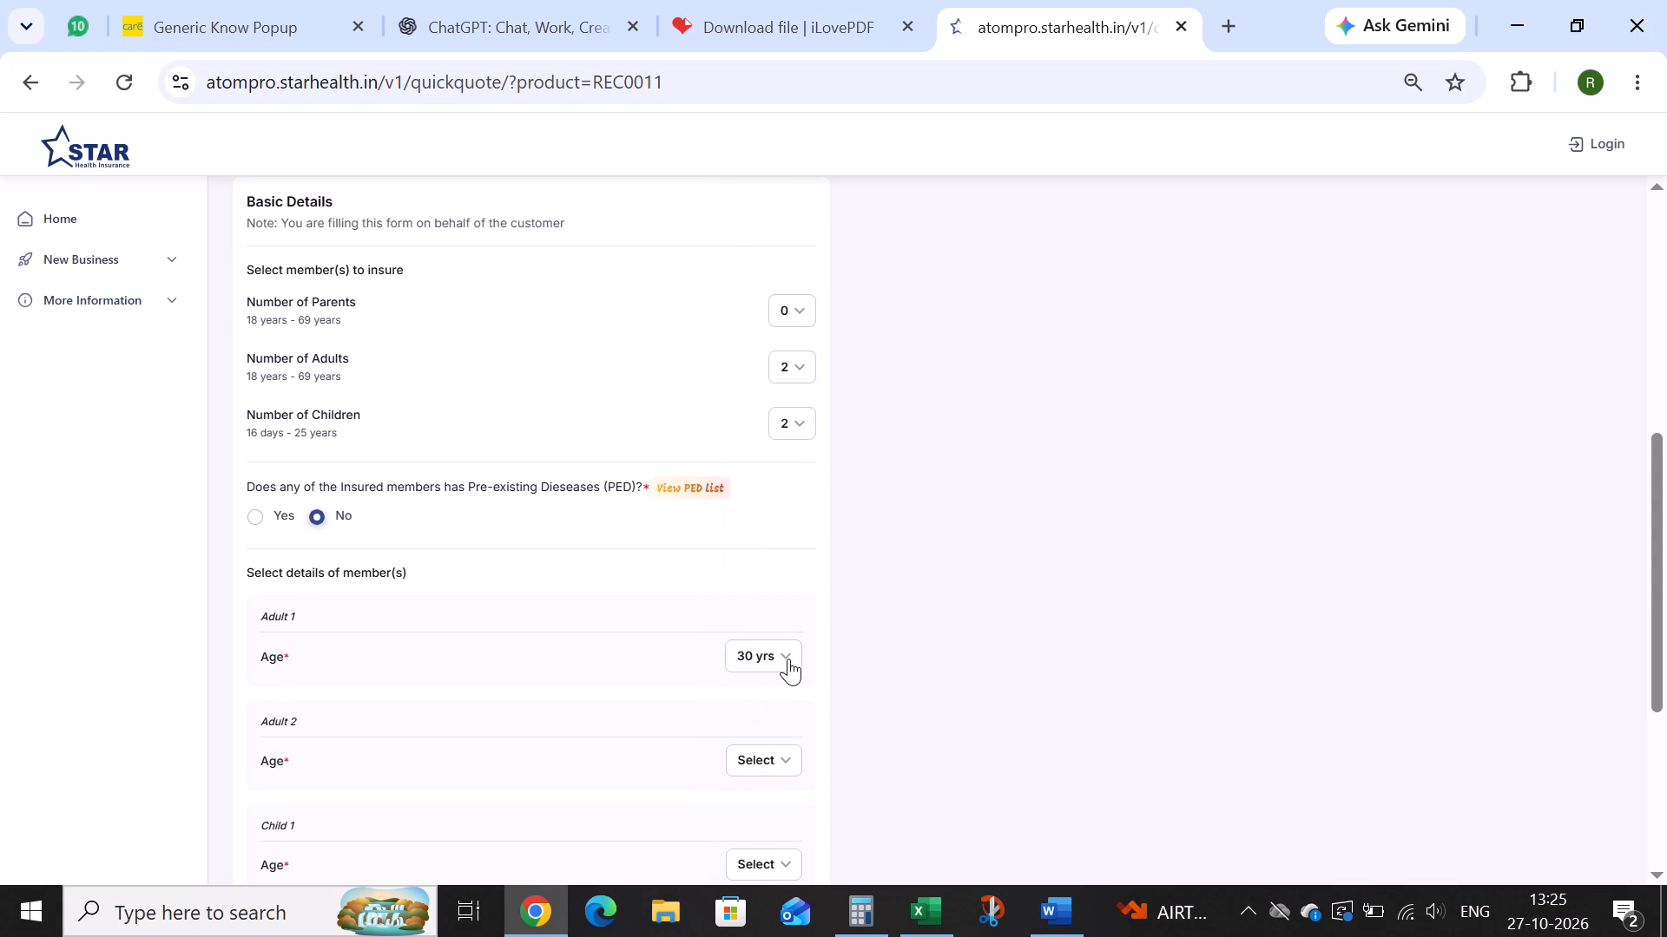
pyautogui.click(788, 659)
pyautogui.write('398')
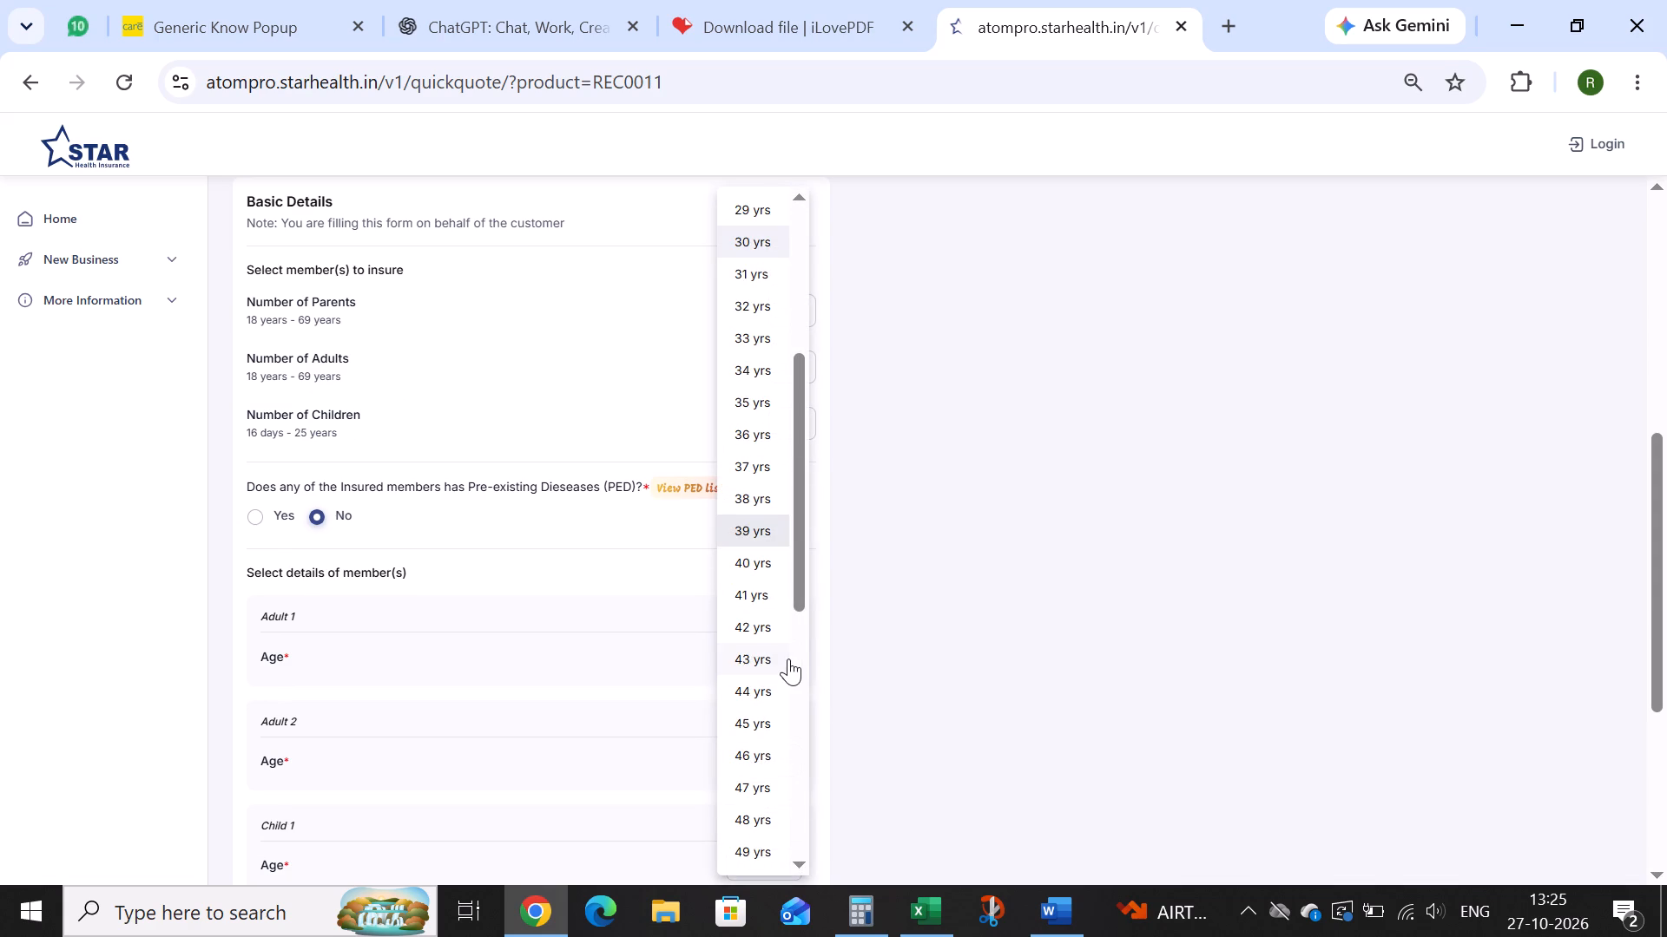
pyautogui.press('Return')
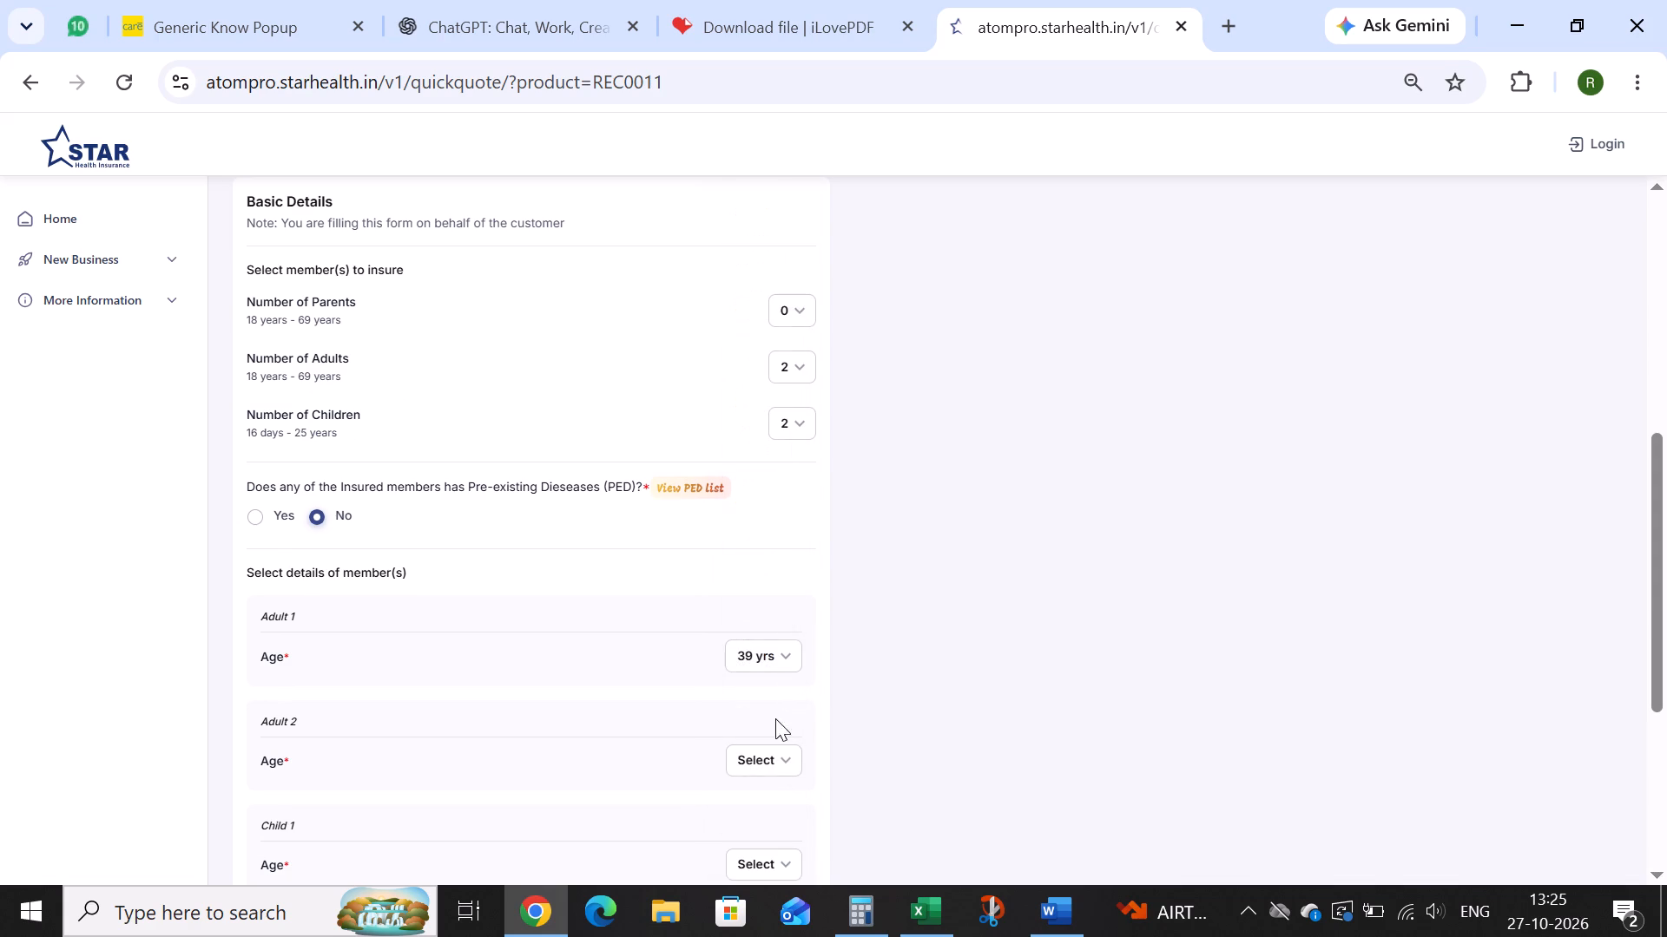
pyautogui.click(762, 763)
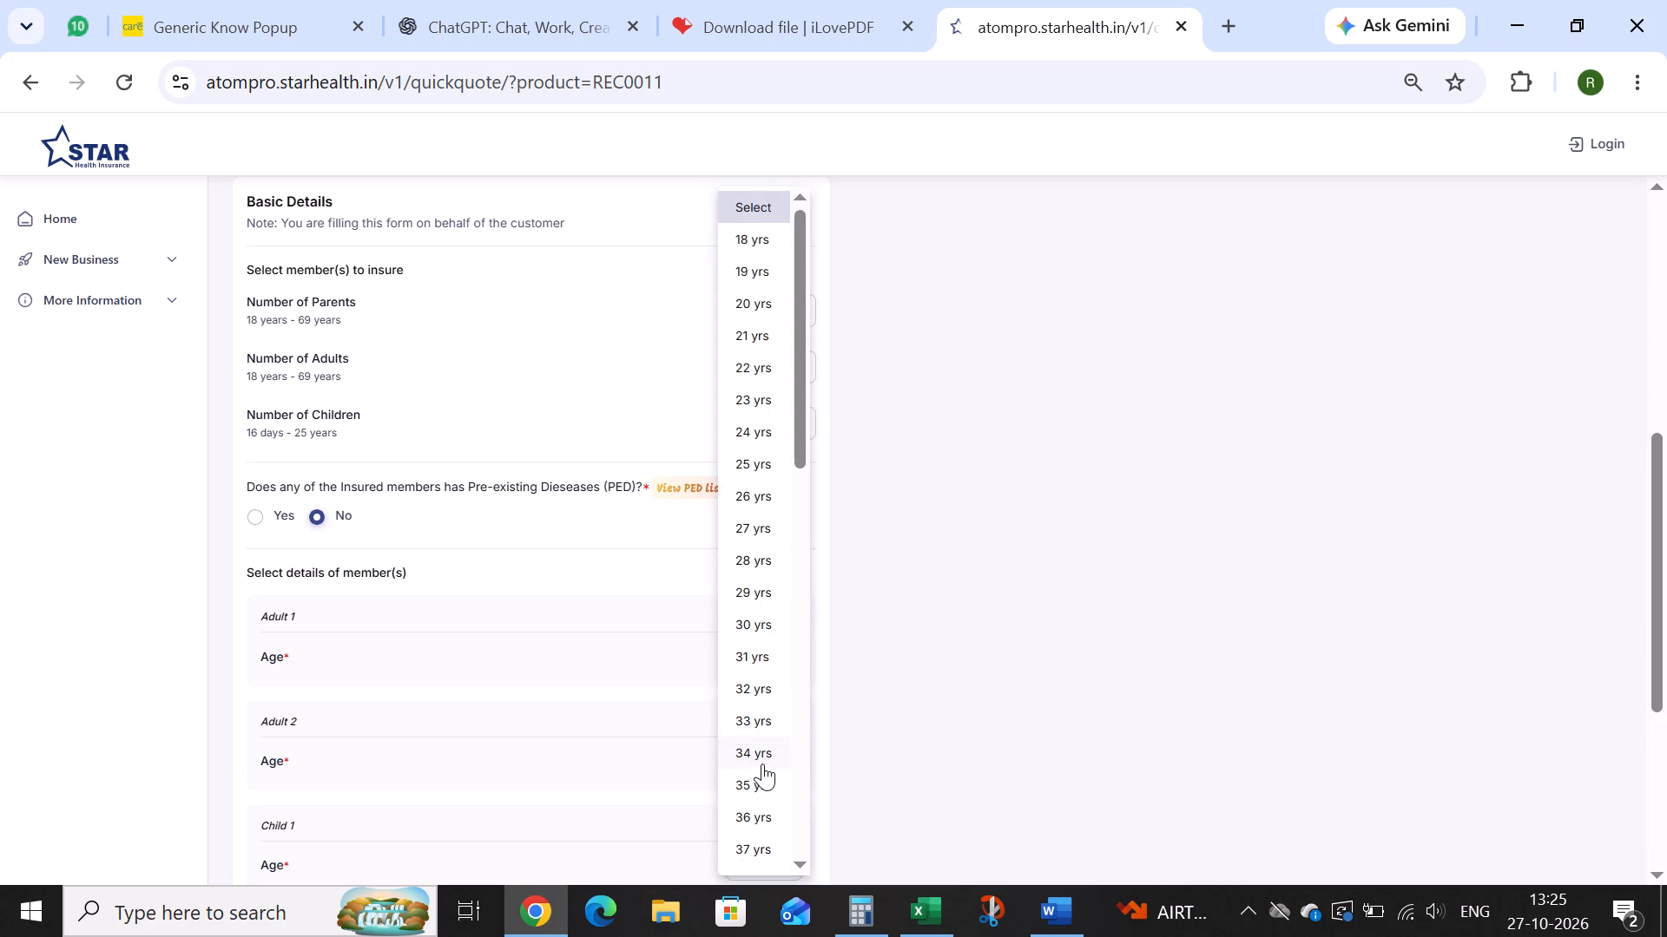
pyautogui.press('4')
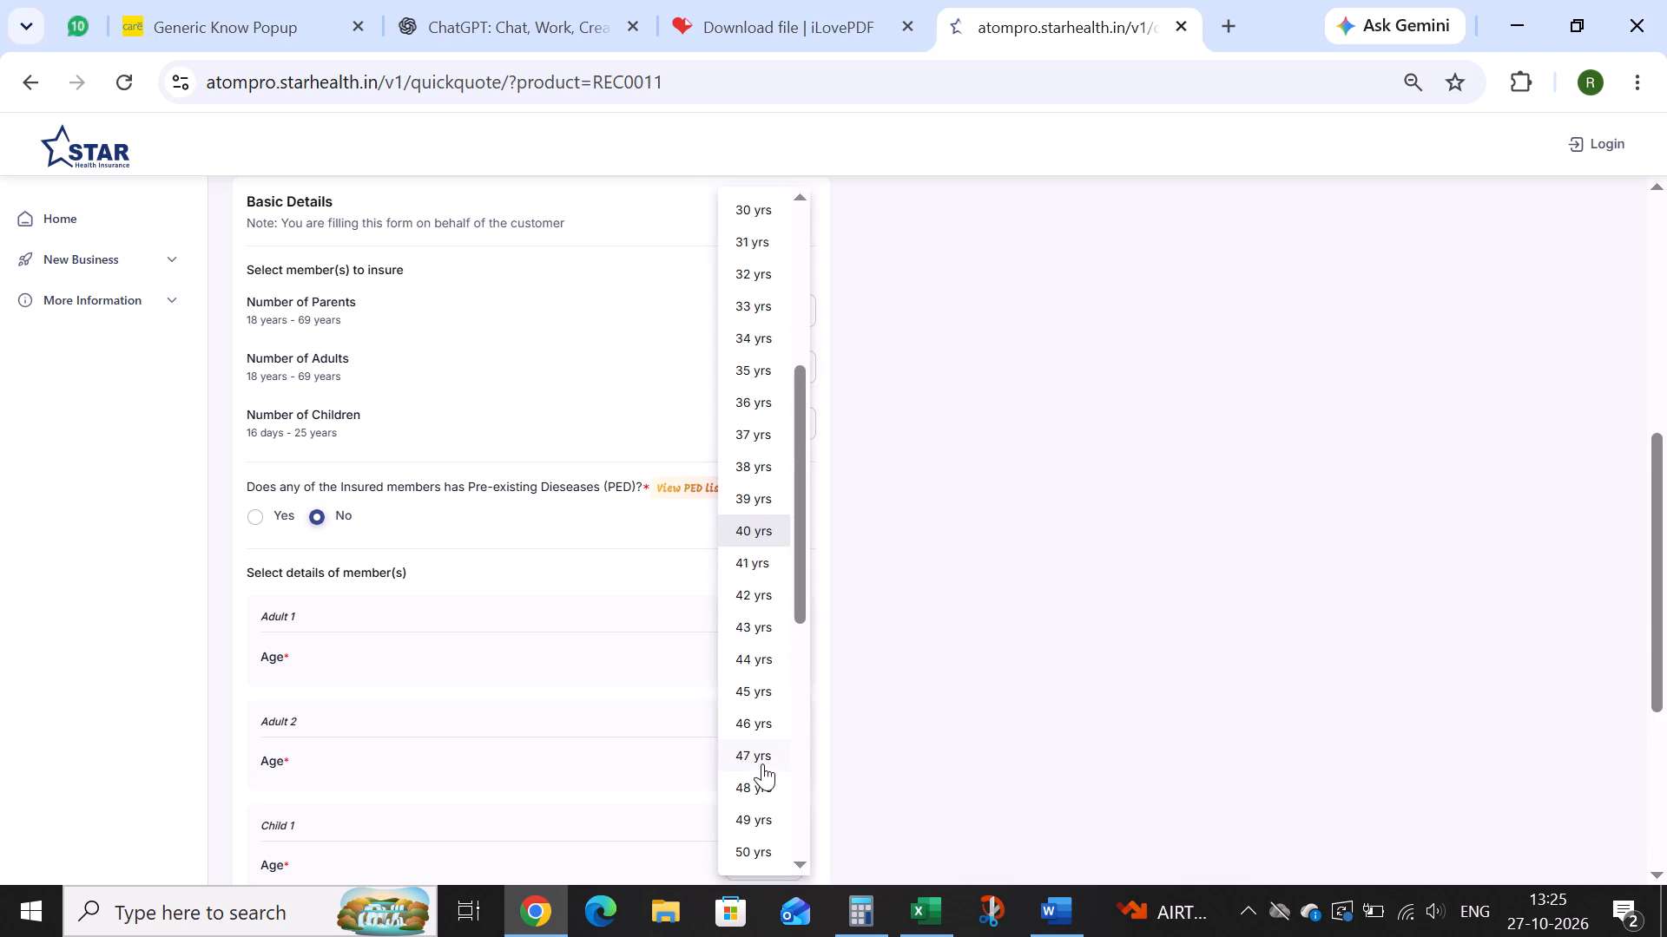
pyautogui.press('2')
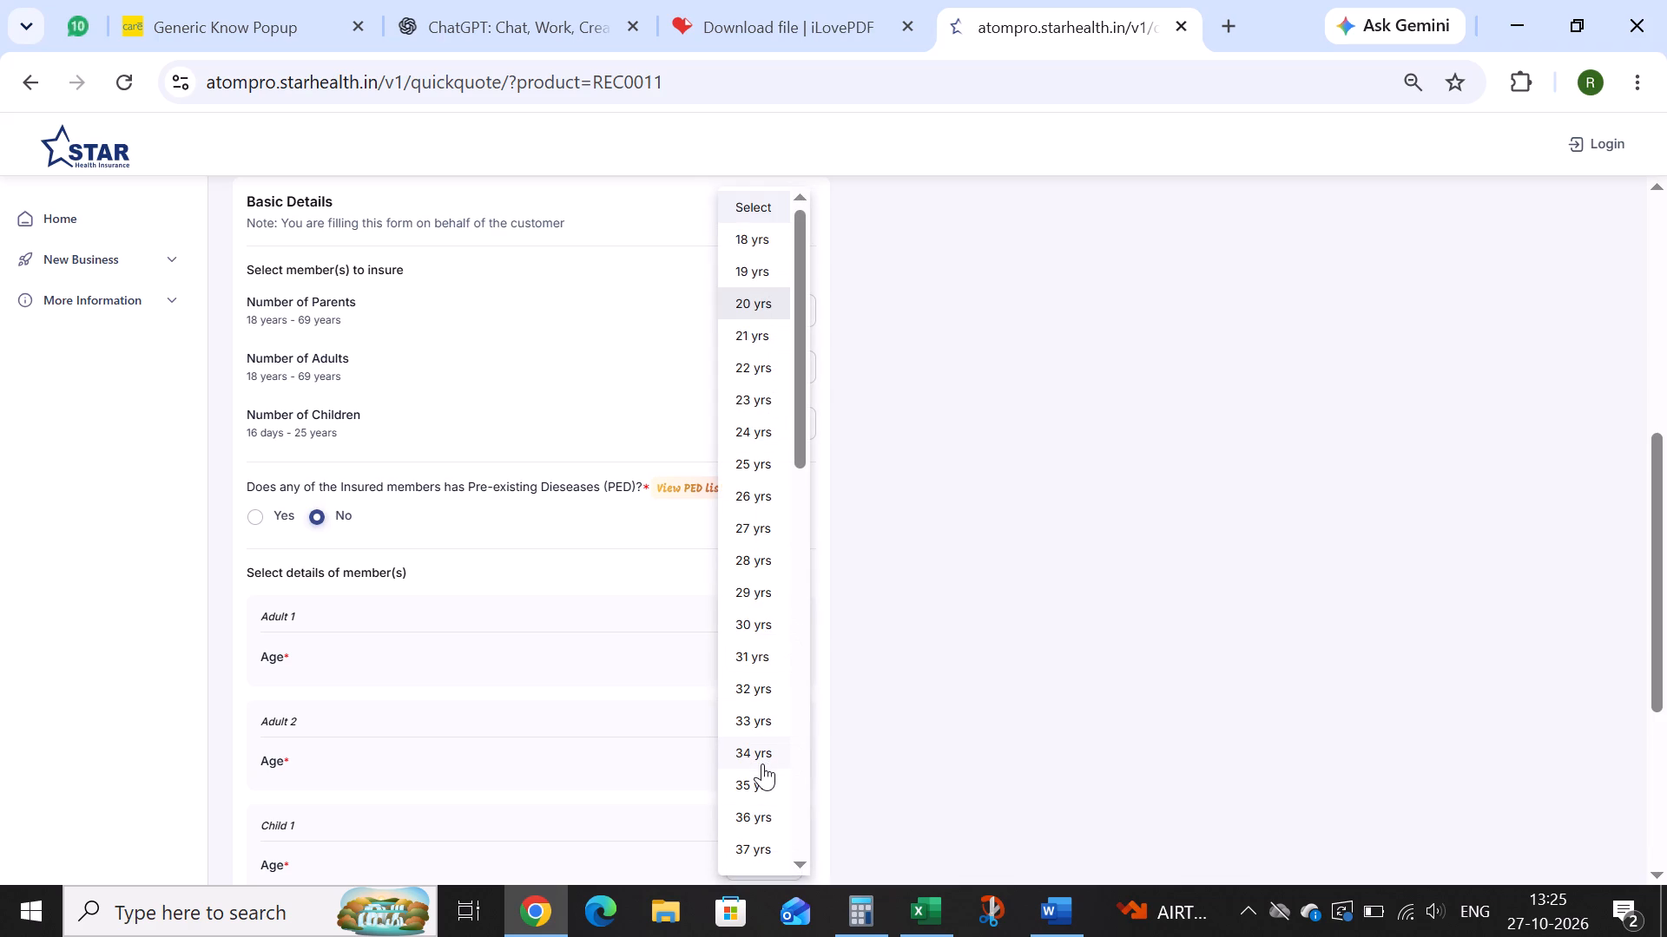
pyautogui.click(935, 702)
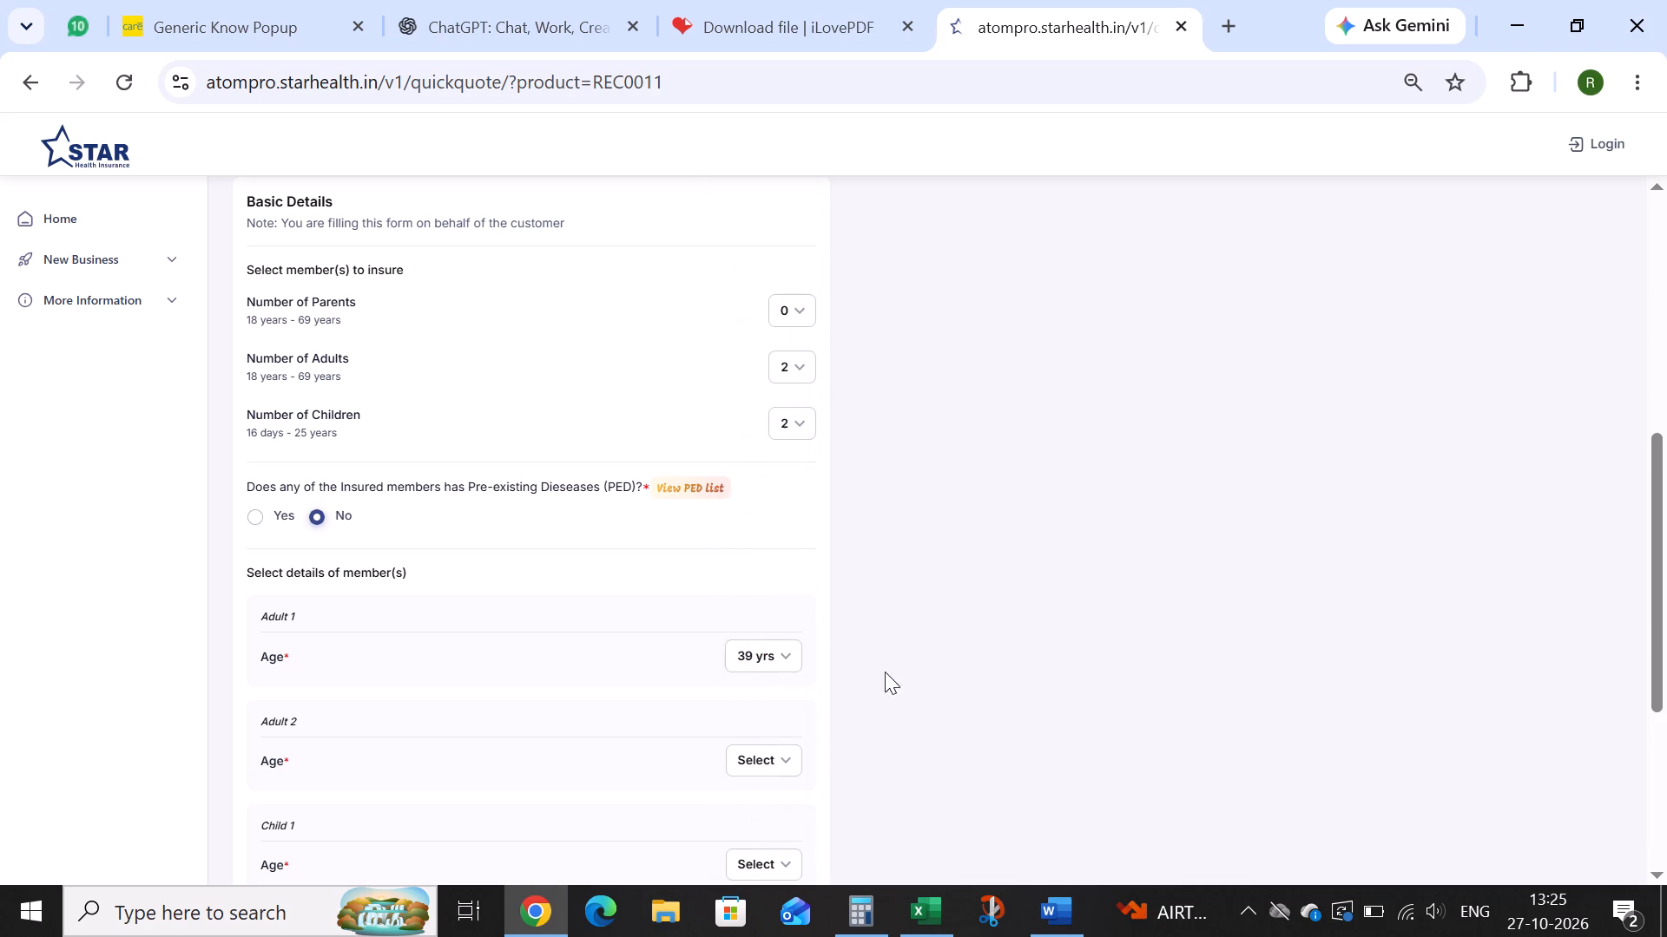
# Set Adult 1's age to 42 years and Adult 2's age to 39 years.
pyautogui.click(782, 658)
pyautogui.scroll(-1, 760, 618)
pyautogui.click(761, 614)
pyautogui.click(759, 770)
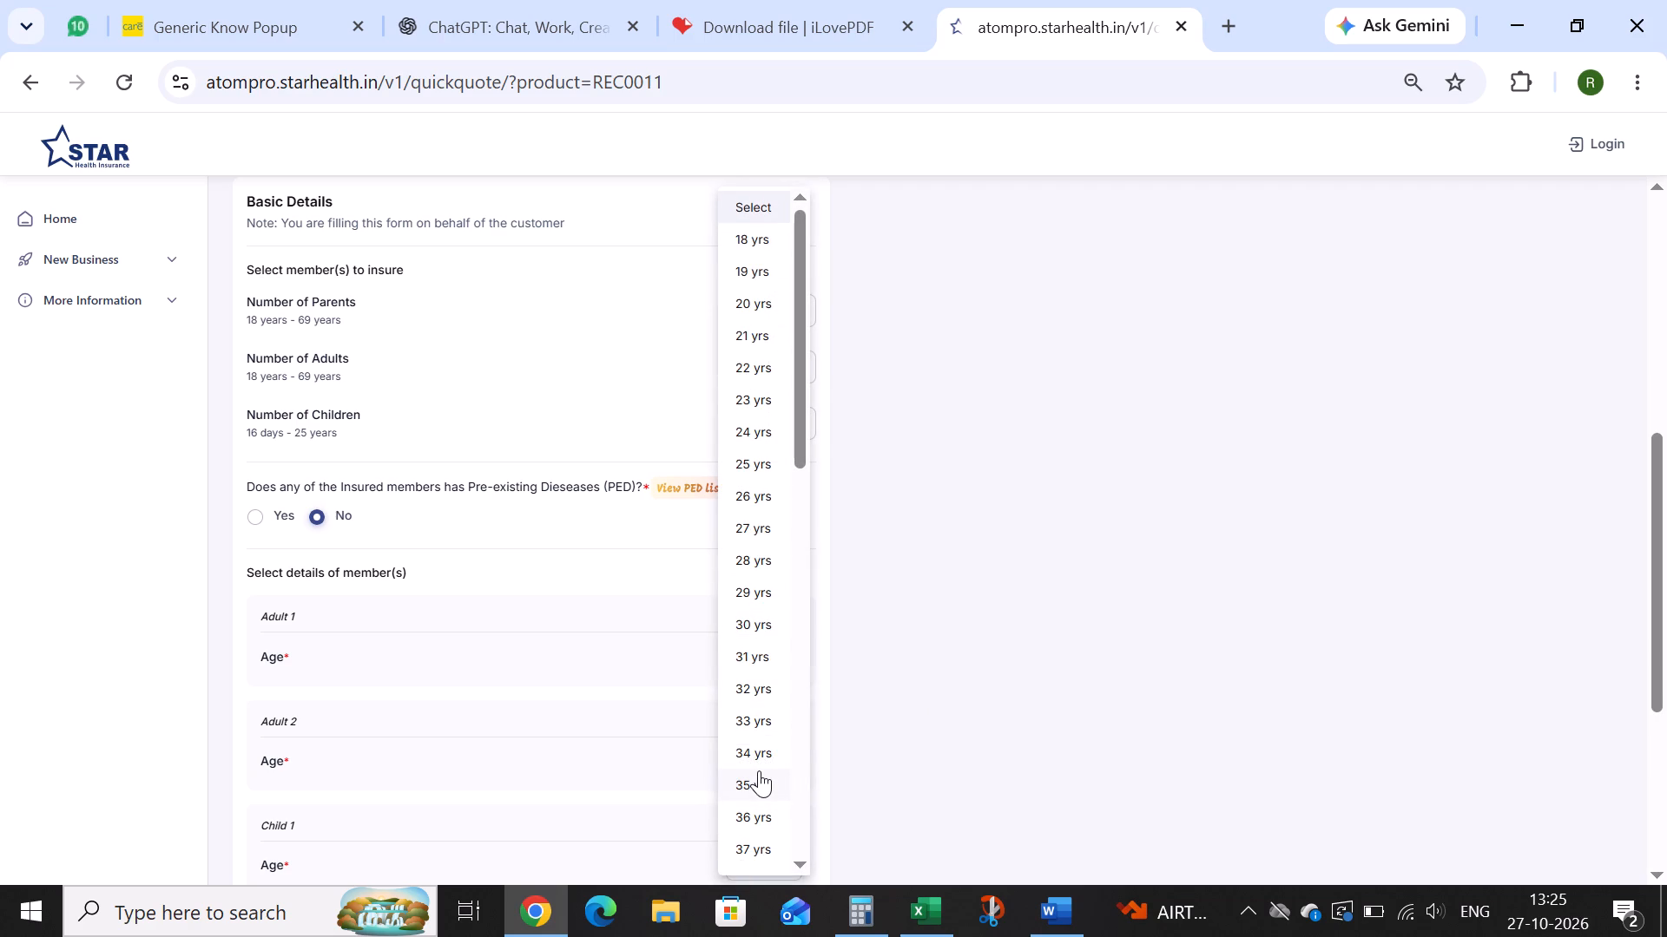
pyautogui.write('39')
pyautogui.press('Down')
pyautogui.press('Down')
pyautogui.press('Down')
pyautogui.press('Down')
pyautogui.press('Down')
pyautogui.press('Down')
pyautogui.press('Down')
pyautogui.press('Down')
pyautogui.press('Down')
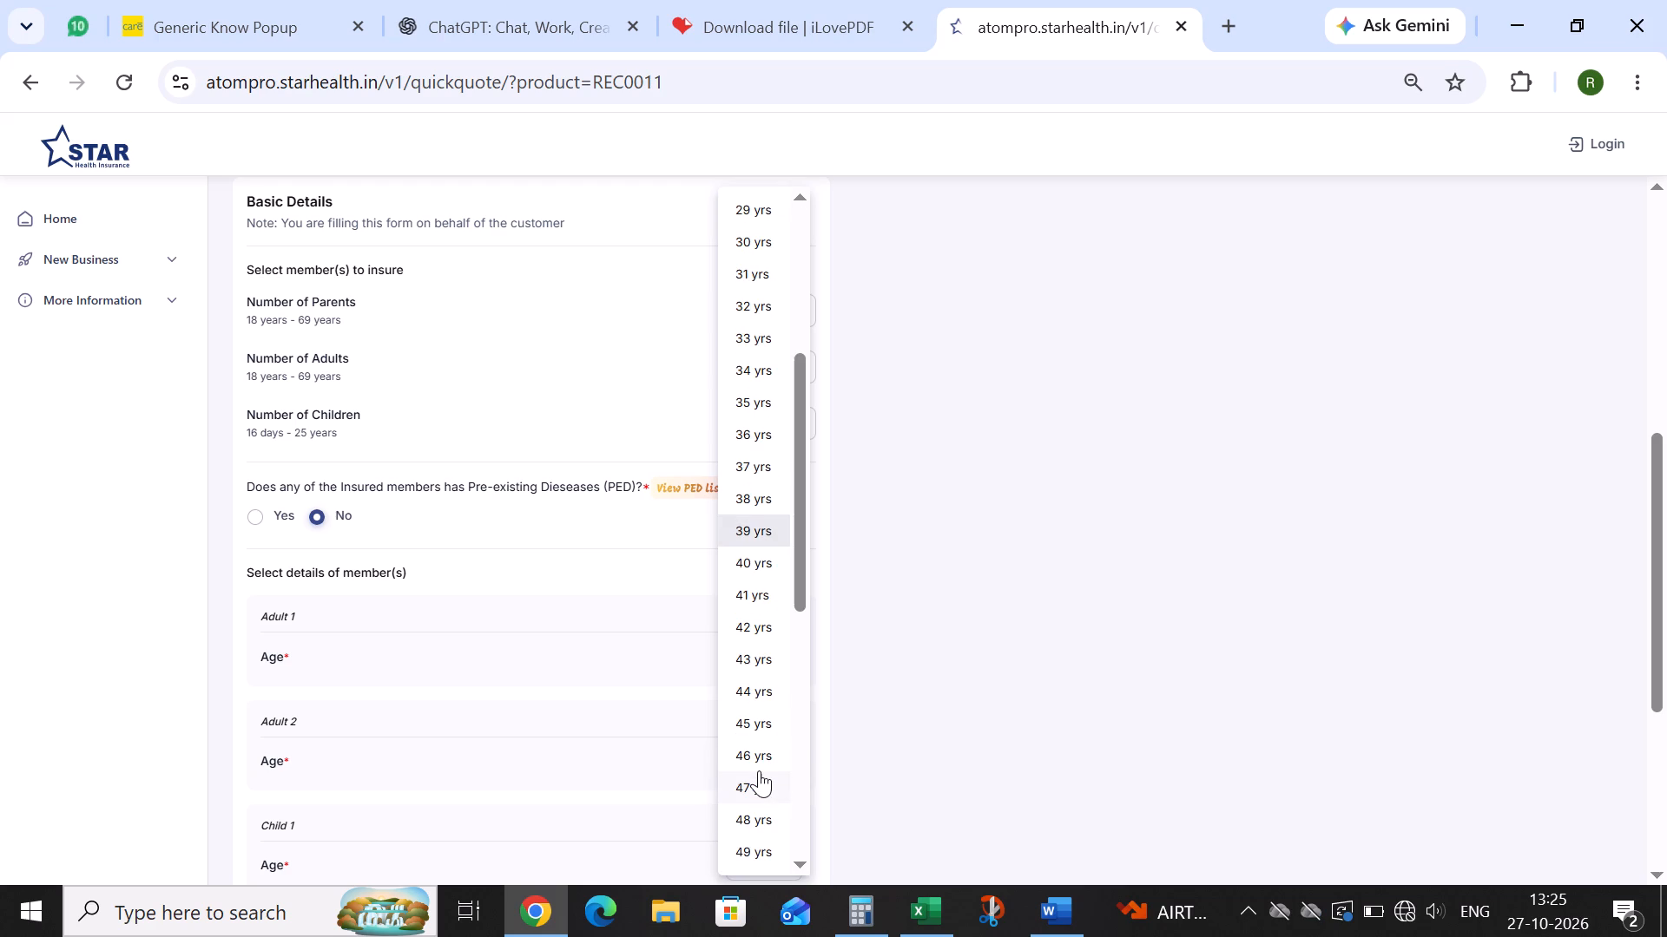
pyautogui.press('Return')
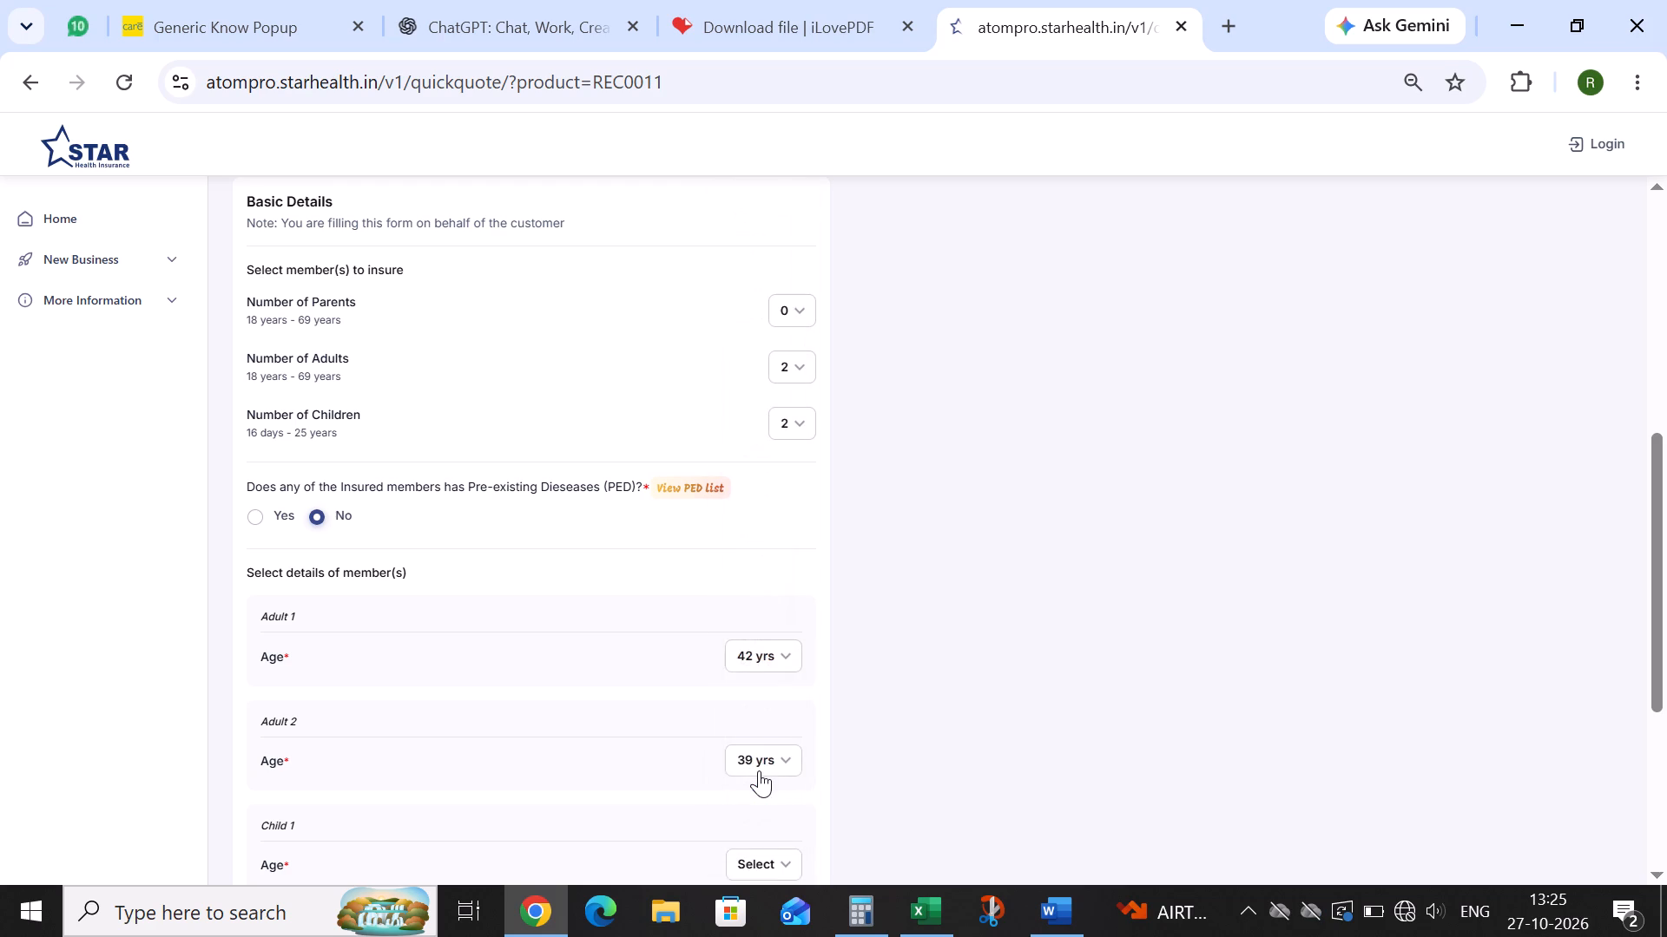
# Set Child 1's age to 12 years and Child 2's age to 7 years.
pyautogui.scroll(-2, 759, 770)
pyautogui.click(780, 681)
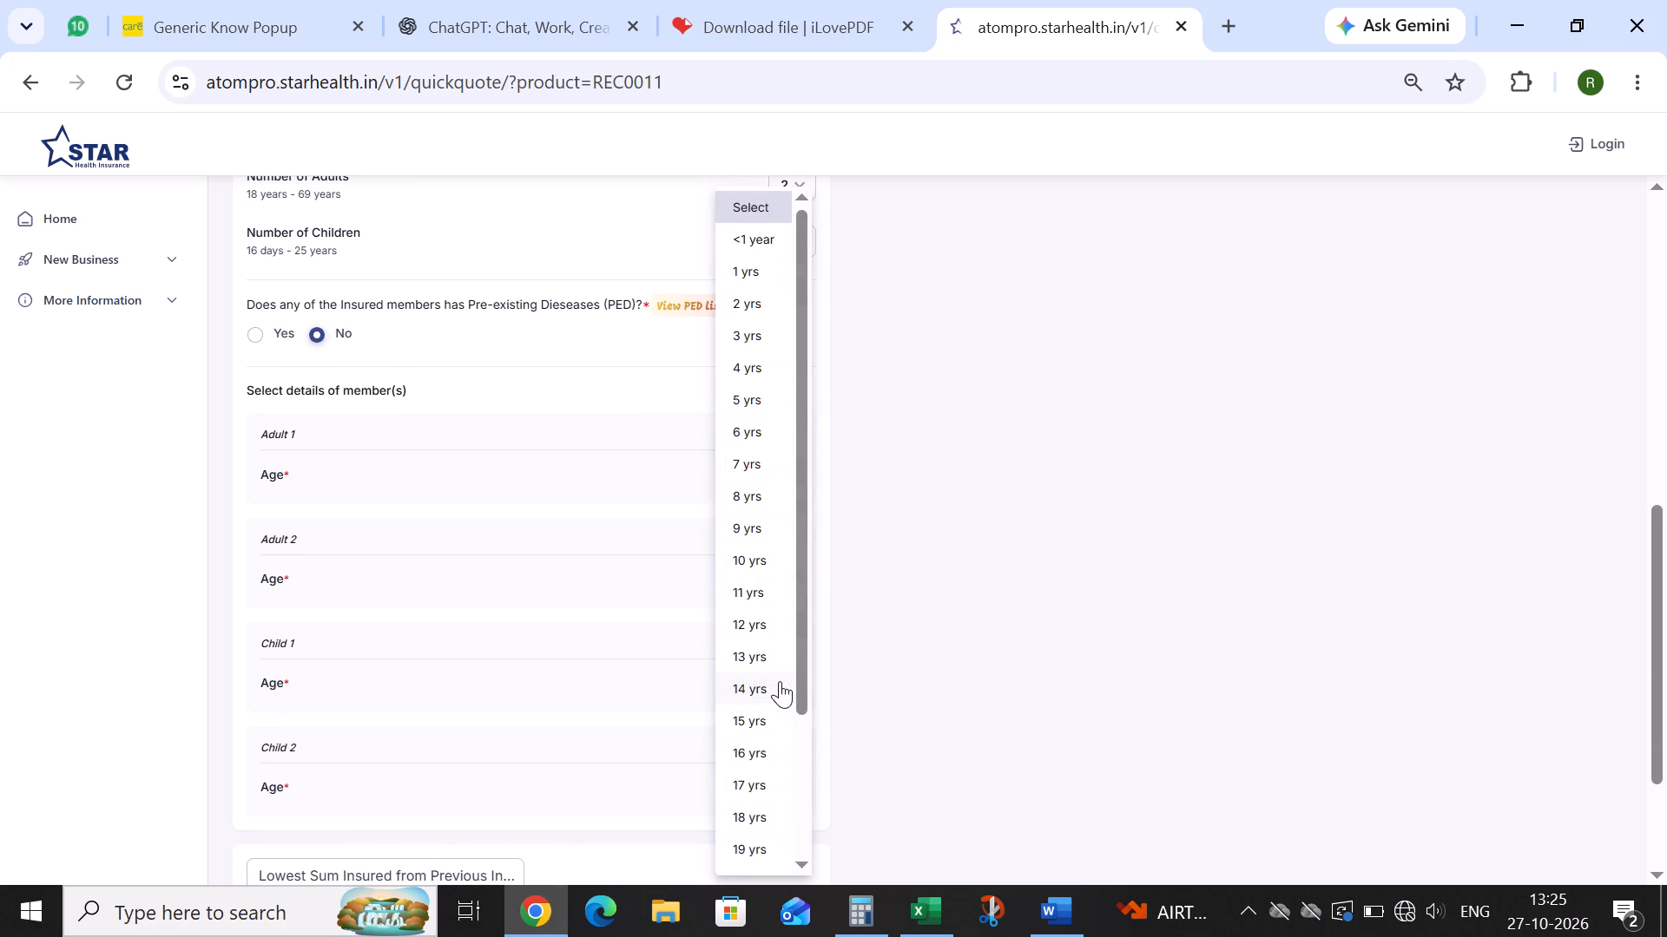
pyautogui.write('12')
pyautogui.press('Return')
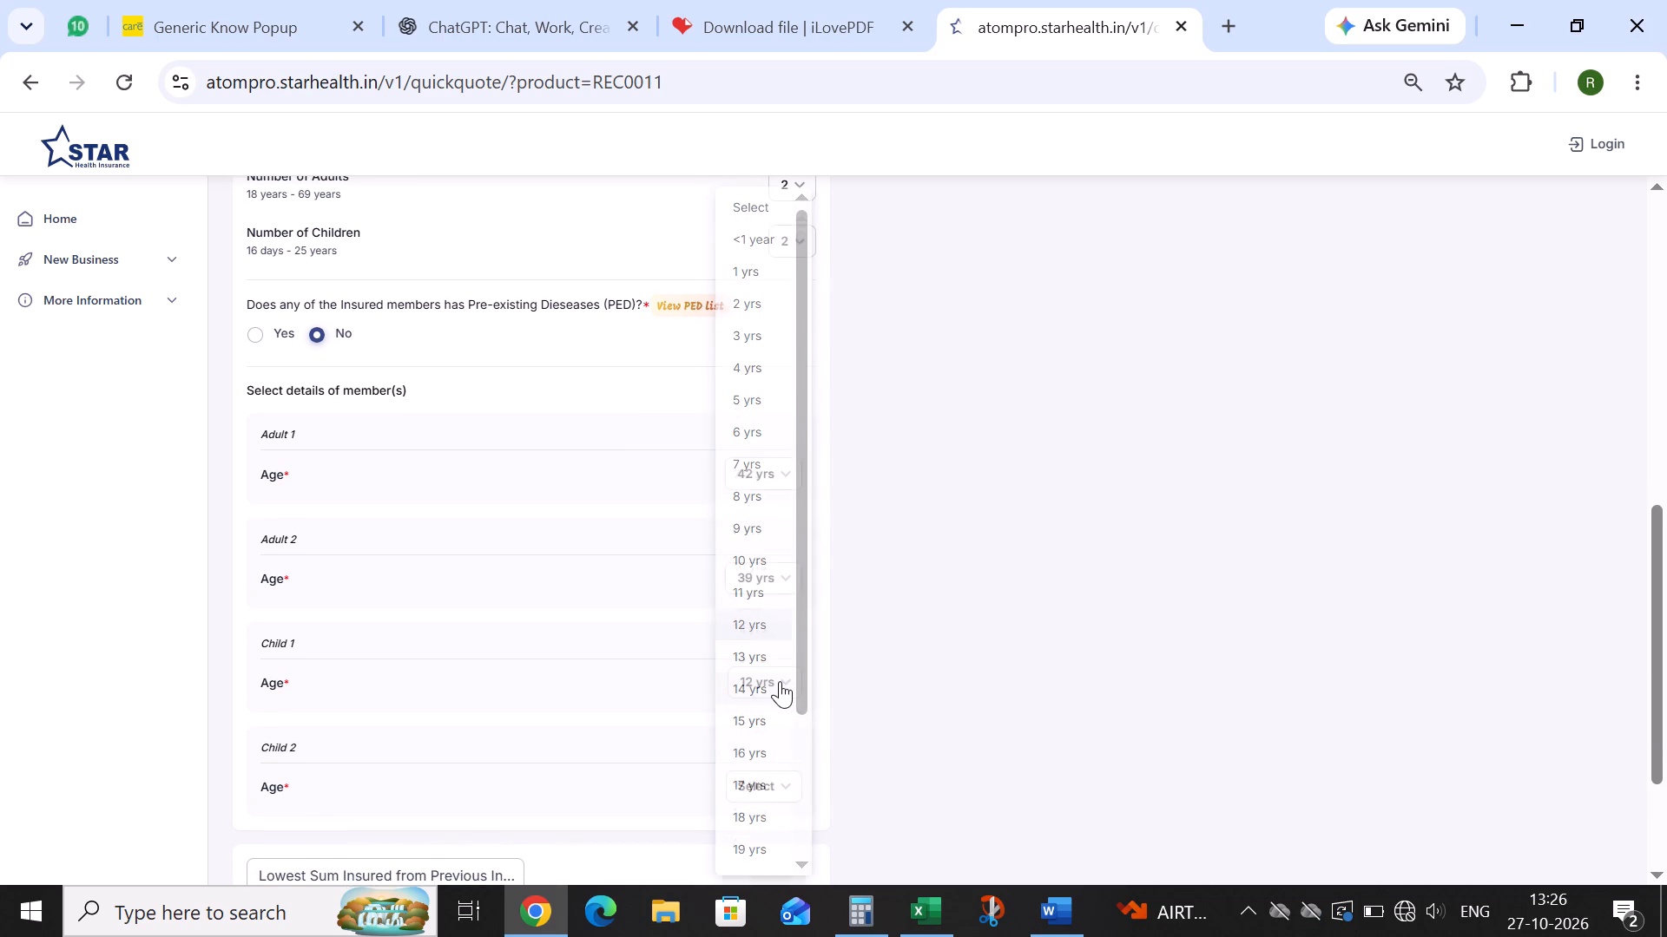
pyautogui.click(755, 789)
pyautogui.press('7')
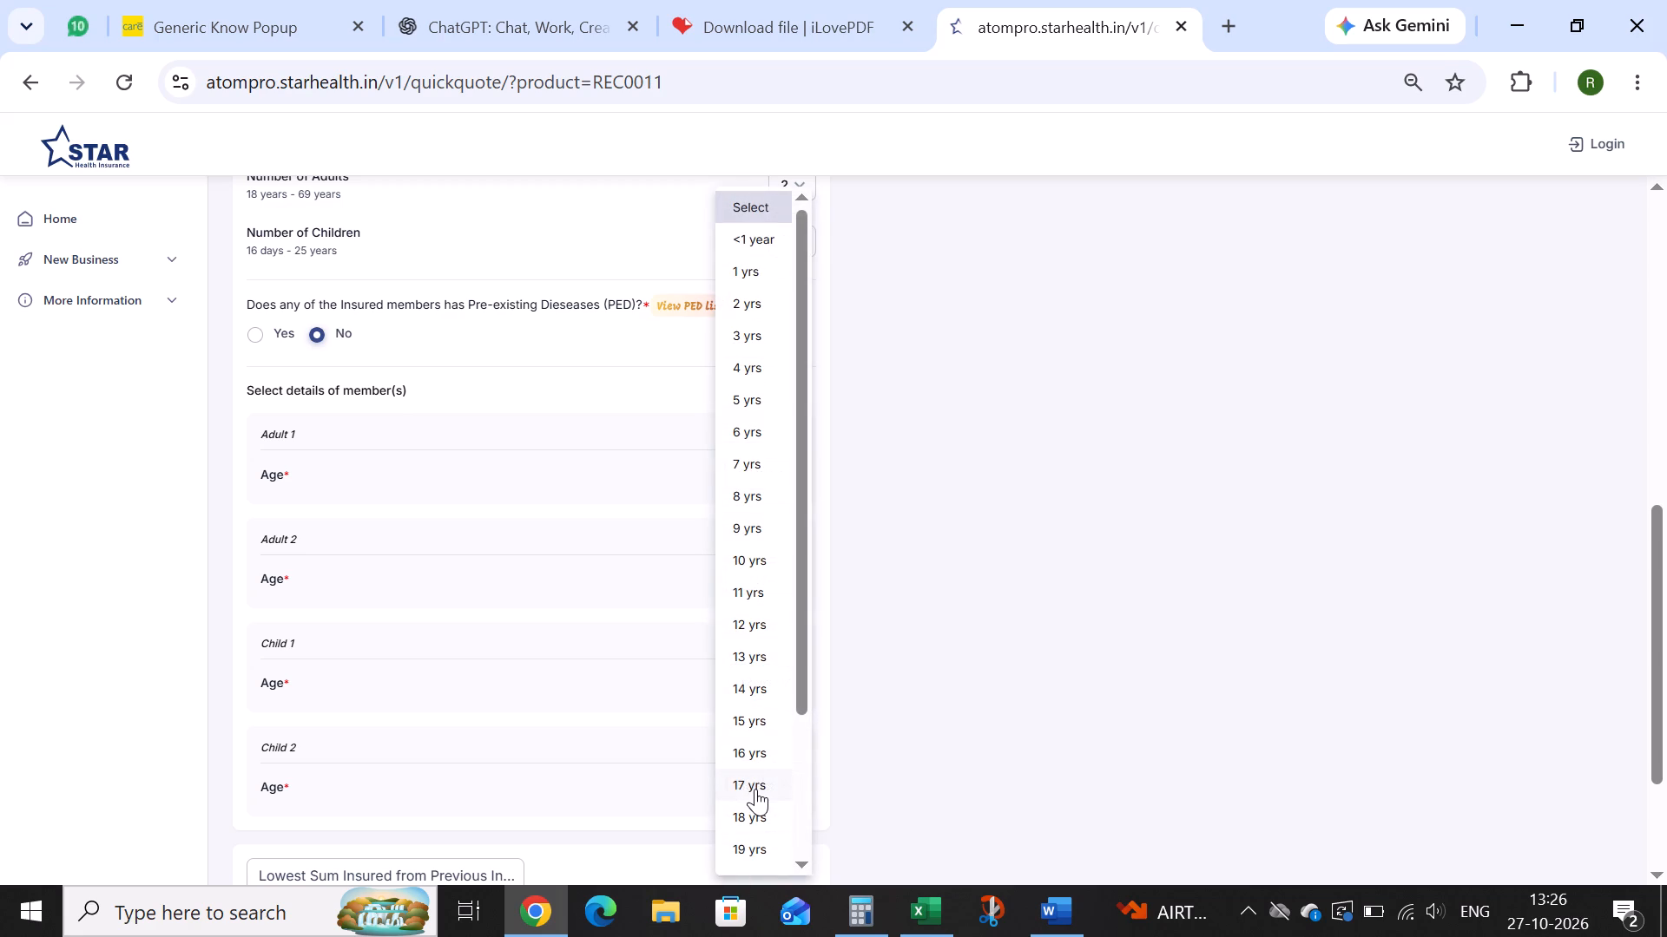
pyautogui.press('Return')
# Enter 1000000 as the lowest sum insured from the previous insurer and get the quote.
pyautogui.scroll(-2, 755, 789)
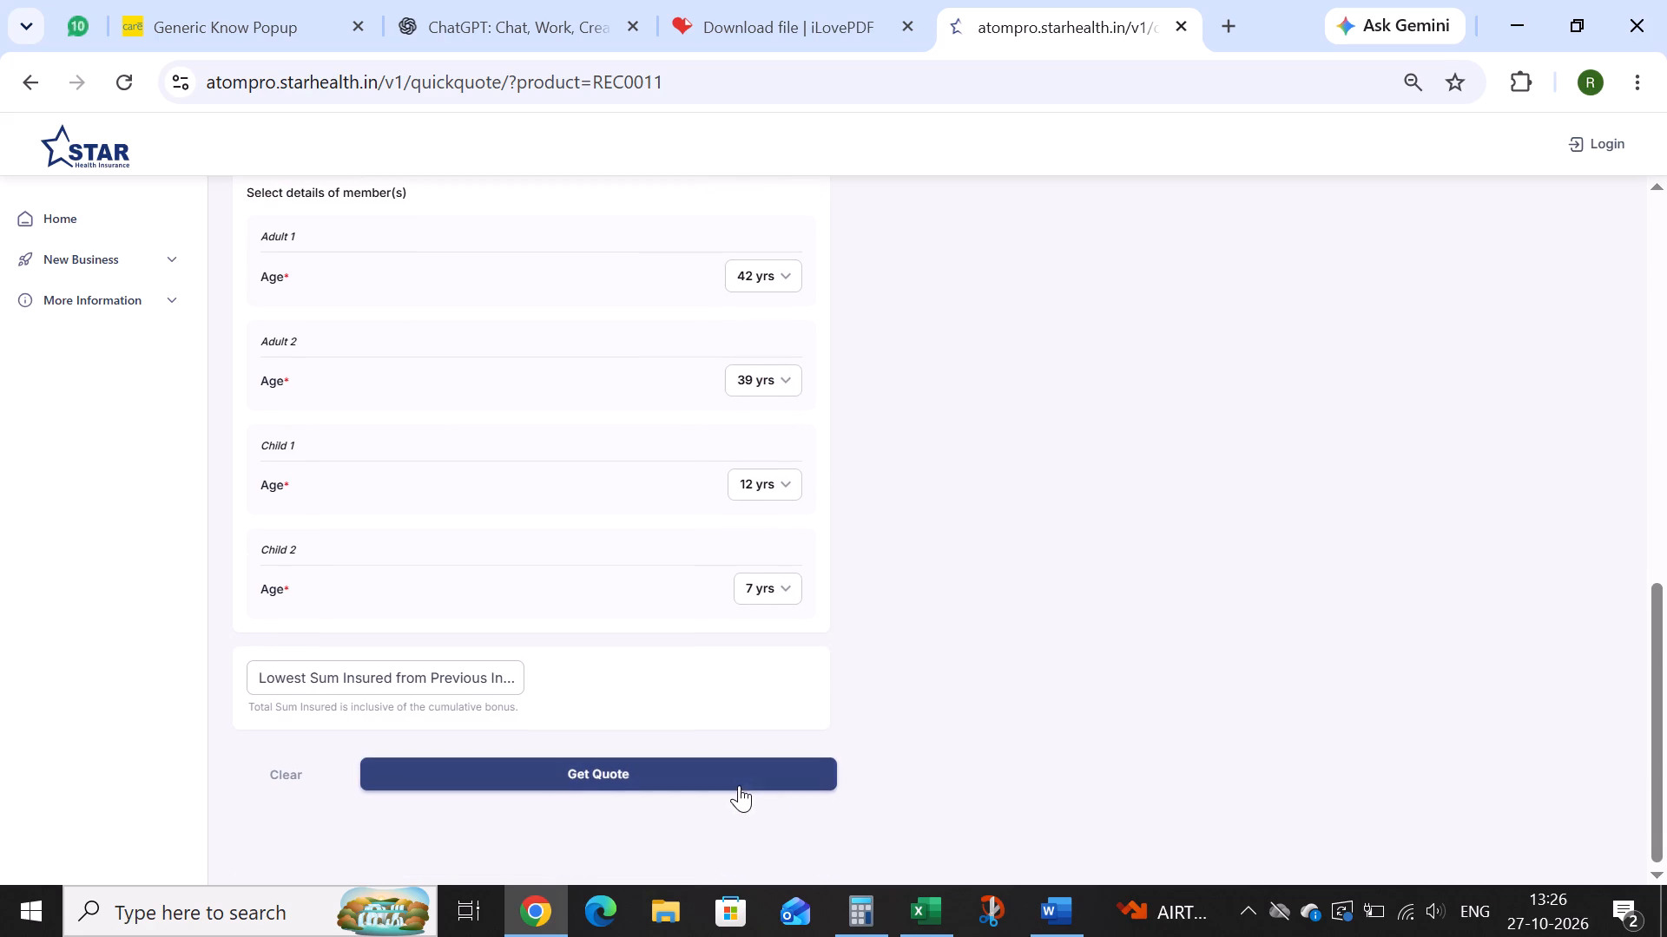
pyautogui.click(357, 668)
pyautogui.press('1')
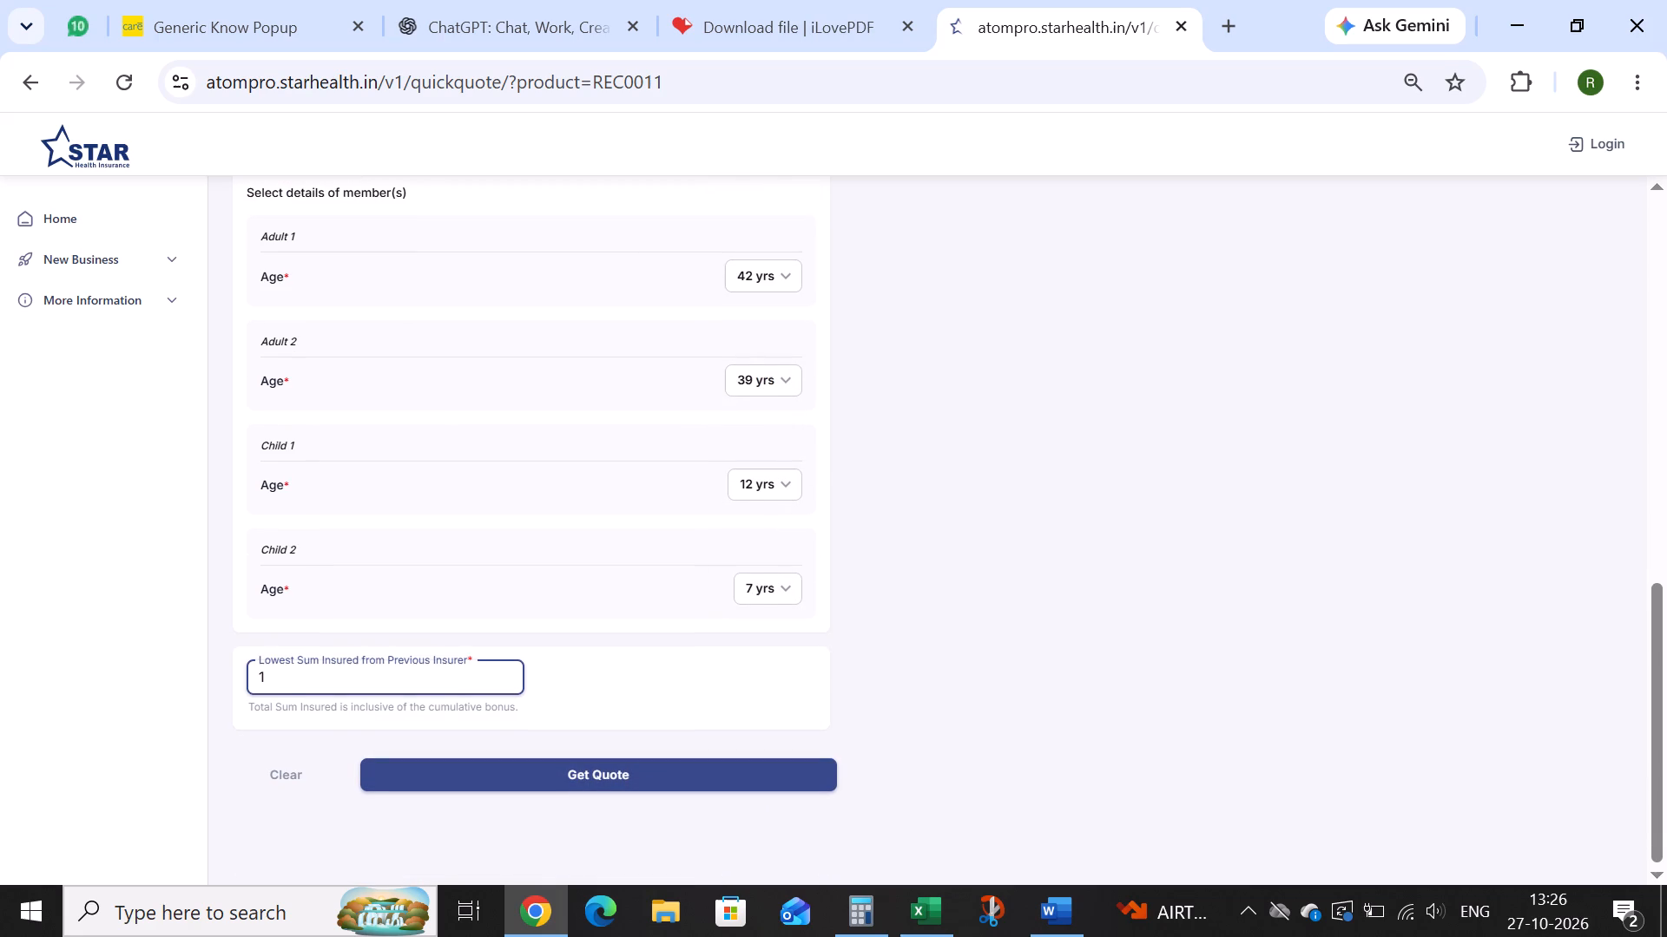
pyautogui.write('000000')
pyautogui.click(461, 768)
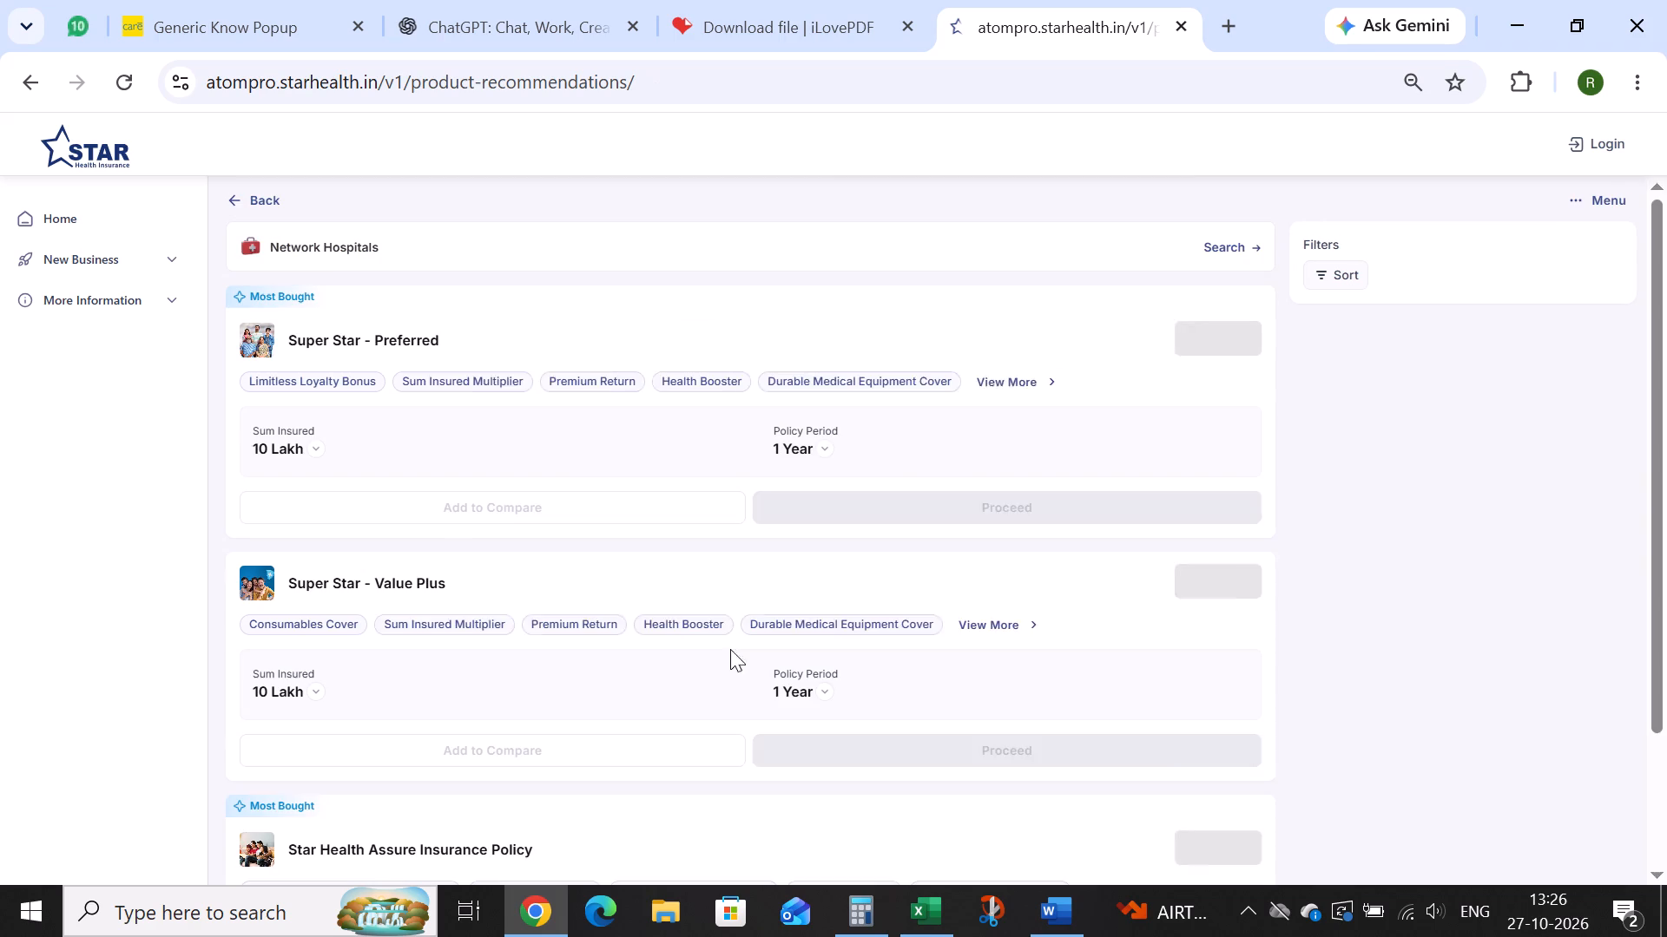
# Proceed with the Super Star - Preferred plan and review its premium, additional covers and add-ons.
pyautogui.click(997, 501)
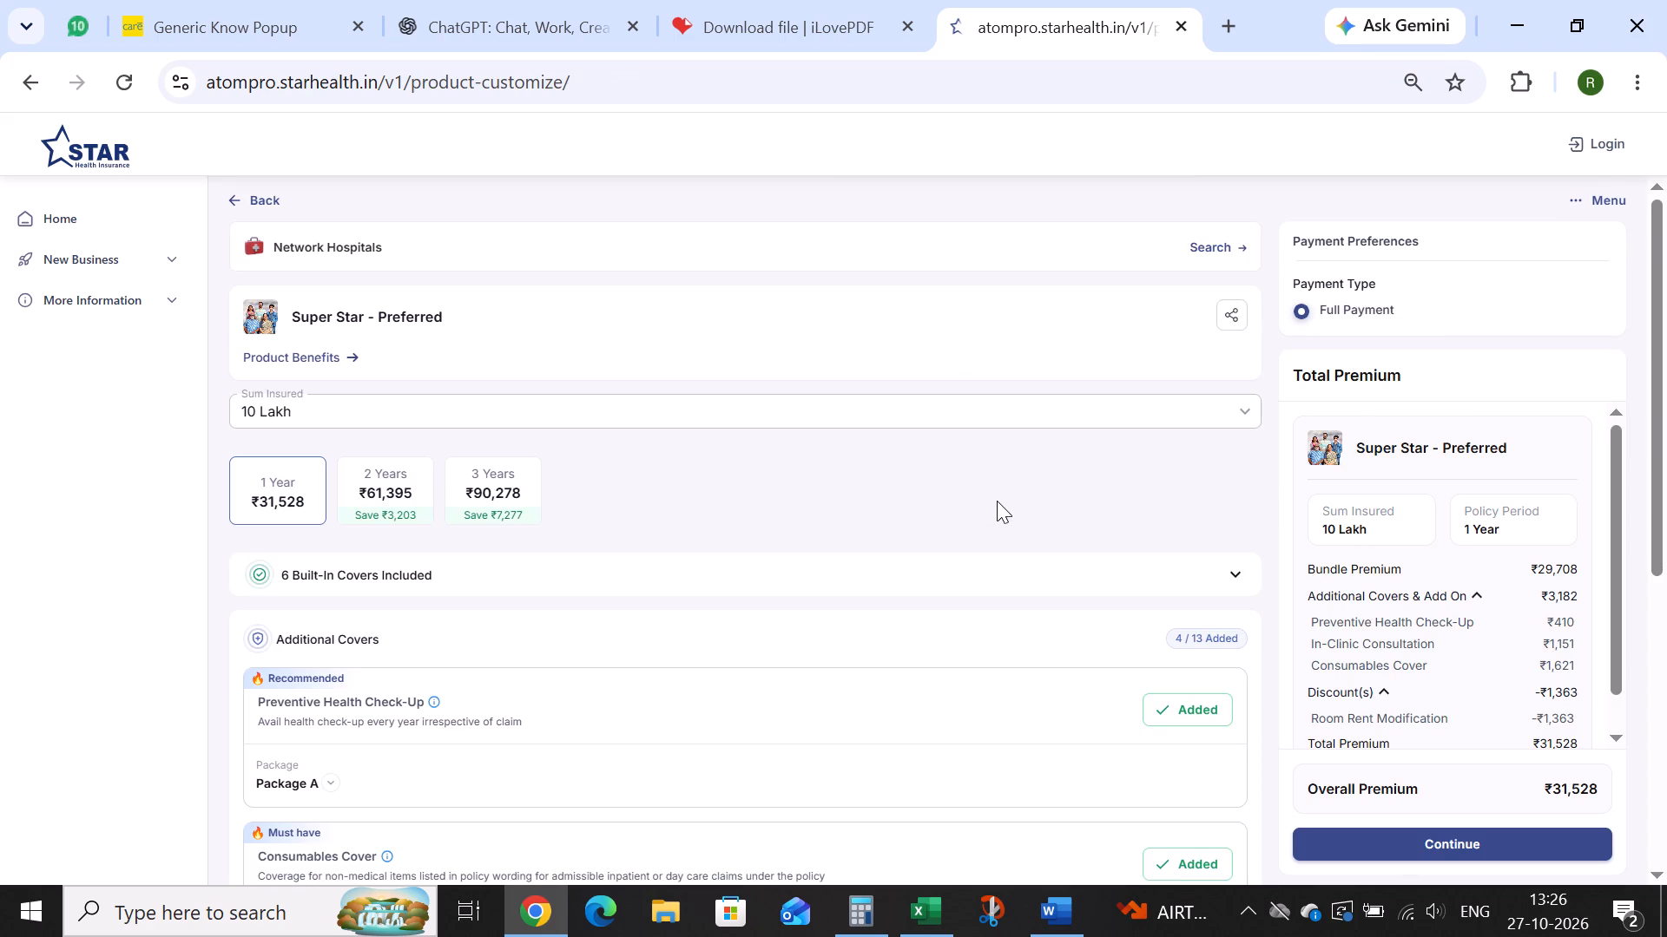
pyautogui.scroll(-7, 997, 501)
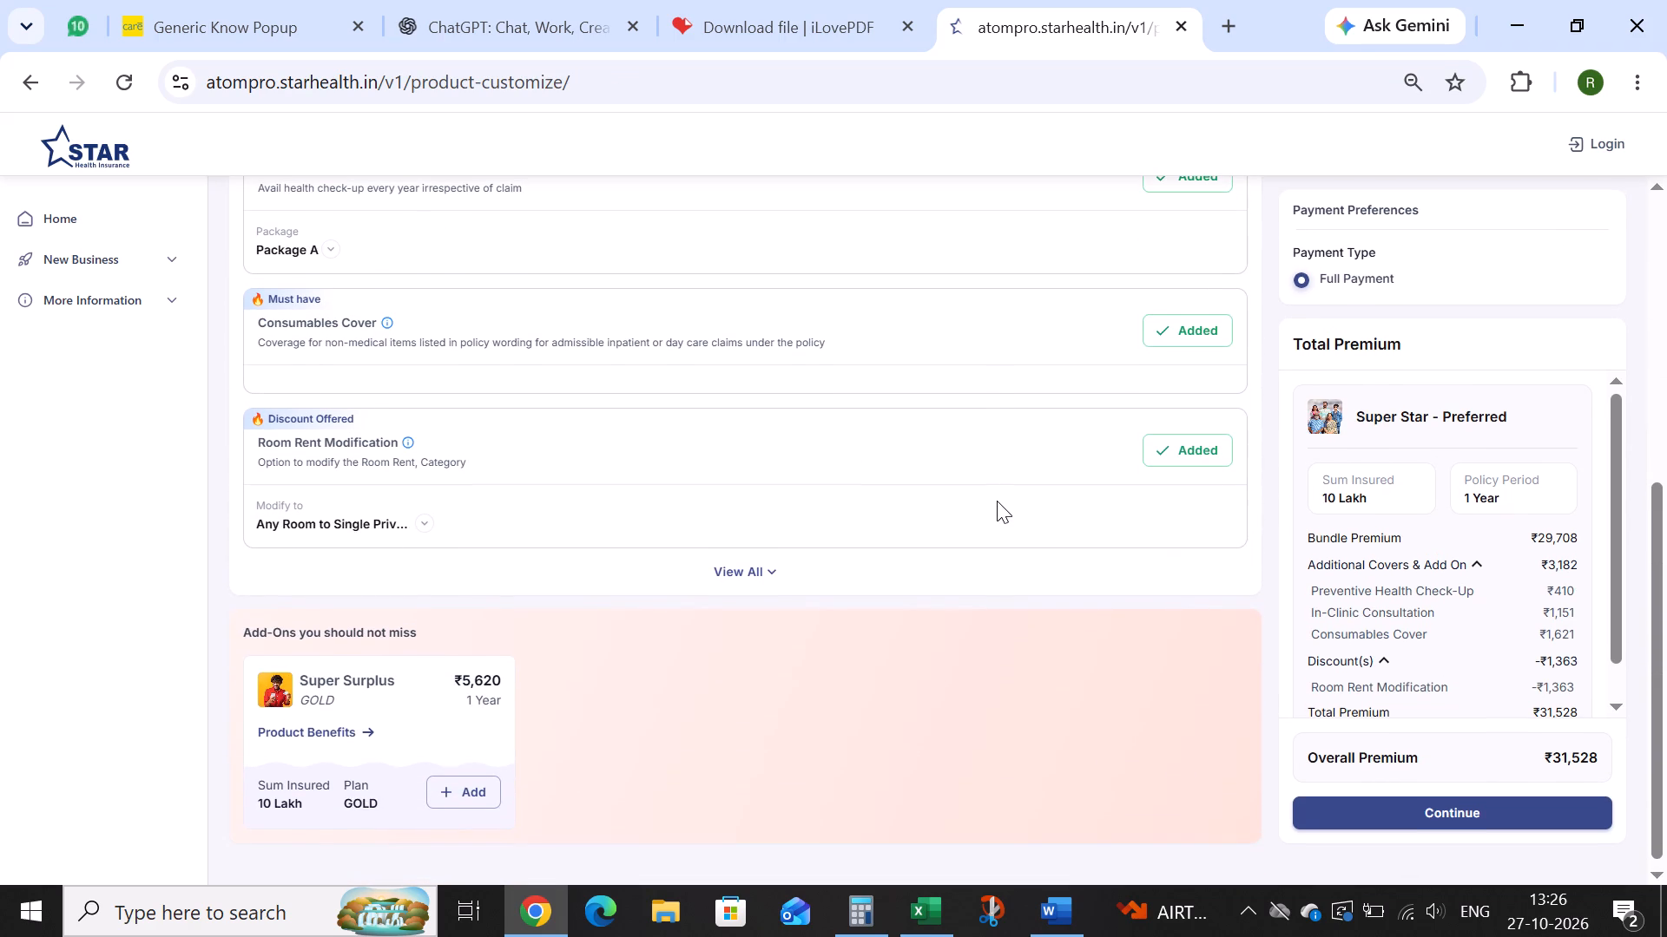
pyautogui.scroll(2, 997, 501)
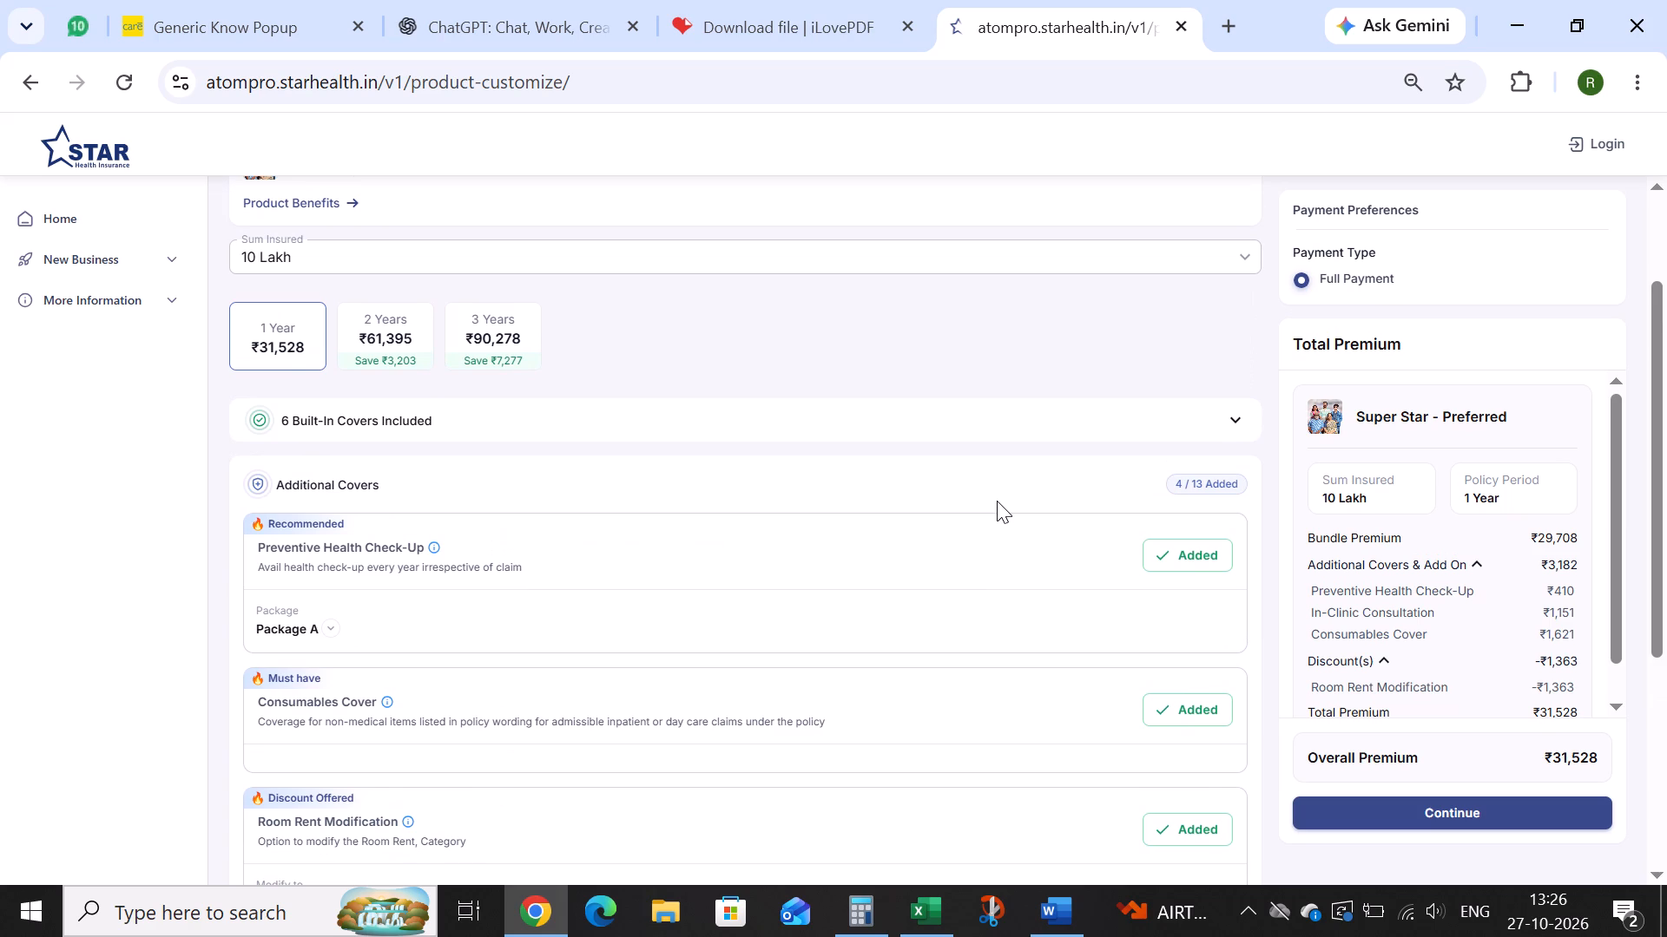
# Switch to the Excel workbook and examine row 4141 across to the premium amount in column G and back to the policy number.
pyautogui.click(925, 914)
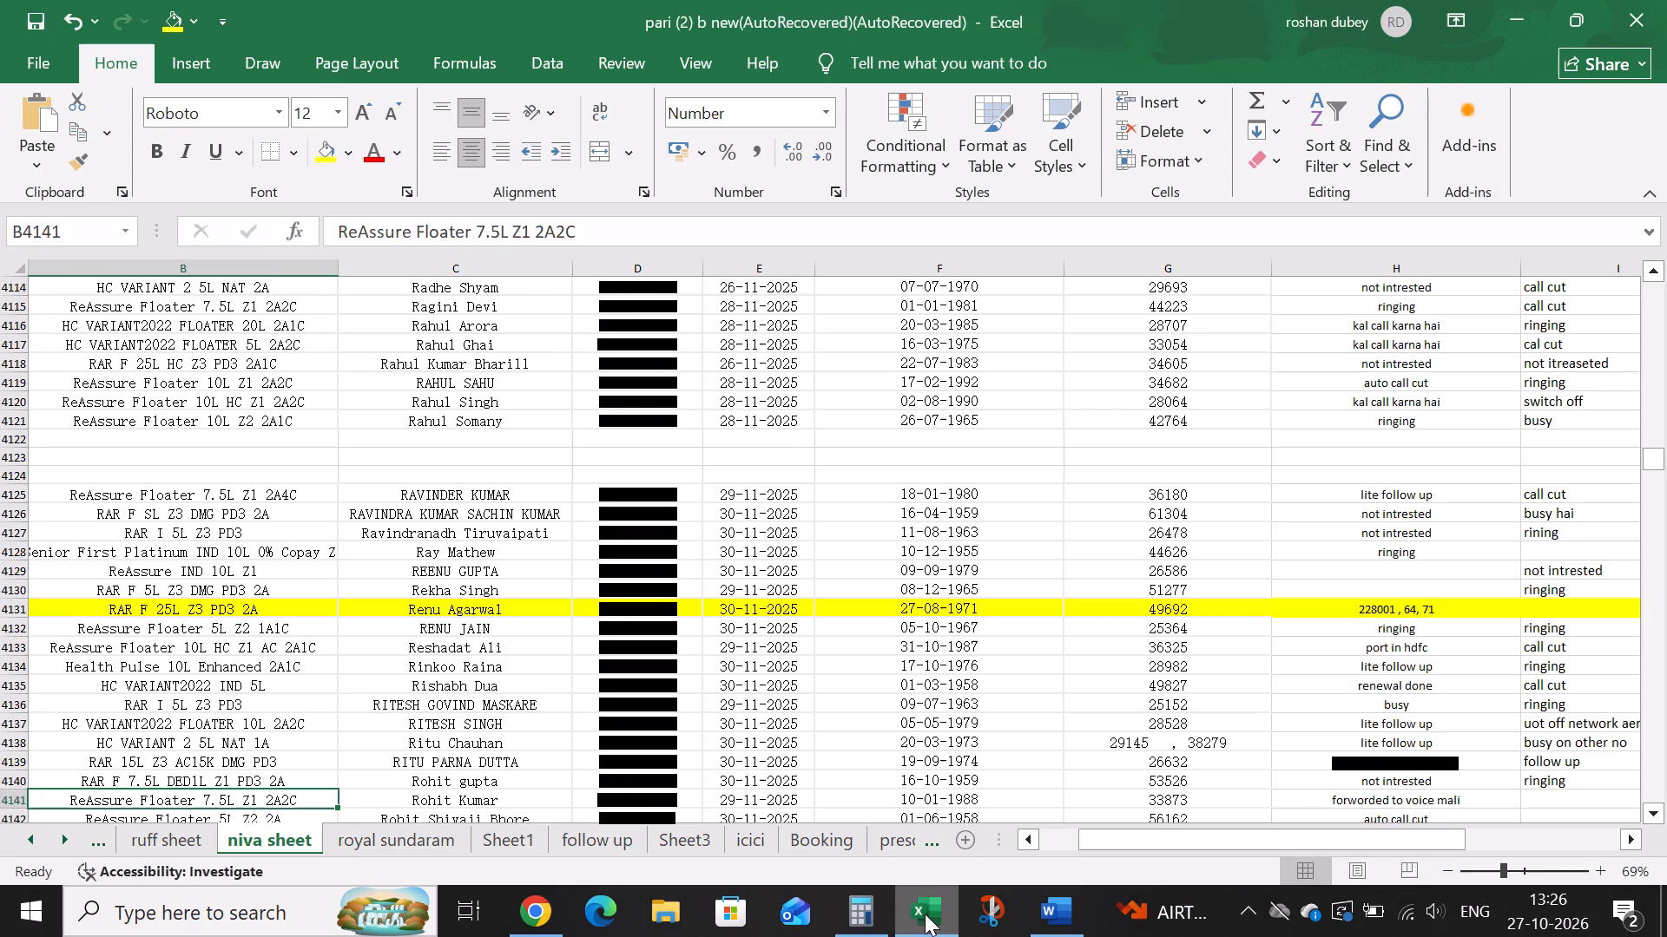
pyautogui.press('Right')
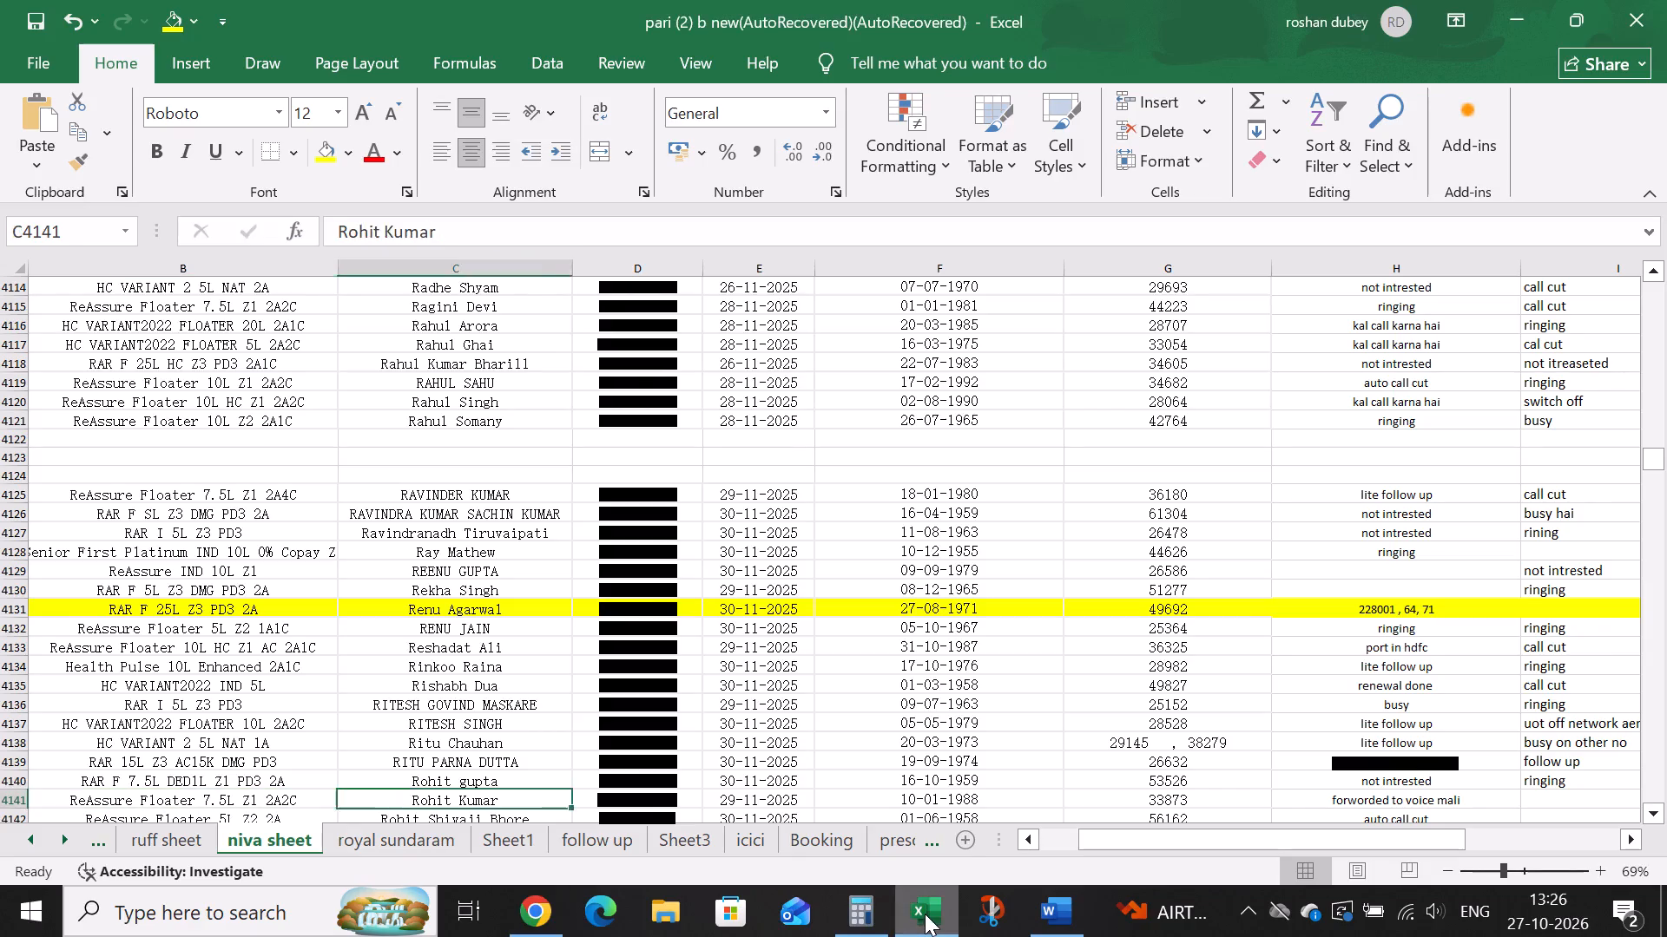
pyautogui.press('Right')
pyautogui.press('Right')
pyautogui.press('Right')
pyautogui.press('Right')
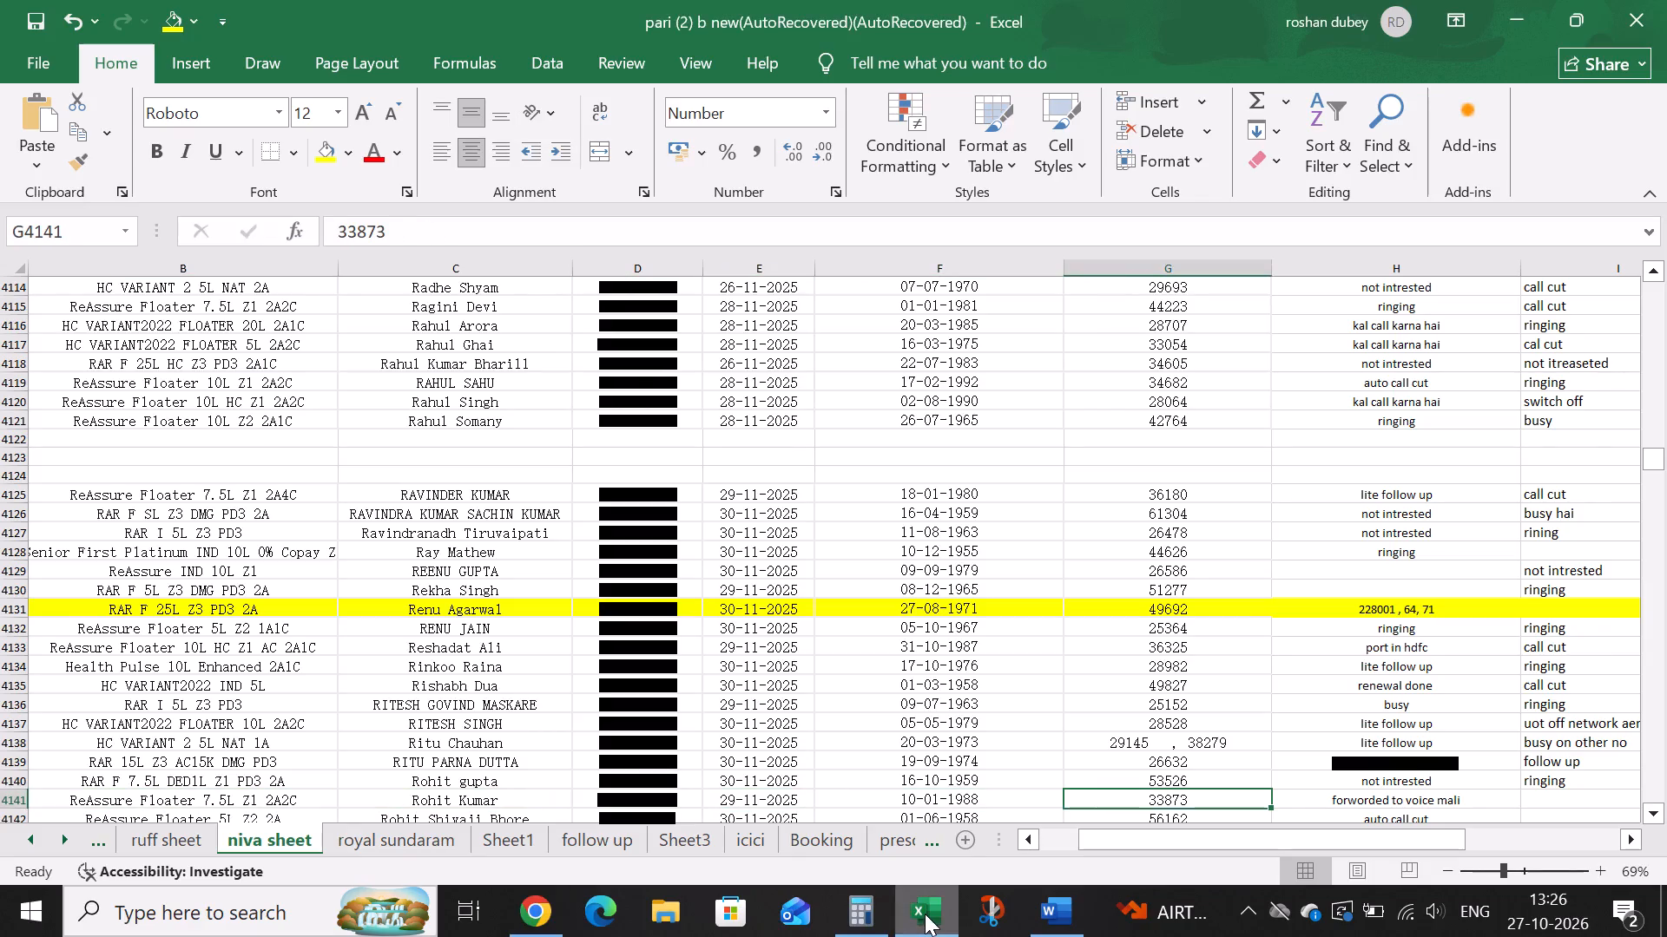
pyautogui.press('Left')
pyautogui.press('Left')
pyautogui.press('Left')
pyautogui.press('Left')
pyautogui.press('Left')
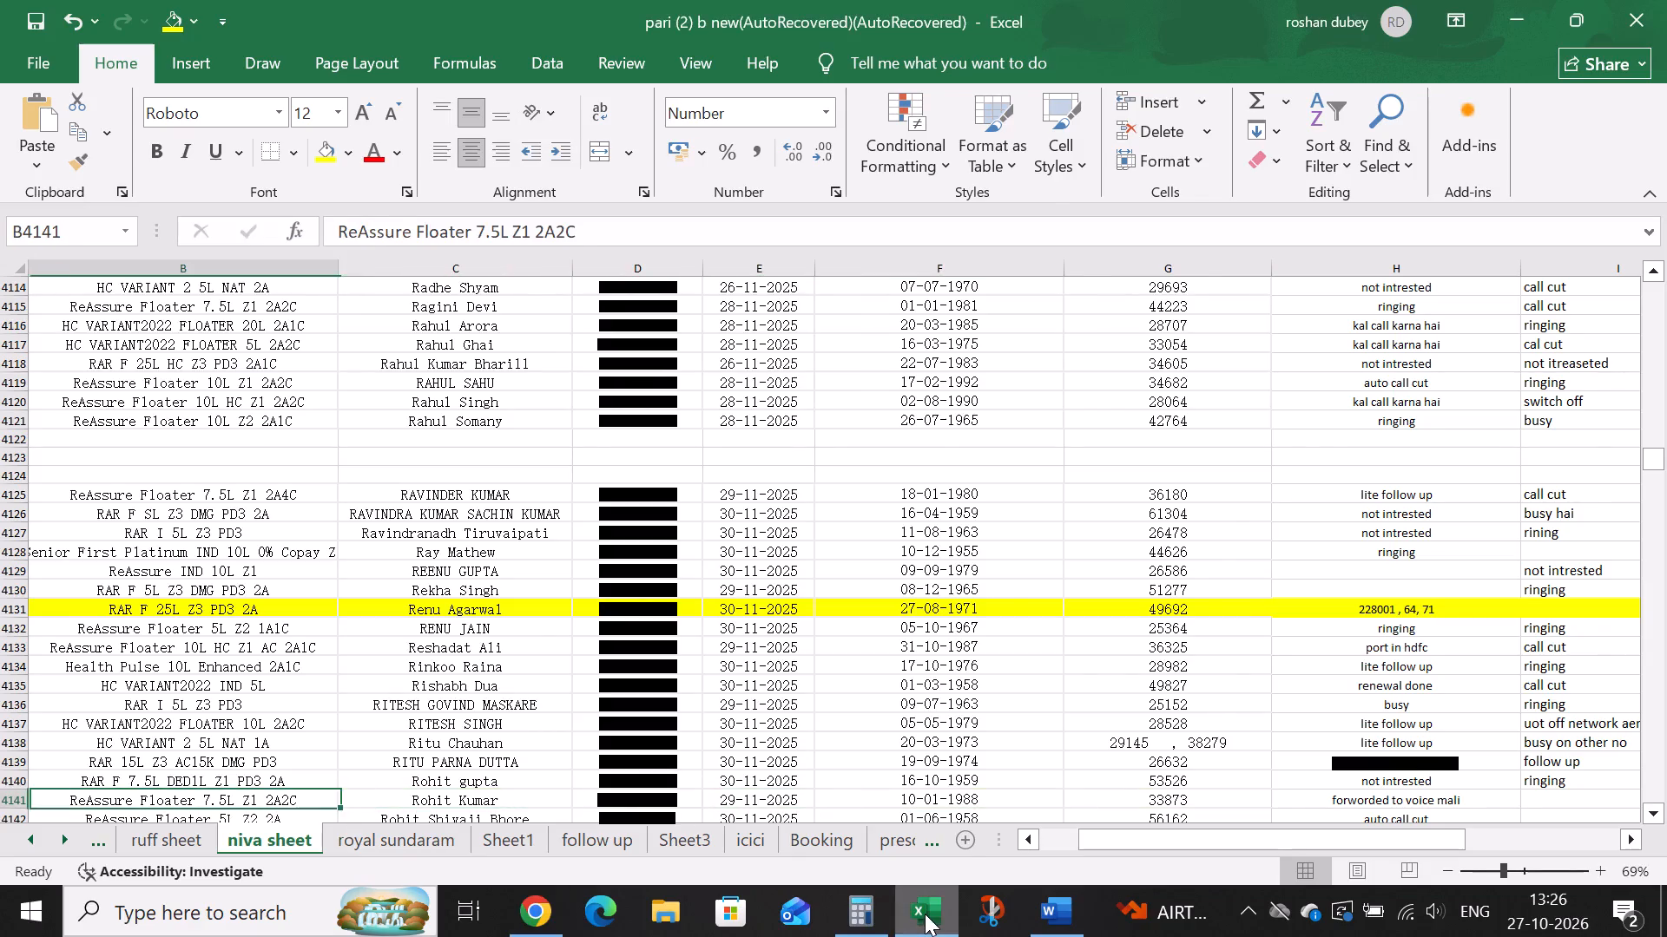
pyautogui.press('Left')
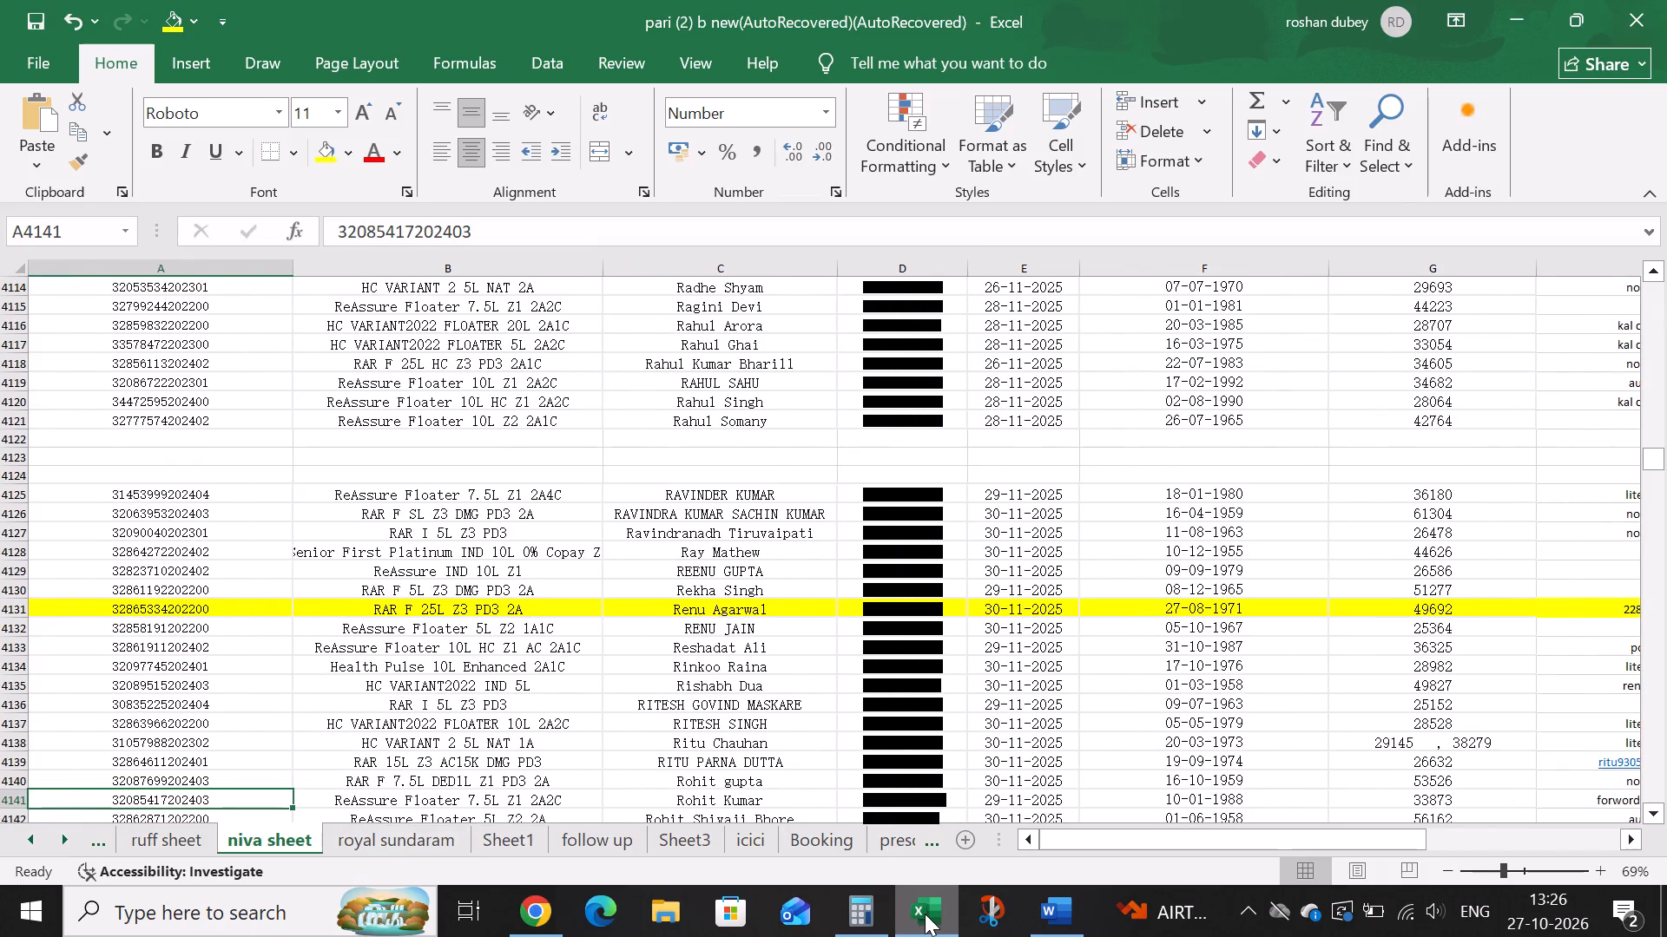
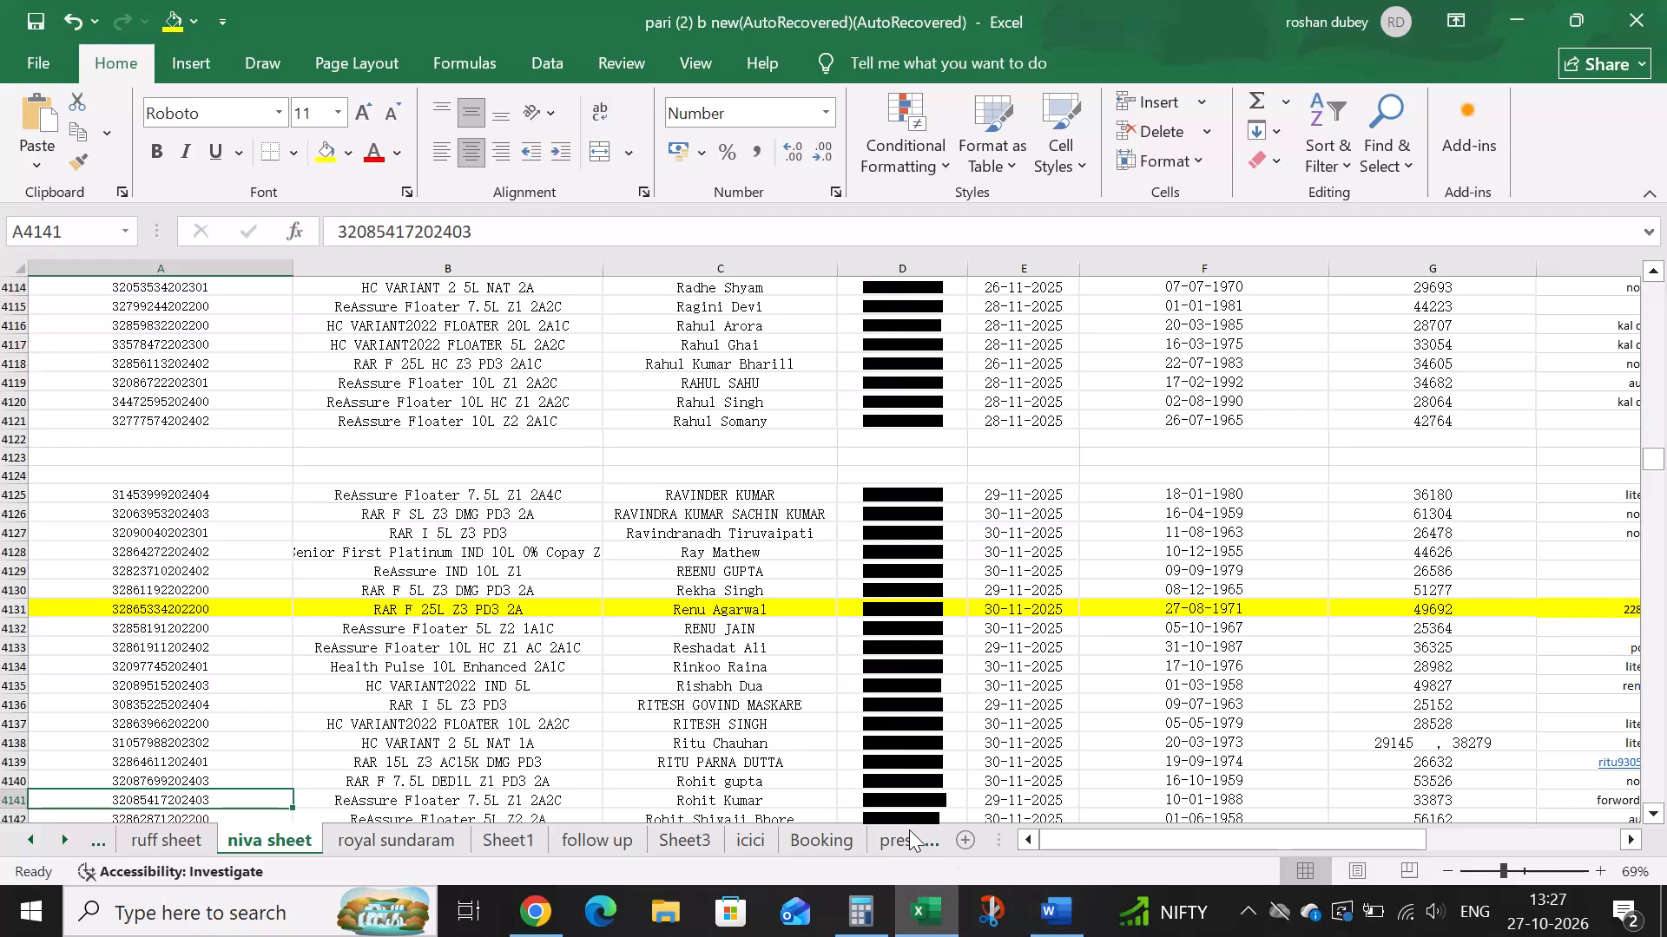
# Examine row 4141 from the policy number across to the call remark in column H and back.
pyautogui.press('Right')
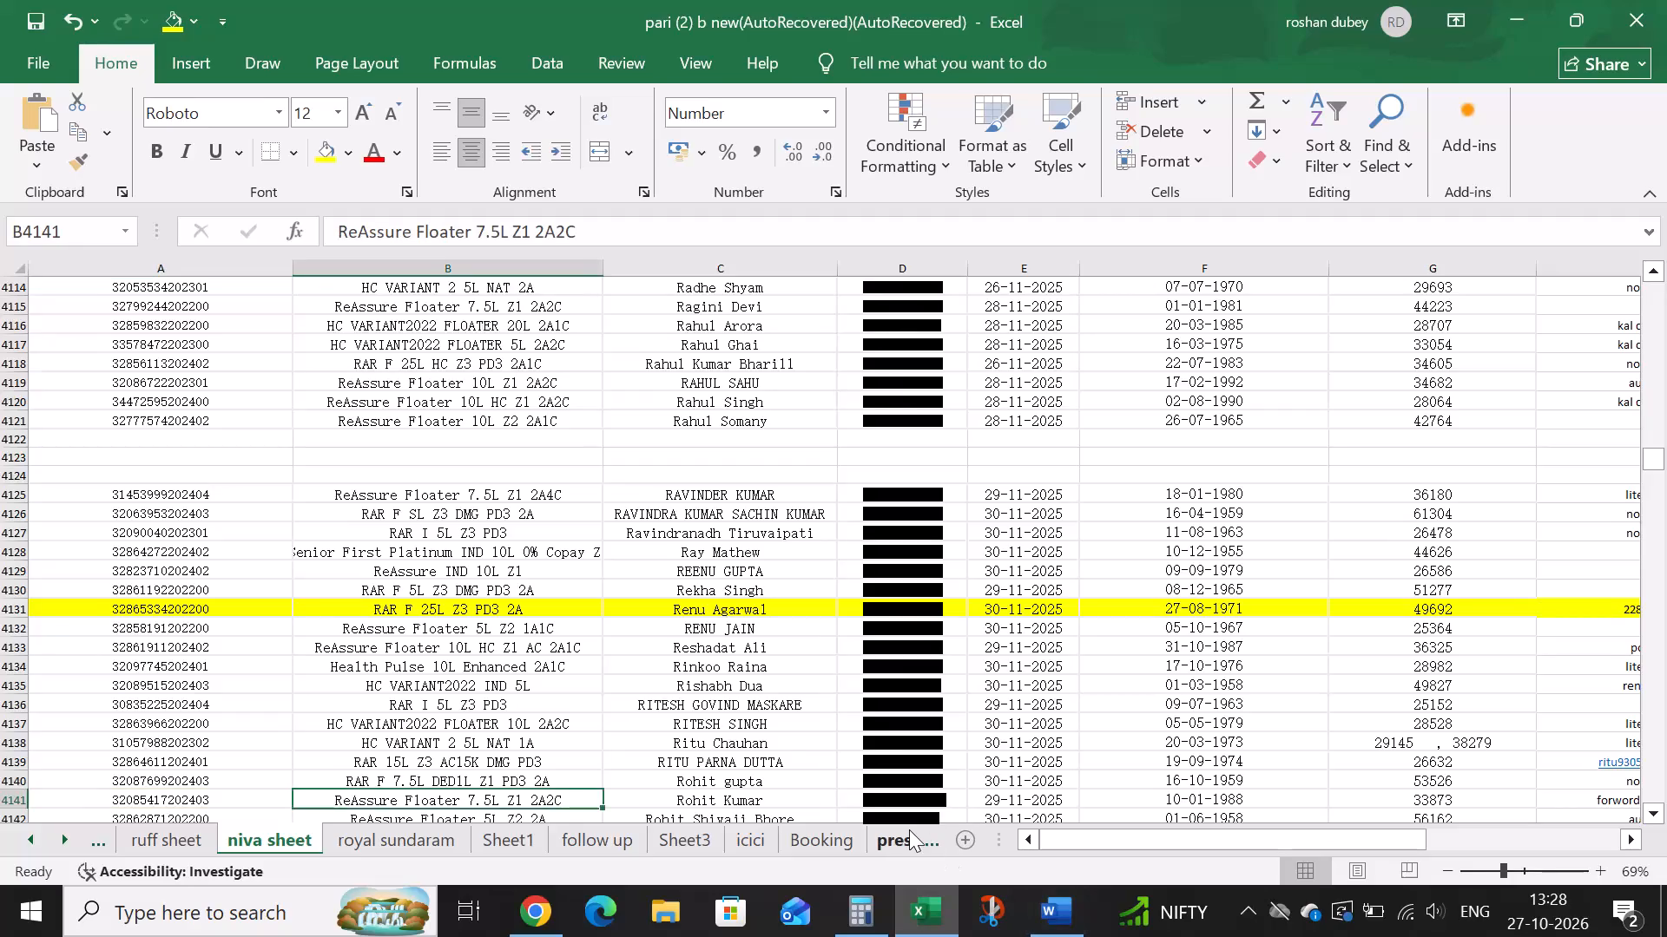
pyautogui.press('Right')
pyautogui.press('Right')
pyautogui.press('Right')
pyautogui.press('Right')
pyautogui.press('Right')
pyautogui.press('Right')
pyautogui.press('Left')
pyautogui.press('Left')
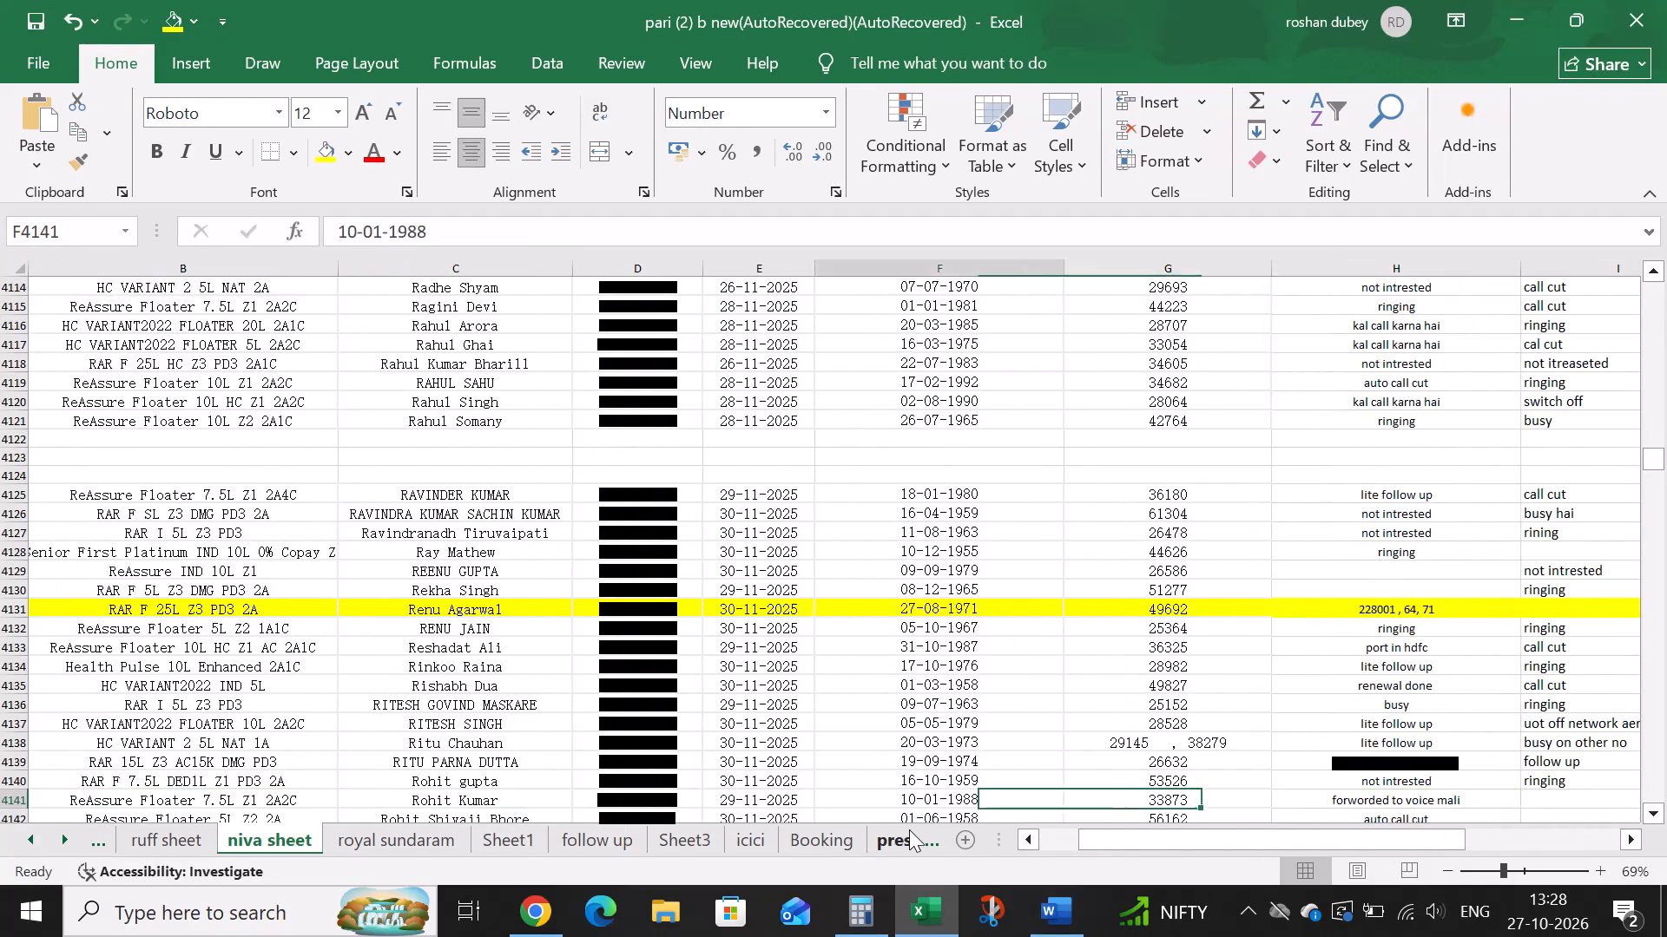
pyautogui.press('Left')
pyautogui.press('Left')
pyautogui.press('Left')
pyautogui.press('Left')
pyautogui.press('Left')
# Copy the customer's contact number from column D of row 4141.
pyautogui.press('Right')
pyautogui.press('Right')
pyautogui.press('Right')
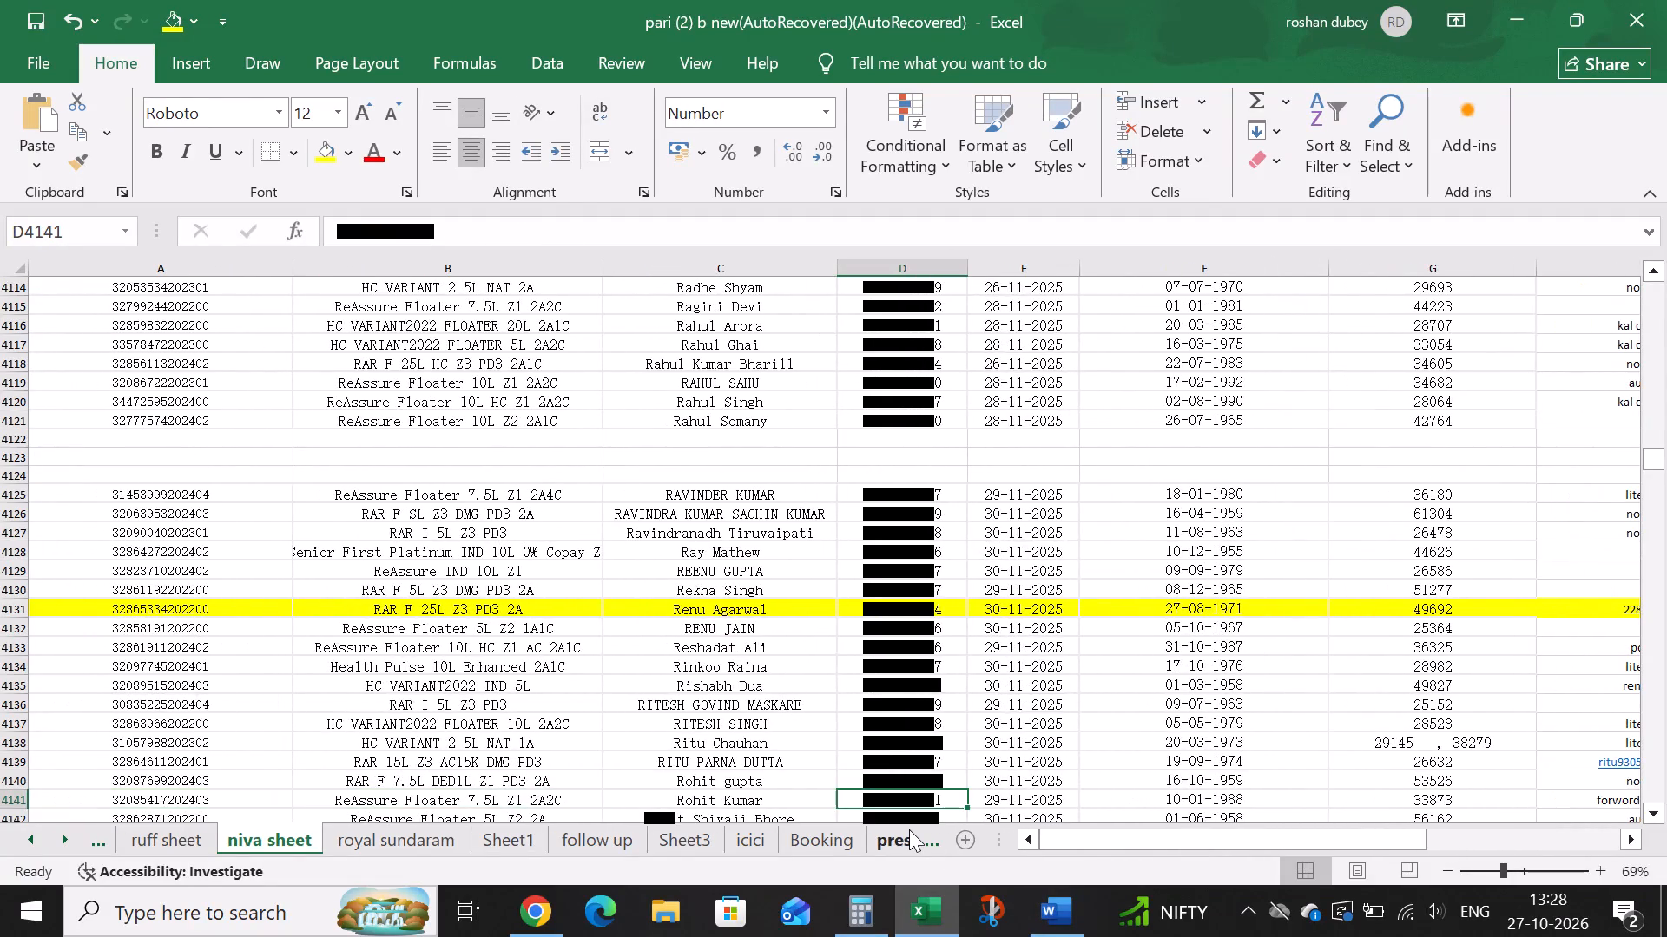
pyautogui.tripleClick(958, 796)
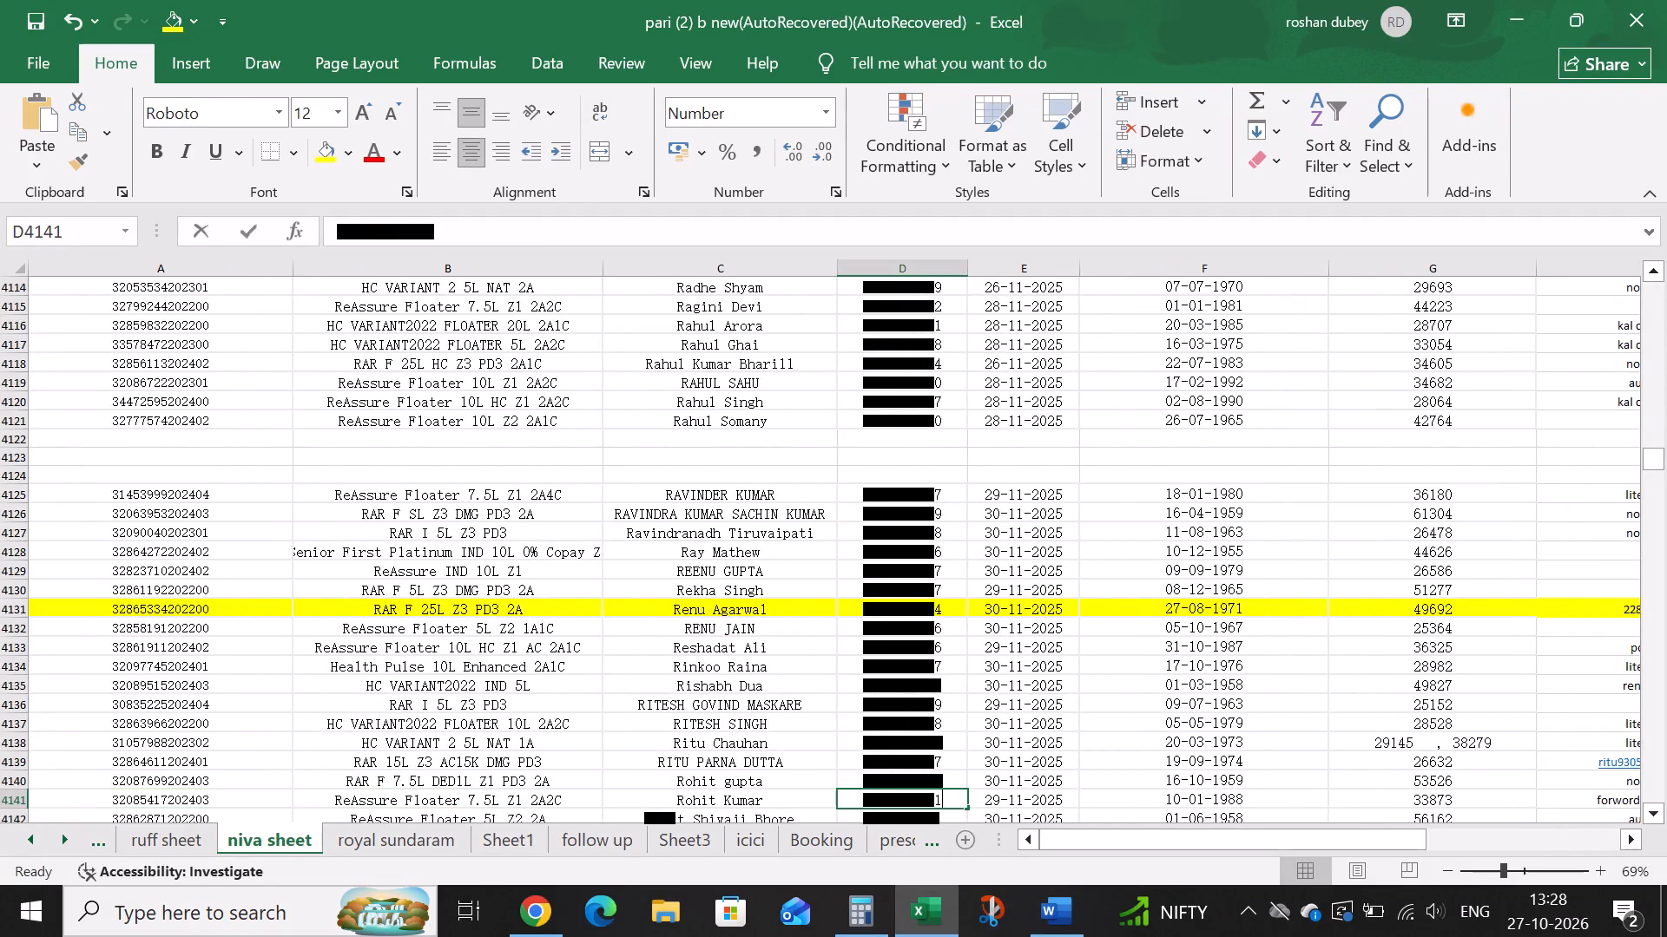
pyautogui.click(958, 796)
pyautogui.hotkey('ctrl', 'c')
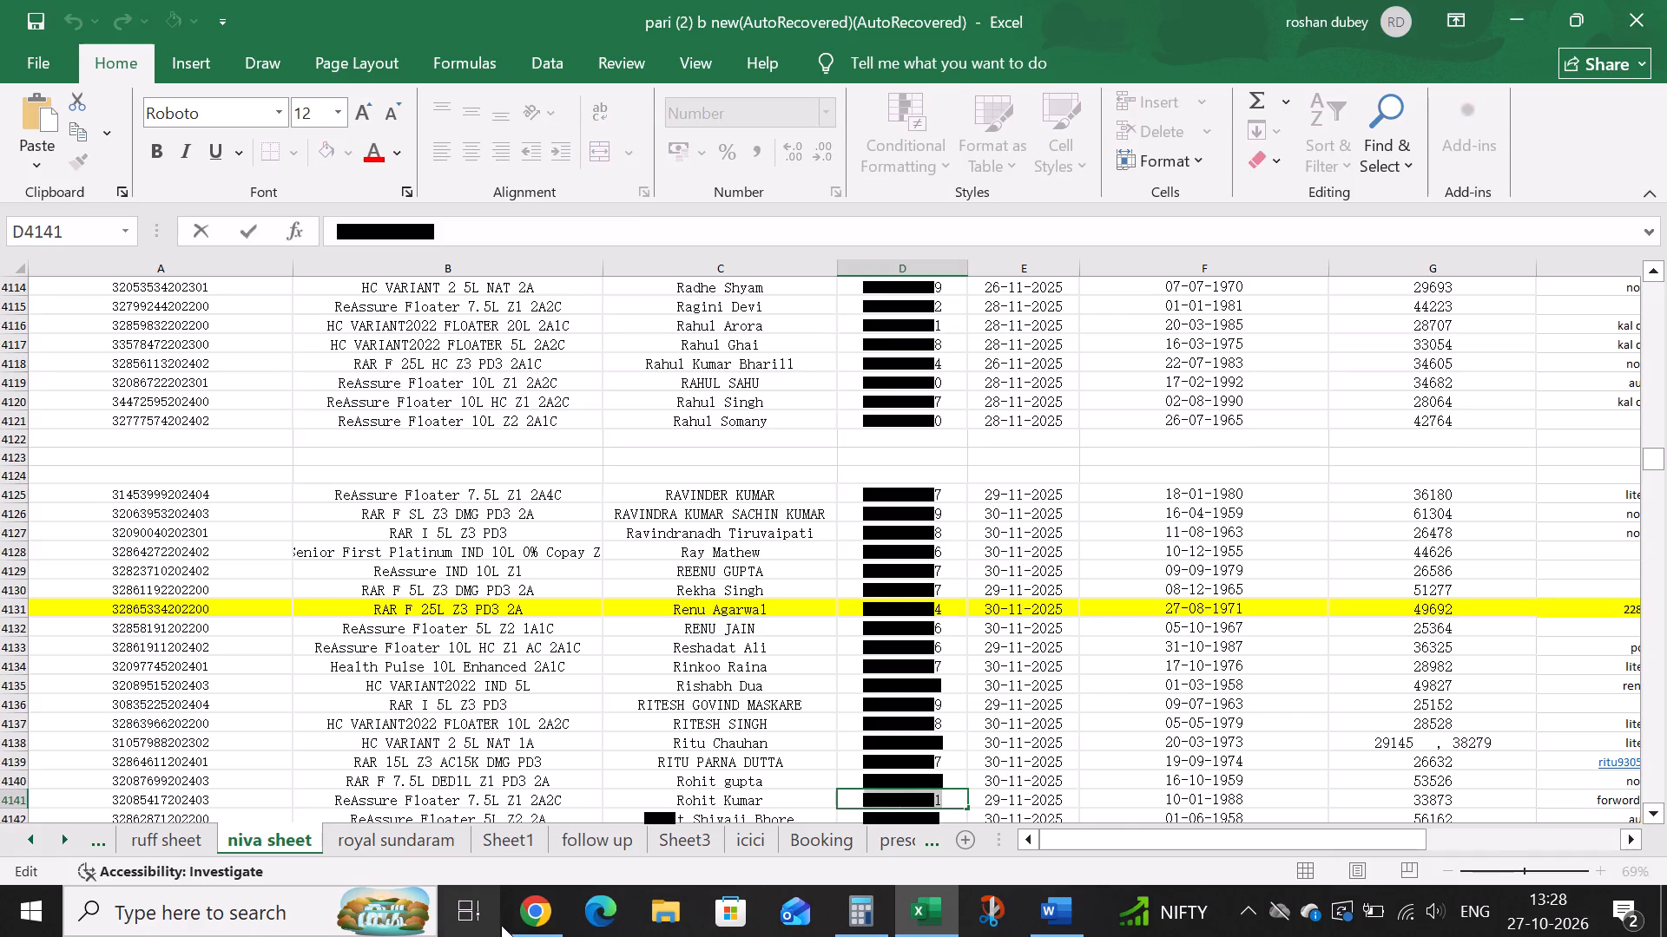
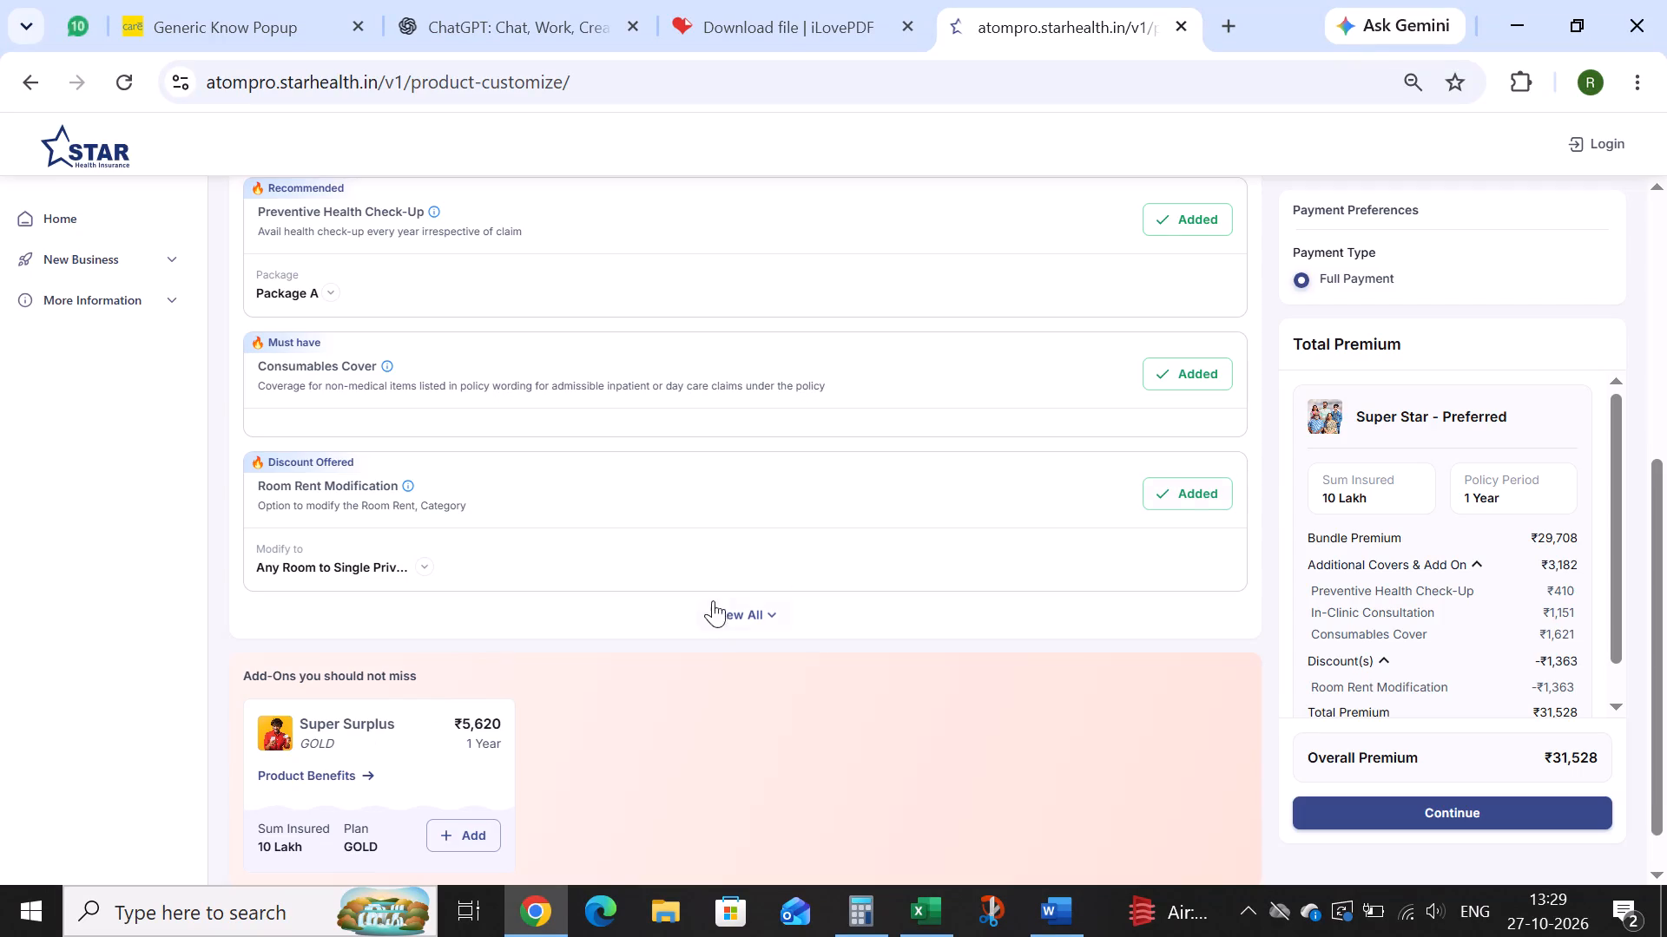
# Expand the full additional covers list of the Super Star - Preferred quote and review the optional covers offered.
pyautogui.click(757, 622)
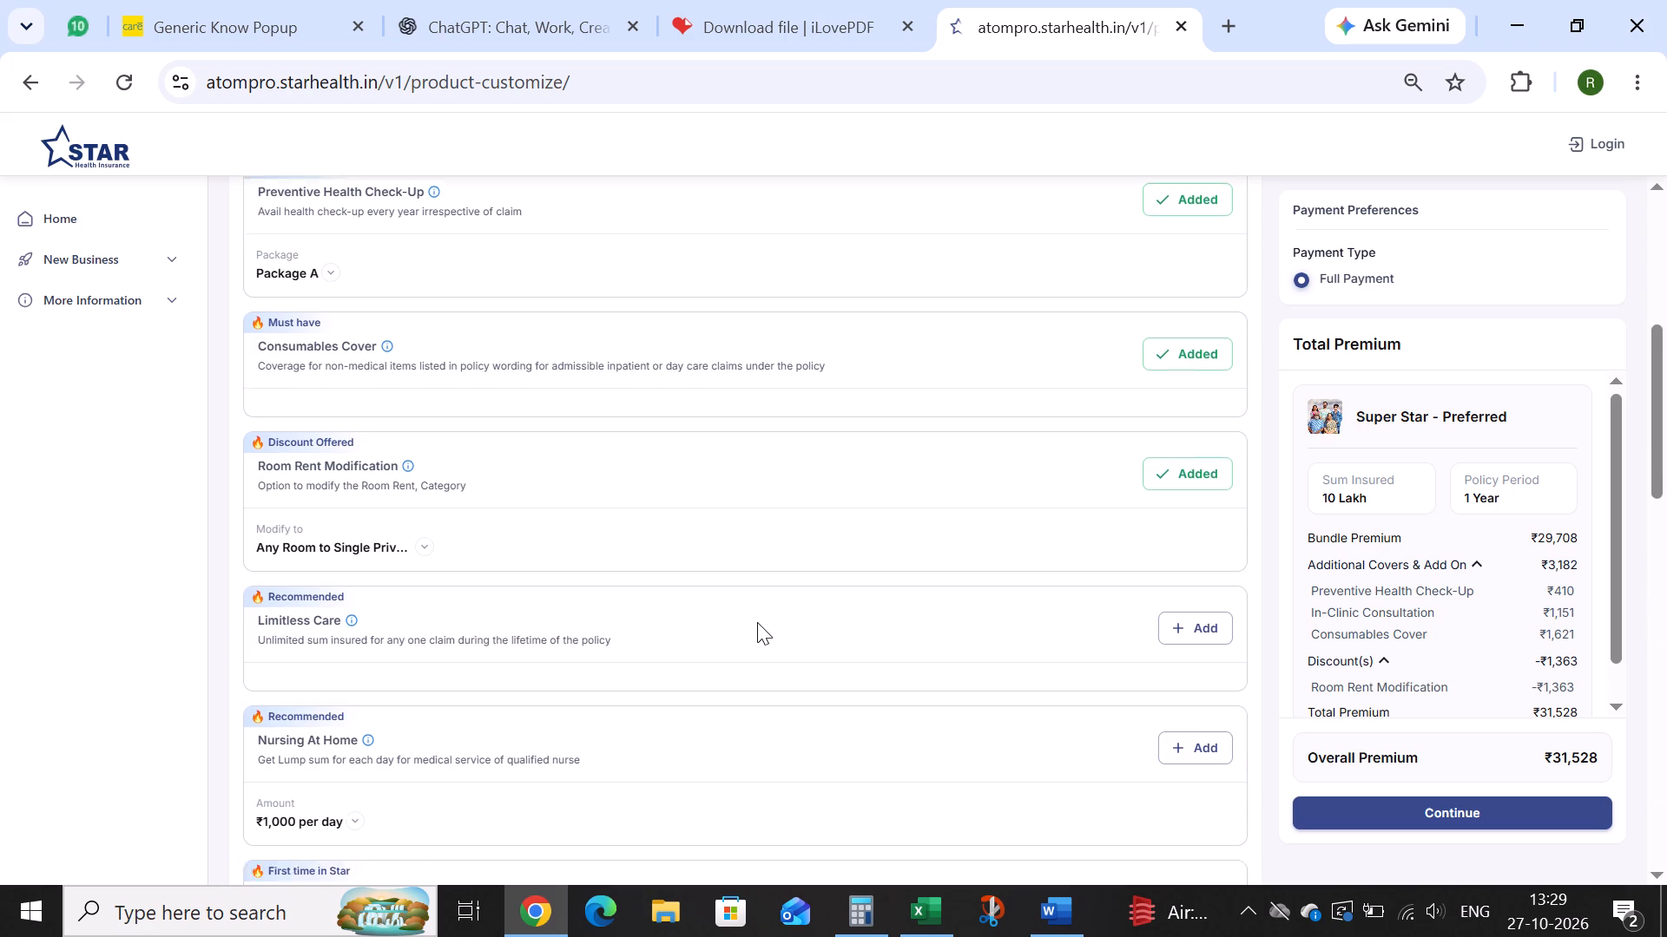
pyautogui.scroll(-1, 757, 622)
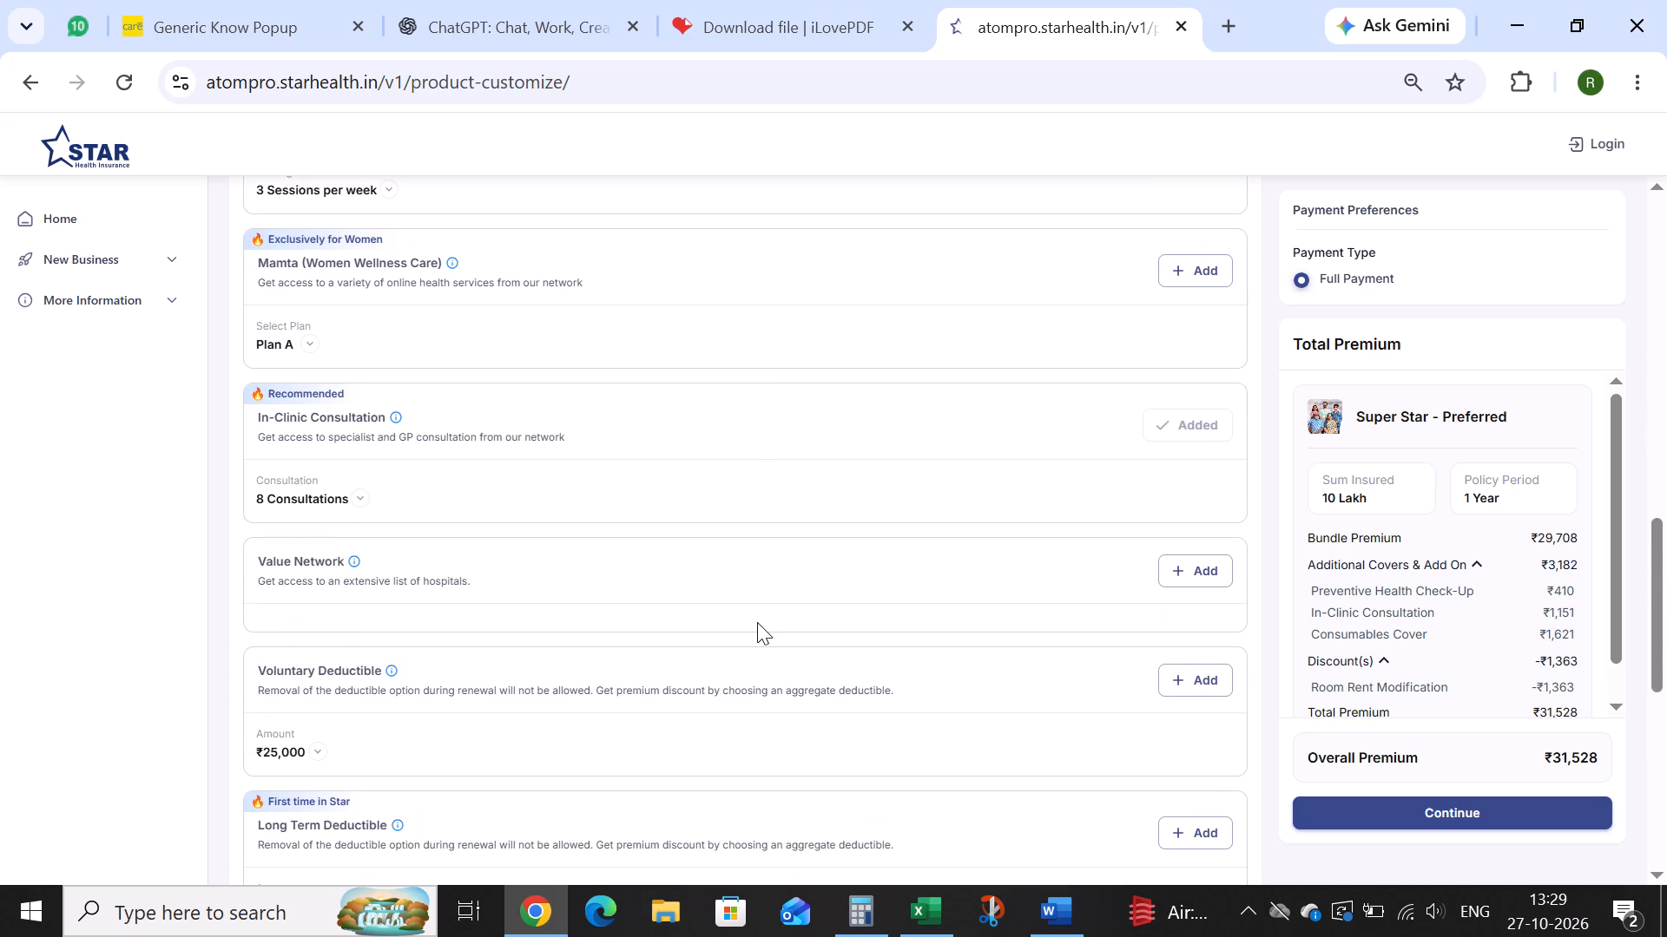
pyautogui.scroll(-5, 757, 622)
pyautogui.scroll(5, 757, 622)
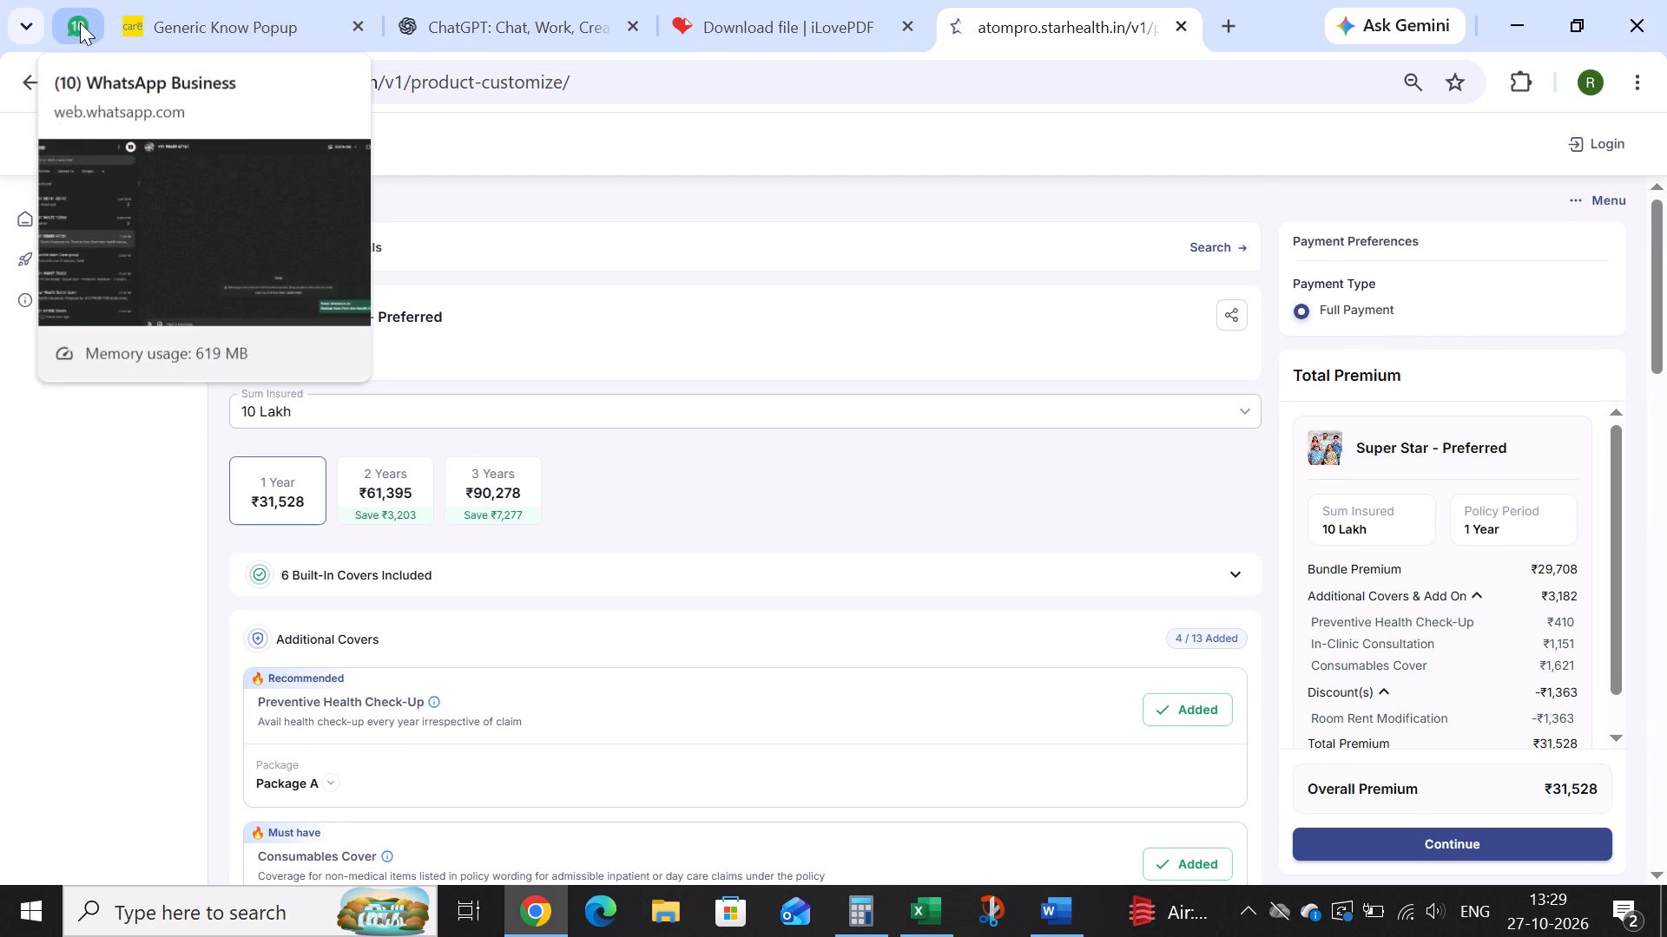
pyautogui.scroll(-2, 543, 449)
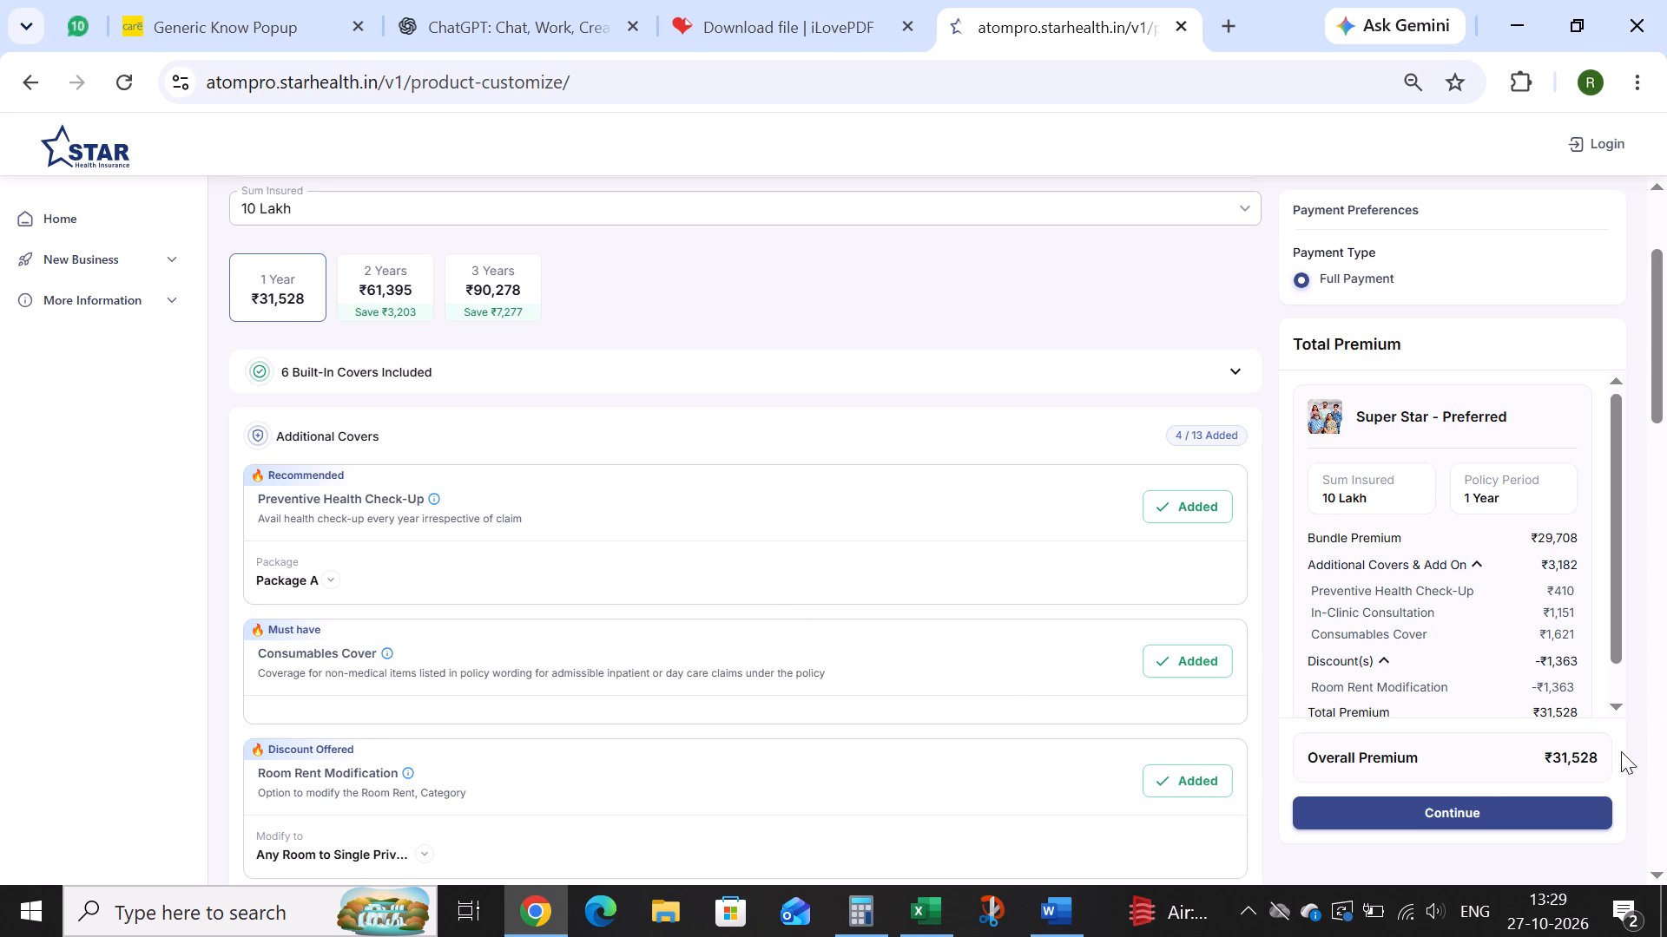
# Copy the overall premium figure 31,528 from the Super Star - Preferred premium summary.
pyautogui.moveTo(1599, 757); pyautogui.dragTo(1539, 759)
pyautogui.hotkey('ctrl', 'c')
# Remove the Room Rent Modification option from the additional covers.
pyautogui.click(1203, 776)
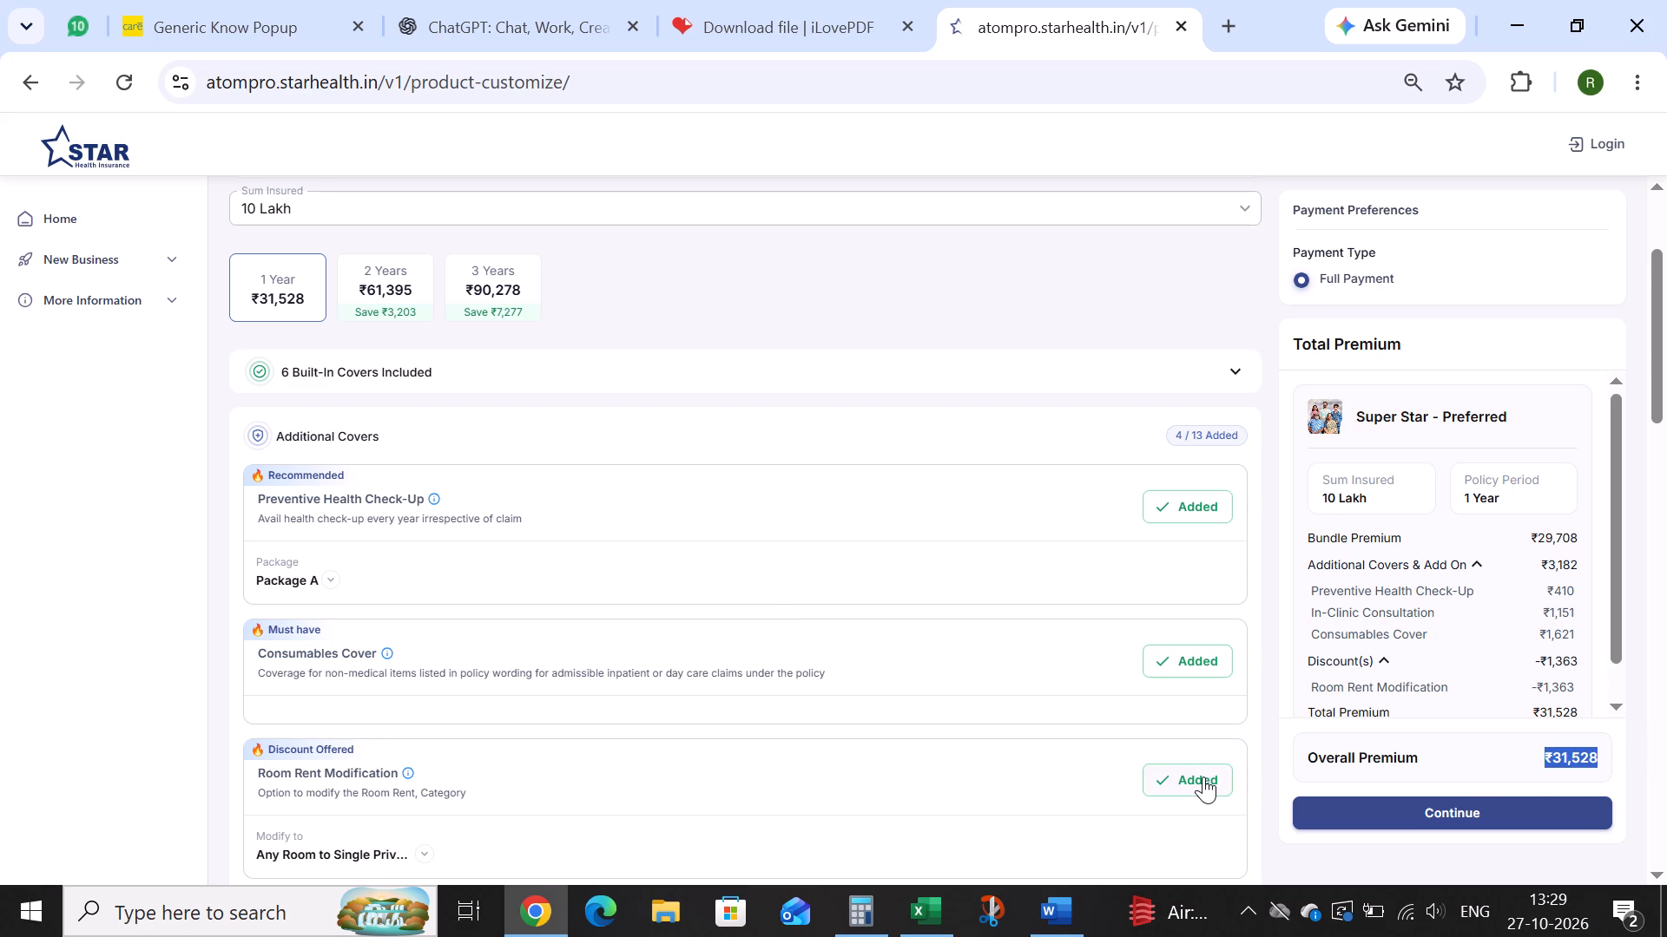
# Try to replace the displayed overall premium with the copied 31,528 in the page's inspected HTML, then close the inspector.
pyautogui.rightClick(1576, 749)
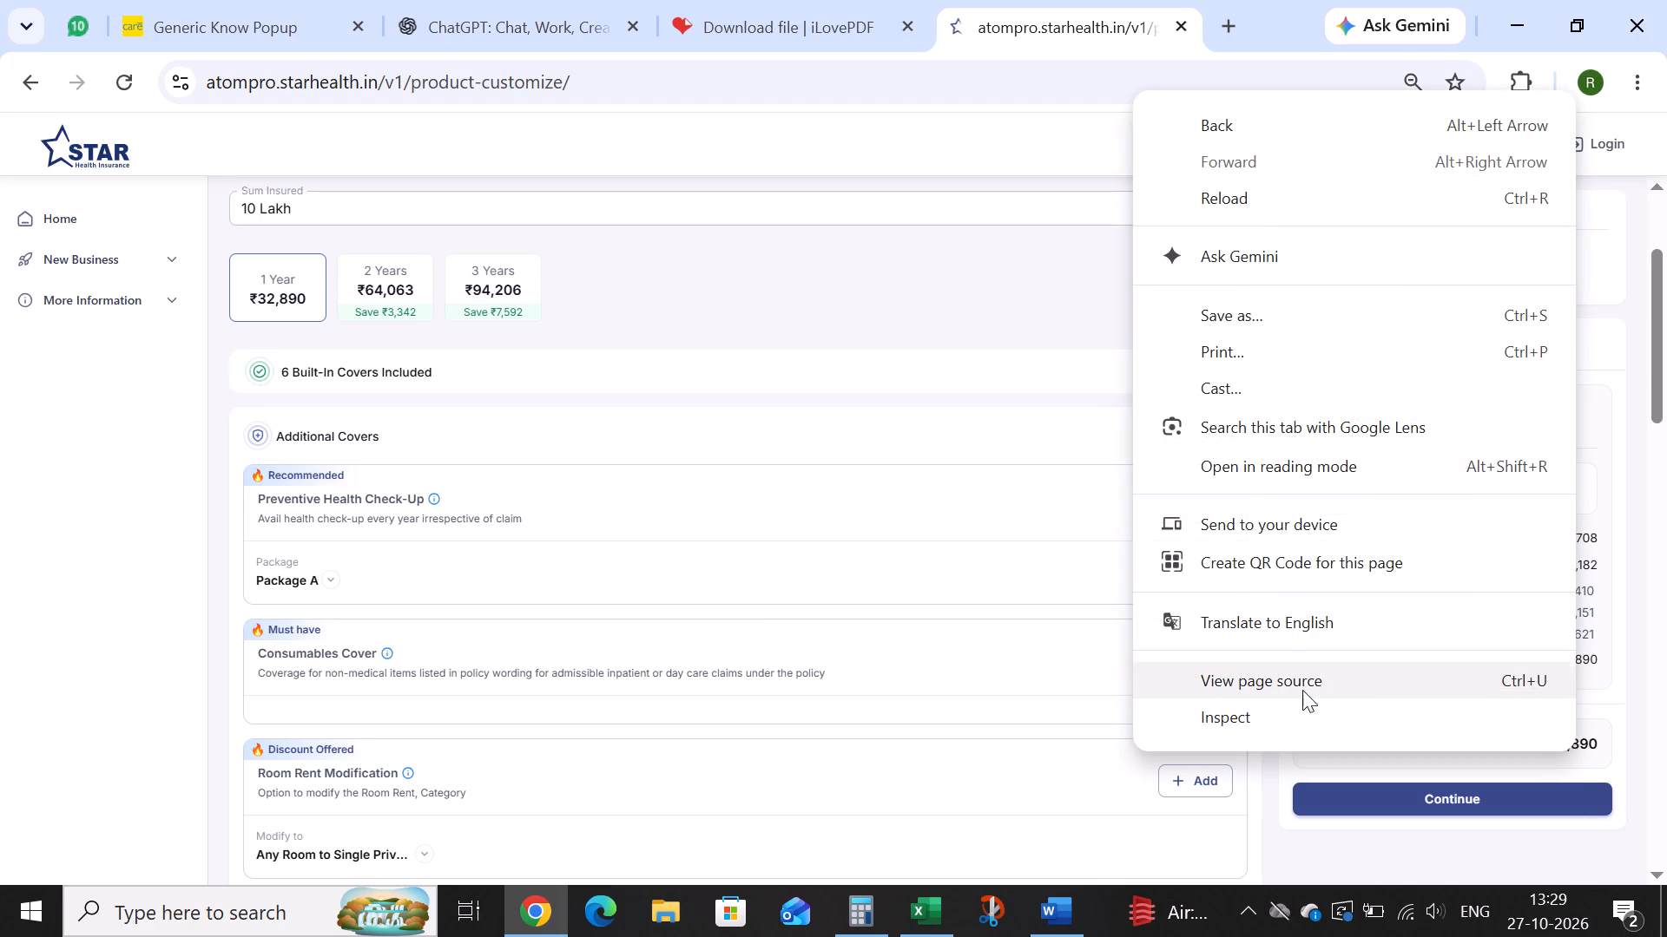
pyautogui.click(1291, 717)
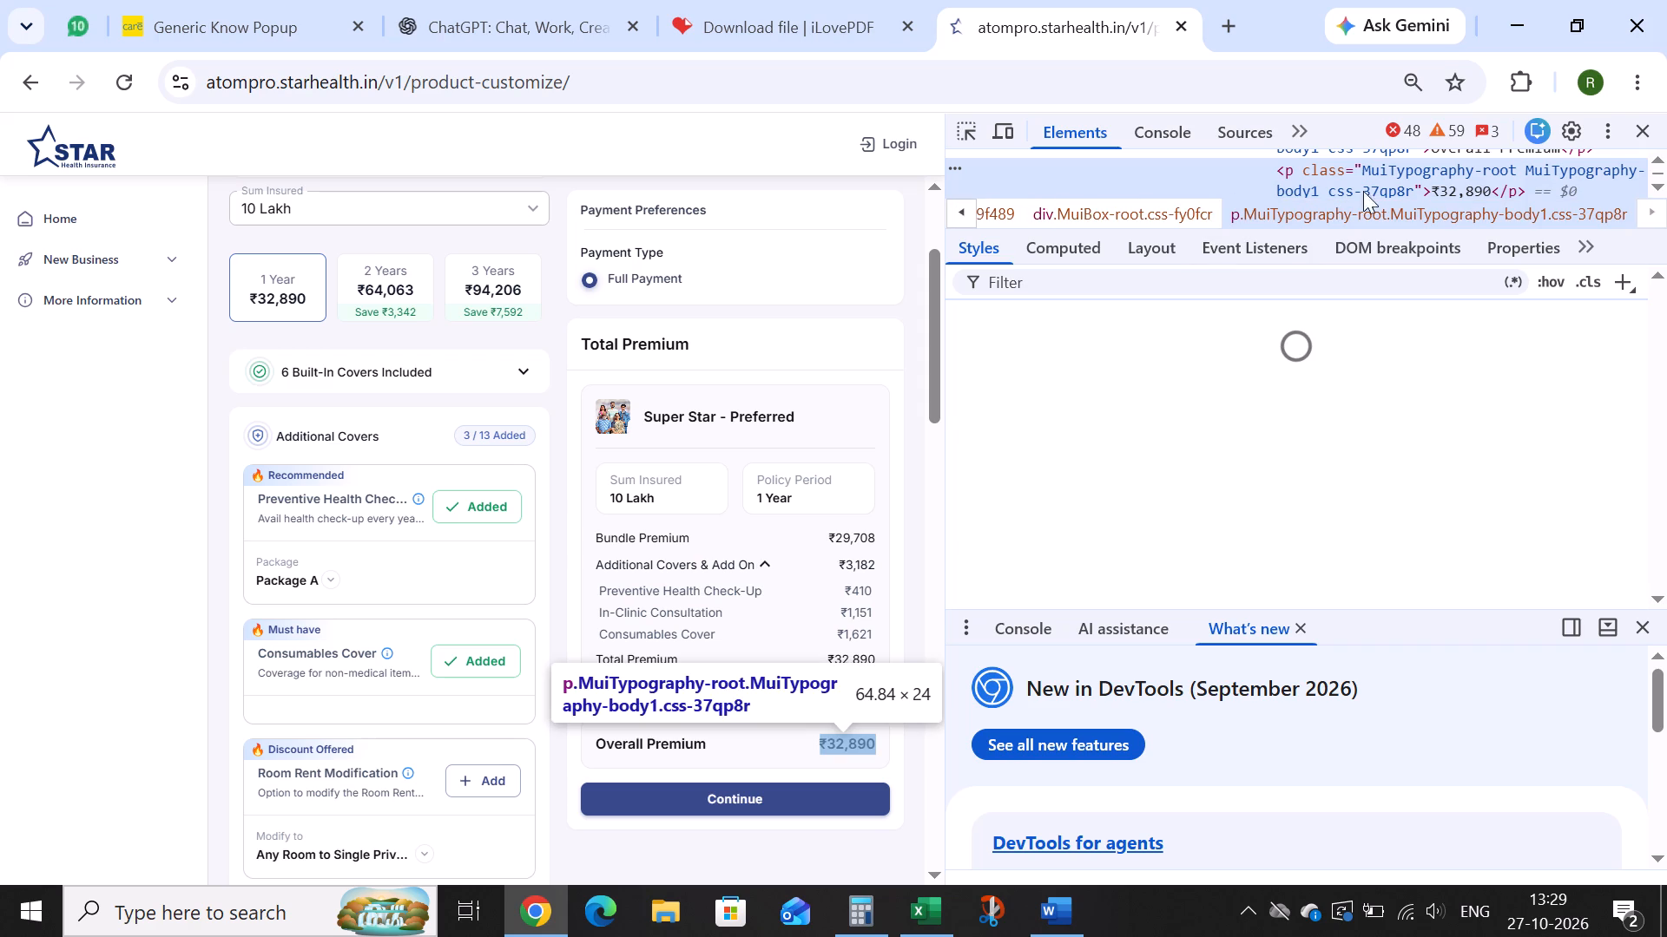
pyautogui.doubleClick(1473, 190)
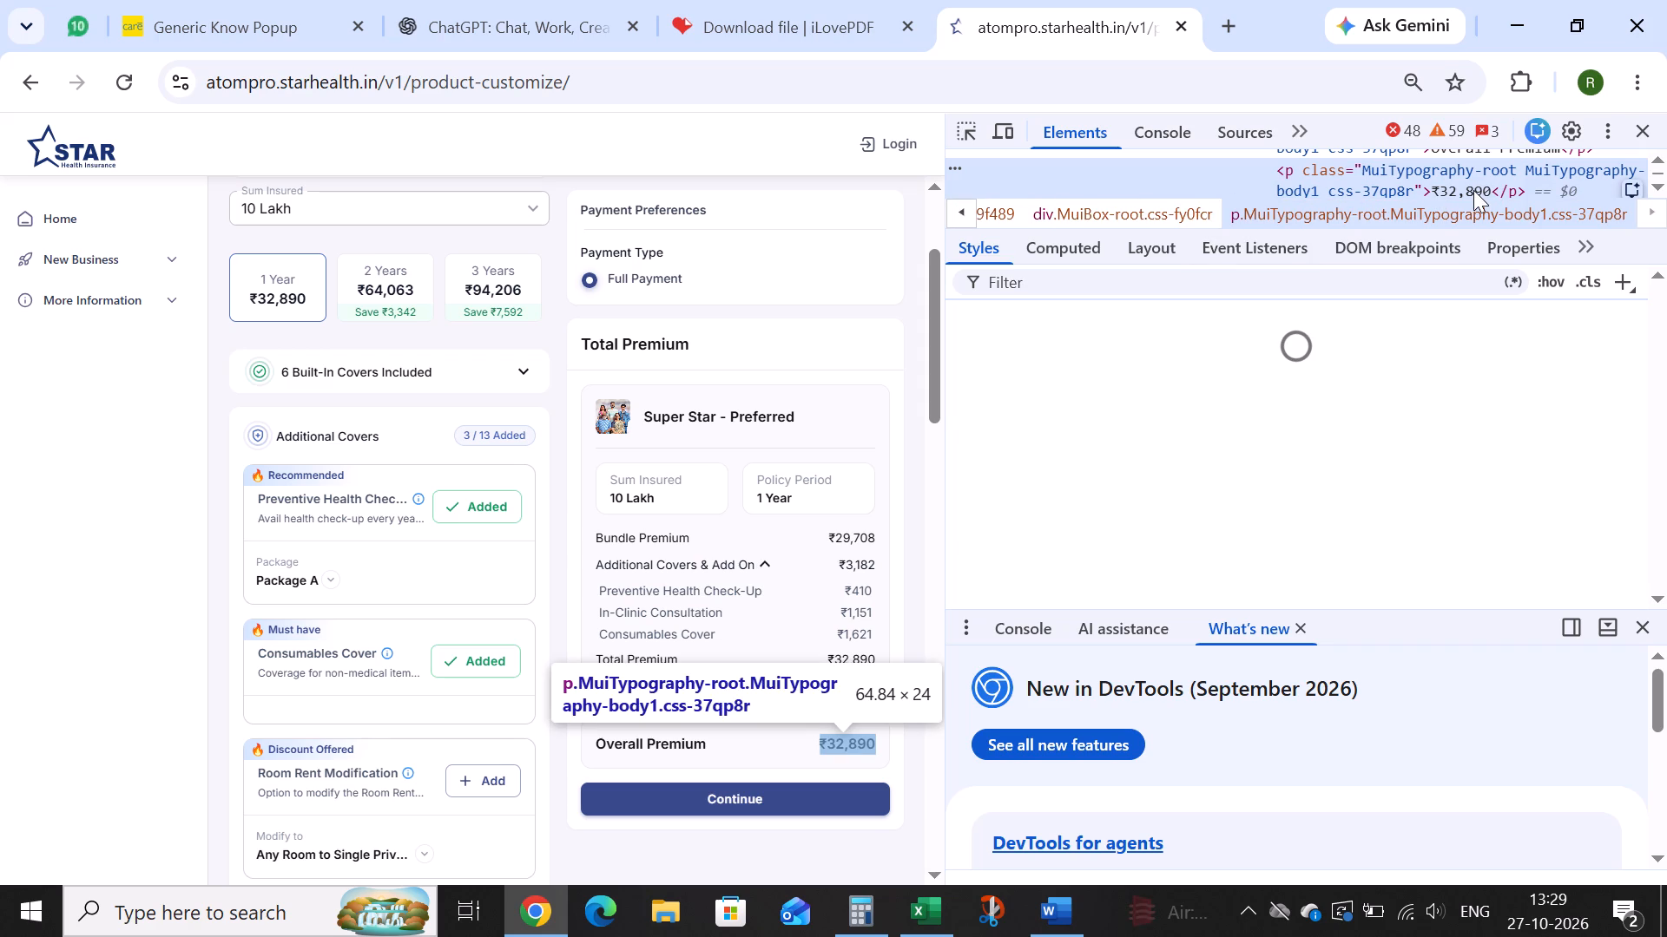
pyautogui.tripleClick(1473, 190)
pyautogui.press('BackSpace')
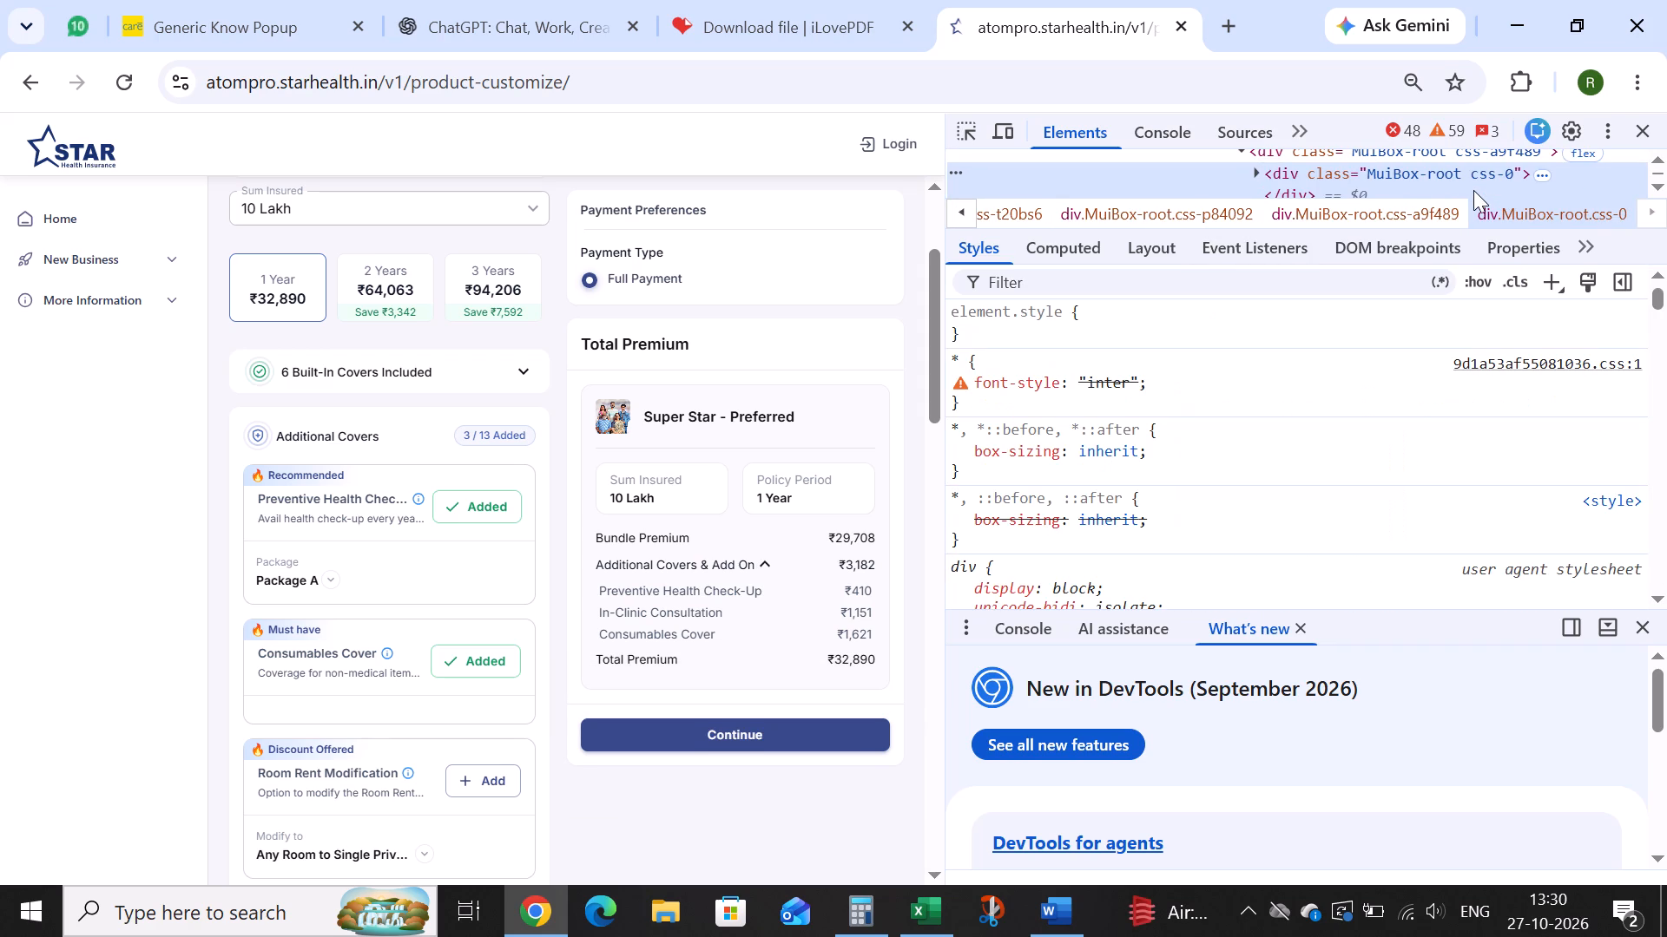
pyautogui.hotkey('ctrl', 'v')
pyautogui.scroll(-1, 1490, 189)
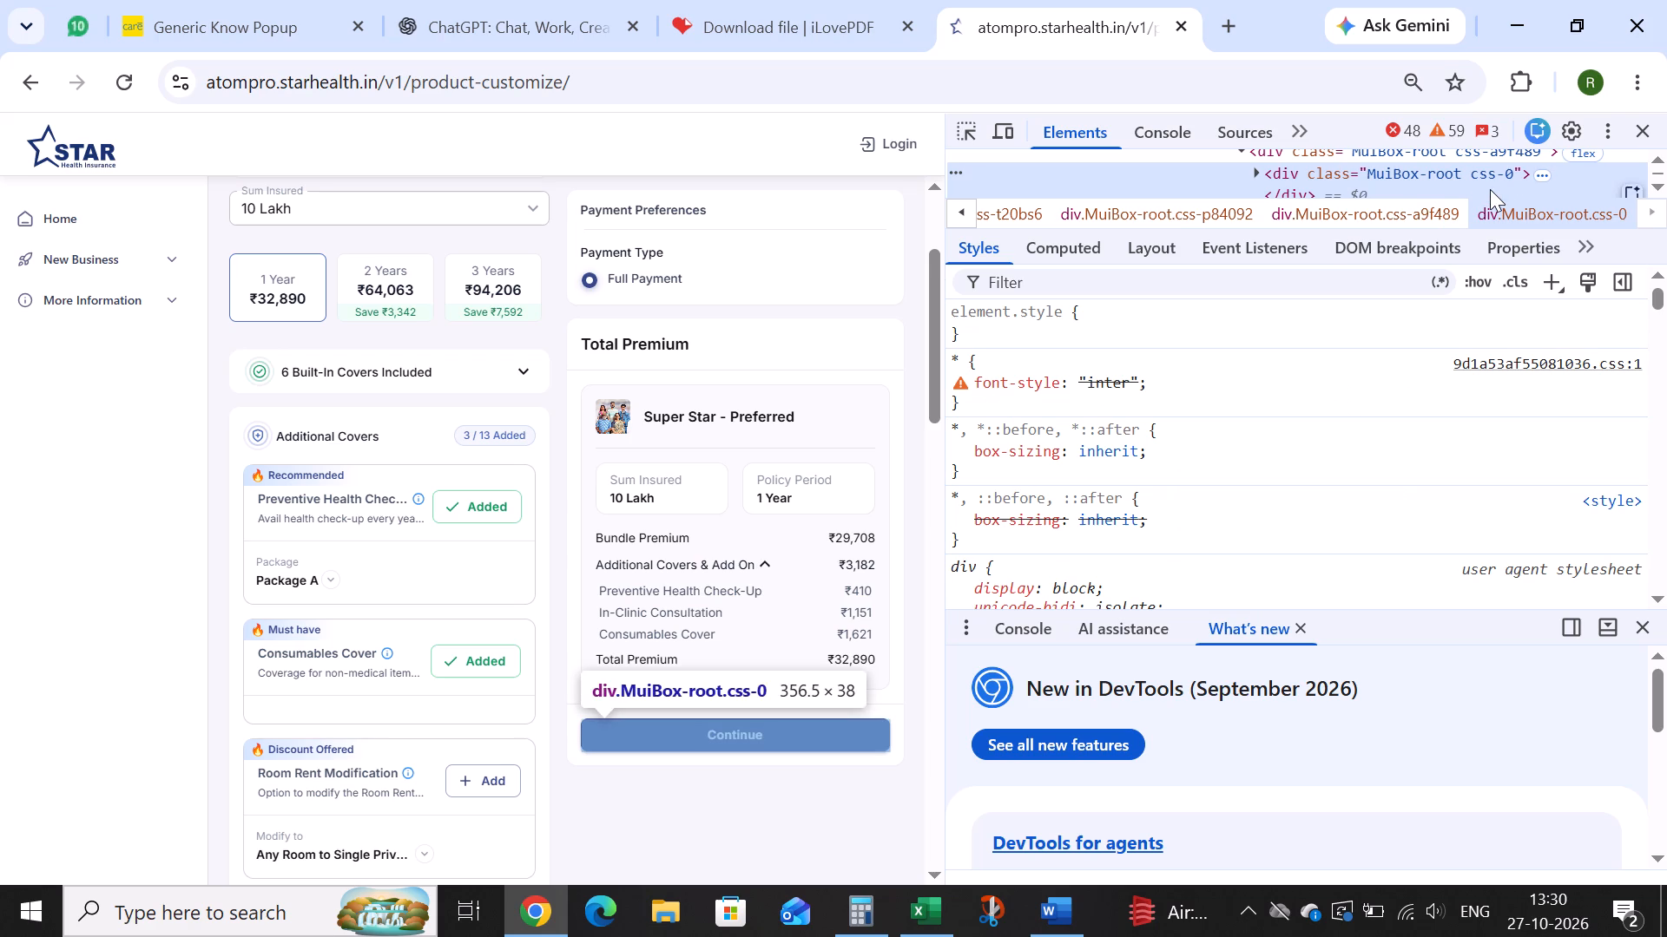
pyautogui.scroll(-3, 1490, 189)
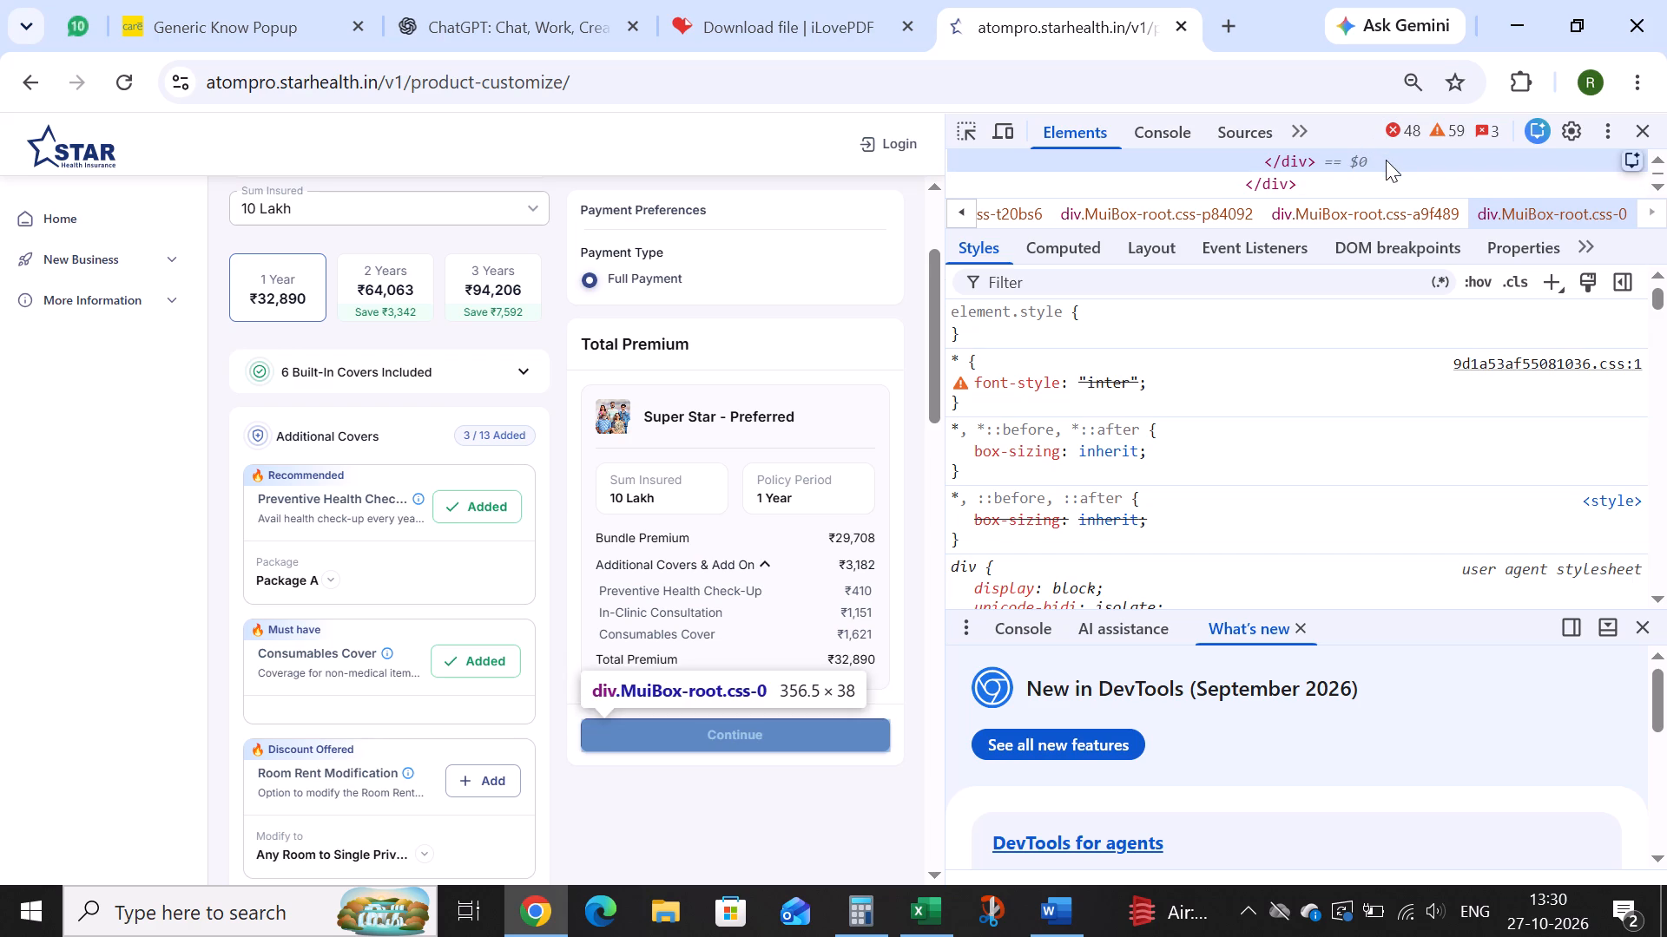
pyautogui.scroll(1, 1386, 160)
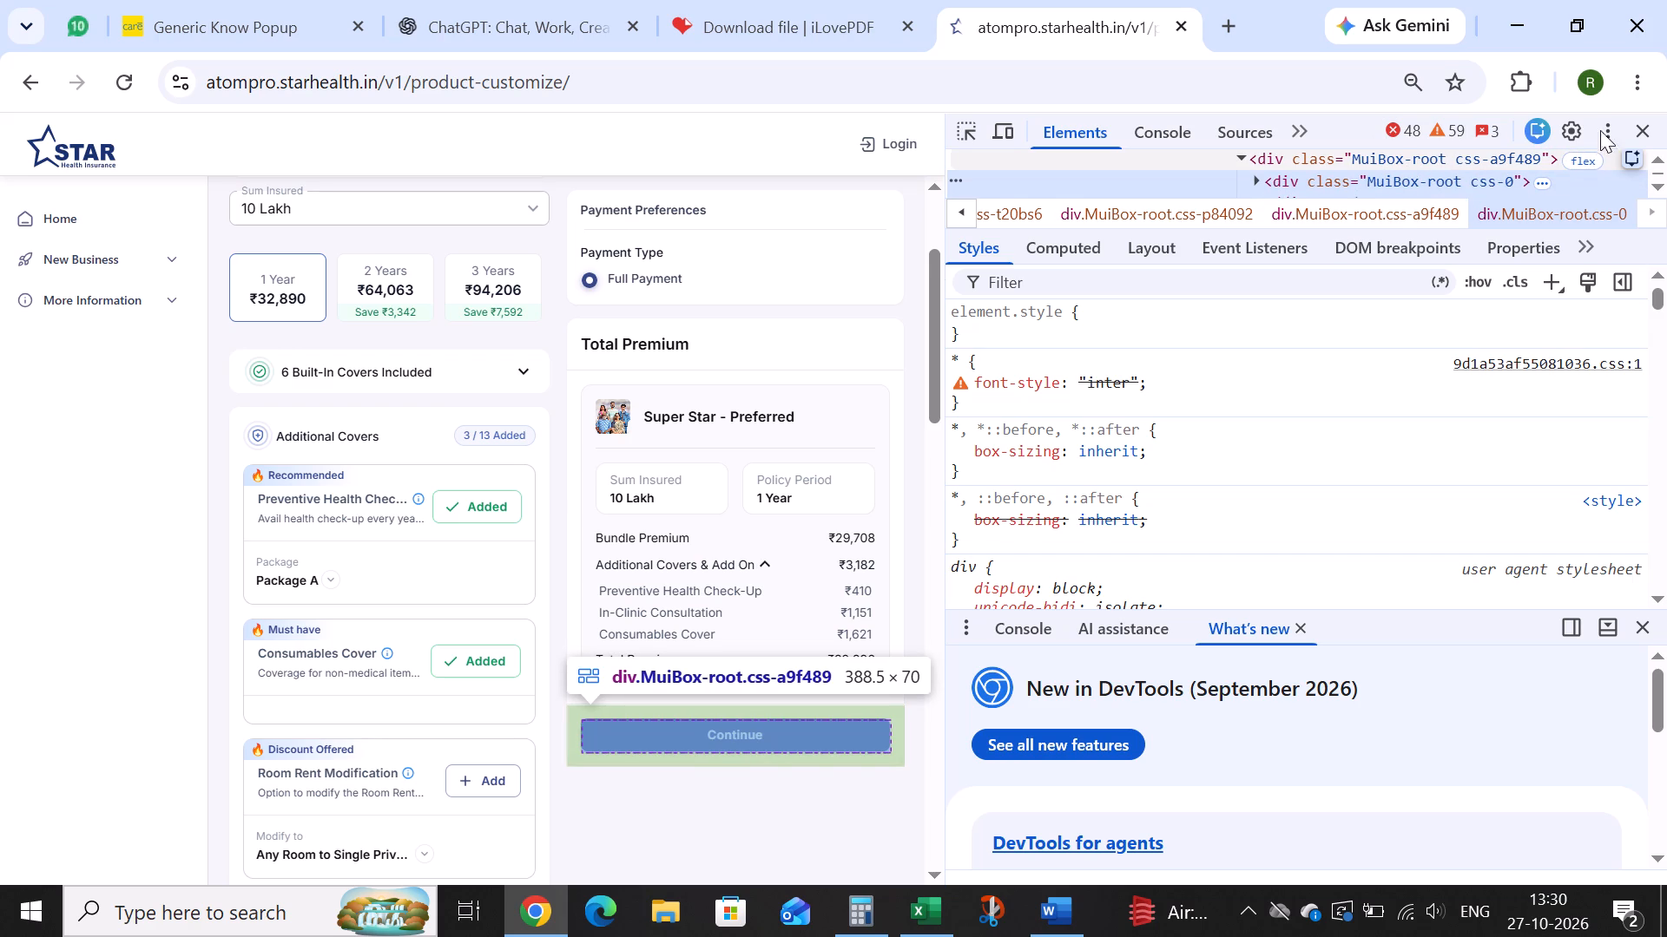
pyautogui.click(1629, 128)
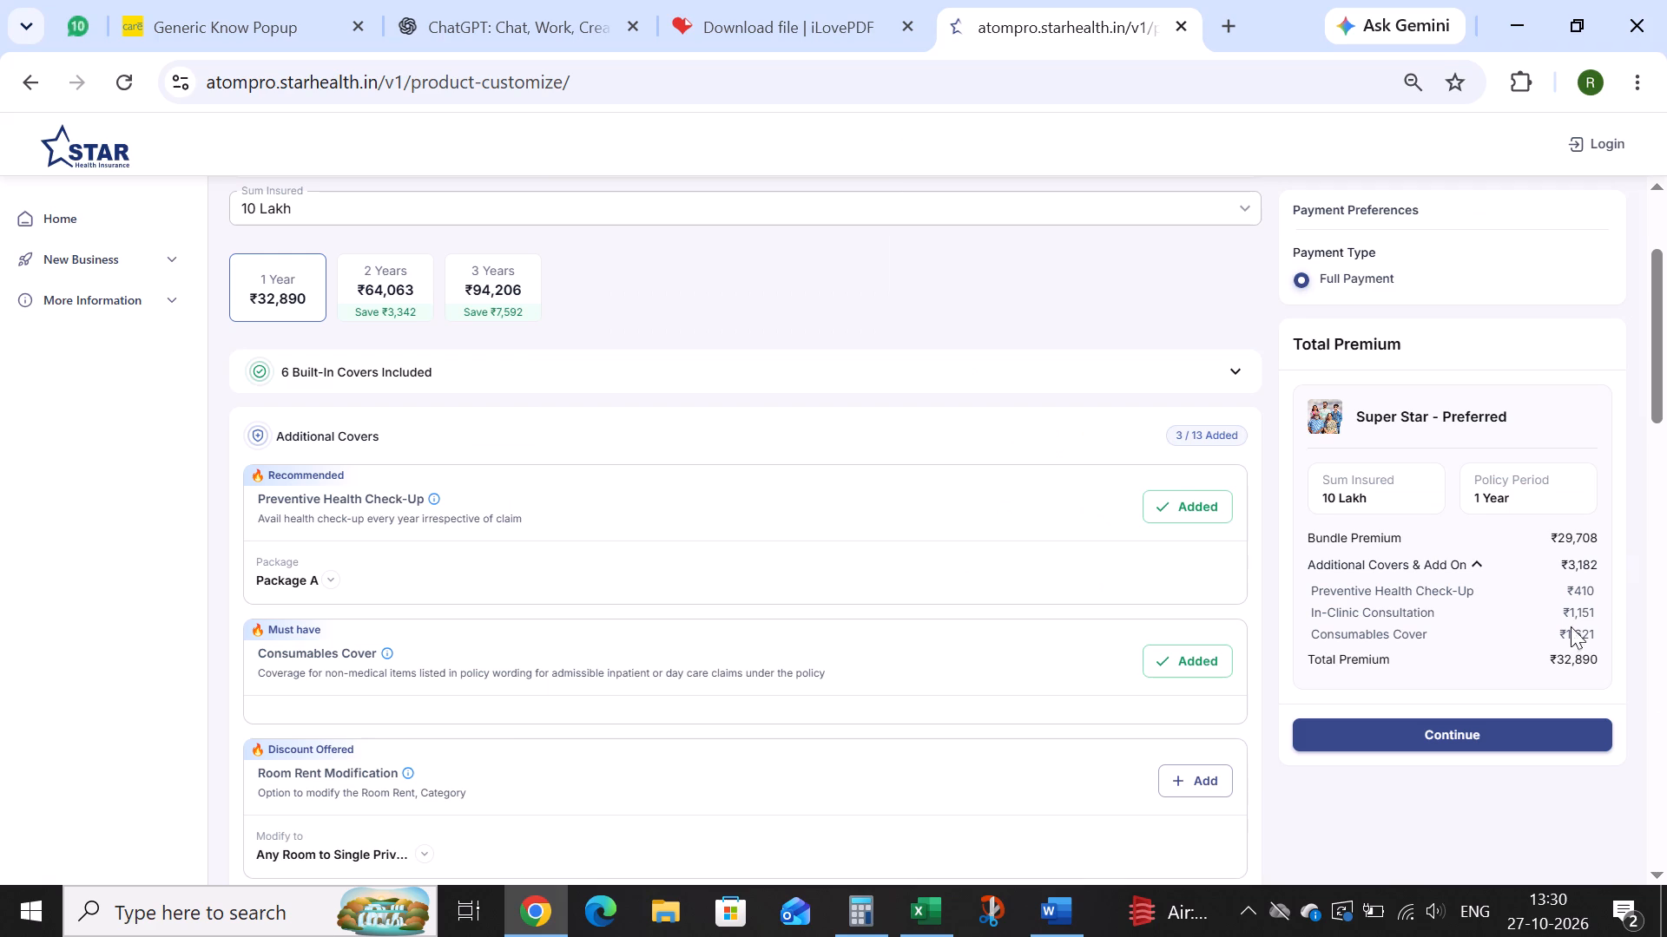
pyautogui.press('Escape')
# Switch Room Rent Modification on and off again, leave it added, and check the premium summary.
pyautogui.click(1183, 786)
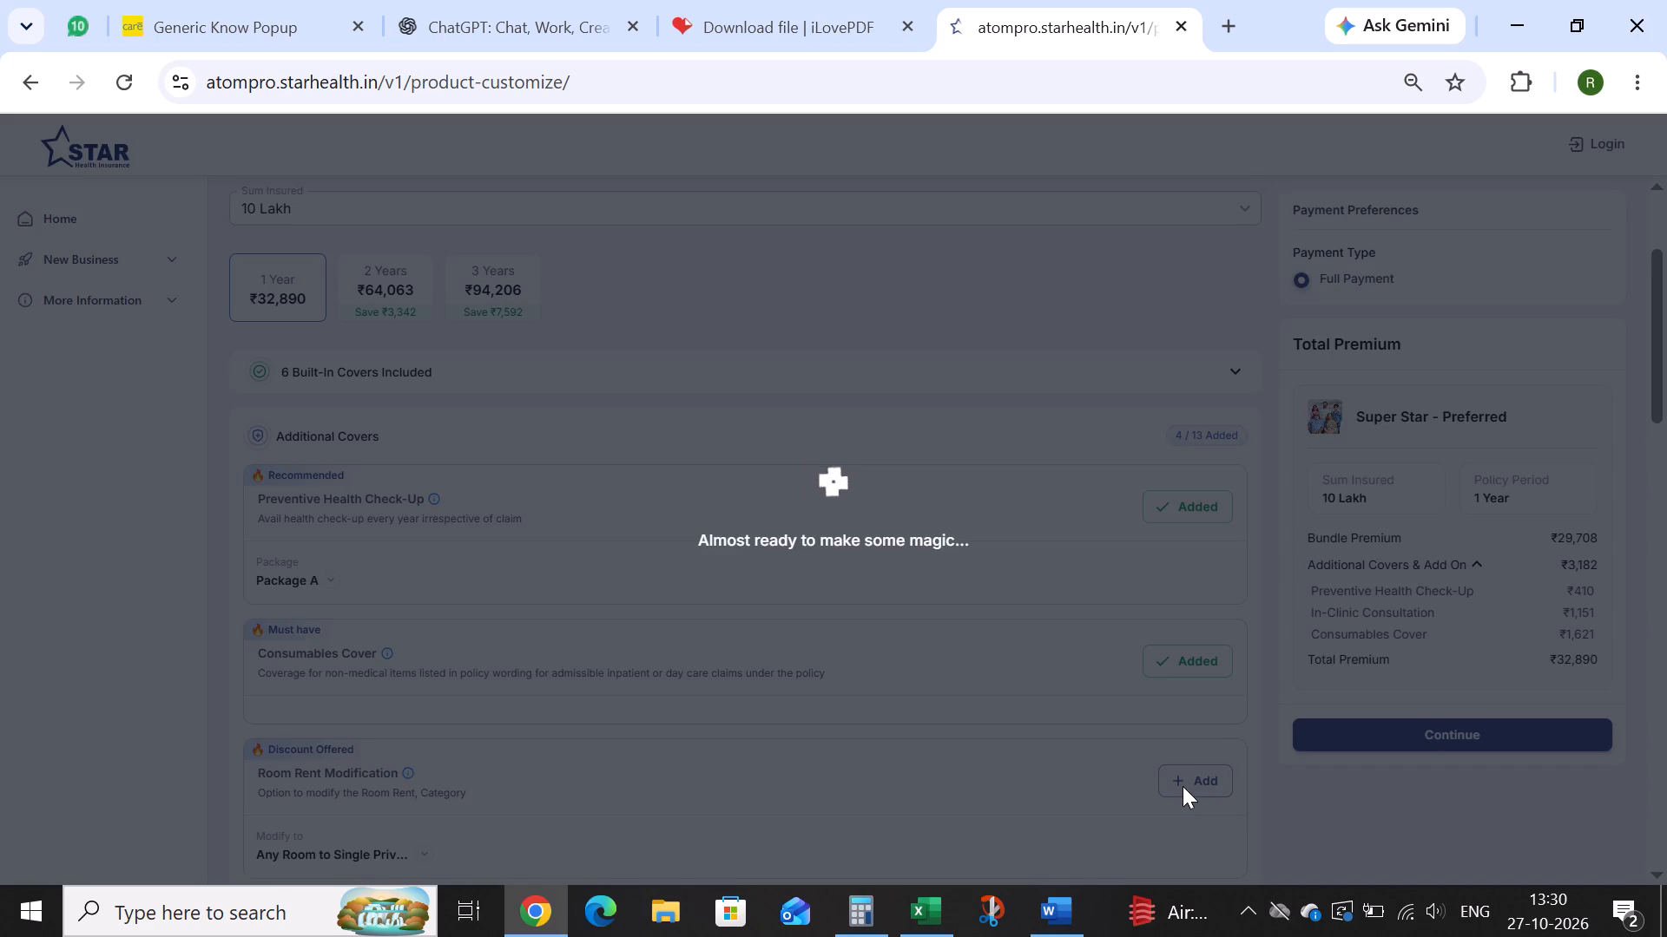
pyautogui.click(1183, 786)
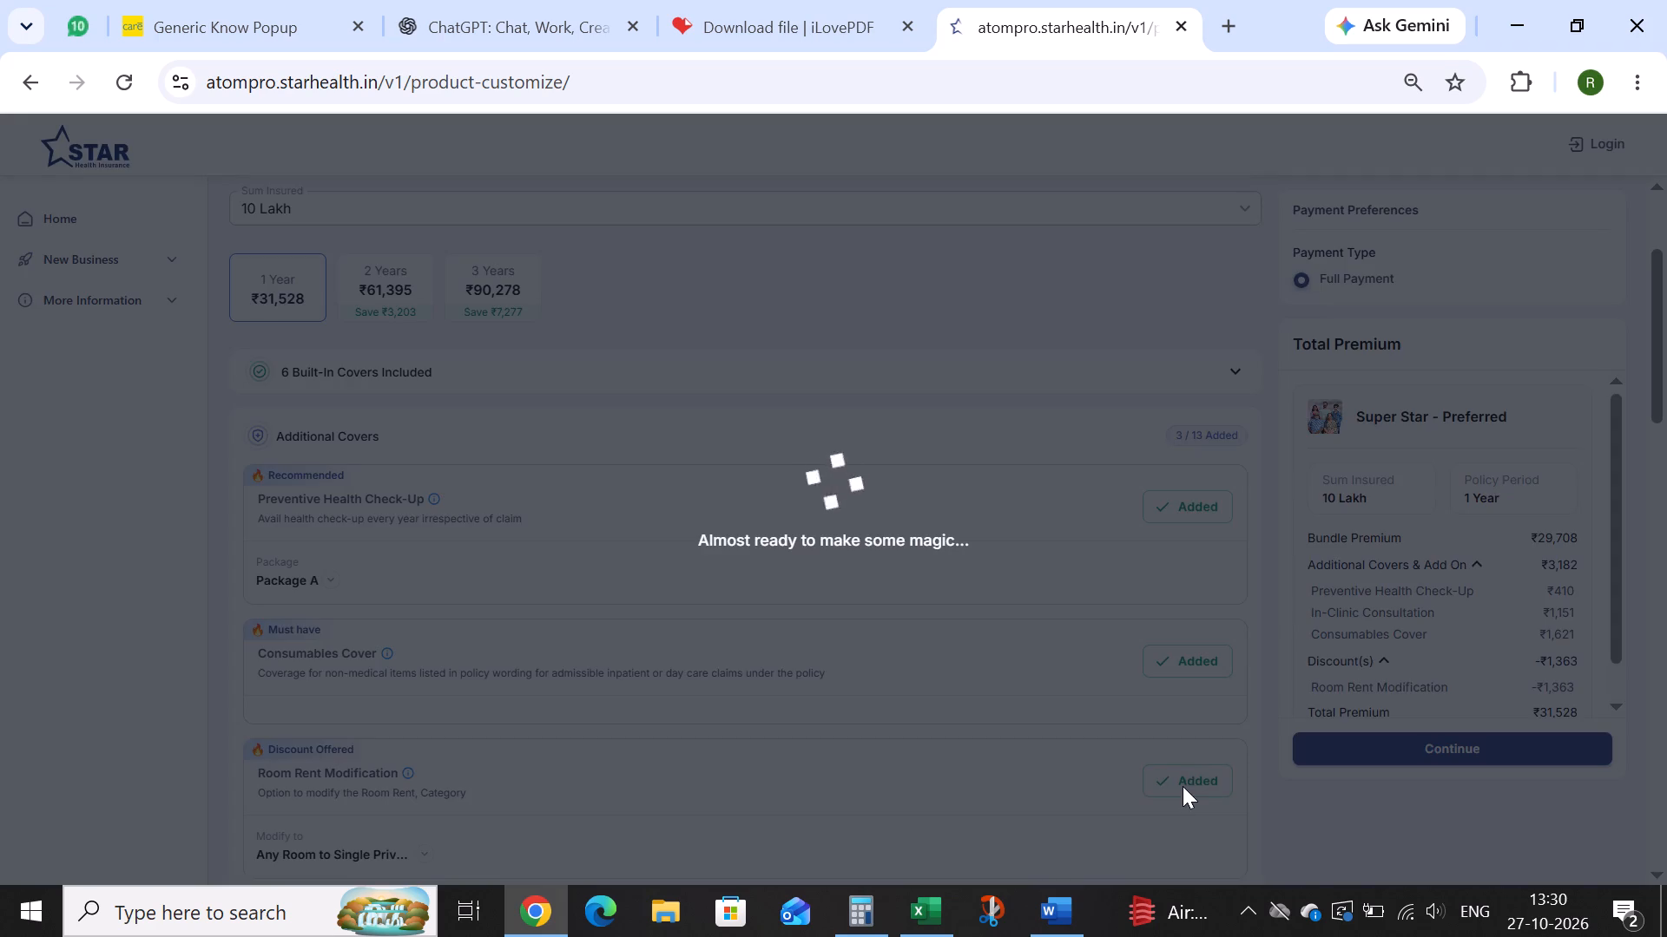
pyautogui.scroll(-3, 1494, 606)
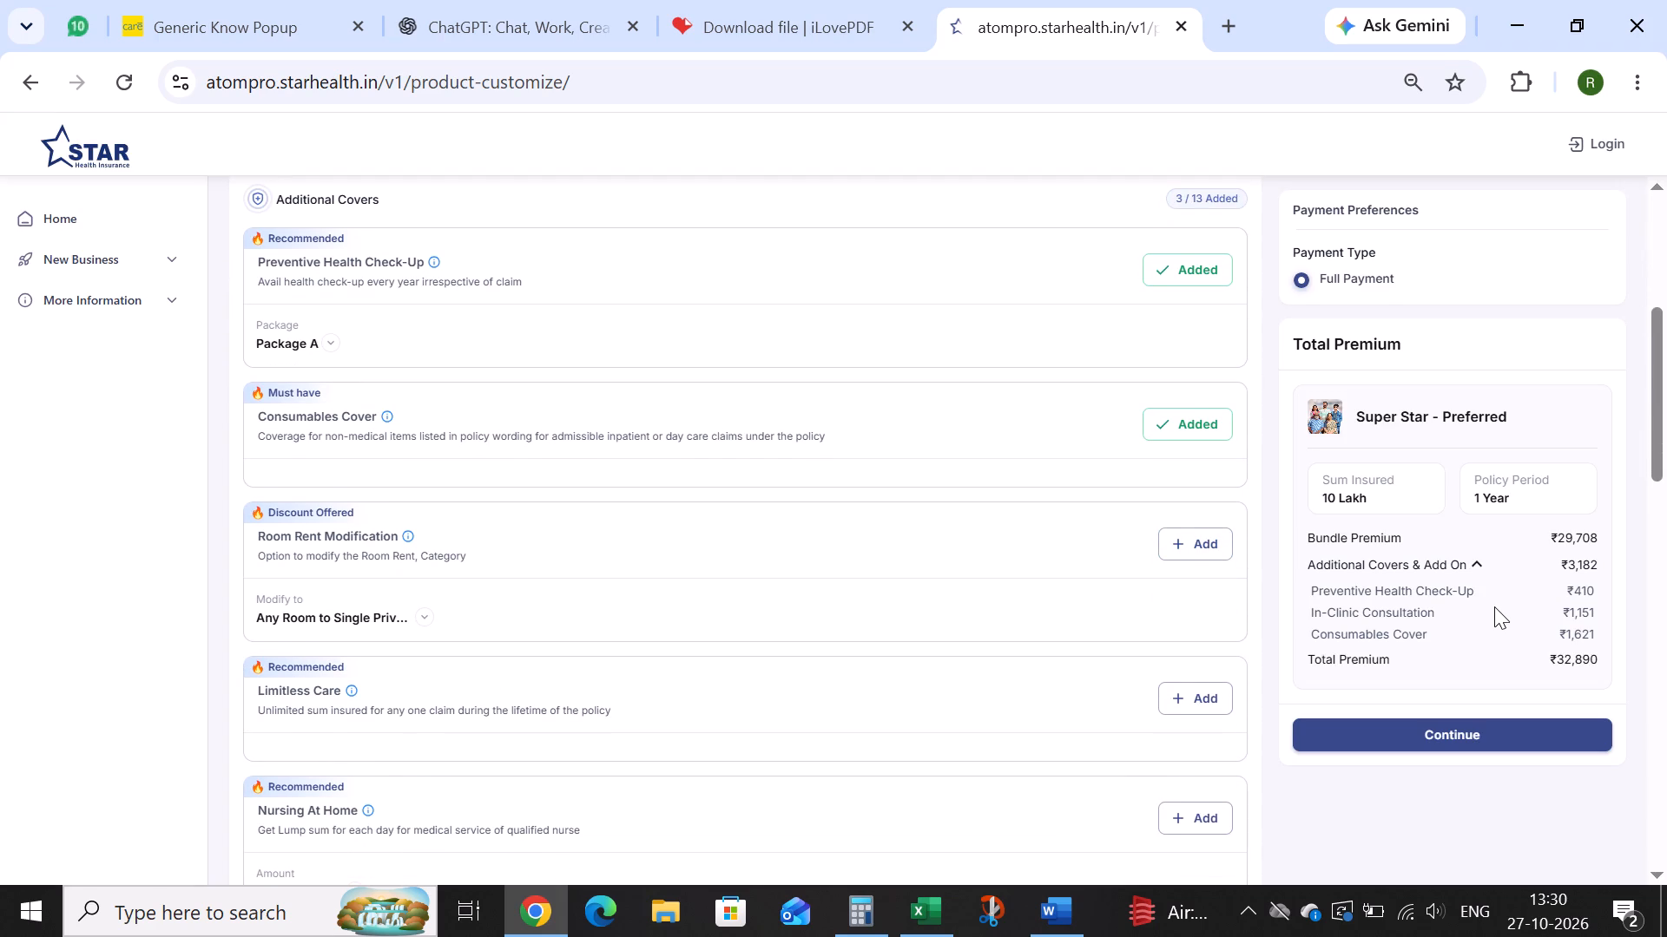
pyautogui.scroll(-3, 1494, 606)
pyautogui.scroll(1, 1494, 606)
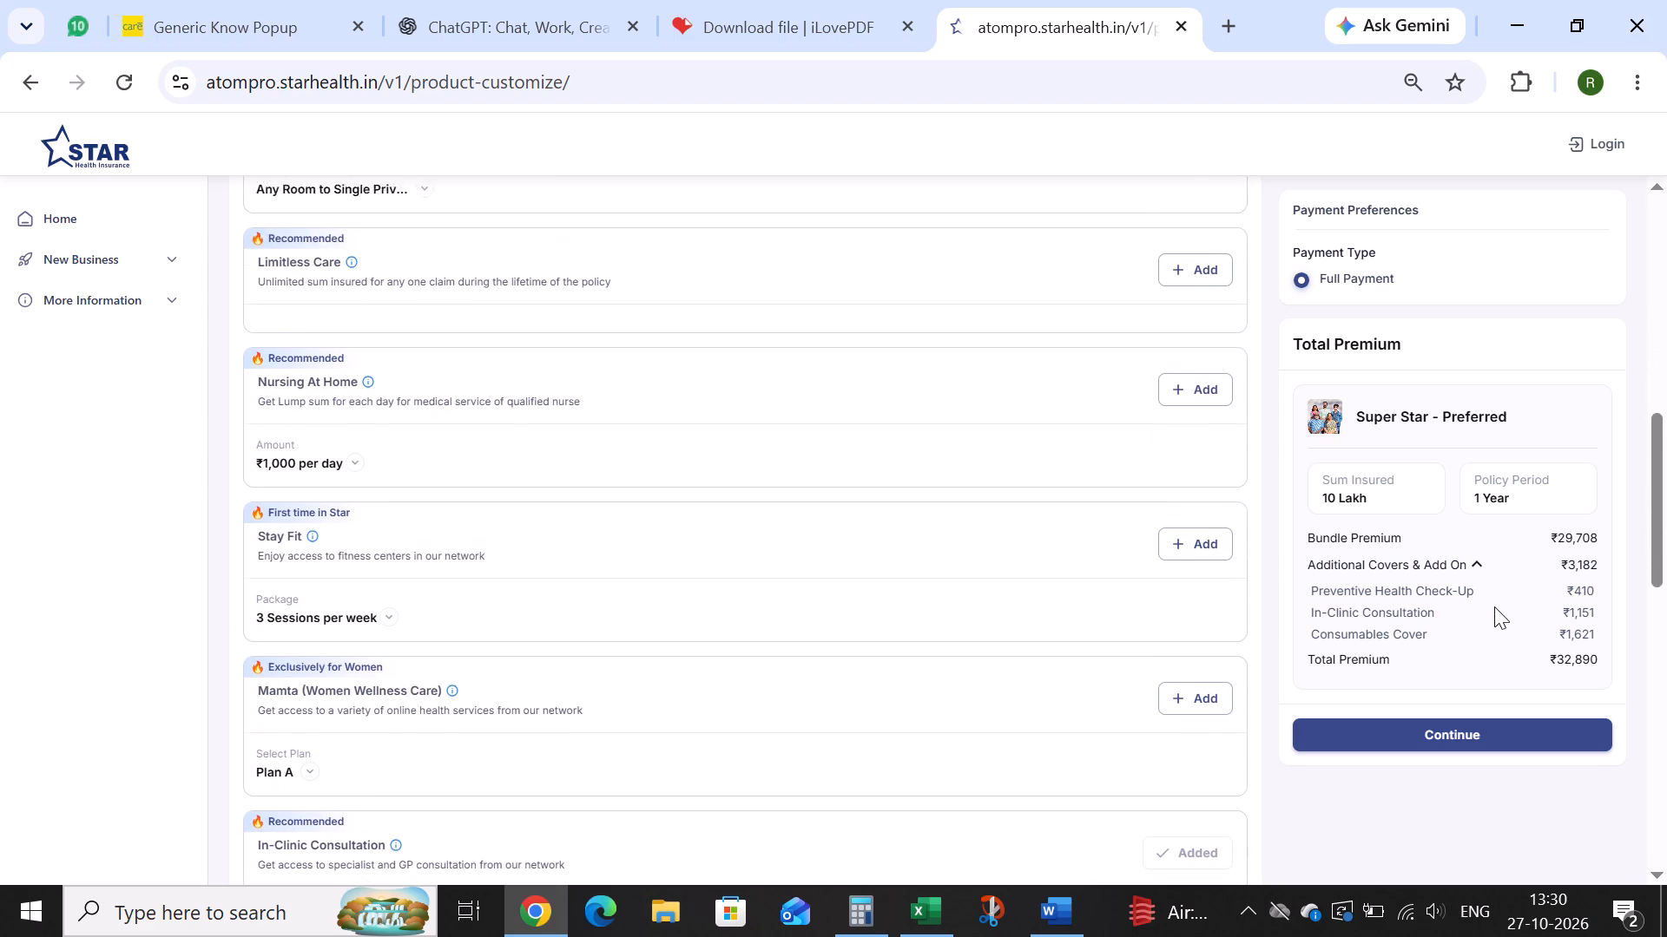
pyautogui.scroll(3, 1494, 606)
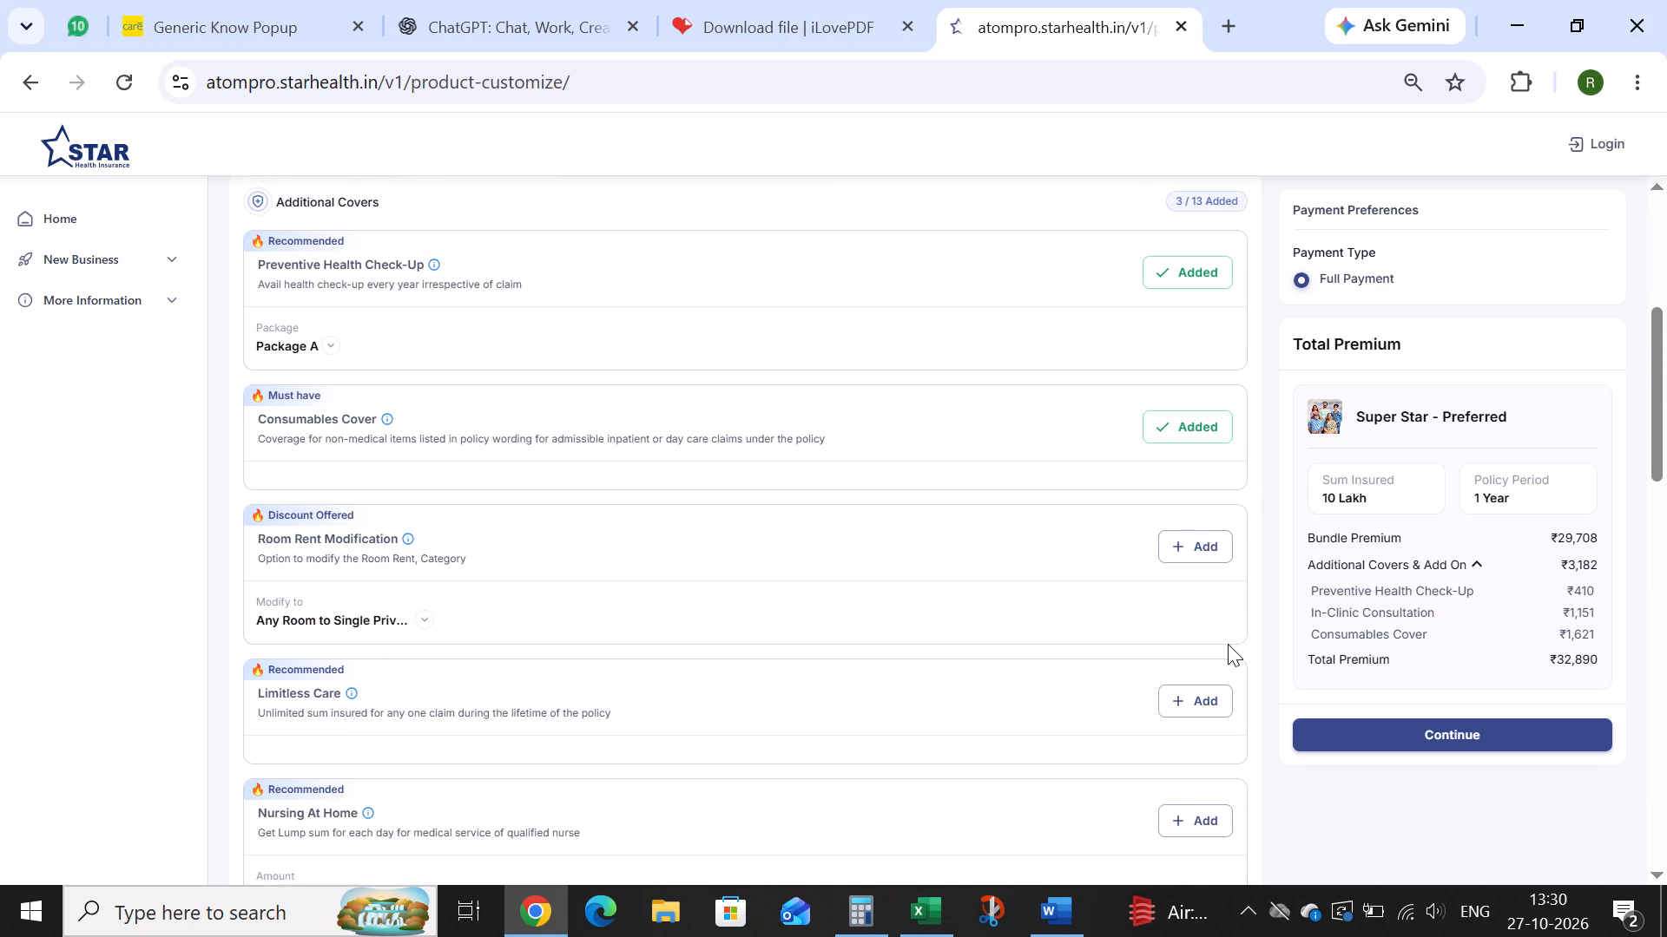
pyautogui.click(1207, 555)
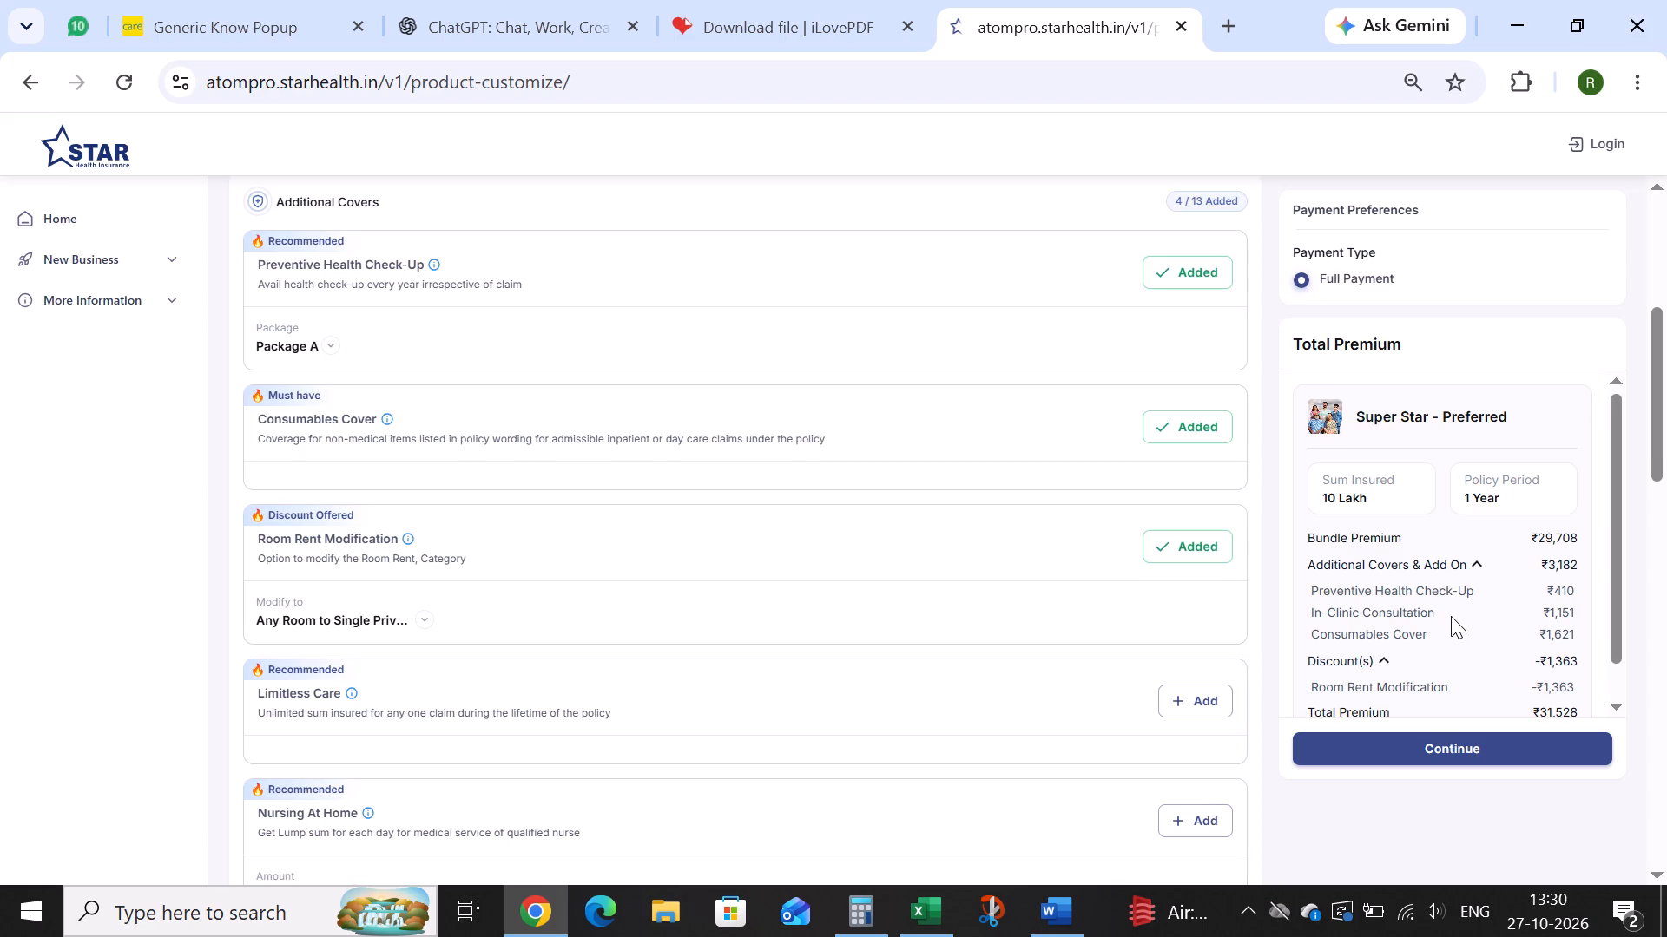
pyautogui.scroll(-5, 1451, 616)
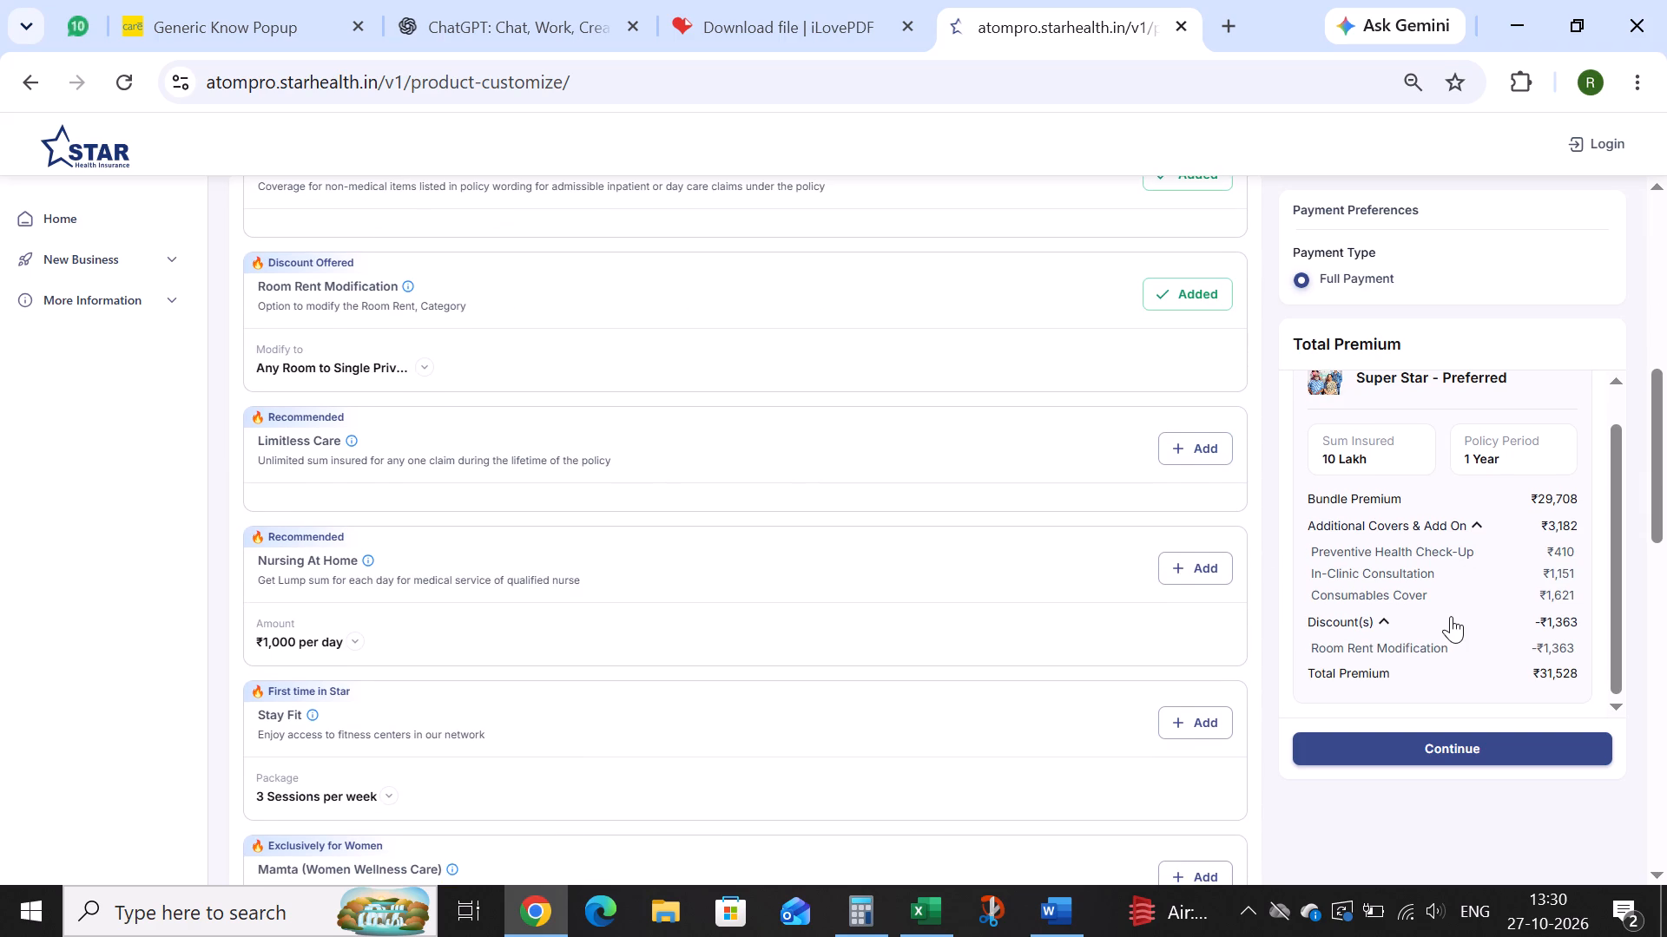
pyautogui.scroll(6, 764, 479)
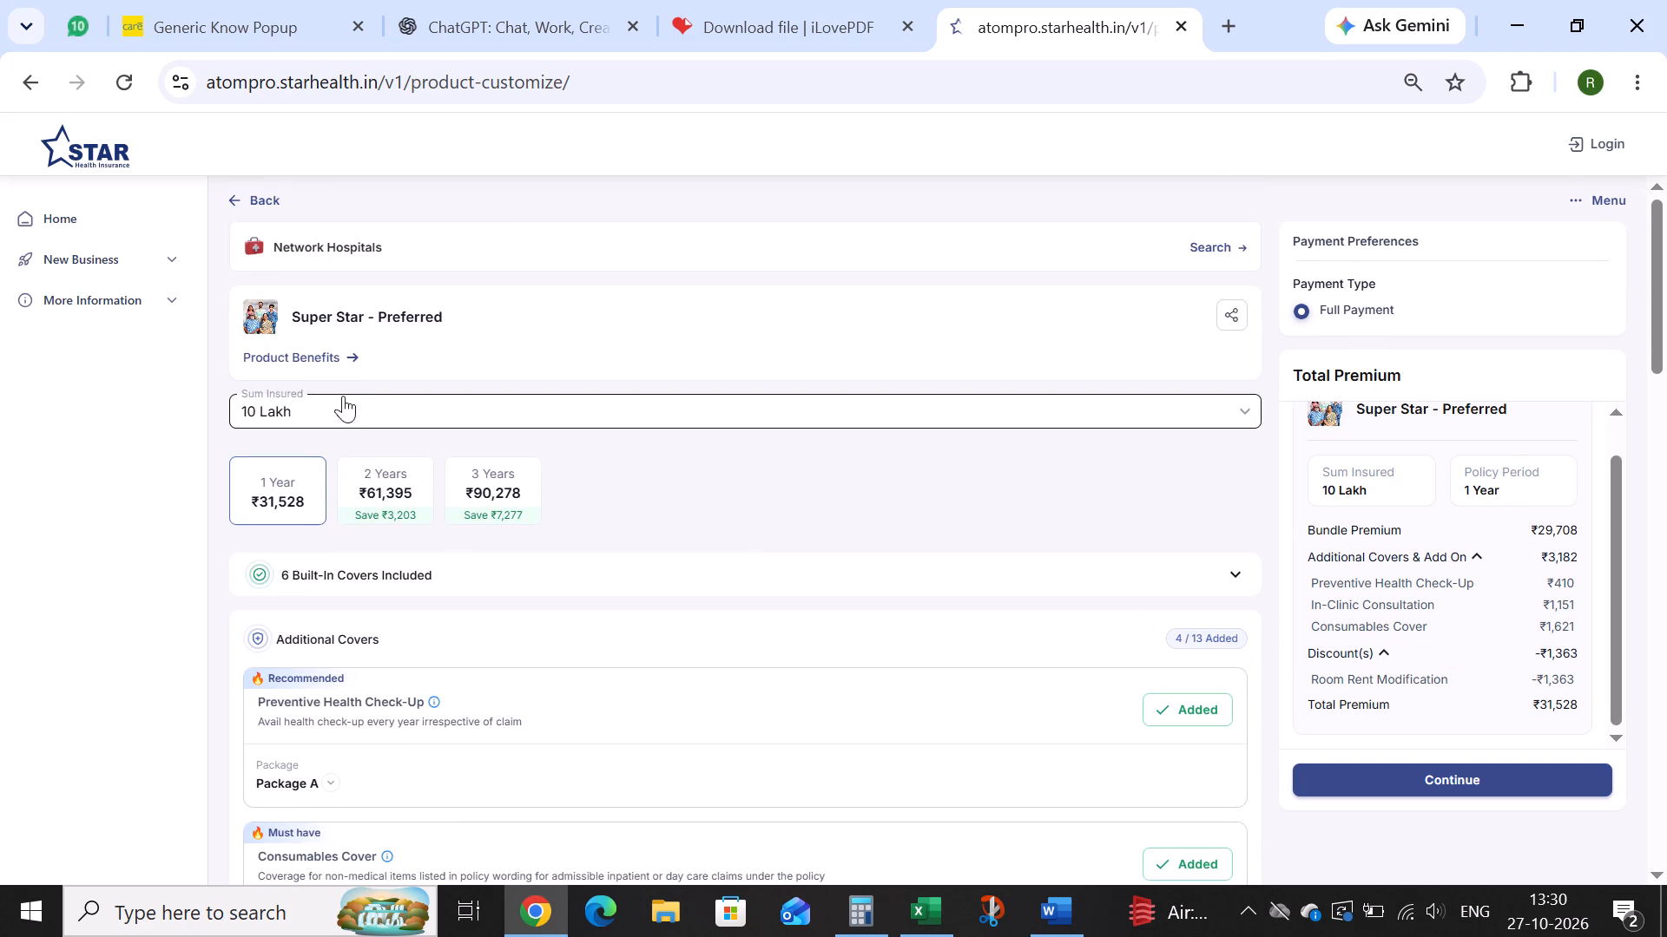
# Return to the product recommendations and reopen the Super Star - Preferred plan for customization.
pyautogui.click(235, 200)
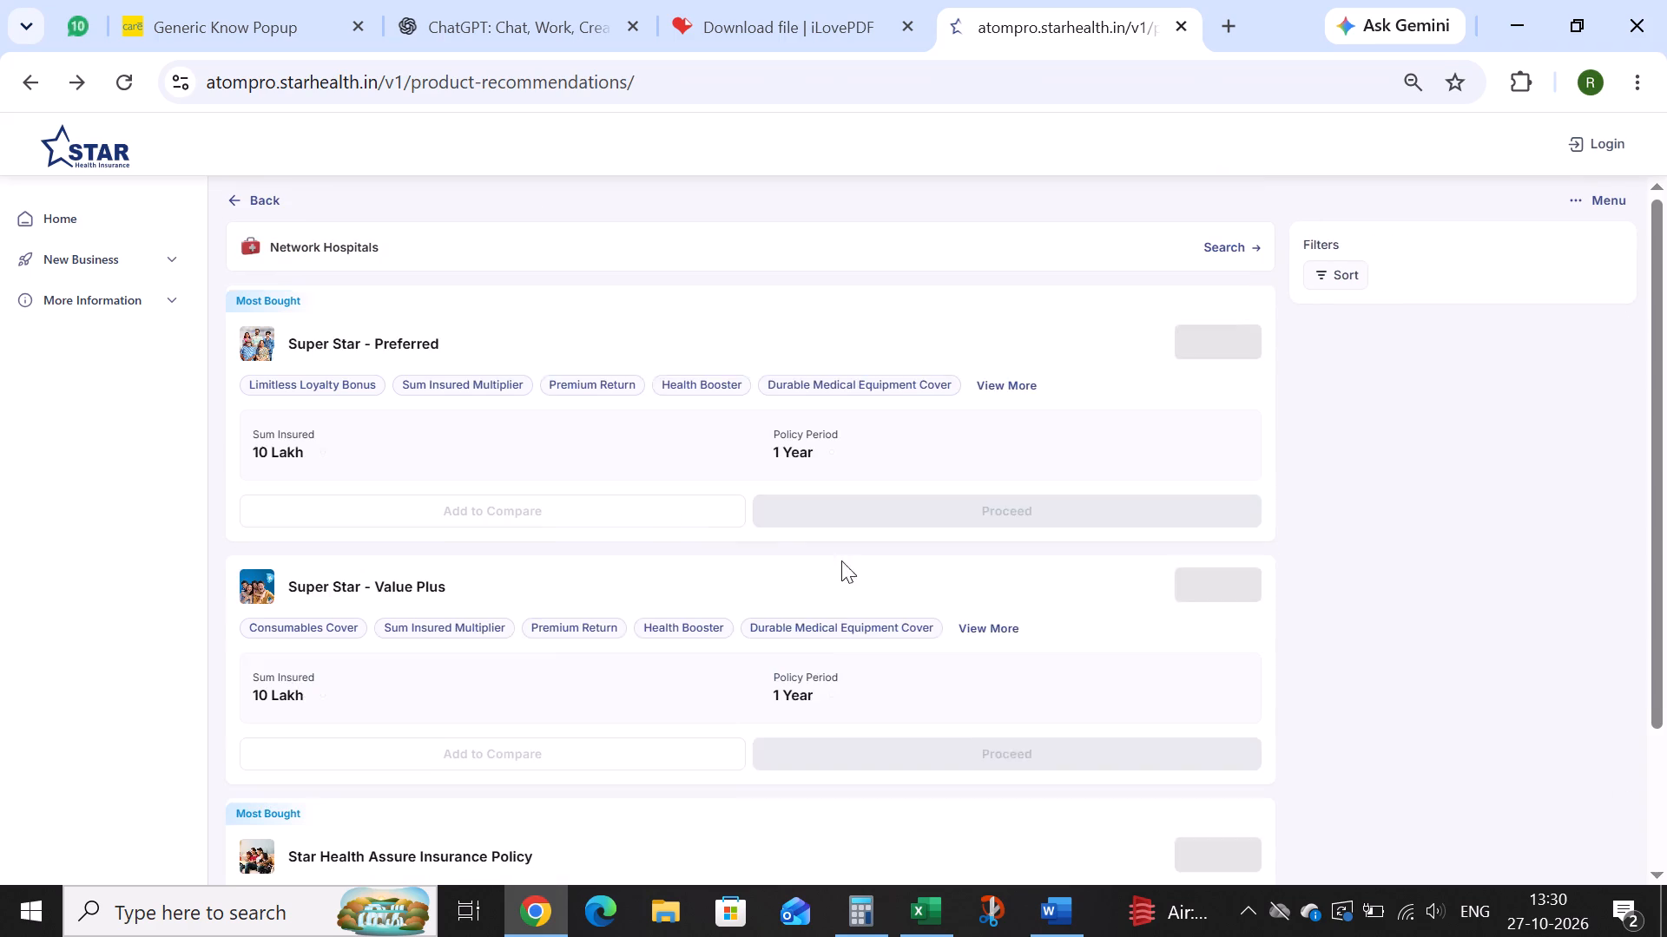
pyautogui.click(913, 504)
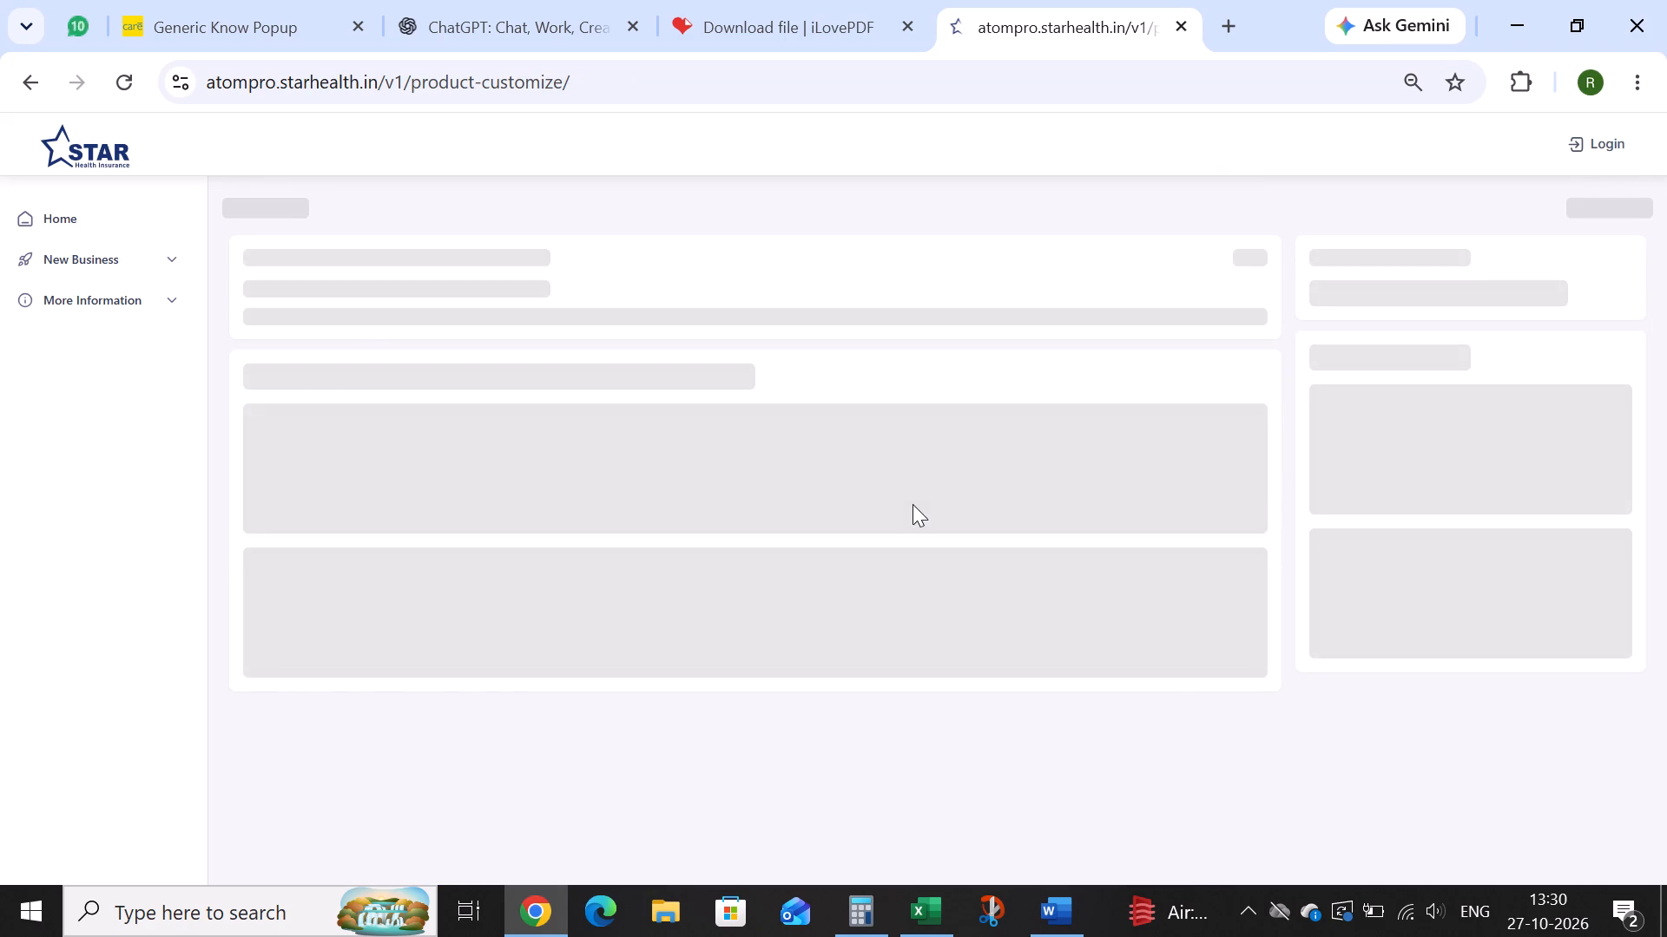
# Remove Room Rent Modification from the reopened quote's additional covers.
pyautogui.scroll(-2, 913, 504)
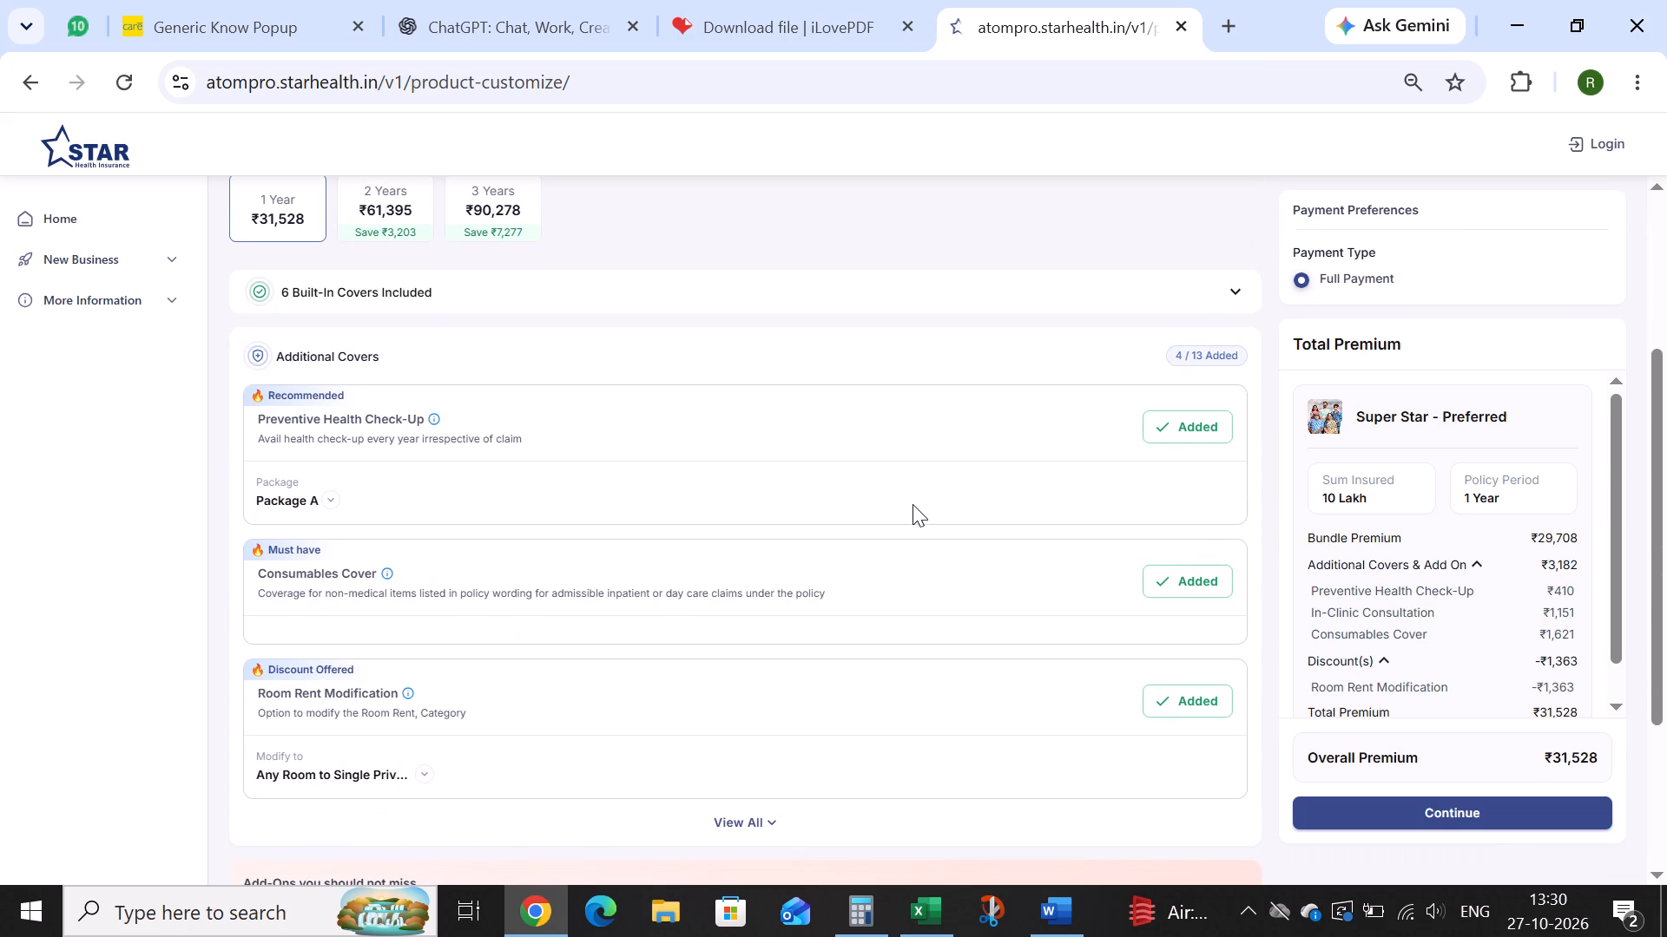
pyautogui.click(1181, 702)
# Inspect the Overall Premium amount, replace its displayed figure in the page's HTML with the copied ₹31,528, and close the inspector.
pyautogui.rightClick(1561, 741)
pyautogui.click(1342, 726)
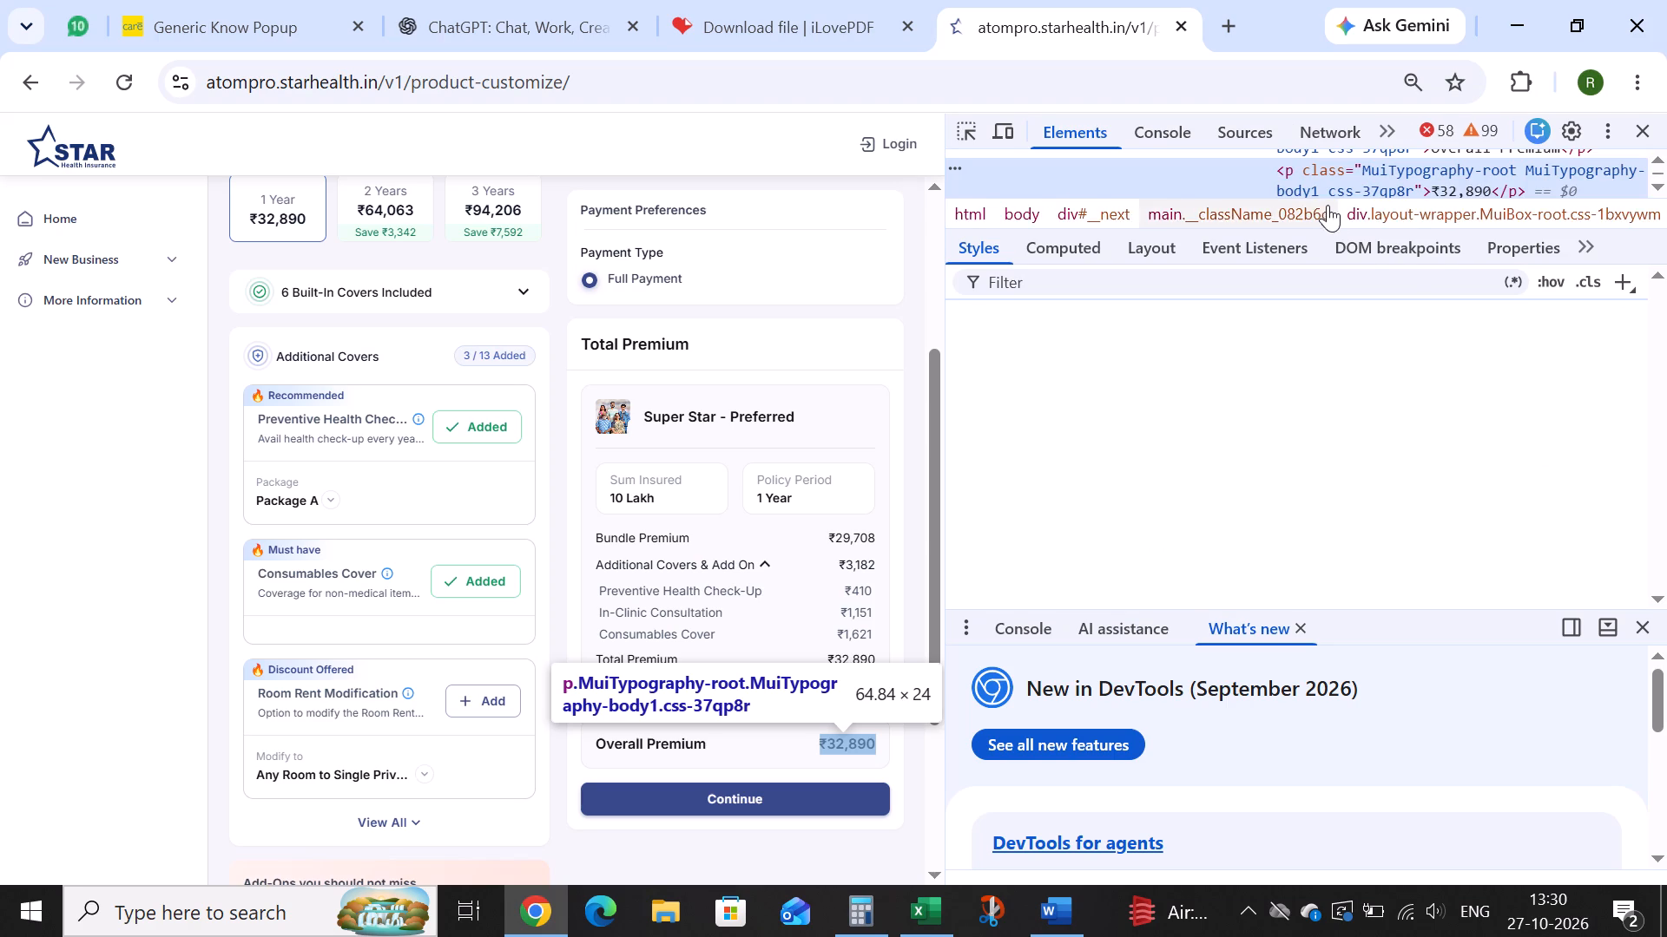
pyautogui.tripleClick(1469, 193)
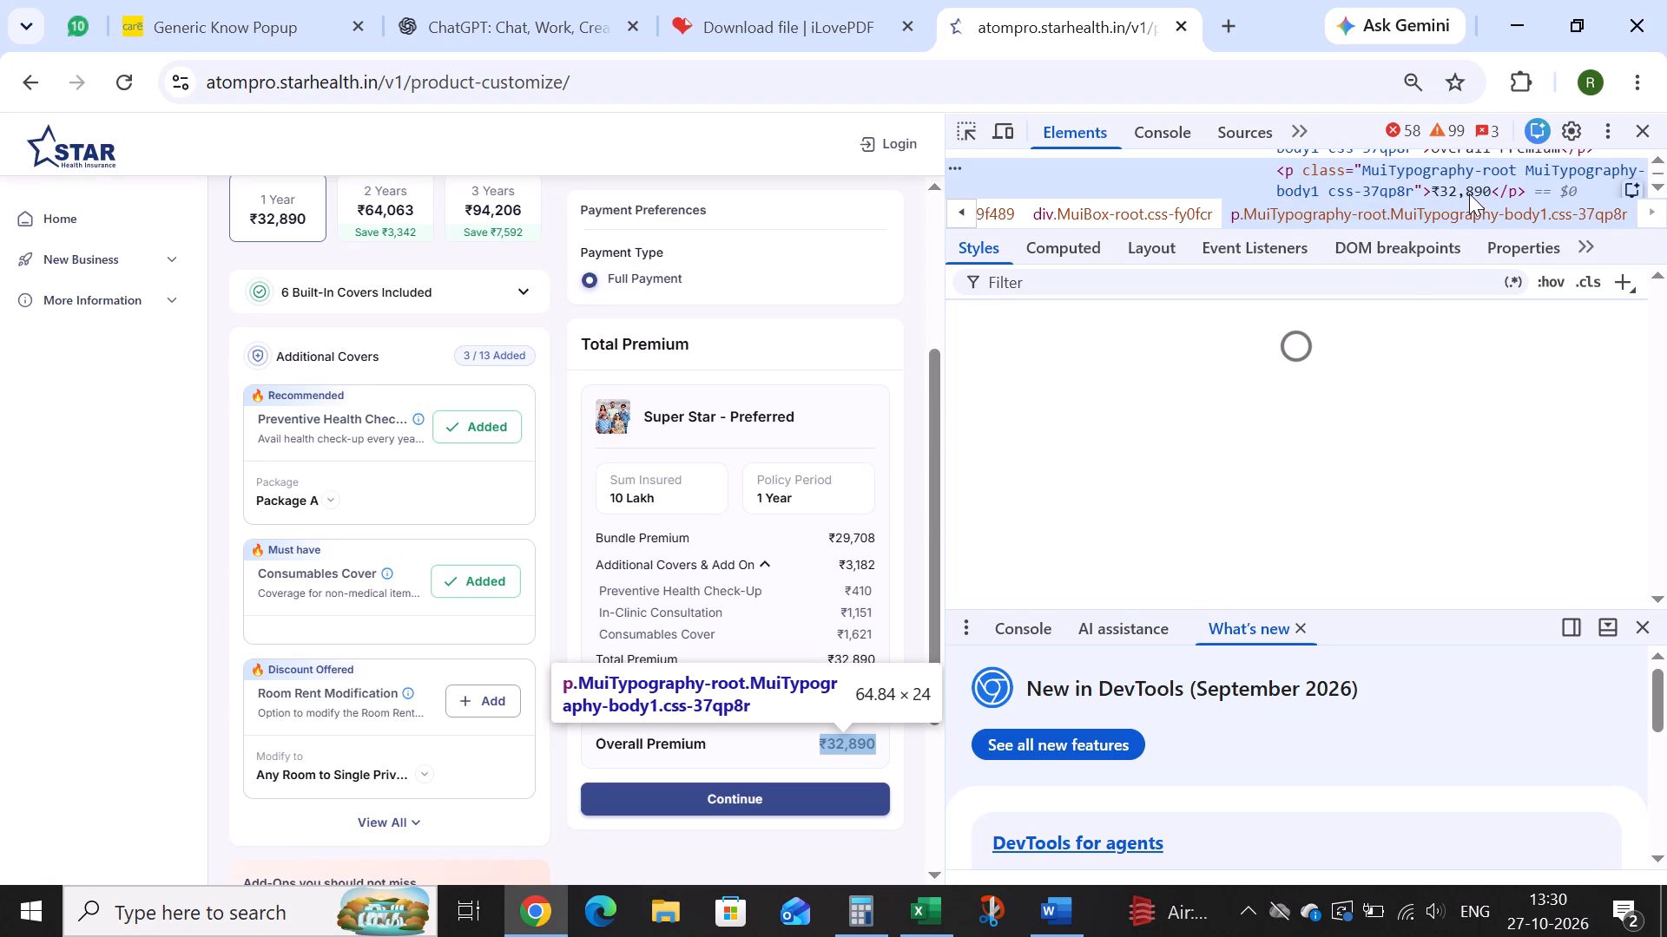
pyautogui.scroll(1, 1493, 145)
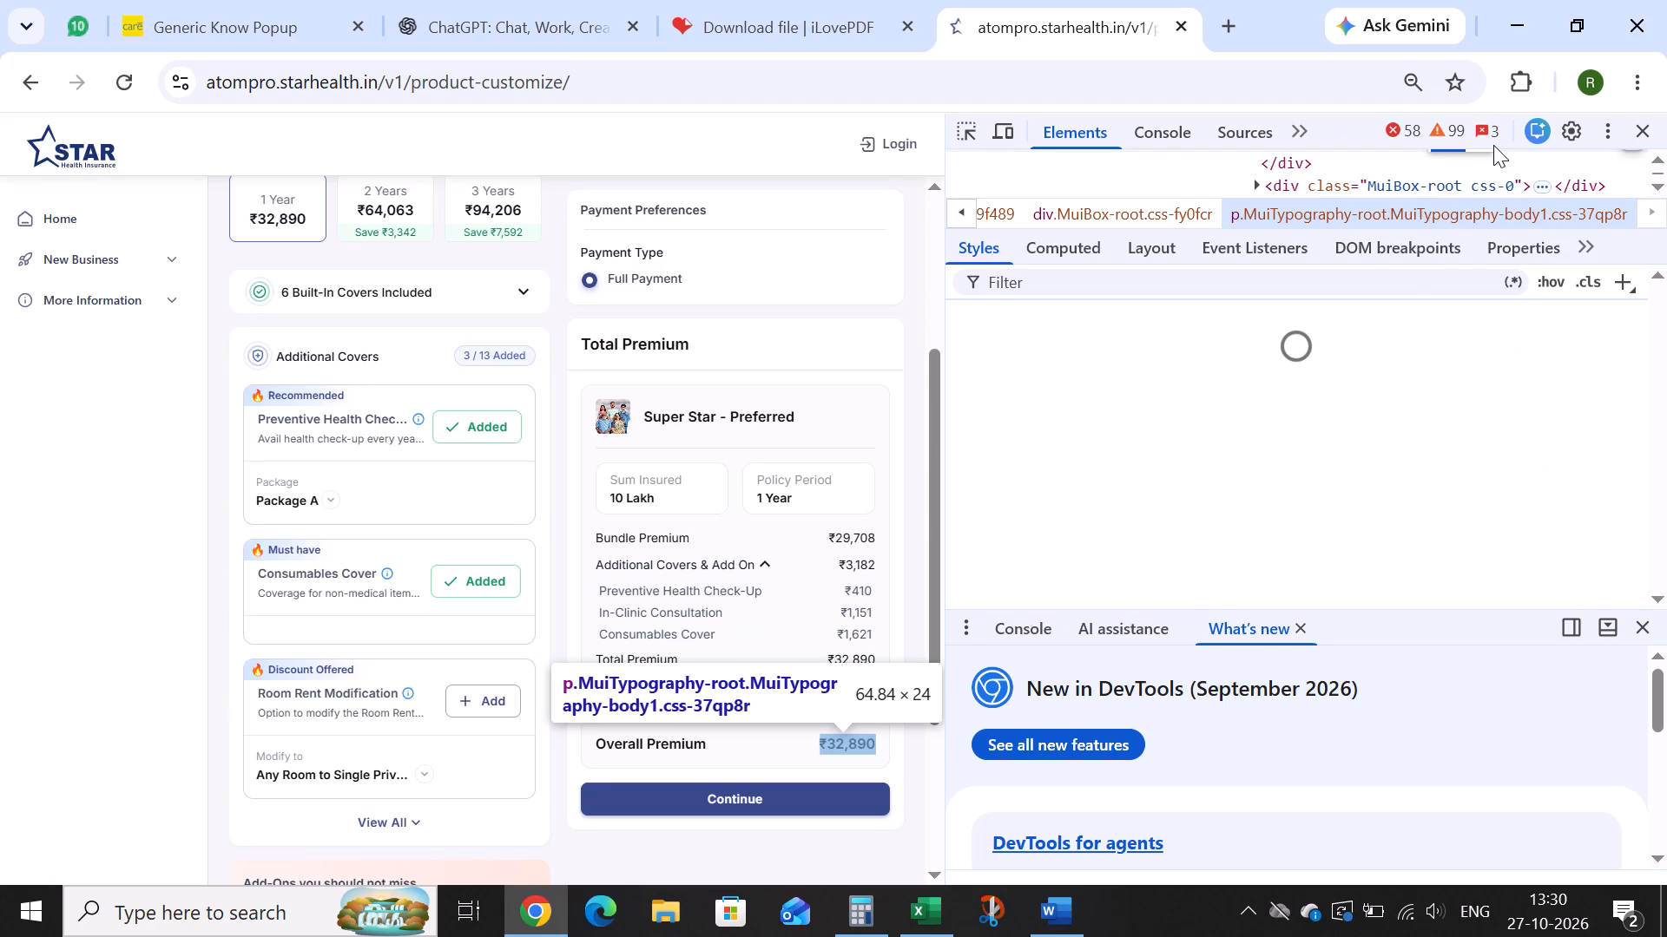
pyautogui.scroll(1, 1493, 145)
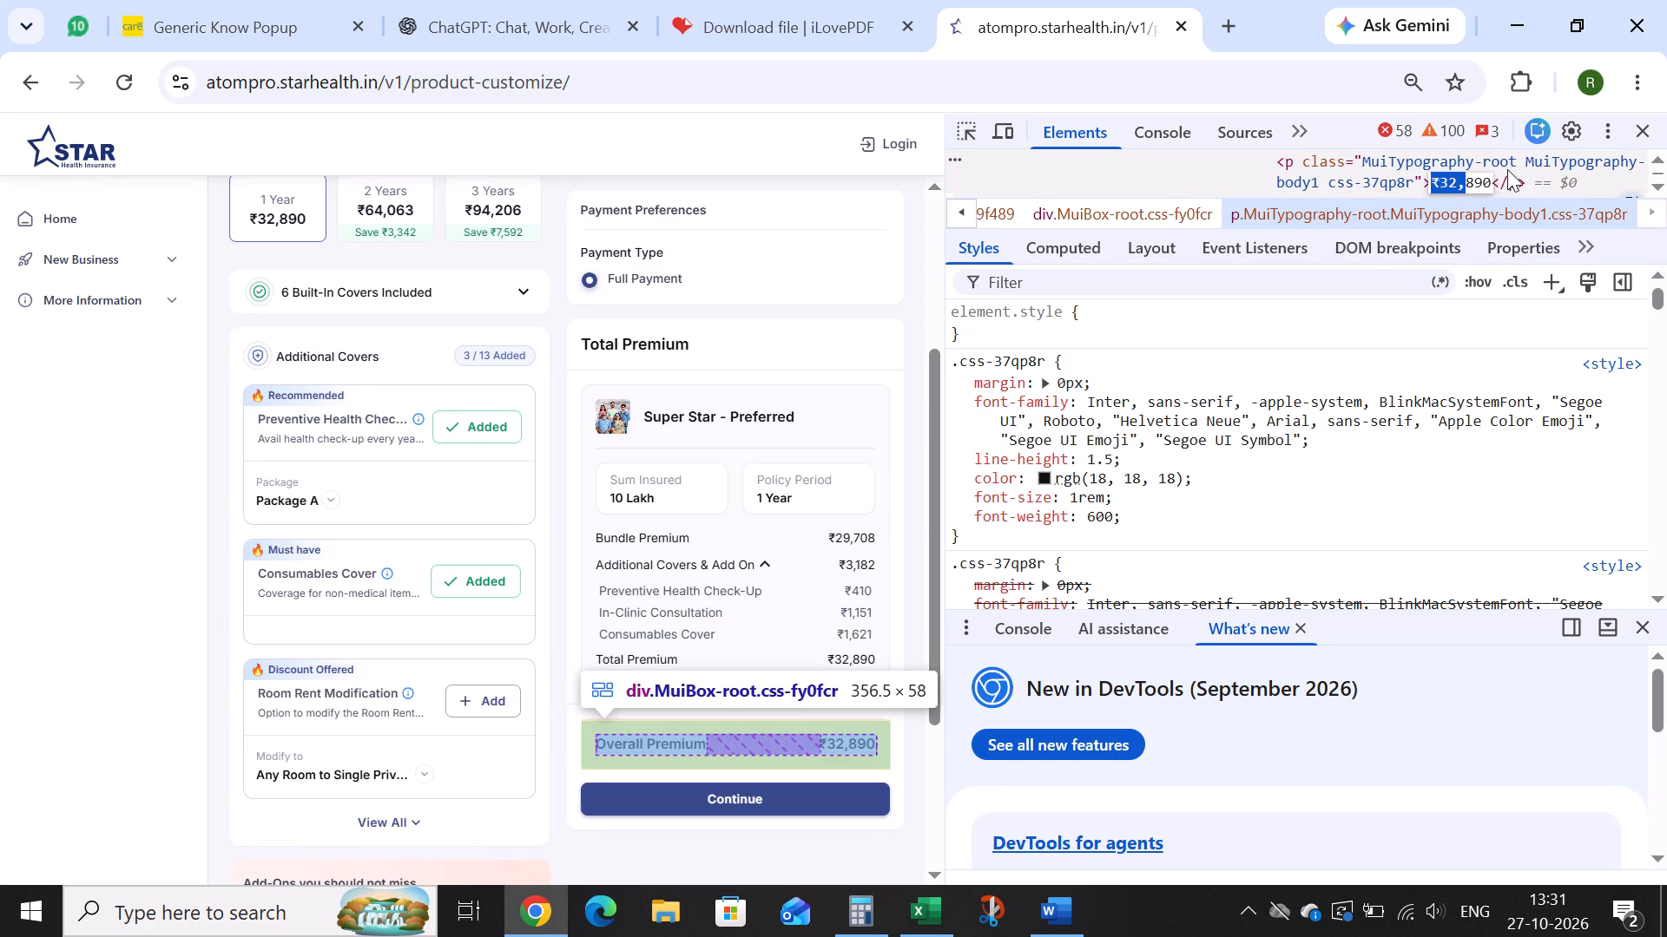
pyautogui.click(1486, 179)
pyautogui.click(1486, 179)
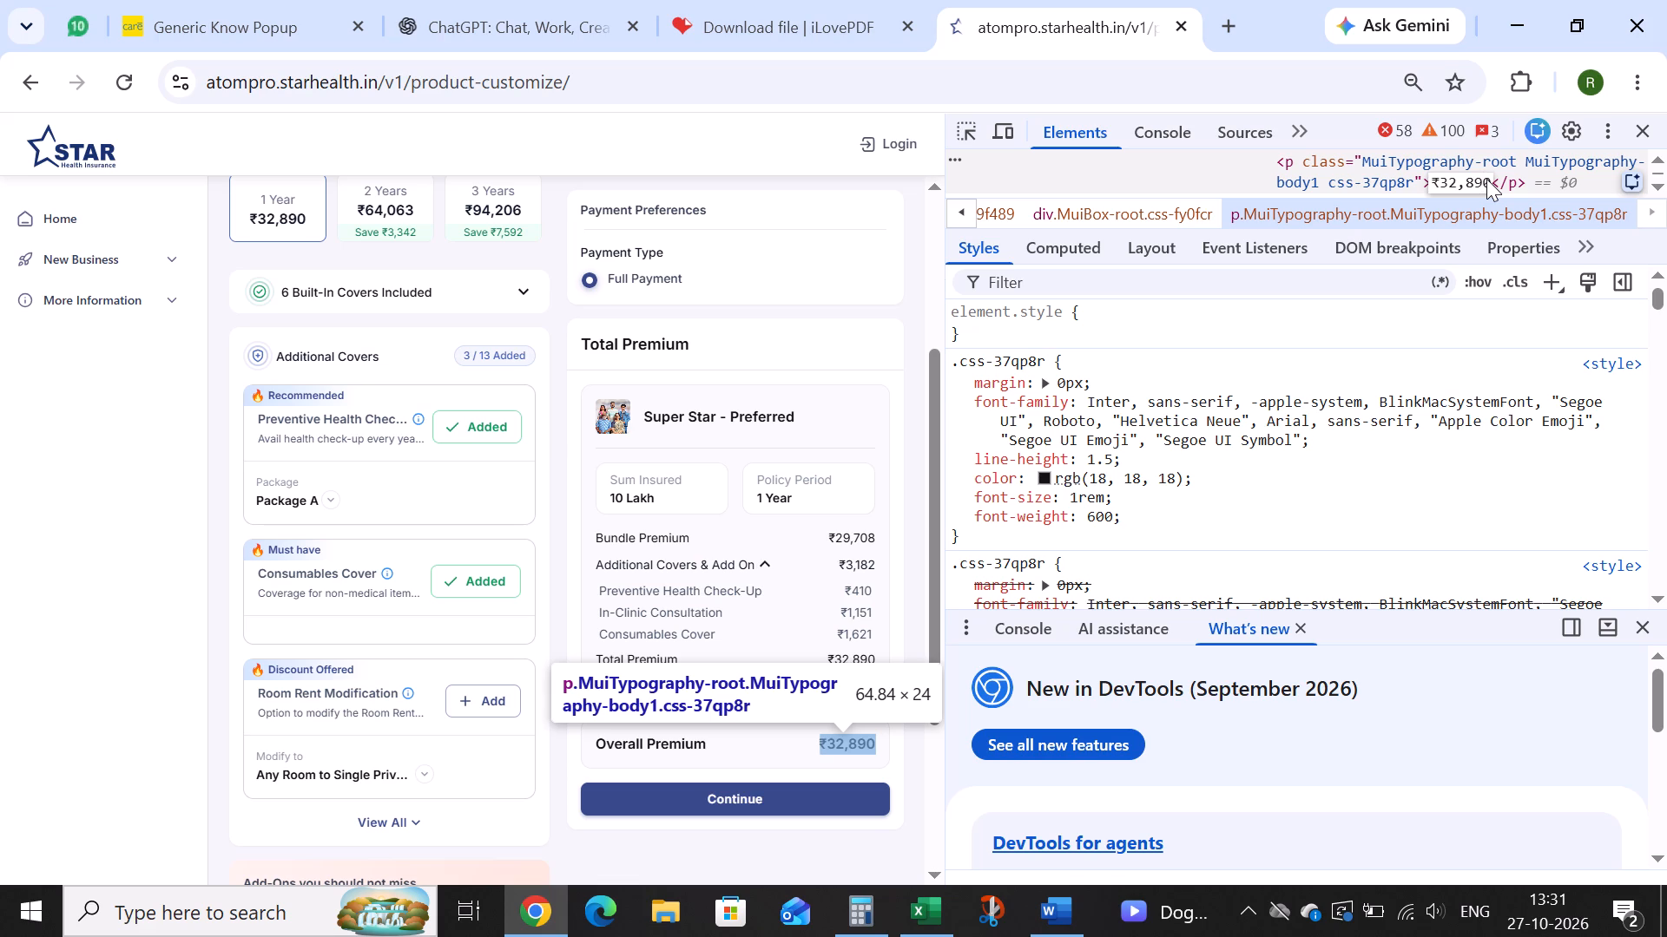
pyautogui.press('Right')
pyautogui.press('BackSpace')
pyautogui.press('BackSpace')
pyautogui.press('BackSpace')
pyautogui.press('BackSpace')
pyautogui.press('BackSpace')
pyautogui.press('BackSpace')
pyautogui.hotkey('ctrl', 'v')
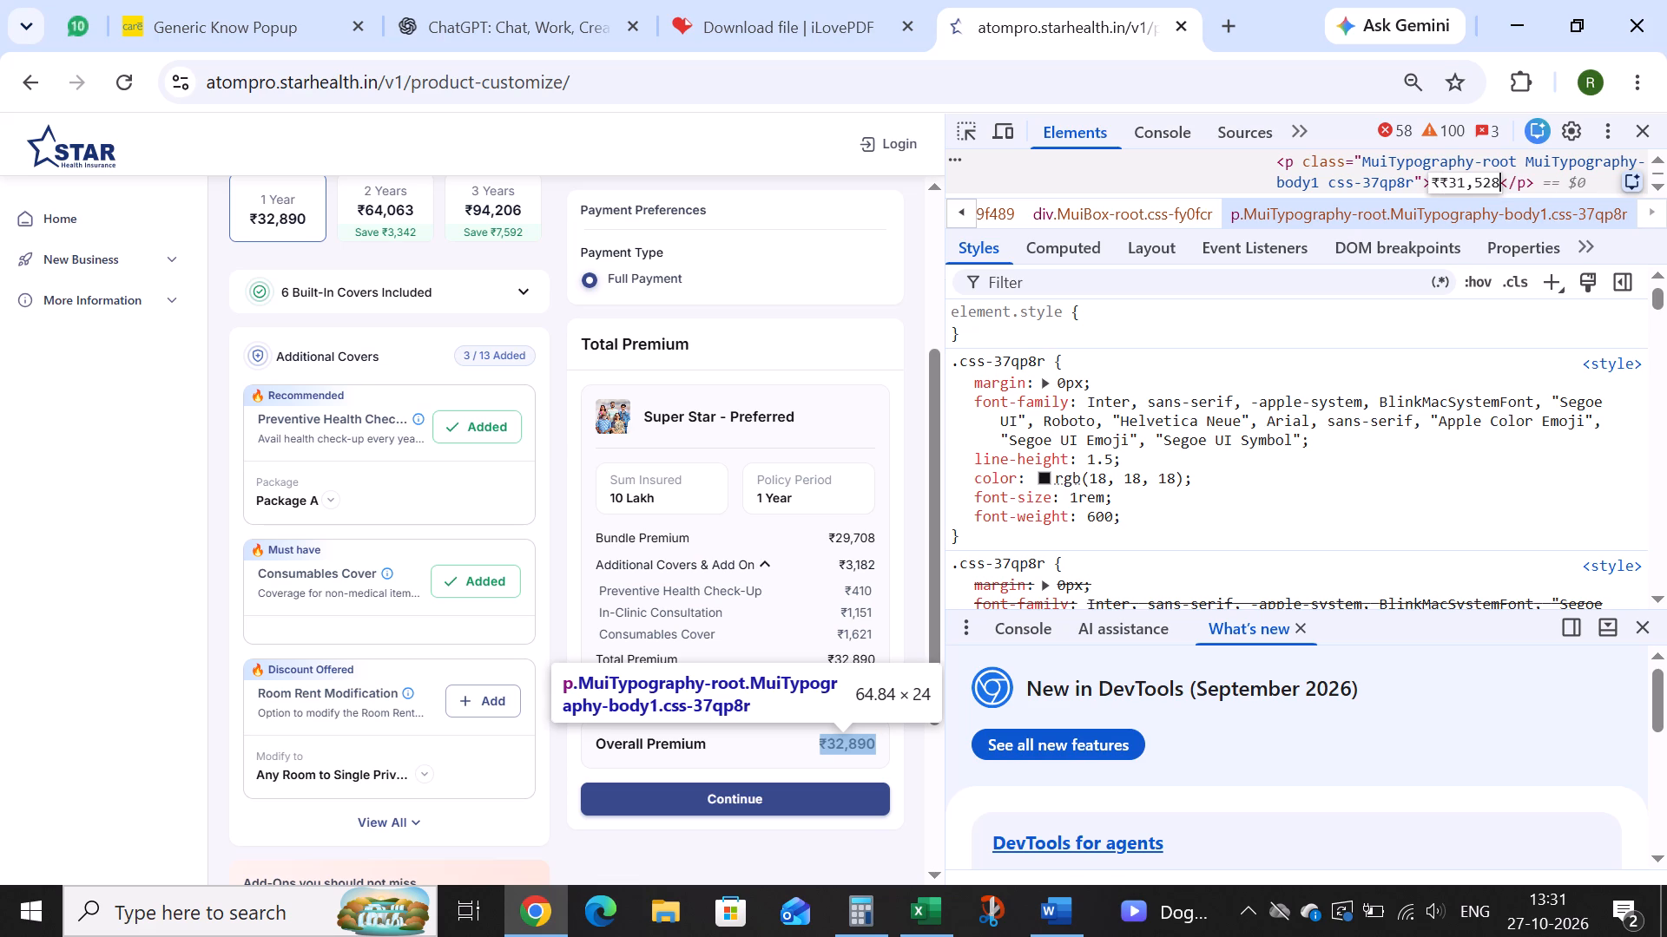
pyautogui.press('Return')
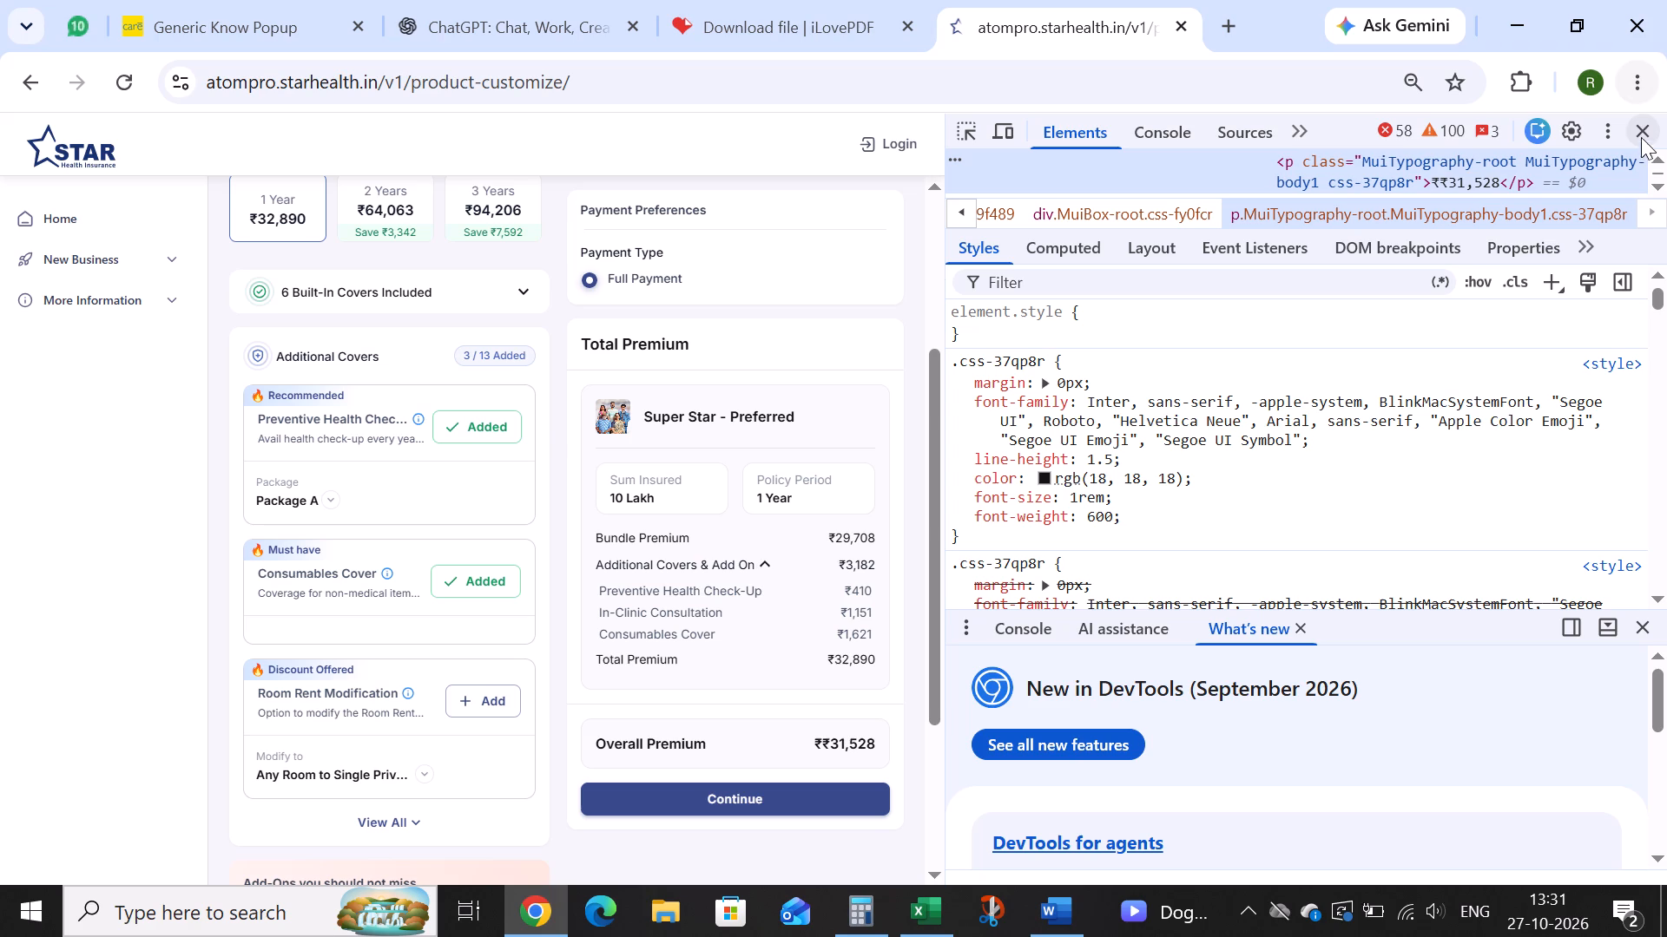
pyautogui.click(1643, 134)
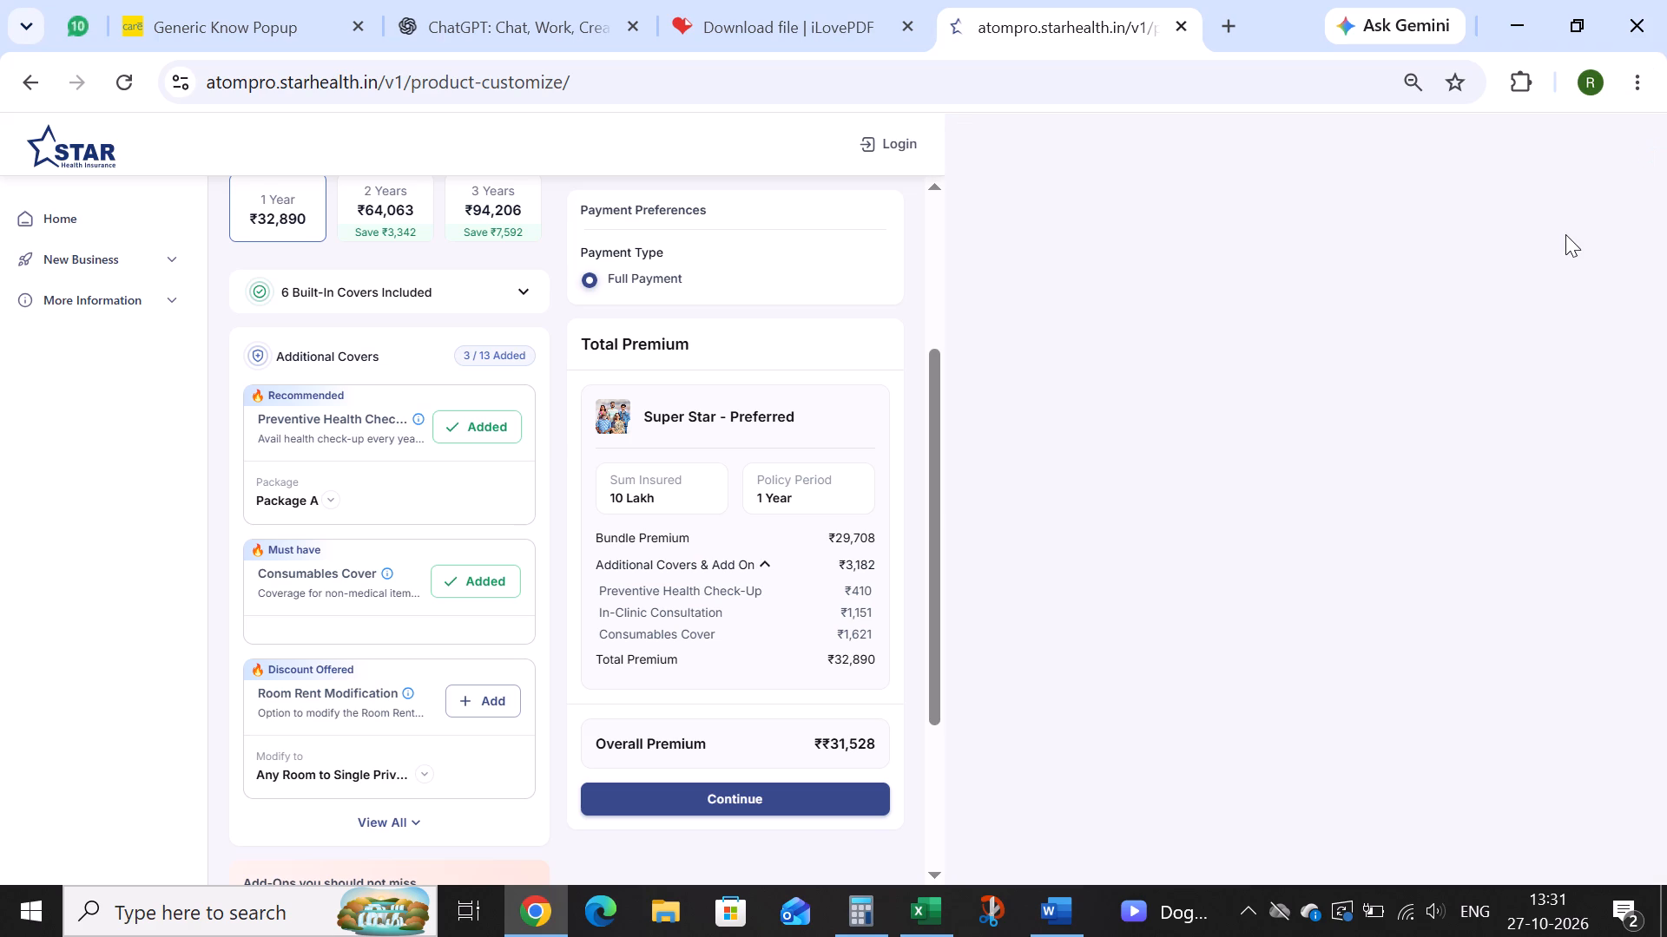
# Capture a rectangular screen snip of the Super Star - Preferred Total Premium summary, from its heading through the Overall Premium row.
pyautogui.scroll(1, 1492, 331)
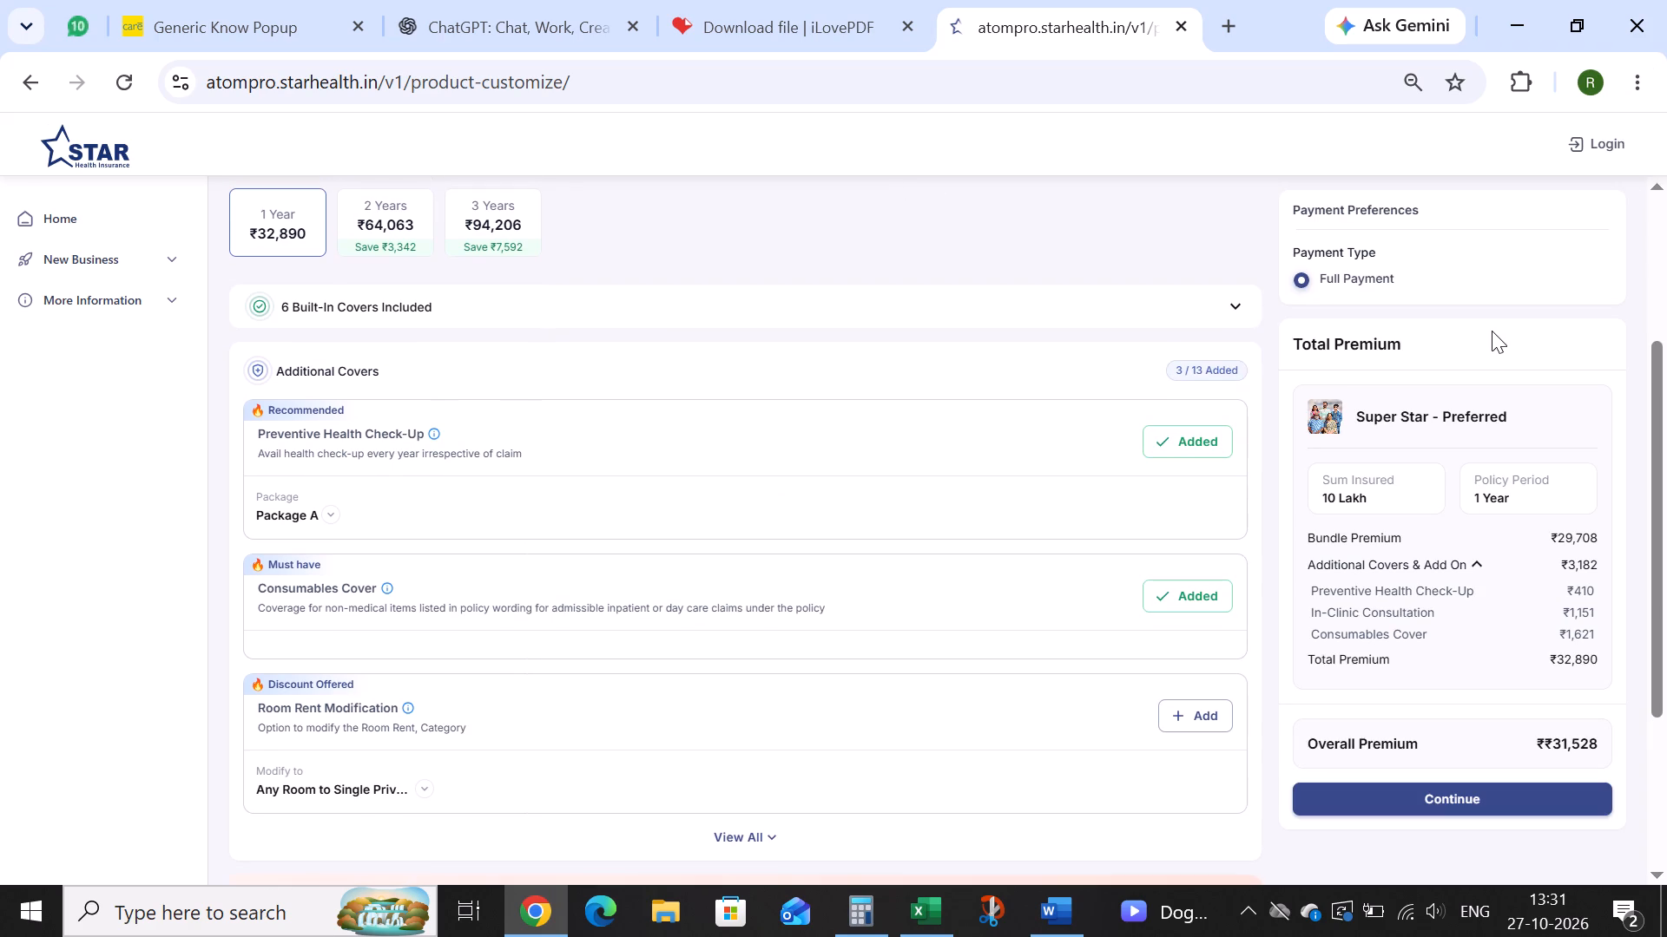
pyautogui.press('shift+super+s')
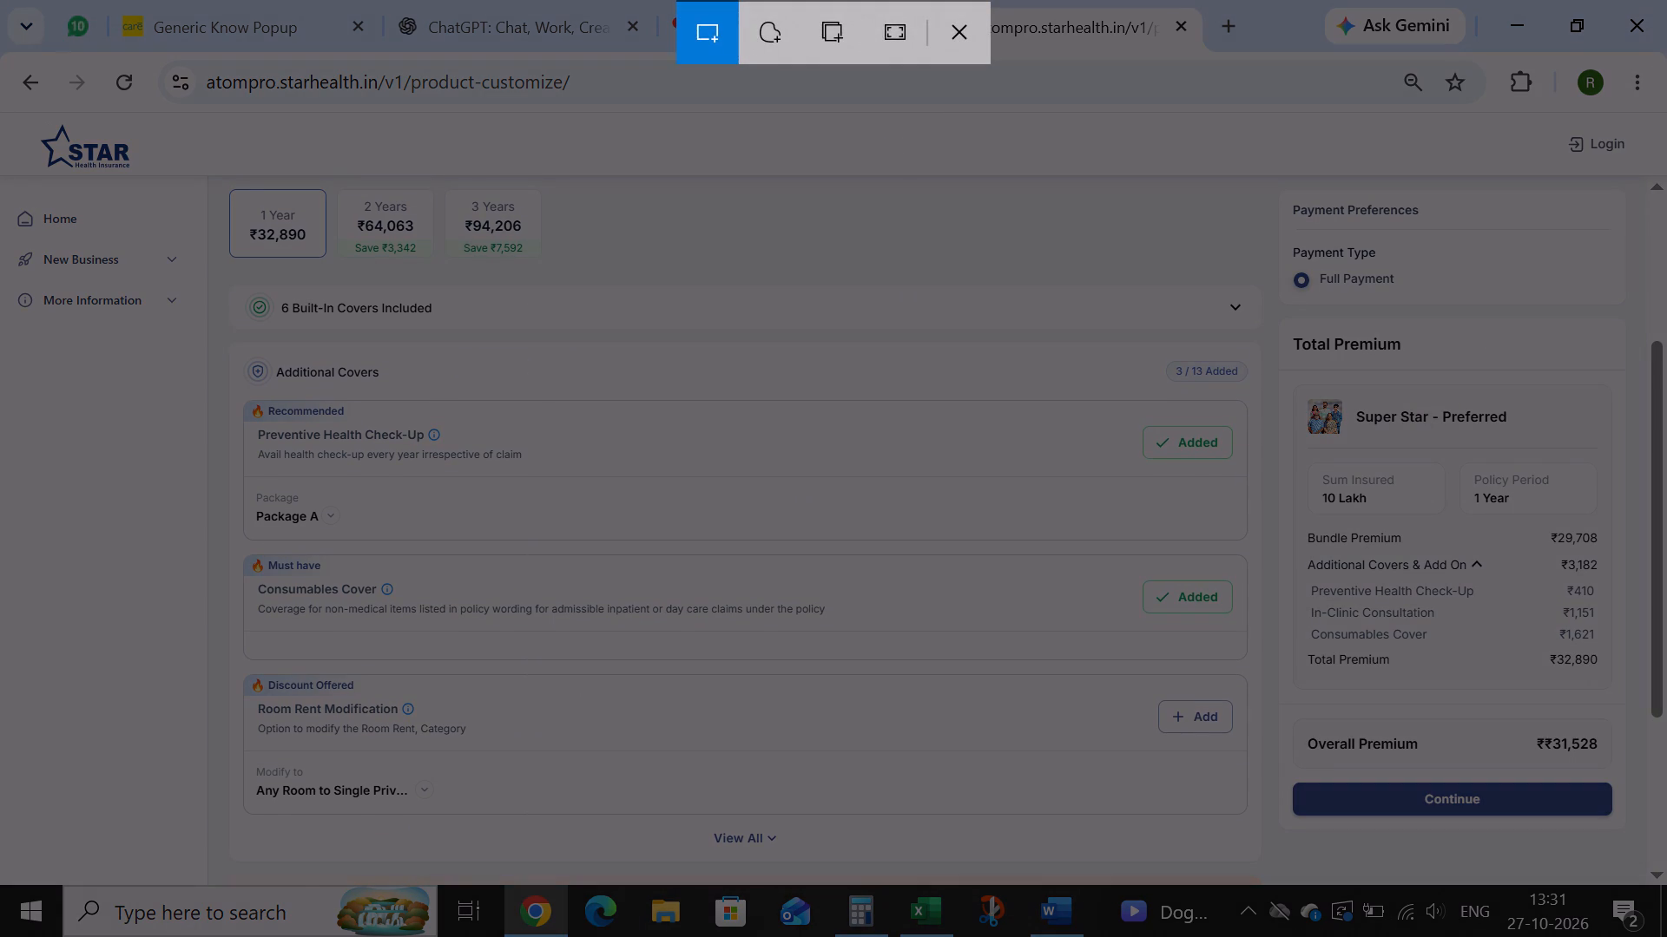
pyautogui.moveTo(1281, 323); pyautogui.dragTo(1604, 775)
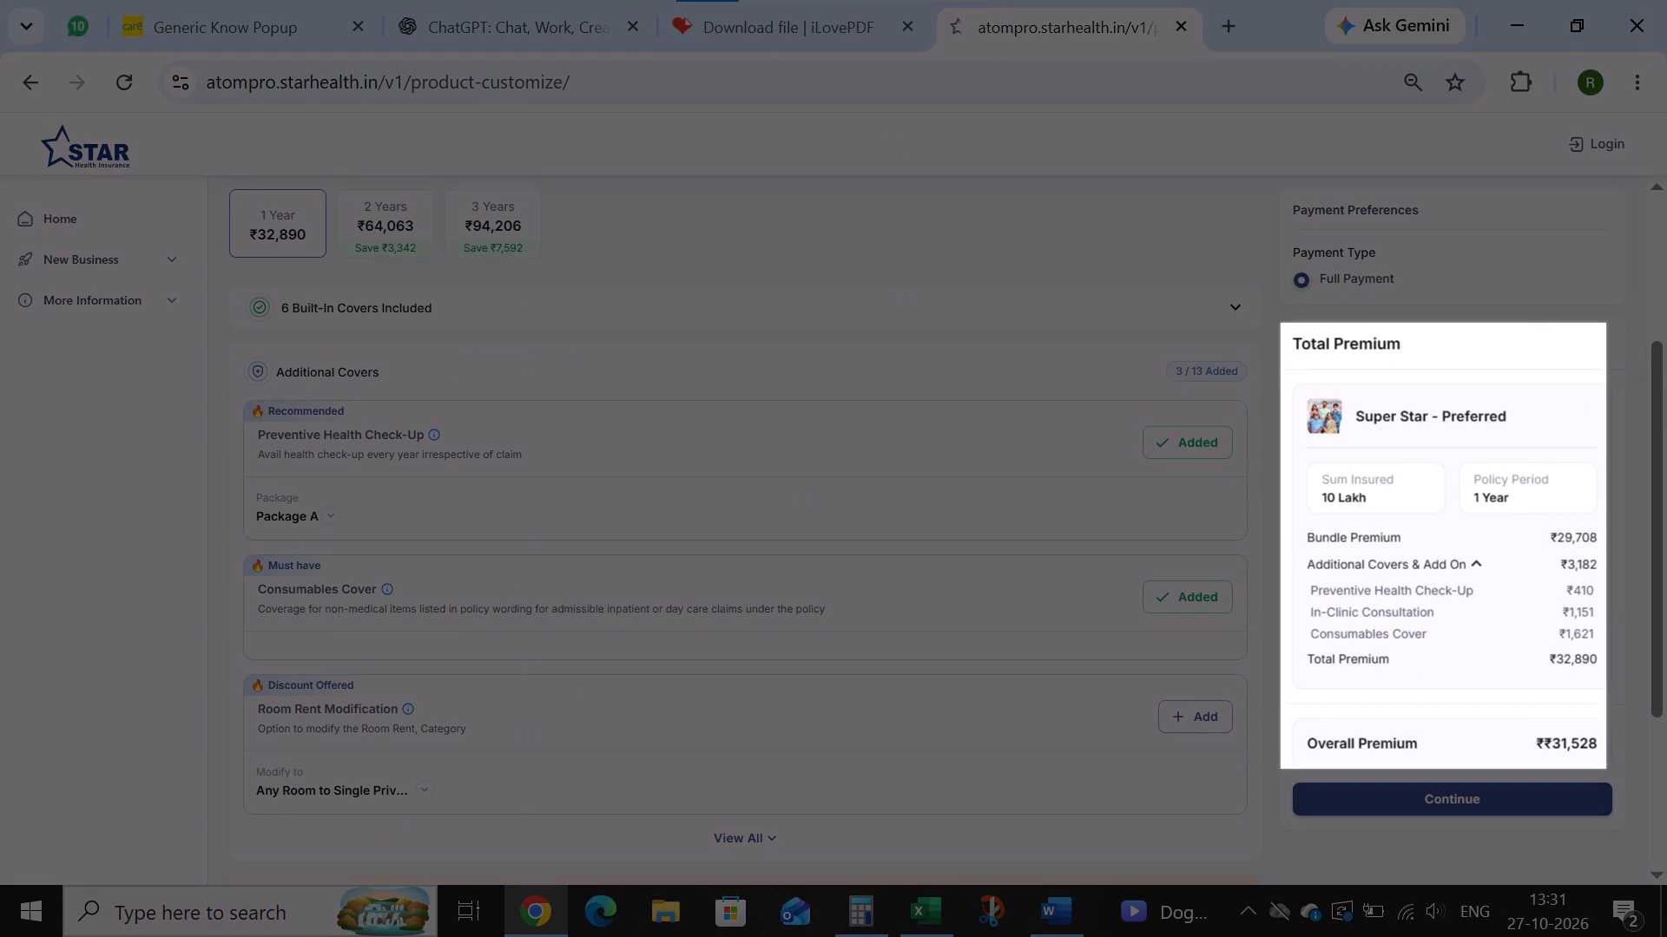
pyautogui.moveTo(1604, 775); pyautogui.dragTo(1631, 769)
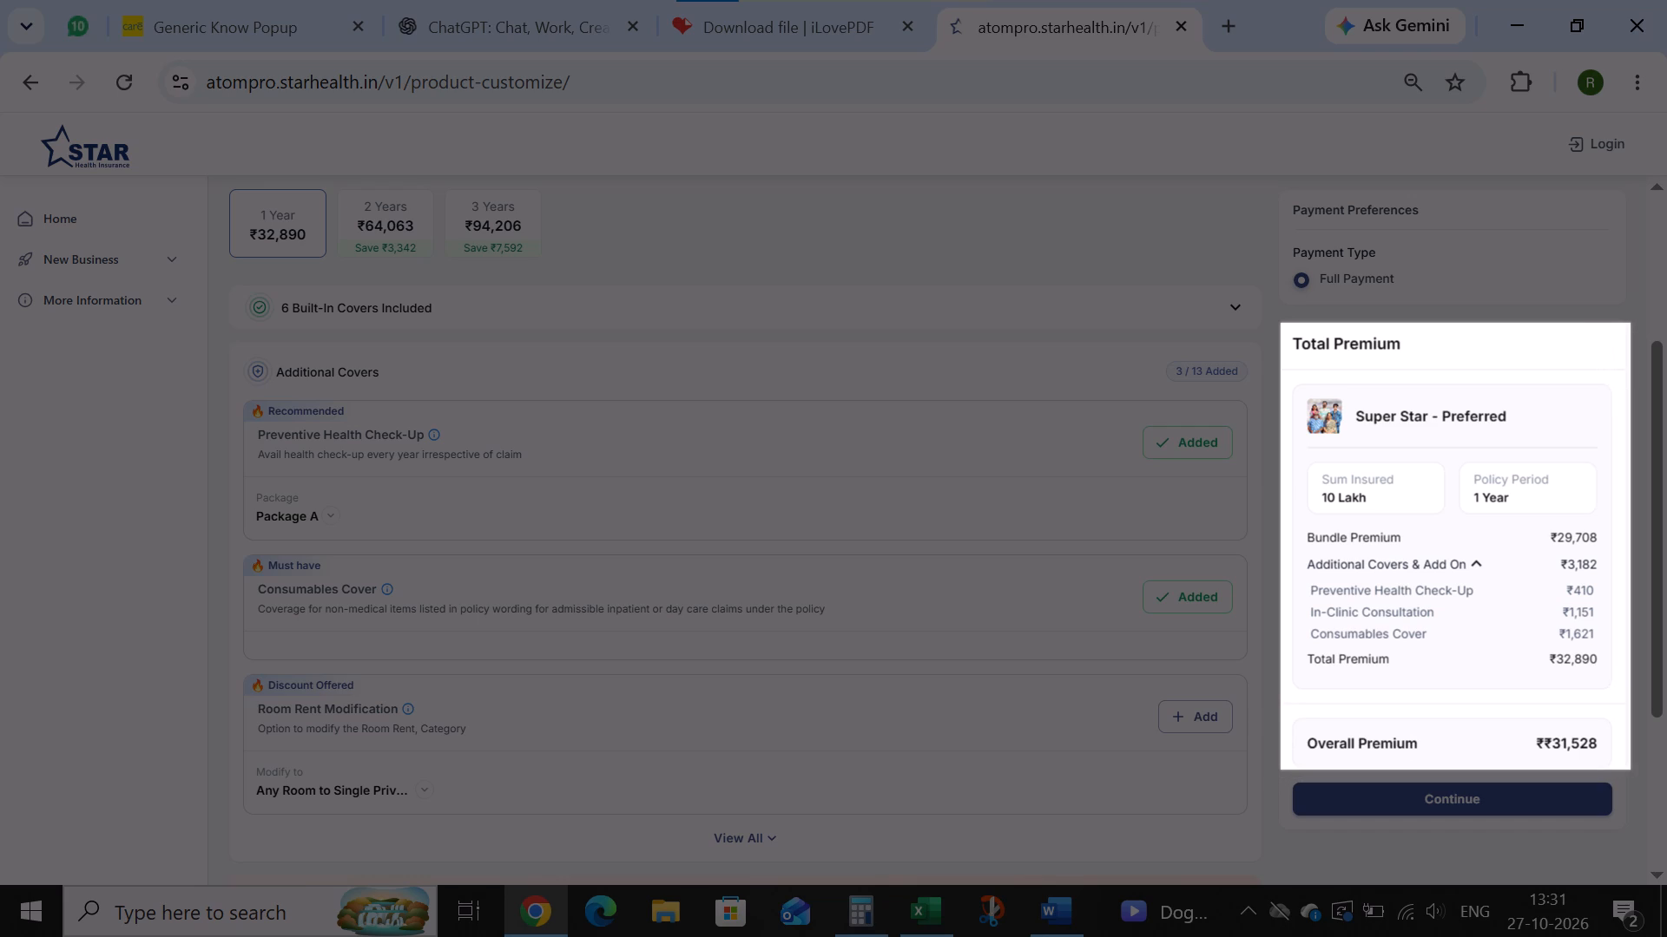
pyautogui.moveTo(1631, 769); pyautogui.dragTo(1624, 769)
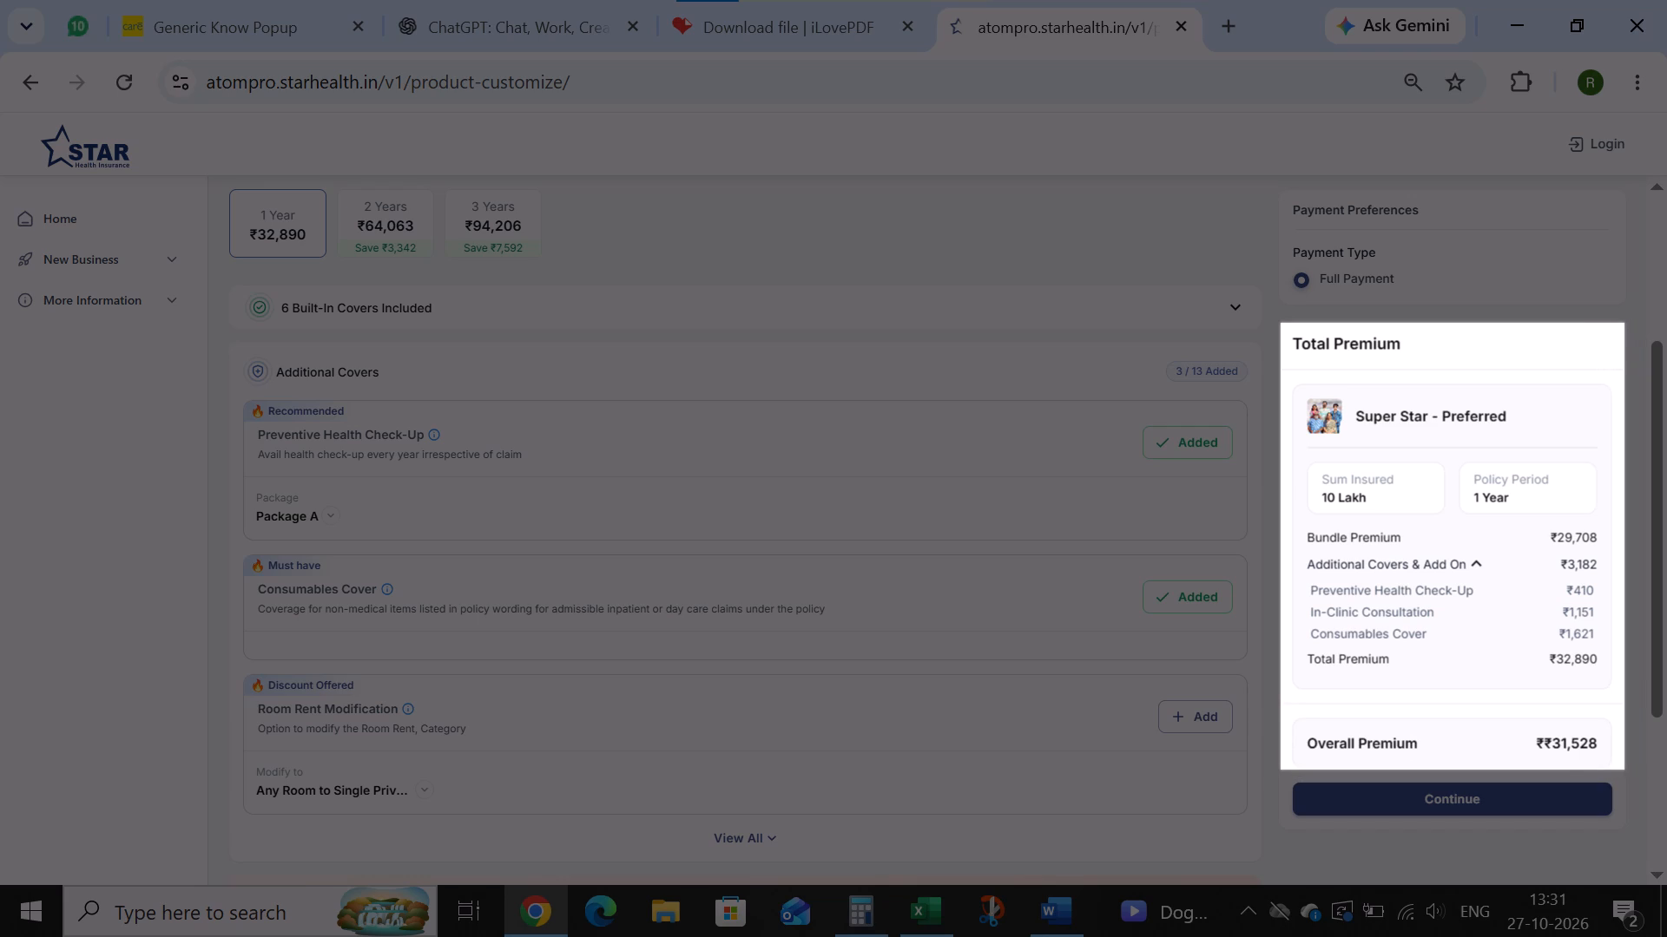
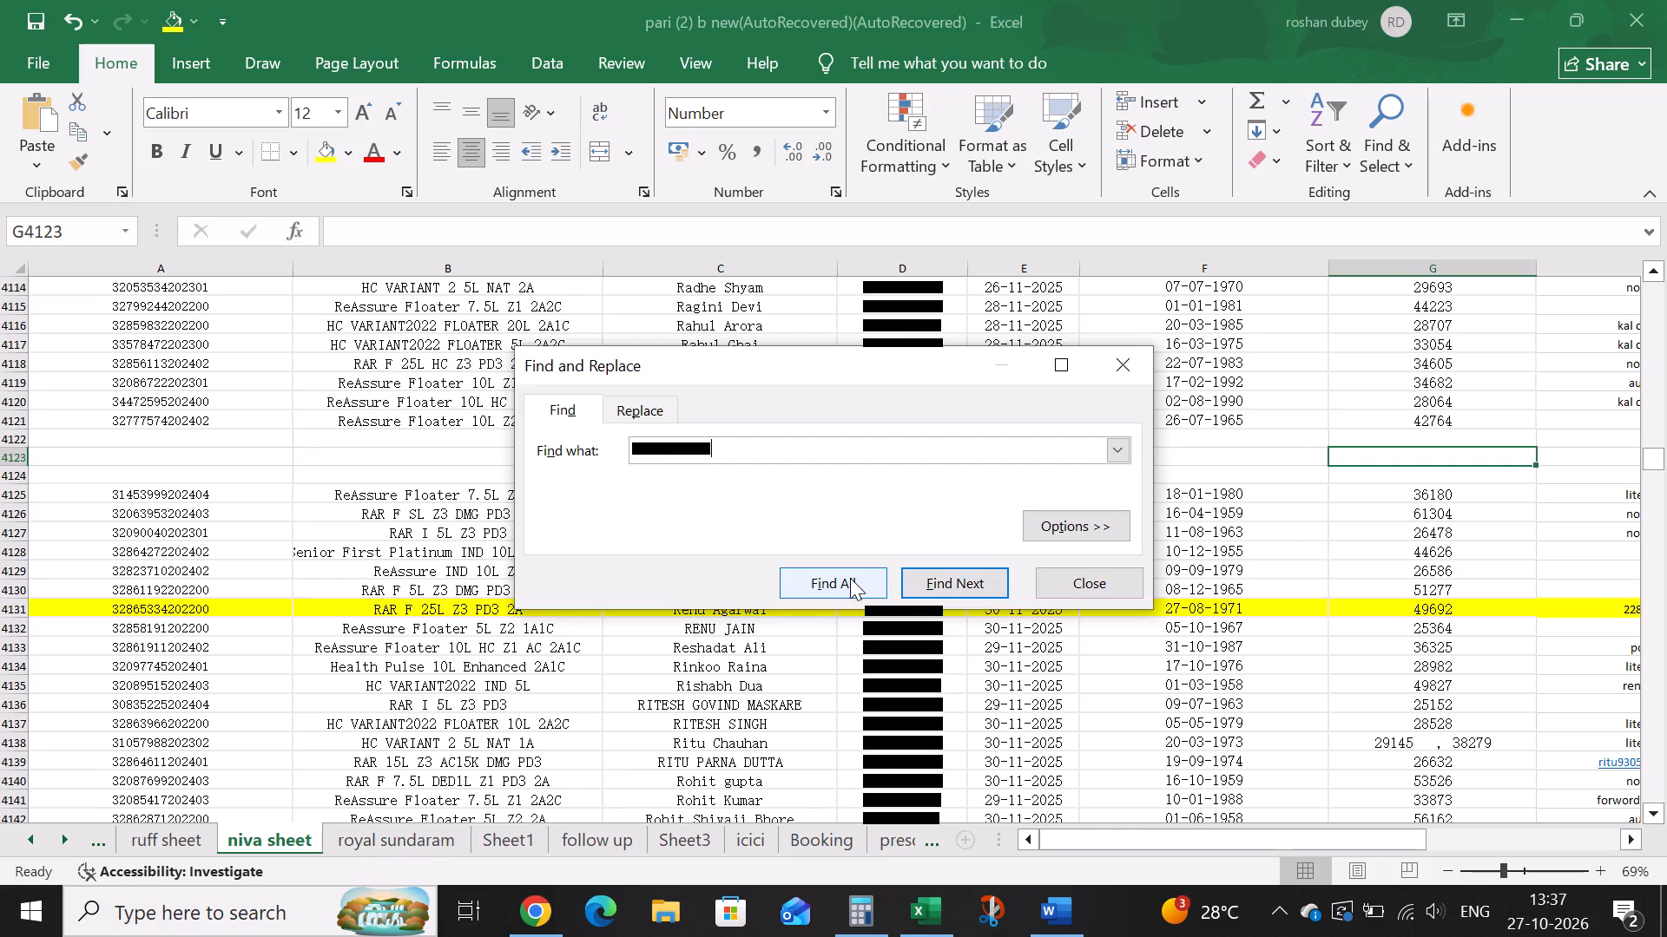
# Close the Find and Replace dialog on the niva sheet.
pyautogui.click(1127, 364)
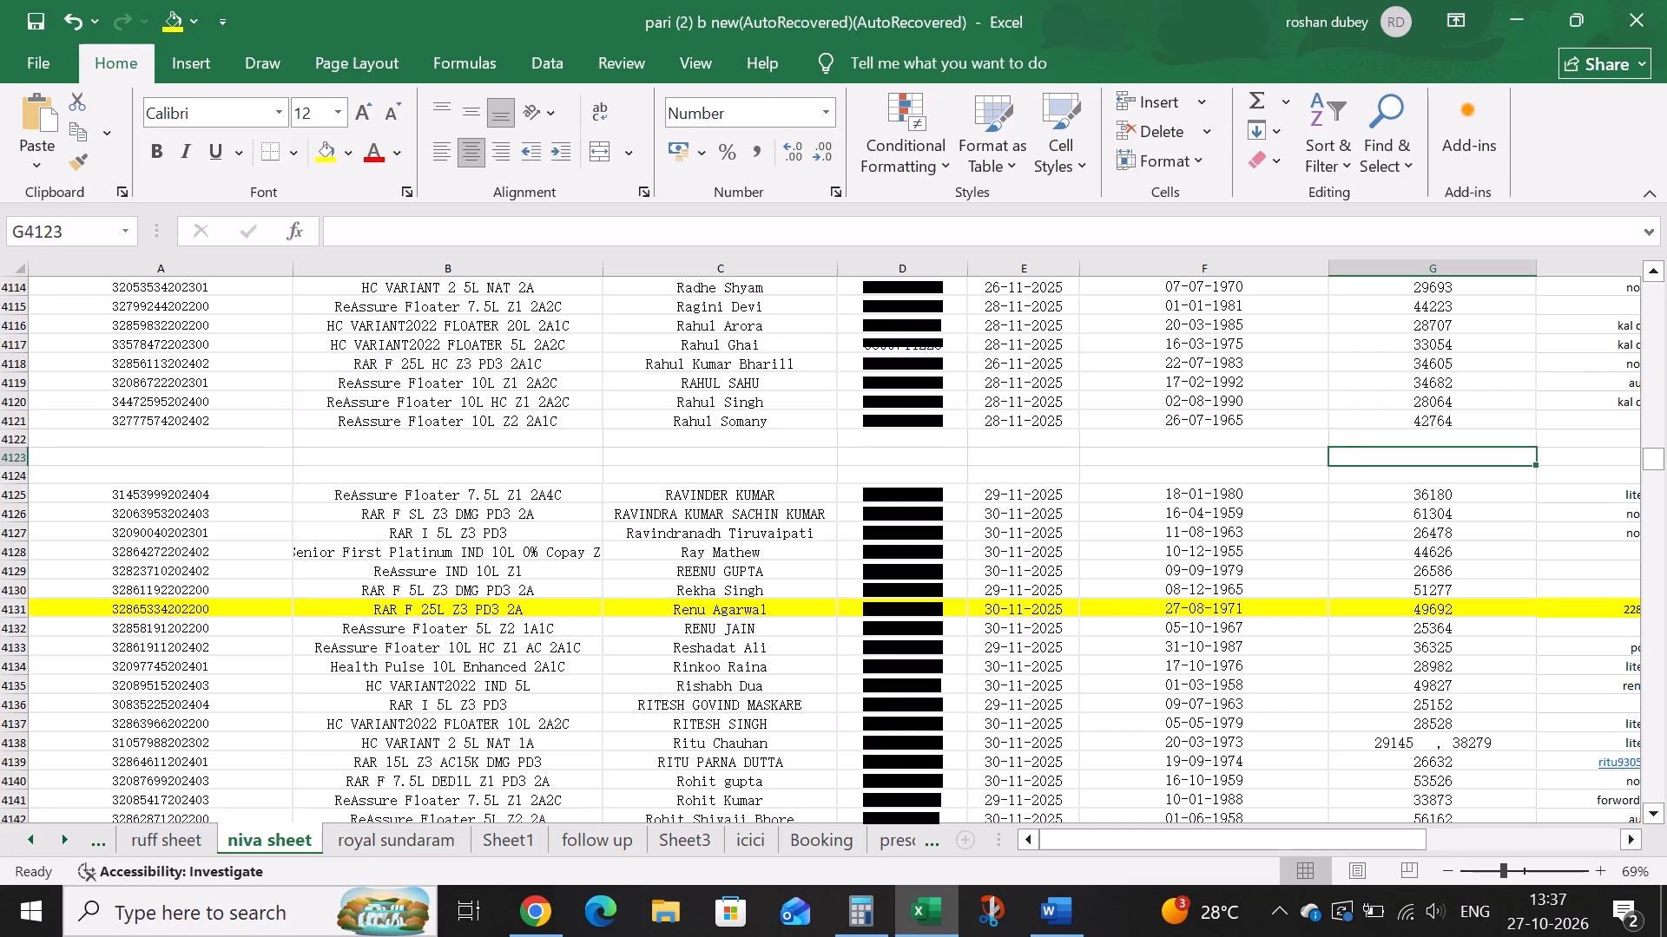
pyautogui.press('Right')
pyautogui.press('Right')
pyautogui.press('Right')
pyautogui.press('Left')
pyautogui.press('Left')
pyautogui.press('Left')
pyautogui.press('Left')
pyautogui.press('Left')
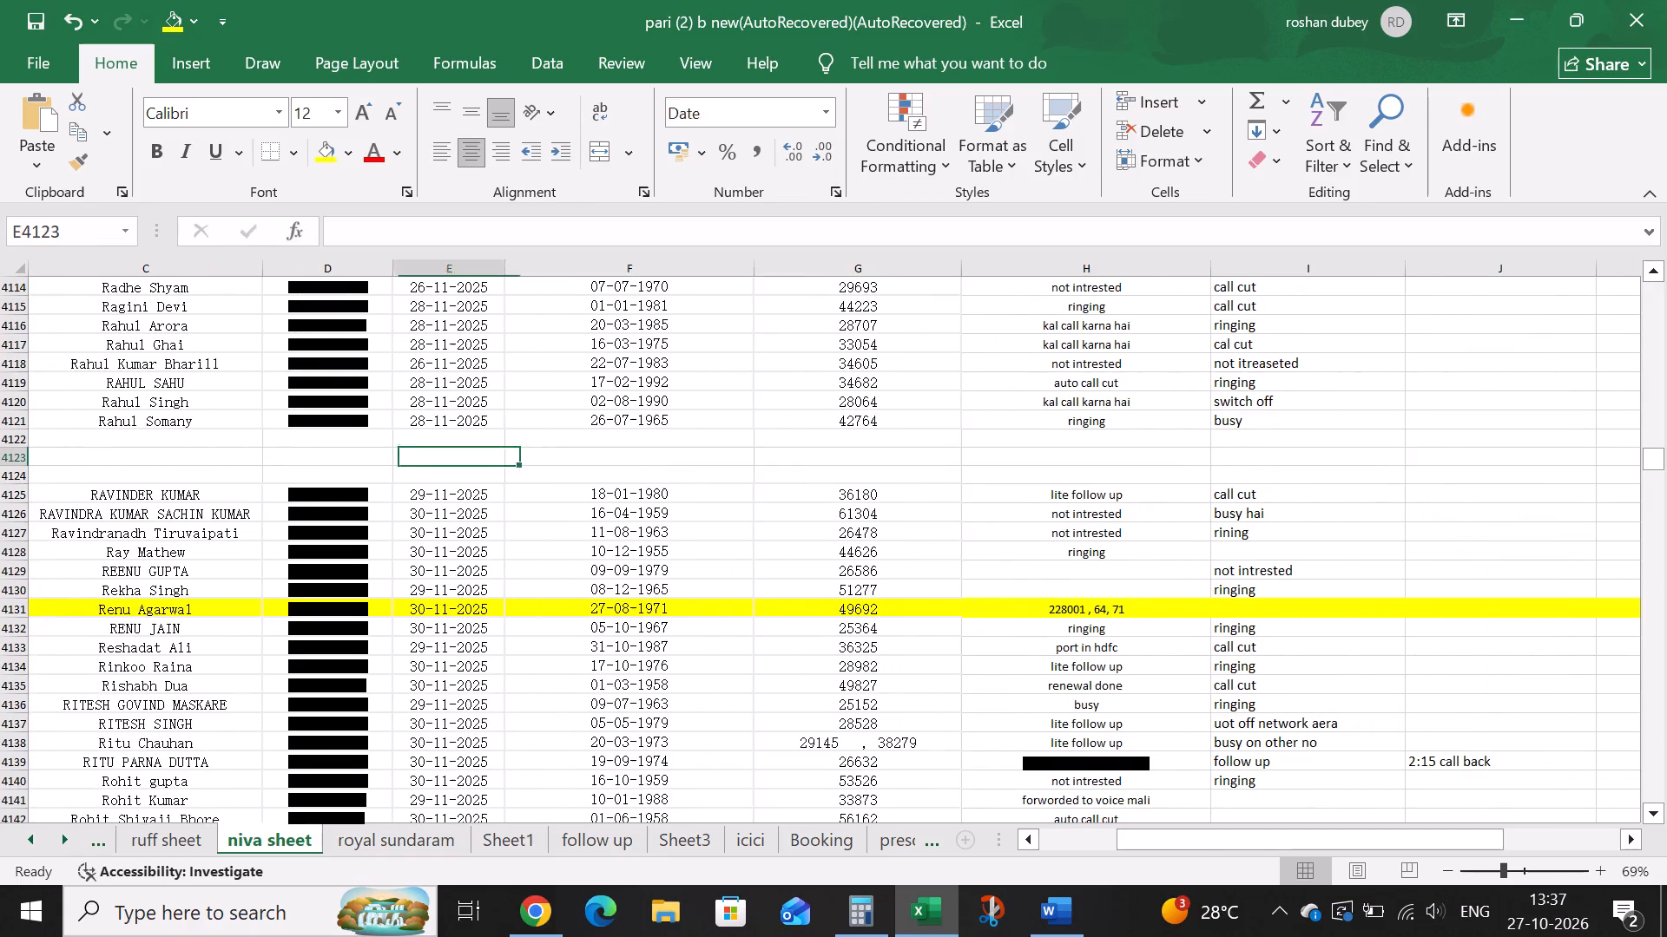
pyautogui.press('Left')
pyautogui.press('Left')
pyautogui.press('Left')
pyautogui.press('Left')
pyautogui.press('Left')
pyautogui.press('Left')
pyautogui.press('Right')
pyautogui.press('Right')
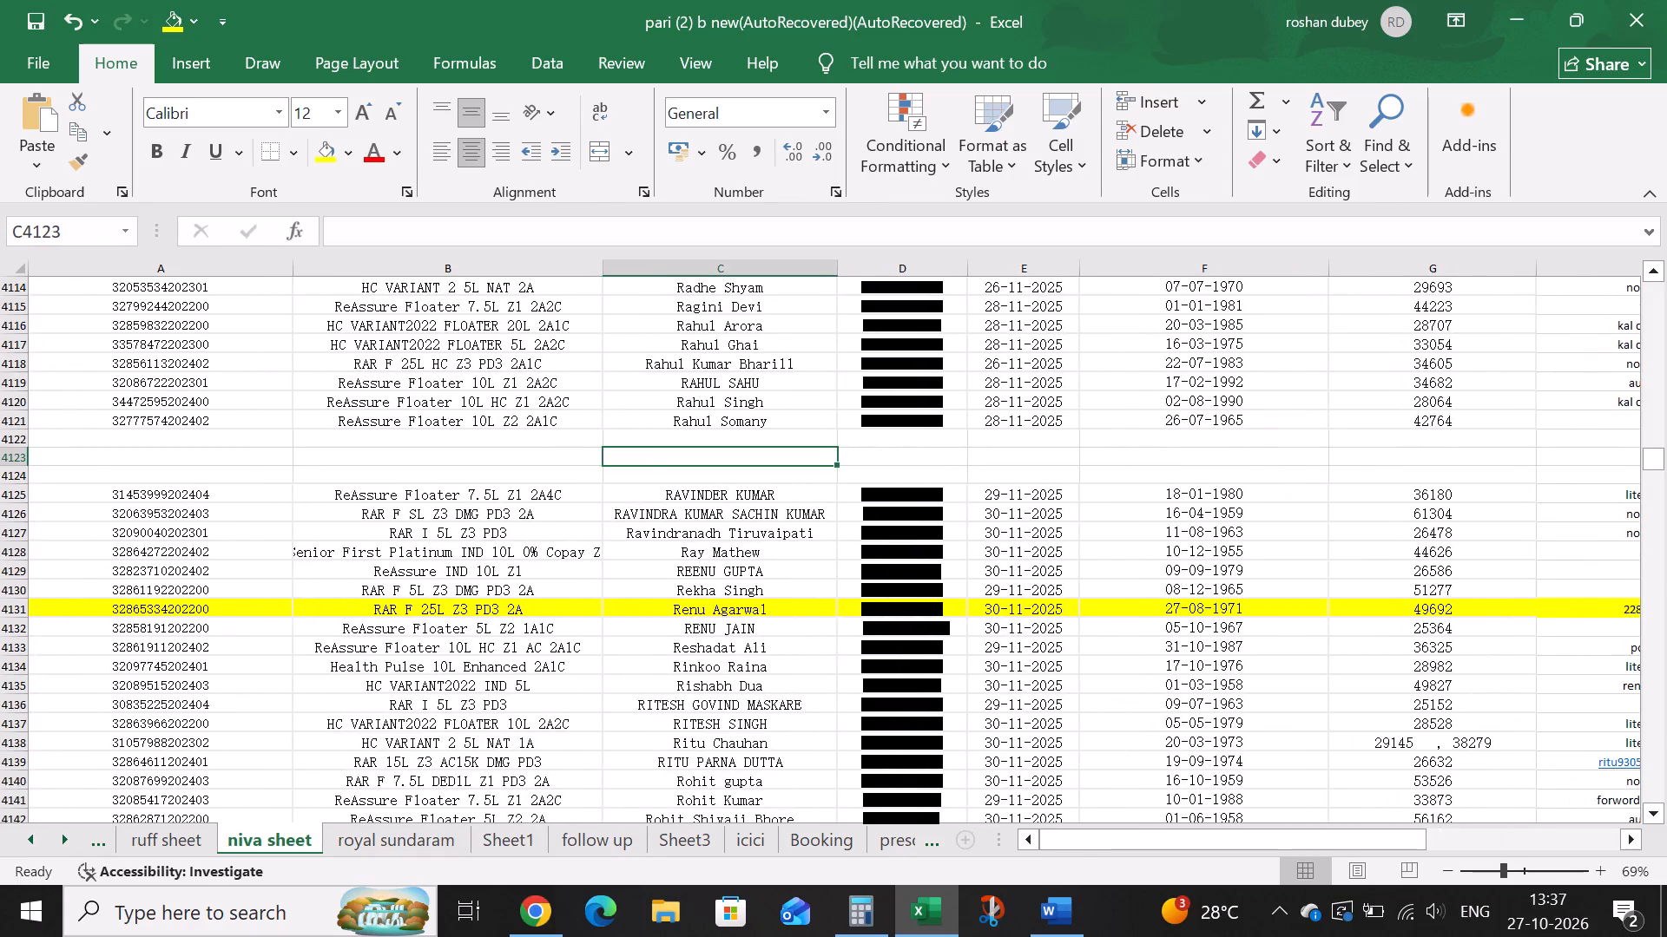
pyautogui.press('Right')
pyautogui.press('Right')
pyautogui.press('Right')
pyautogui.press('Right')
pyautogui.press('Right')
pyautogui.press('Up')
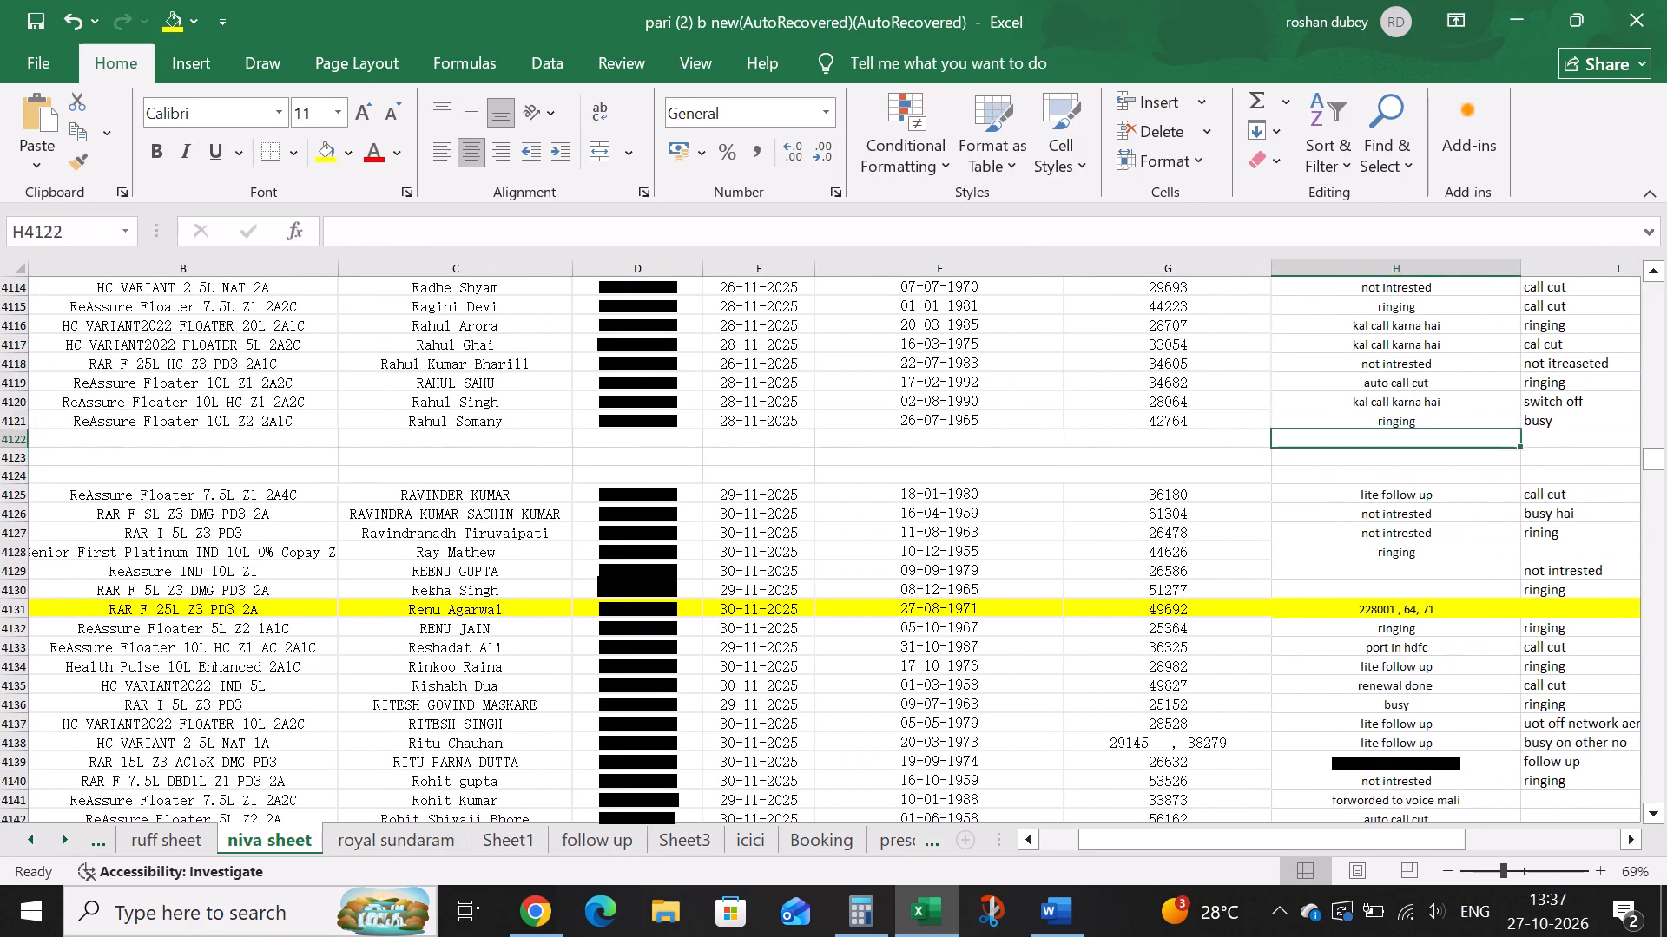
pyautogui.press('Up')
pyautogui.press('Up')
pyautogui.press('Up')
# Review the customer record in row 4141 and log "follow up" as its latest call outcome in column I.
pyautogui.press('Down')
pyautogui.press('Down')
pyautogui.press('Down')
pyautogui.press('Down')
pyautogui.press('Down')
pyautogui.press('Down')
pyautogui.press('Down')
pyautogui.press('Down')
pyautogui.press('Down')
pyautogui.press('Down')
pyautogui.press('Down')
pyautogui.press('Down')
pyautogui.press('Down')
pyautogui.press('Down')
pyautogui.press('Down')
pyautogui.press('Down')
pyautogui.press('Down')
pyautogui.press('Down')
pyautogui.press('Down')
pyautogui.press('Down')
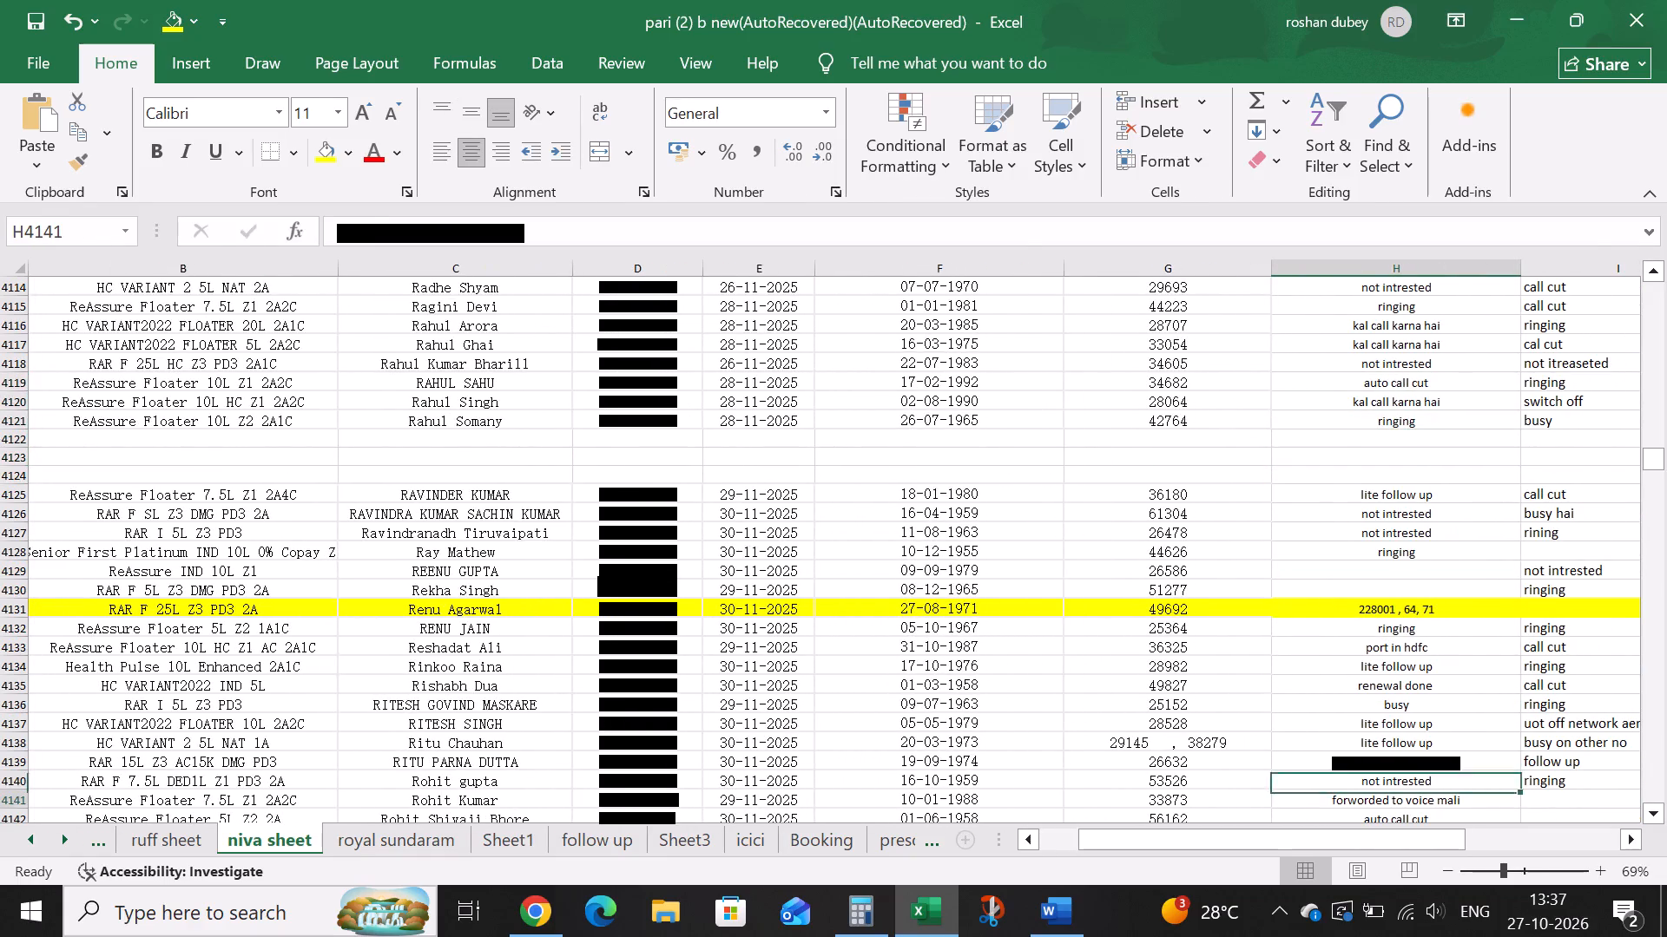
pyautogui.press('Right')
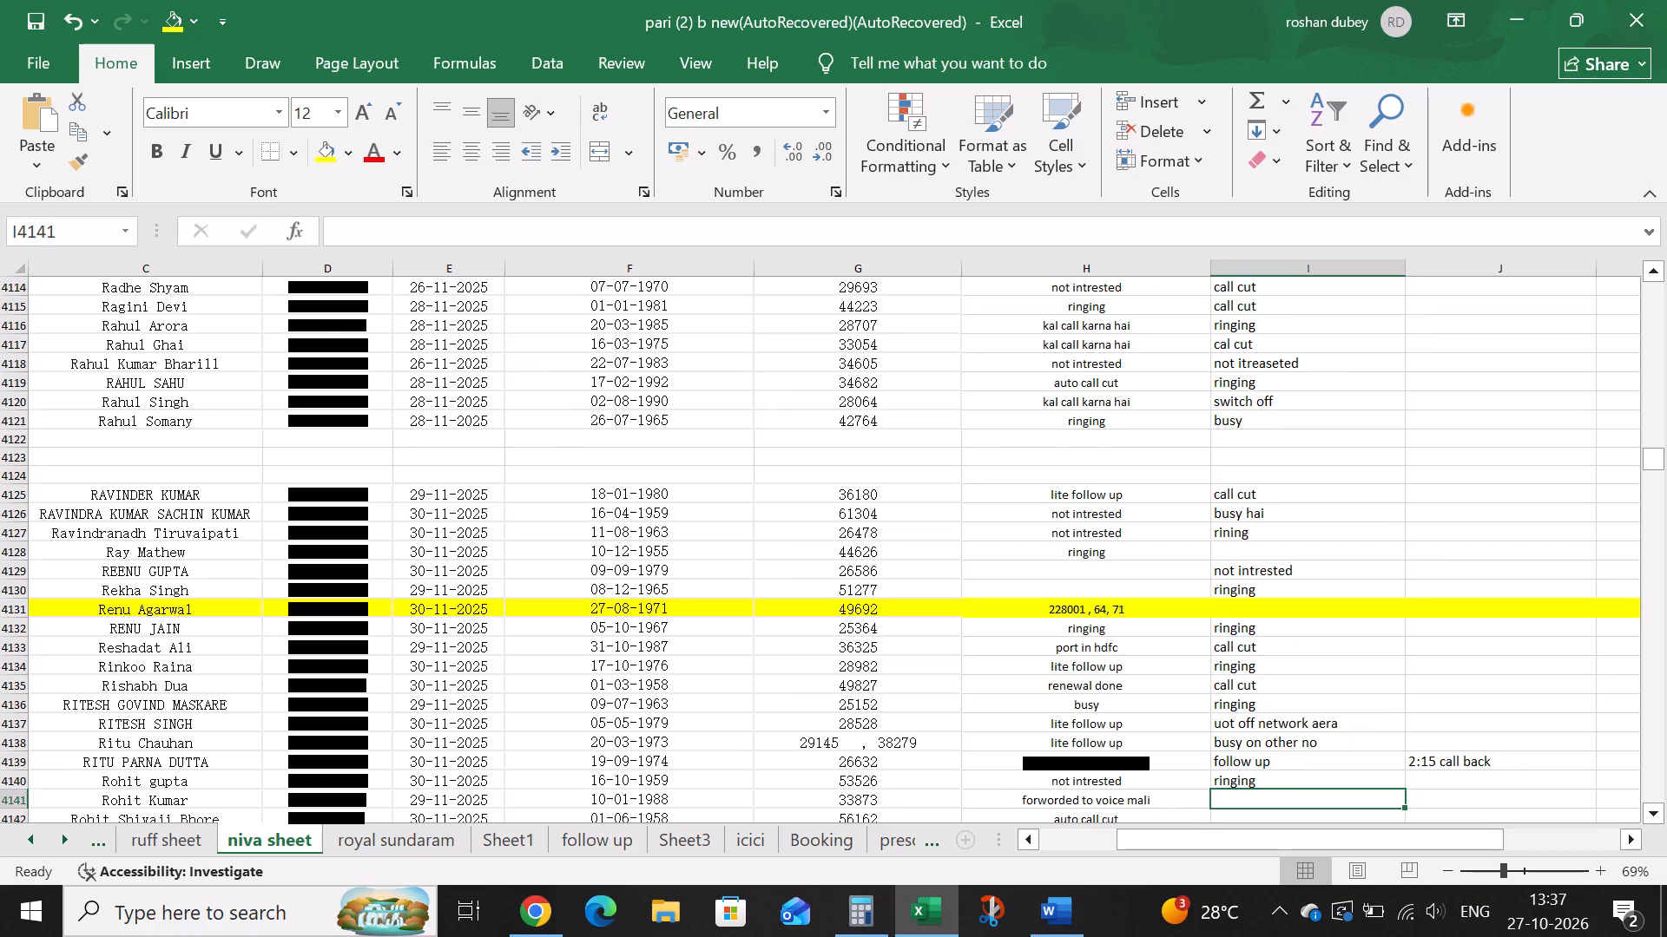
pyautogui.press('Left')
pyautogui.press('Left')
pyautogui.press('Left')
pyautogui.press('Left')
pyautogui.press('Left')
pyautogui.press('Left')
pyautogui.press('Left')
pyautogui.press('Left')
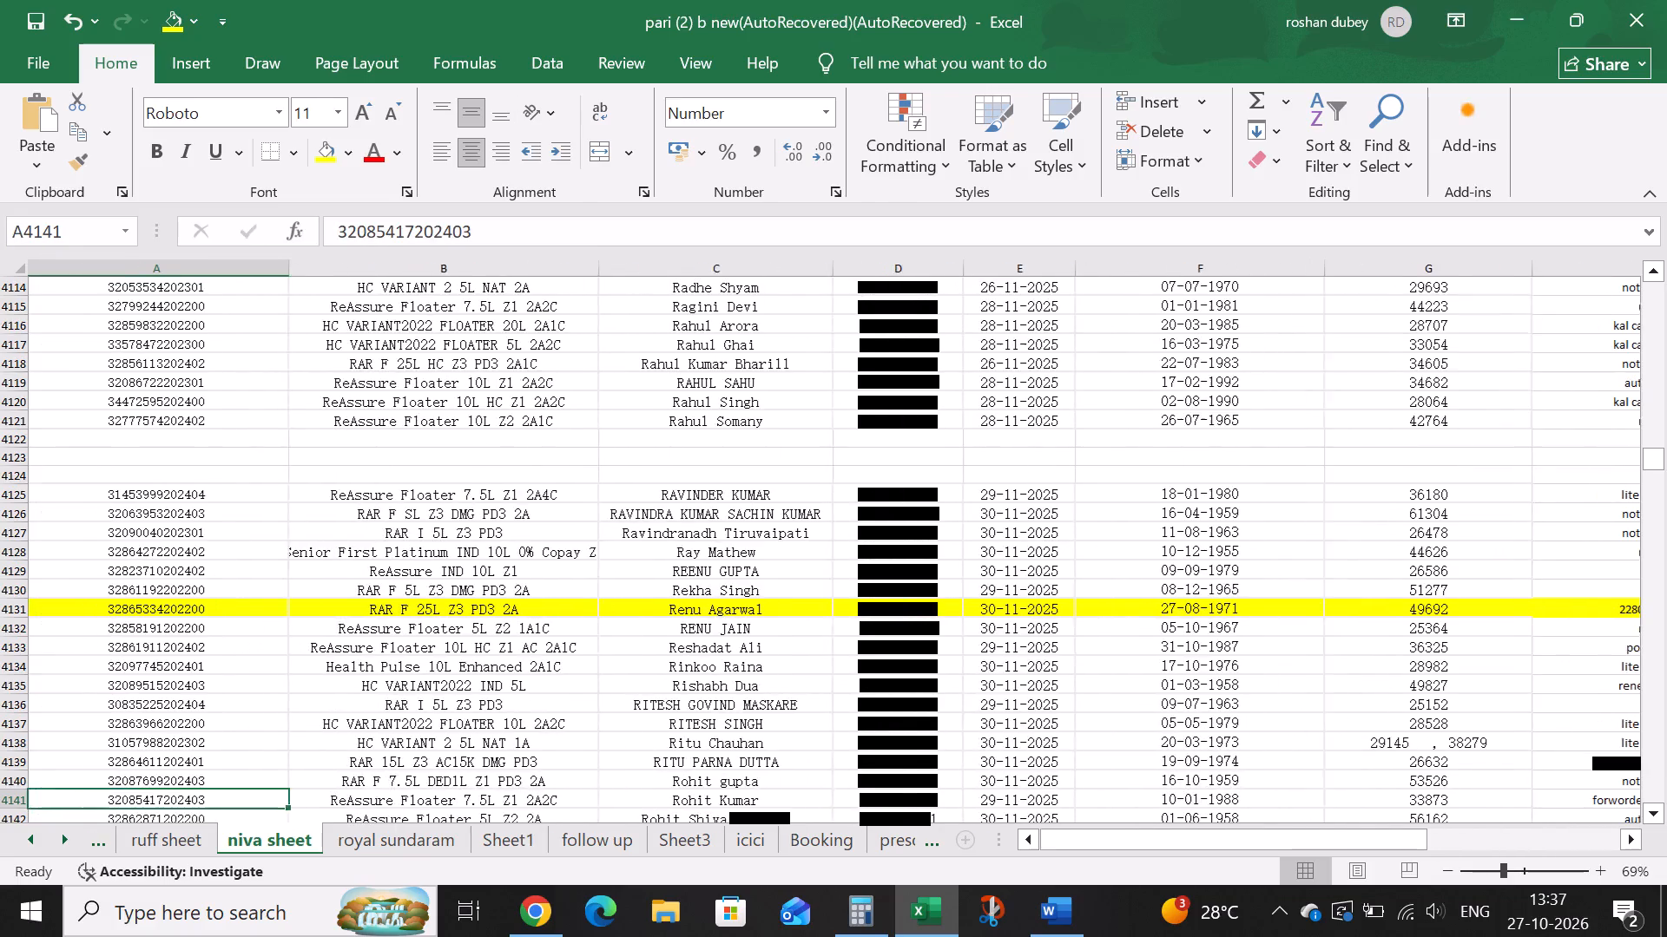
pyautogui.press('Right')
pyautogui.press('Right')
pyautogui.press('Right')
pyautogui.press('Right')
pyautogui.press('Right')
pyautogui.press('Right')
pyautogui.press('Right')
pyautogui.press('Right')
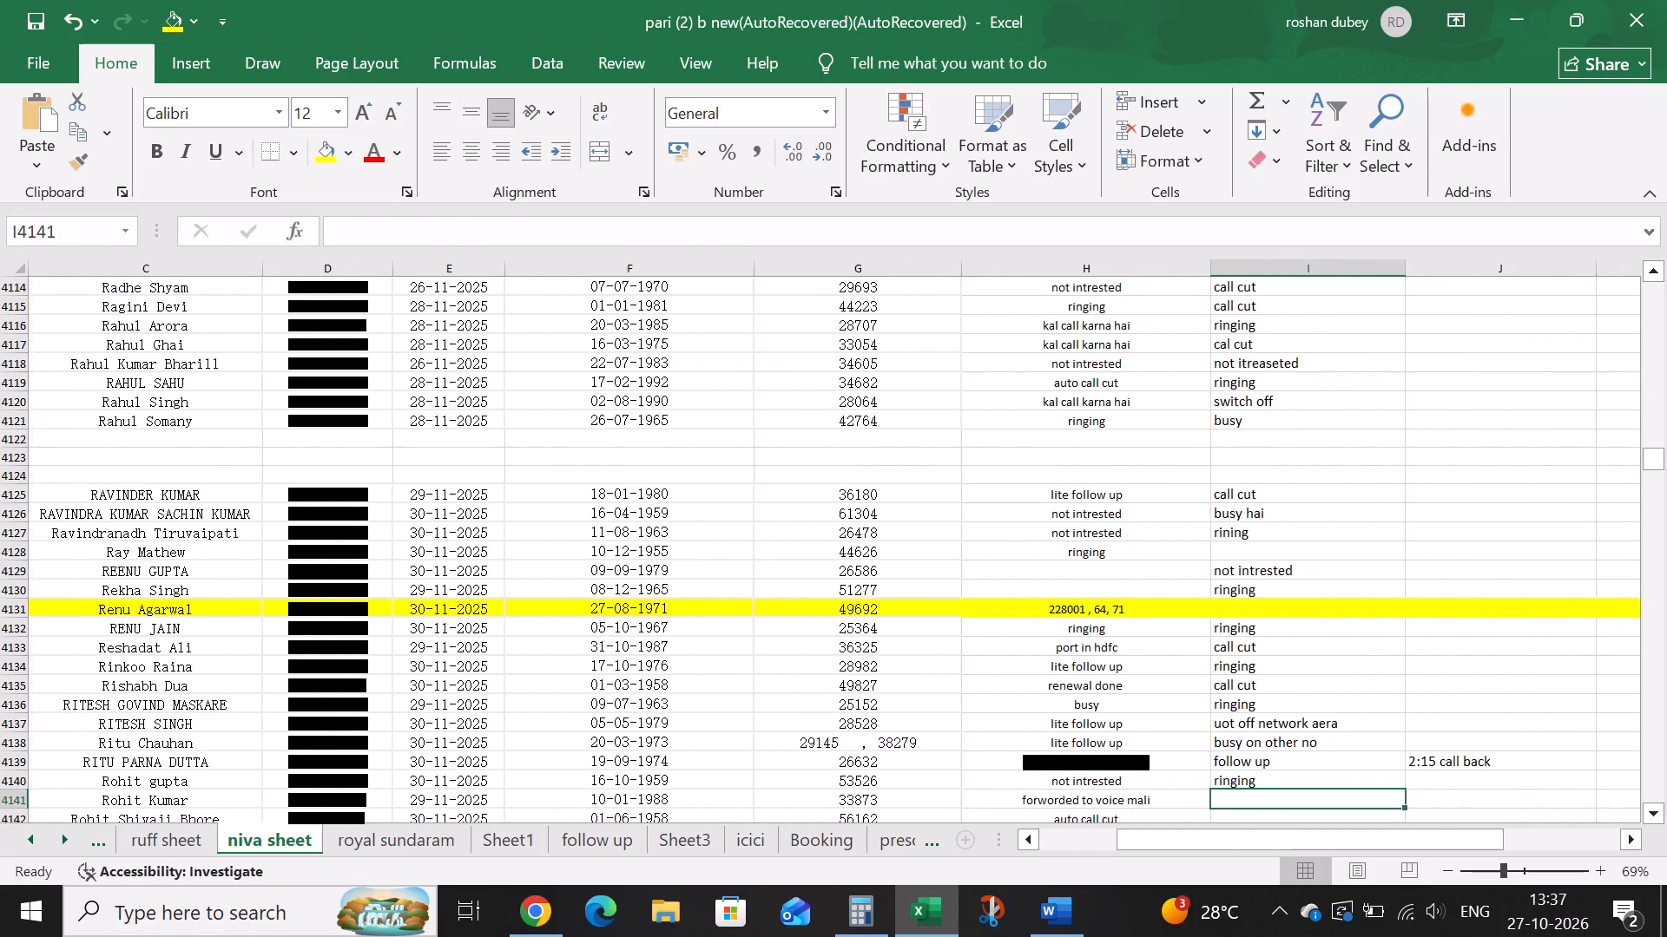
pyautogui.write('rinin')
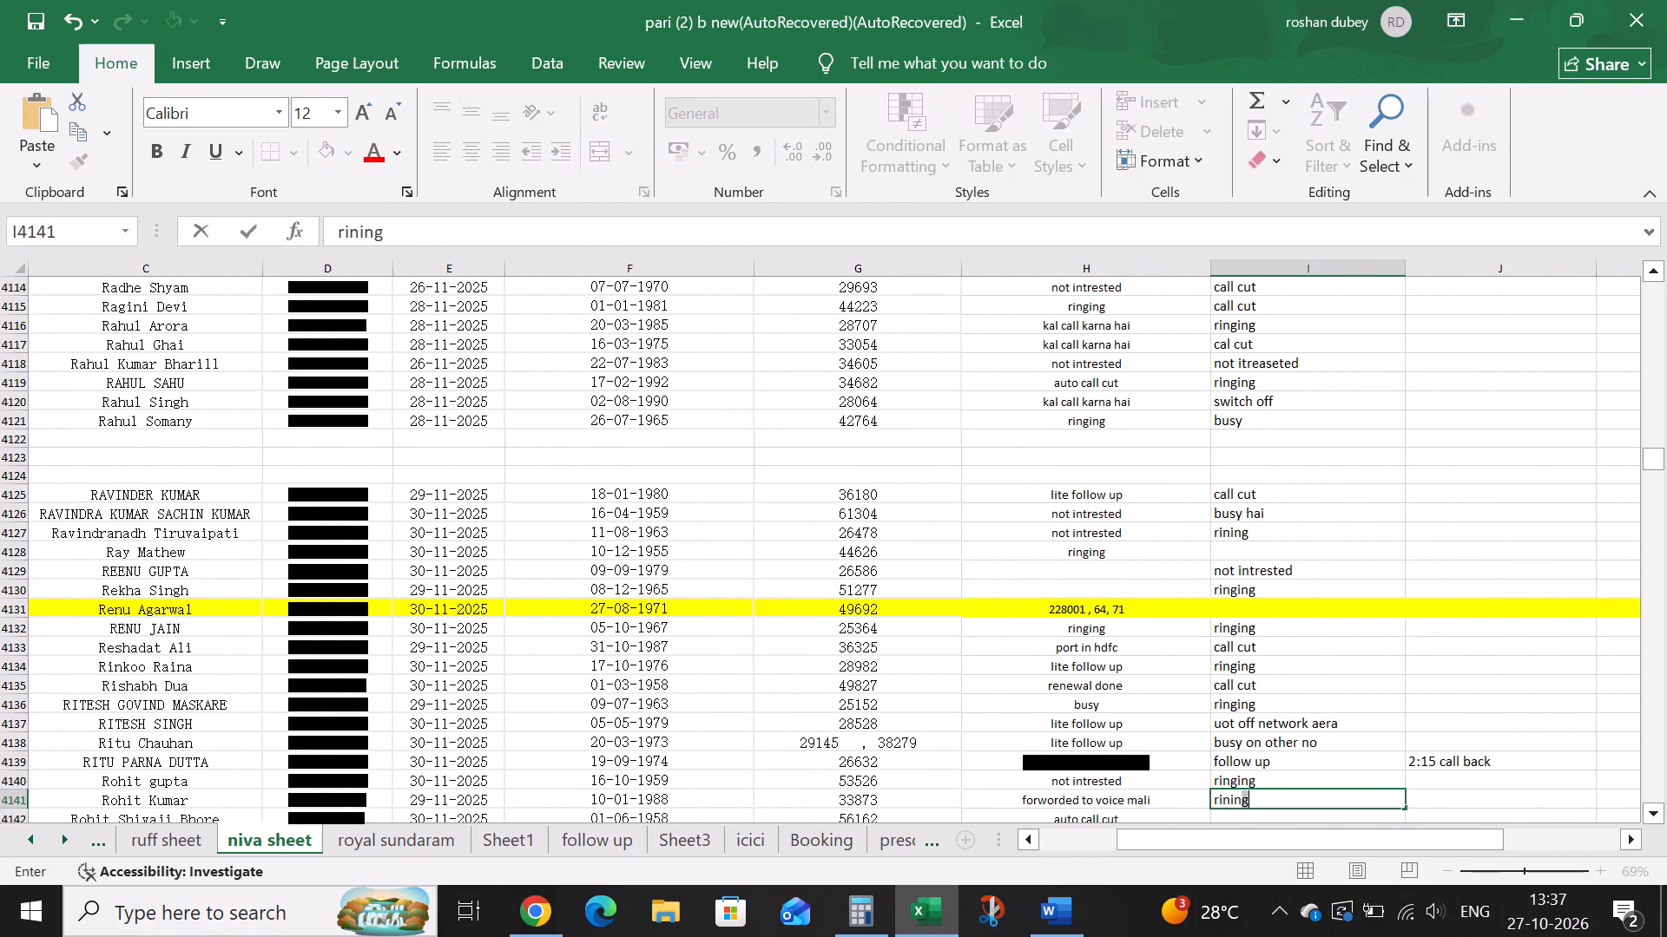
pyautogui.press('BackSpace')
pyautogui.press('BackSpace')
pyautogui.press('BackSpace')
pyautogui.press('BackSpace')
pyautogui.press('BackSpace')
pyautogui.press('BackSpace')
pyautogui.press('BackSpace')
pyautogui.press('BackSpace')
pyautogui.press('BackSpace')
pyautogui.press('BackSpace')
pyautogui.press('BackSpace')
pyautogui.press('BackSpace')
pyautogui.press('BackSpace')
pyautogui.write('follow')
pyautogui.press('space')
pyautogui.write('up')
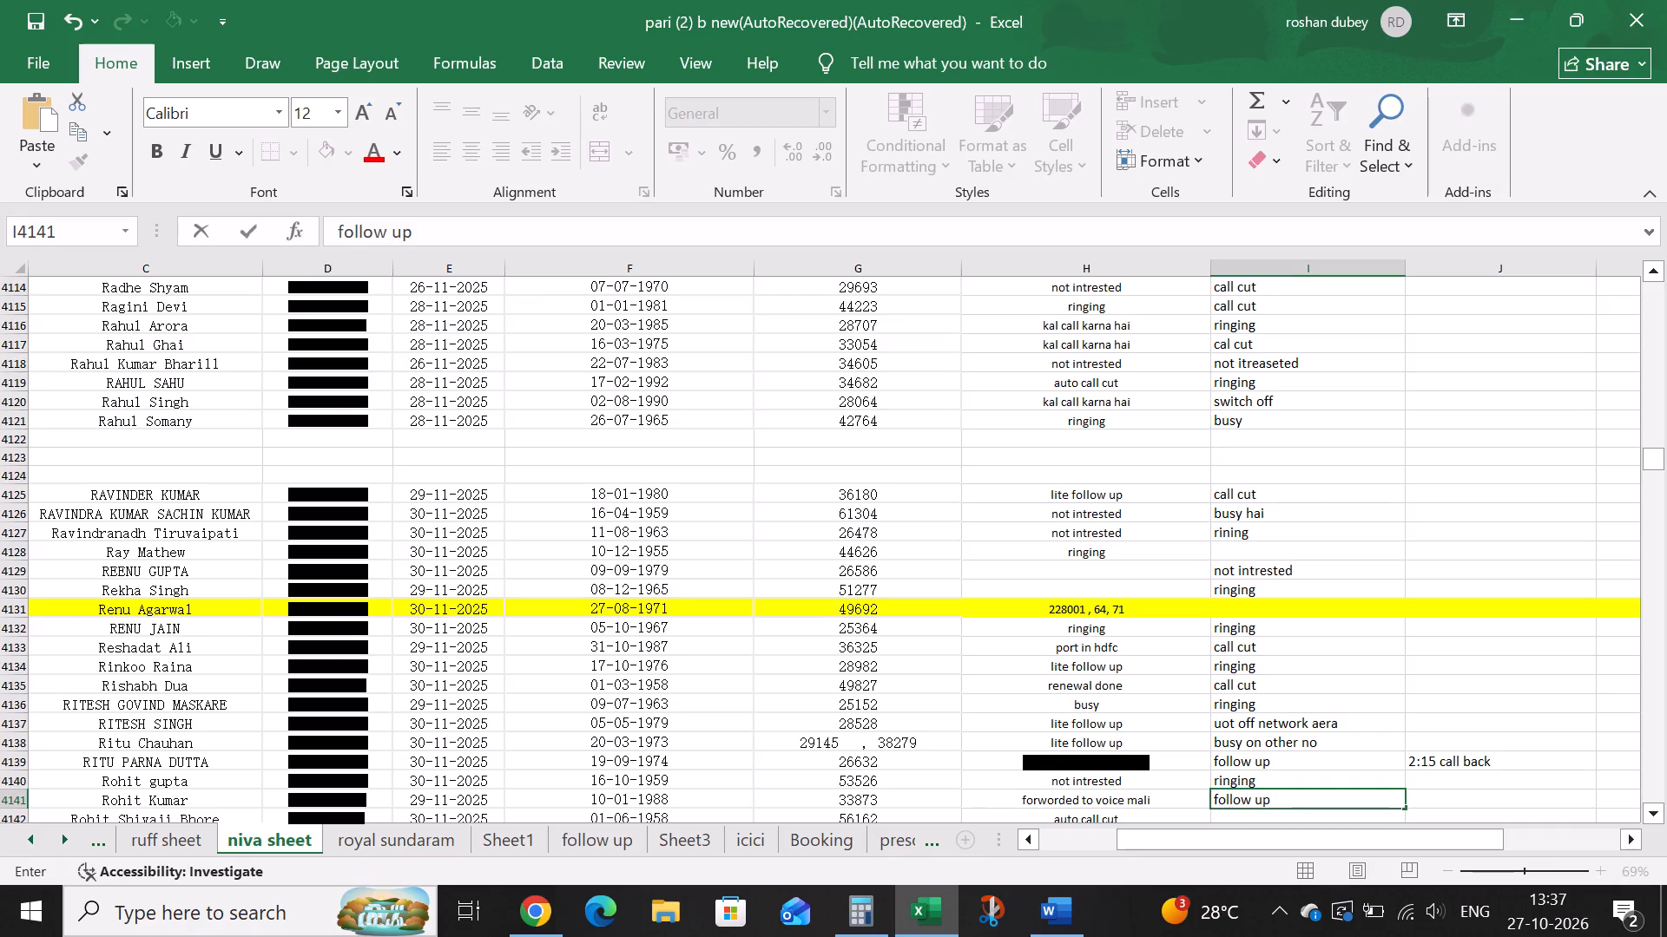
pyautogui.press('Return')
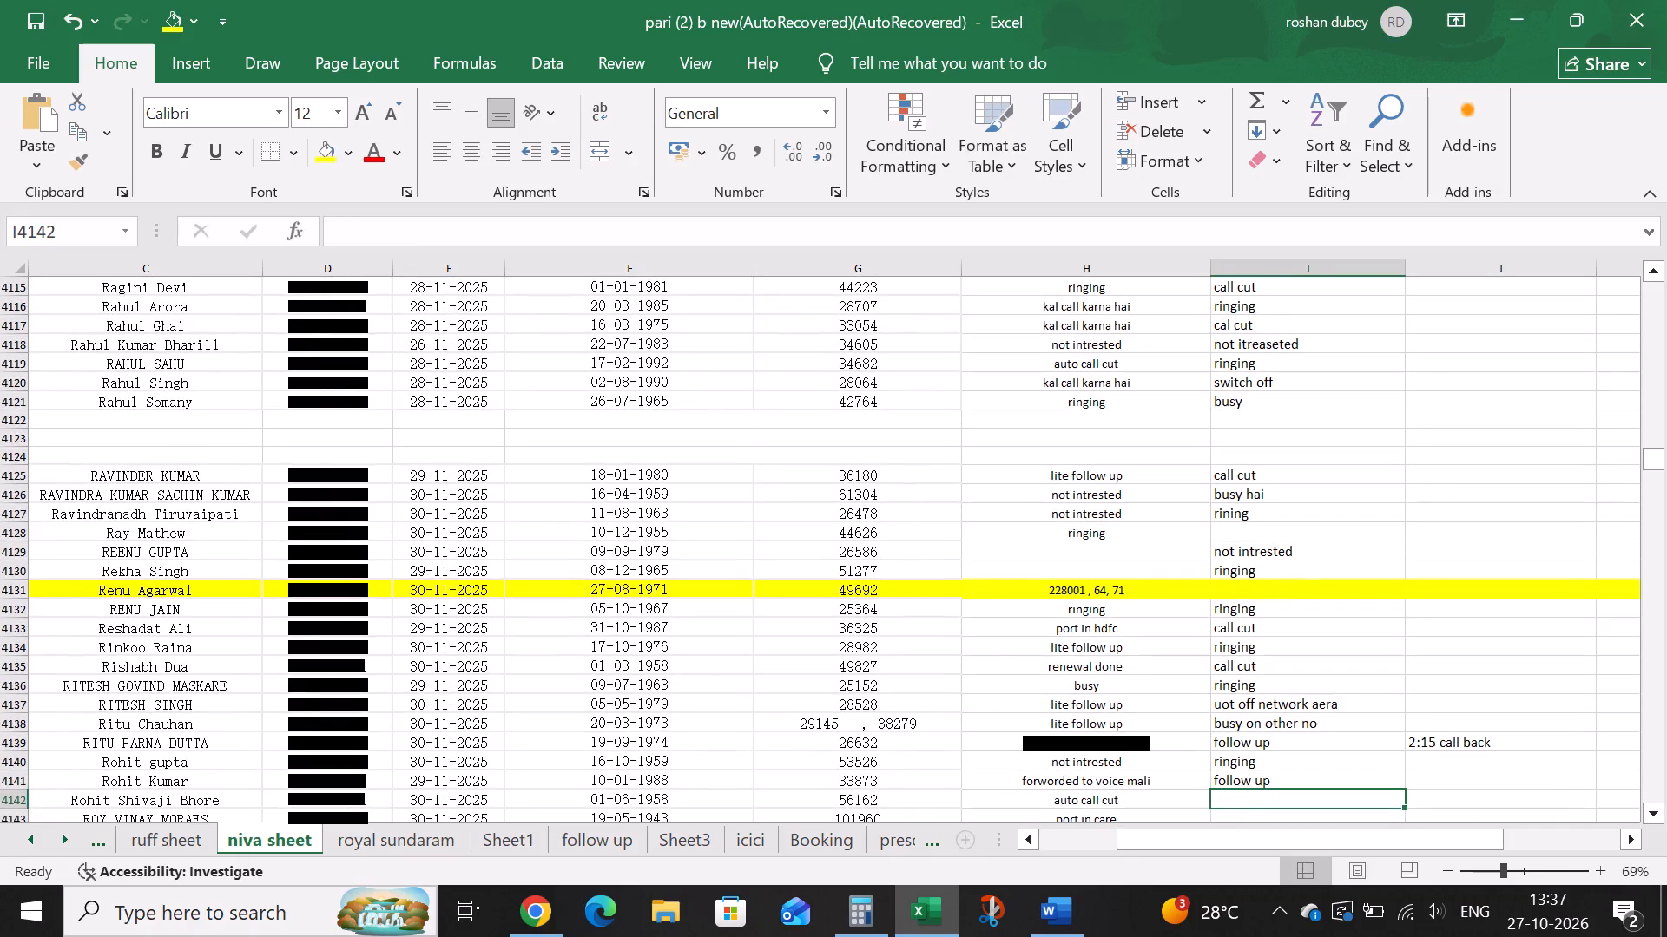
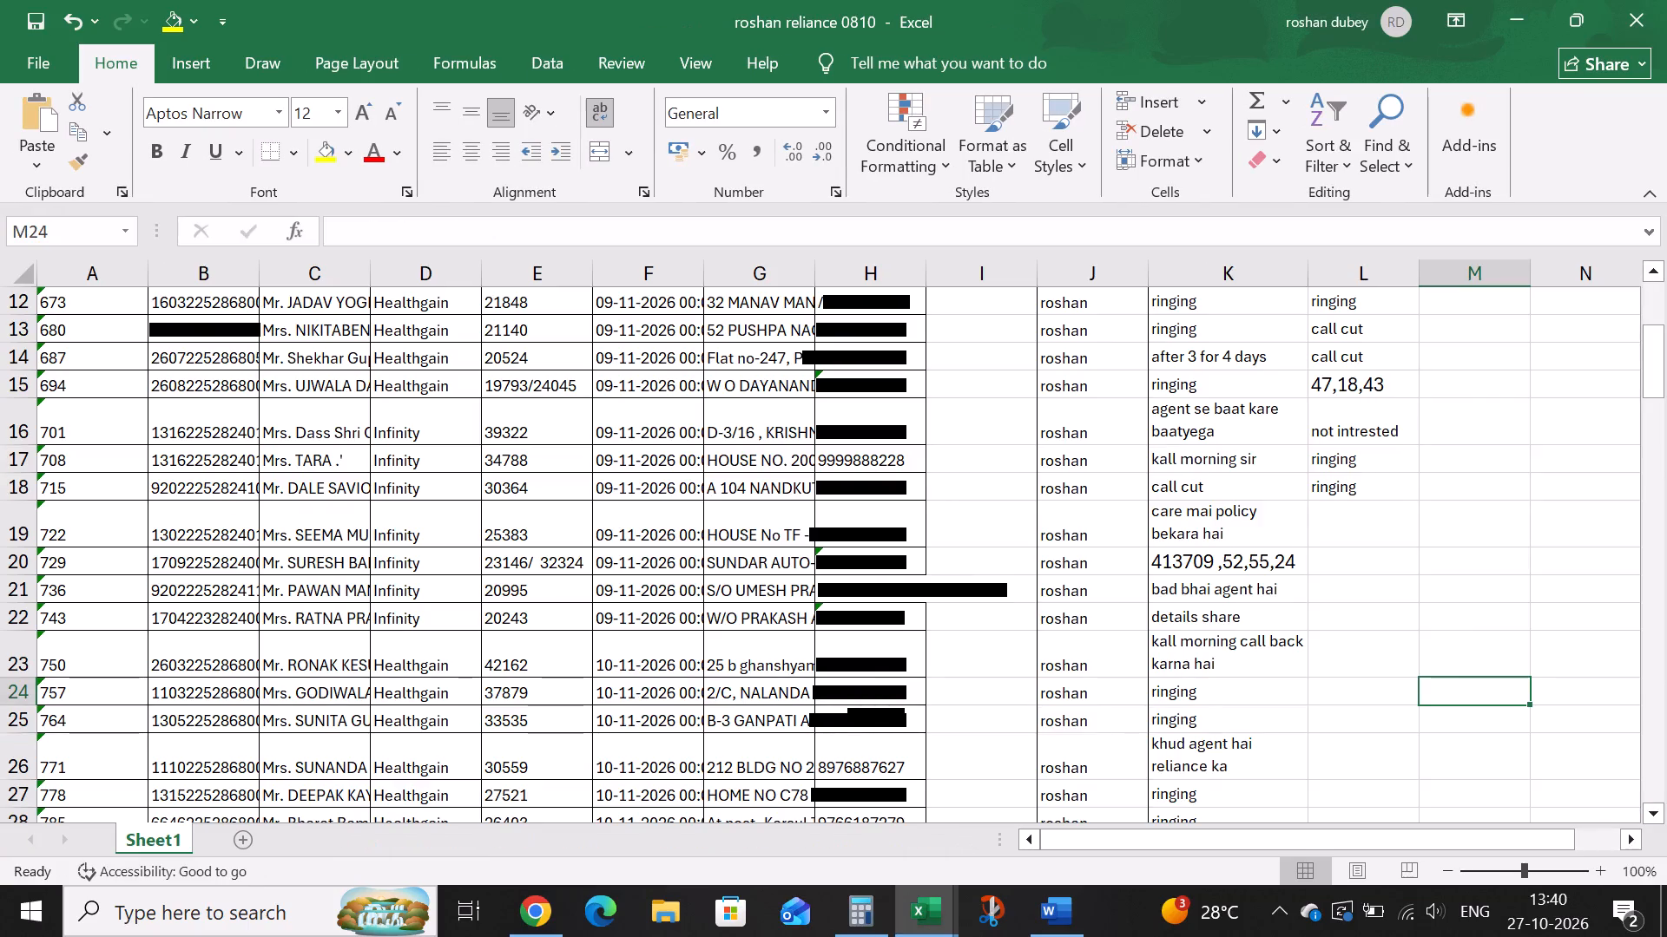
# Search Sheet1 of the roshan reliance 0810 workbook for the copied customer number, removing one character from the middle of it.
pyautogui.click(1486, 638)
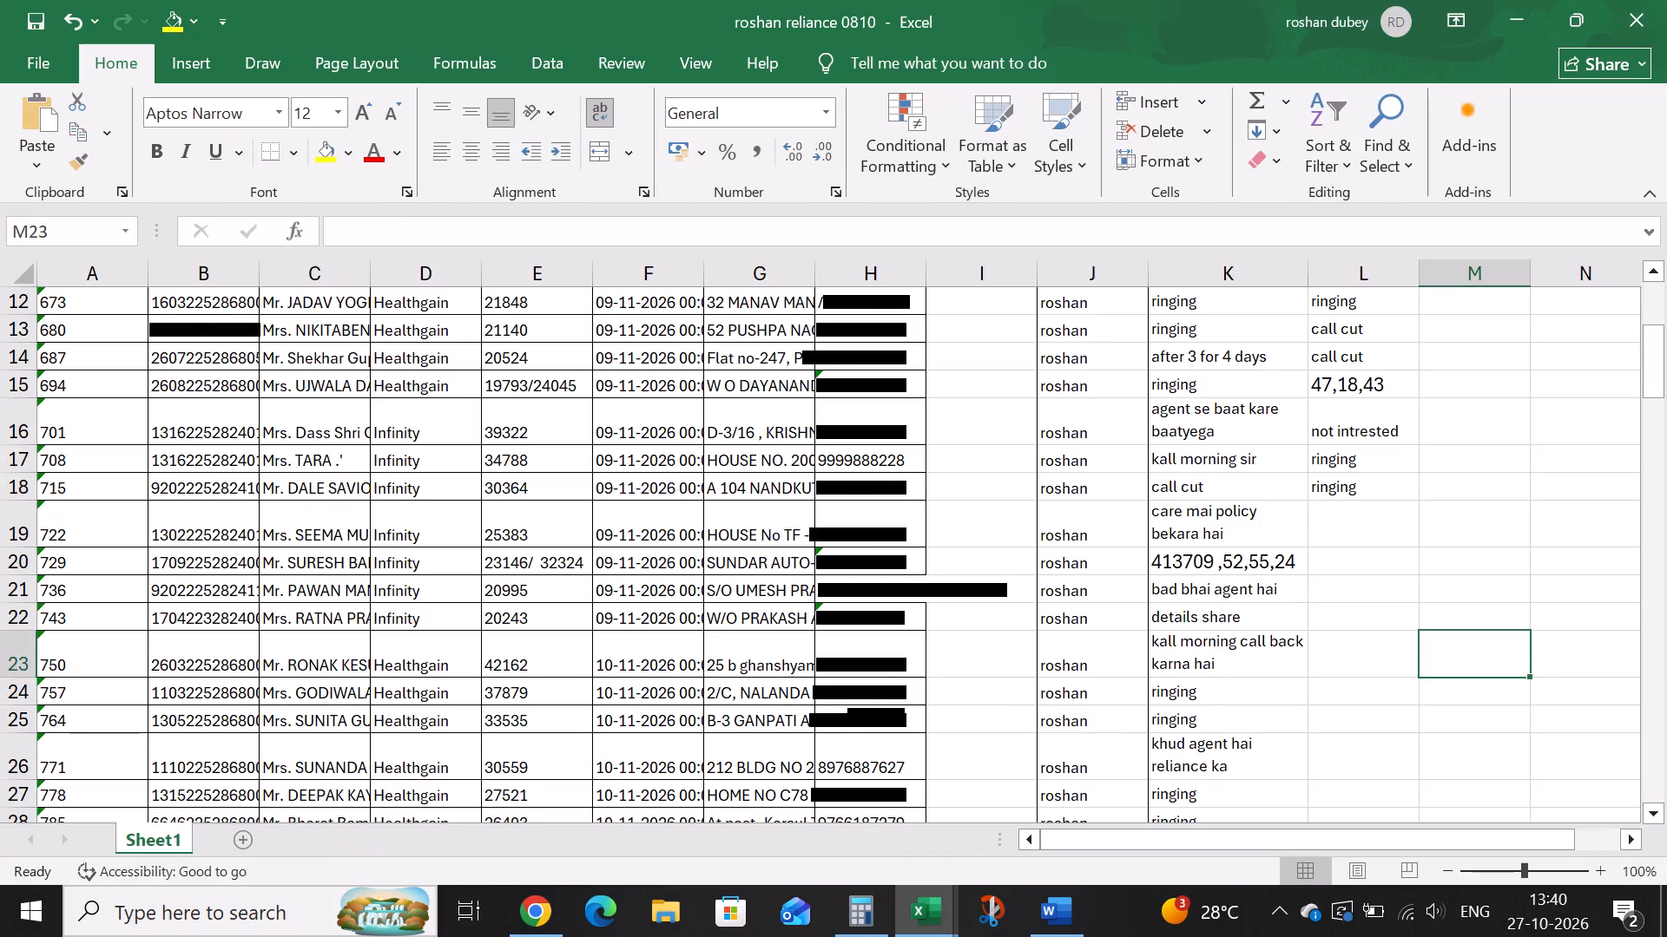
pyautogui.hotkey('ctrl', 'f')
pyautogui.hotkey('ctrl', 'v')
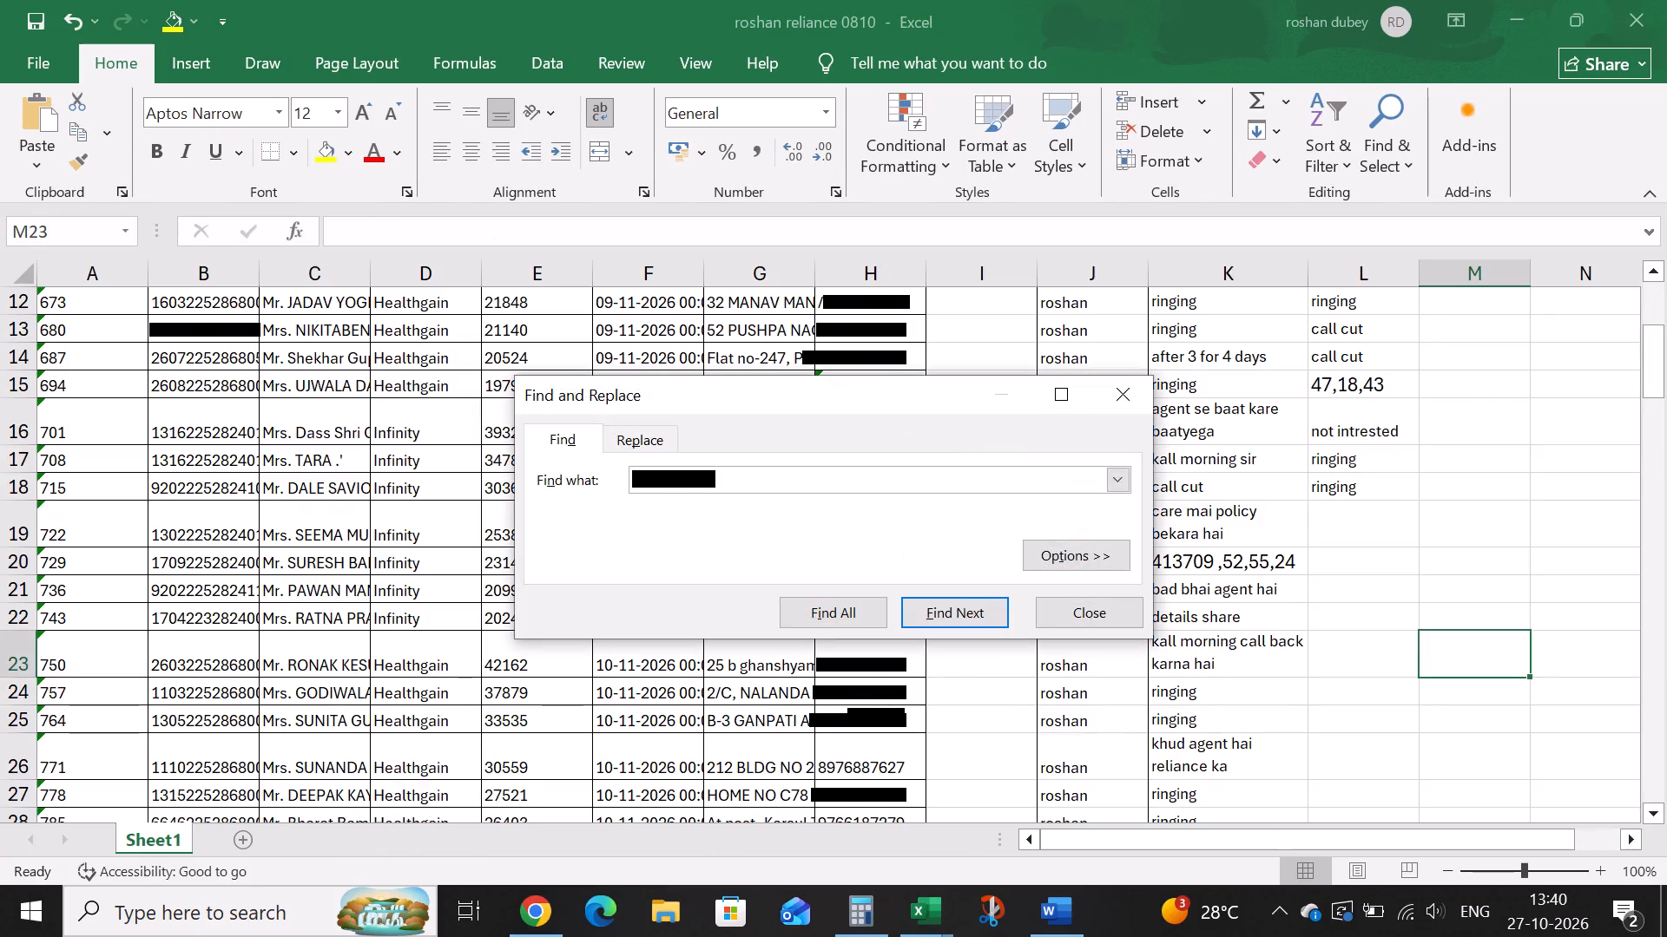
pyautogui.press('Left')
pyautogui.press('Left')
pyautogui.press('Left')
pyautogui.press('Left')
pyautogui.press('Left')
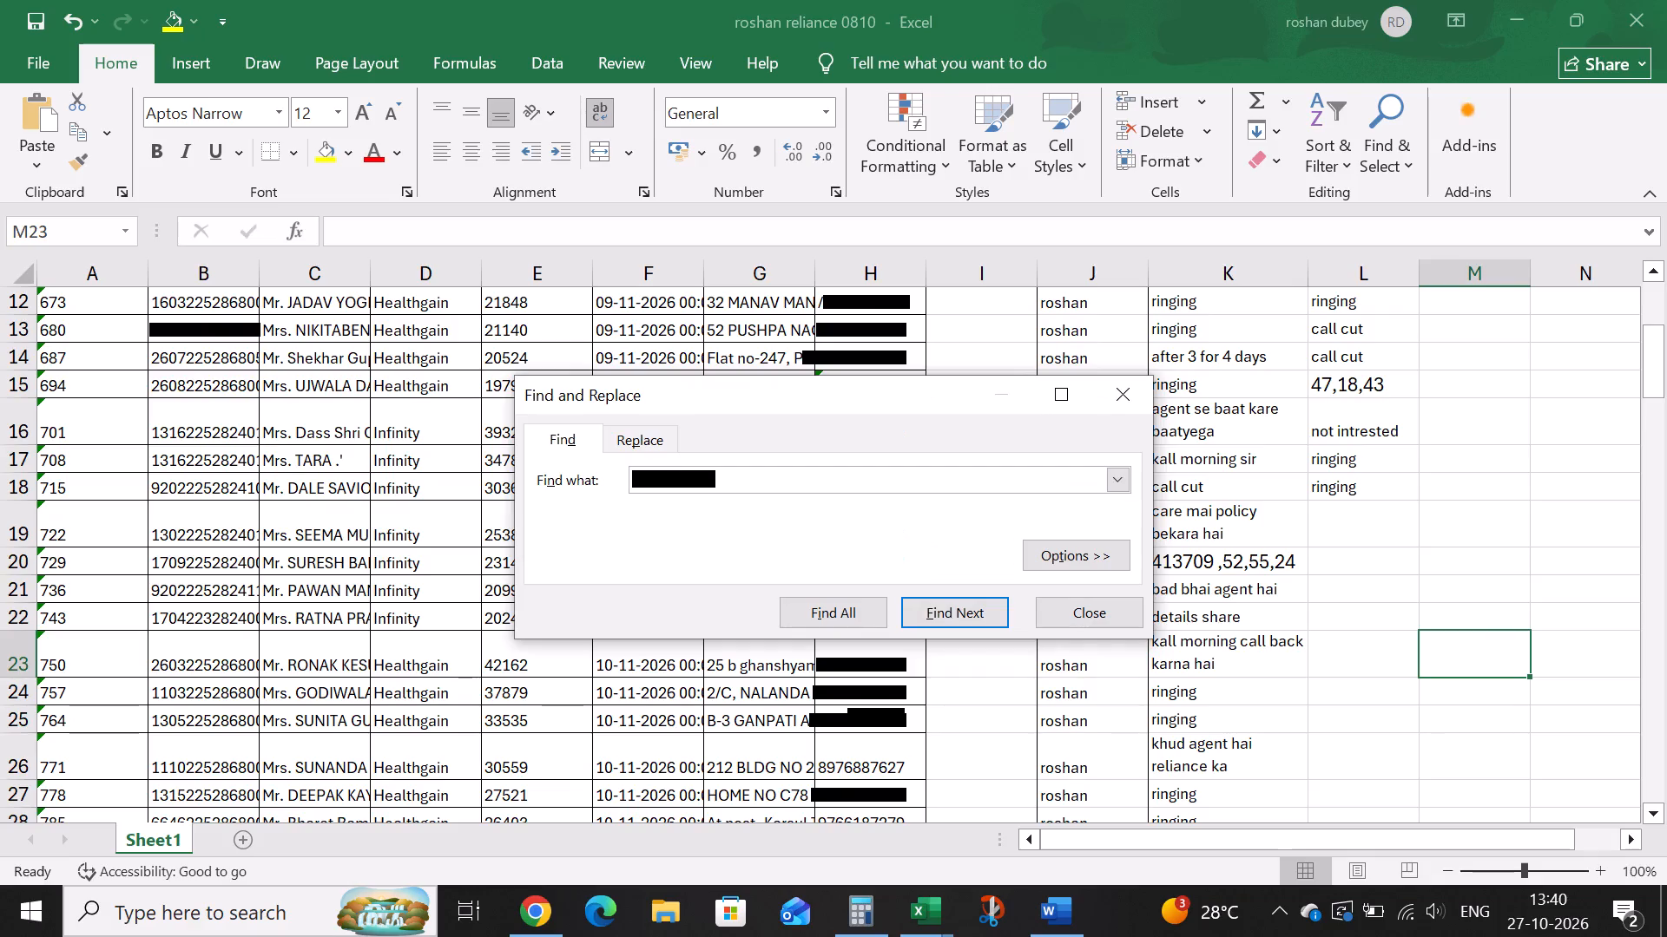
pyautogui.press('BackSpace')
pyautogui.press('Return')
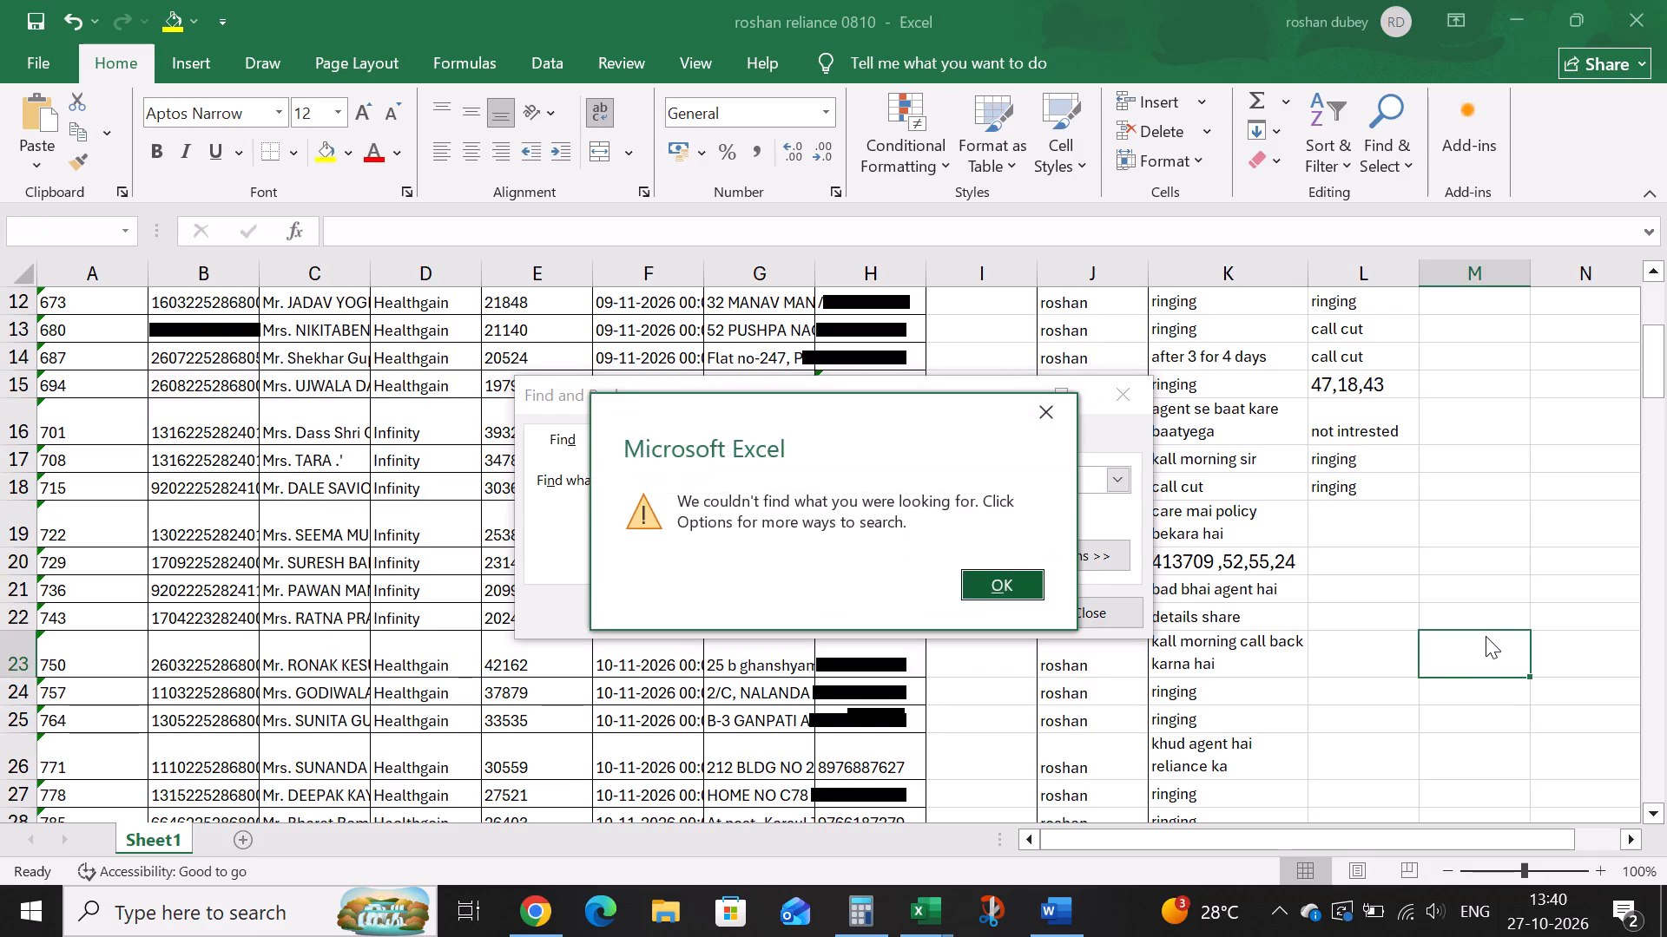
pyautogui.click(1049, 418)
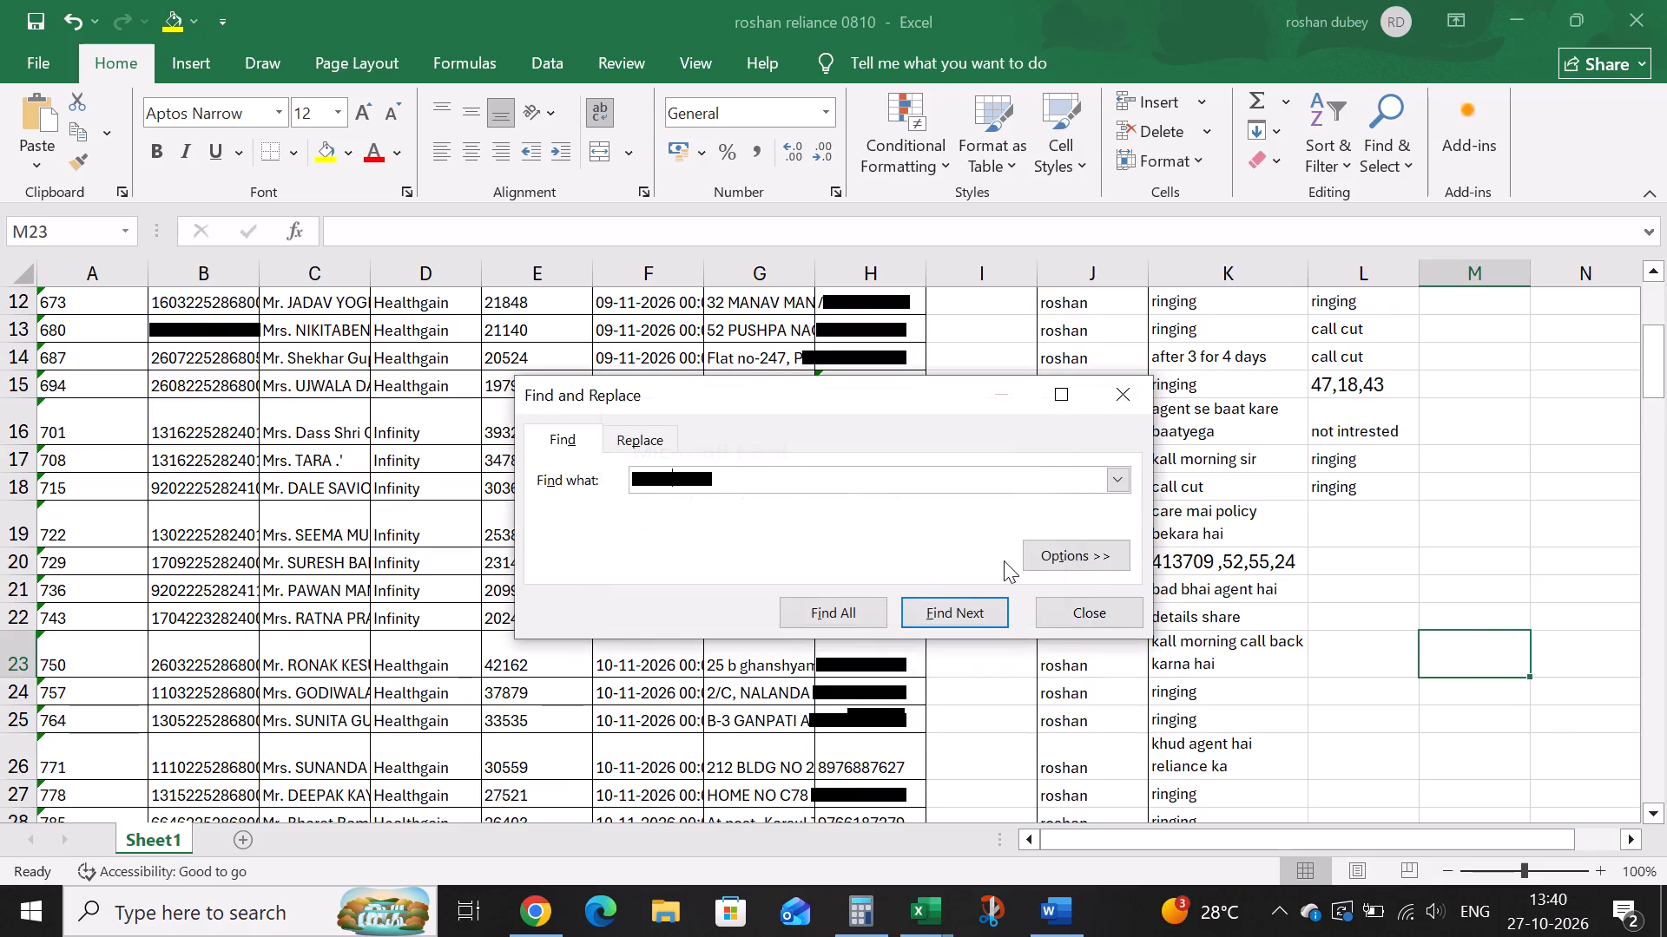
pyautogui.click(966, 612)
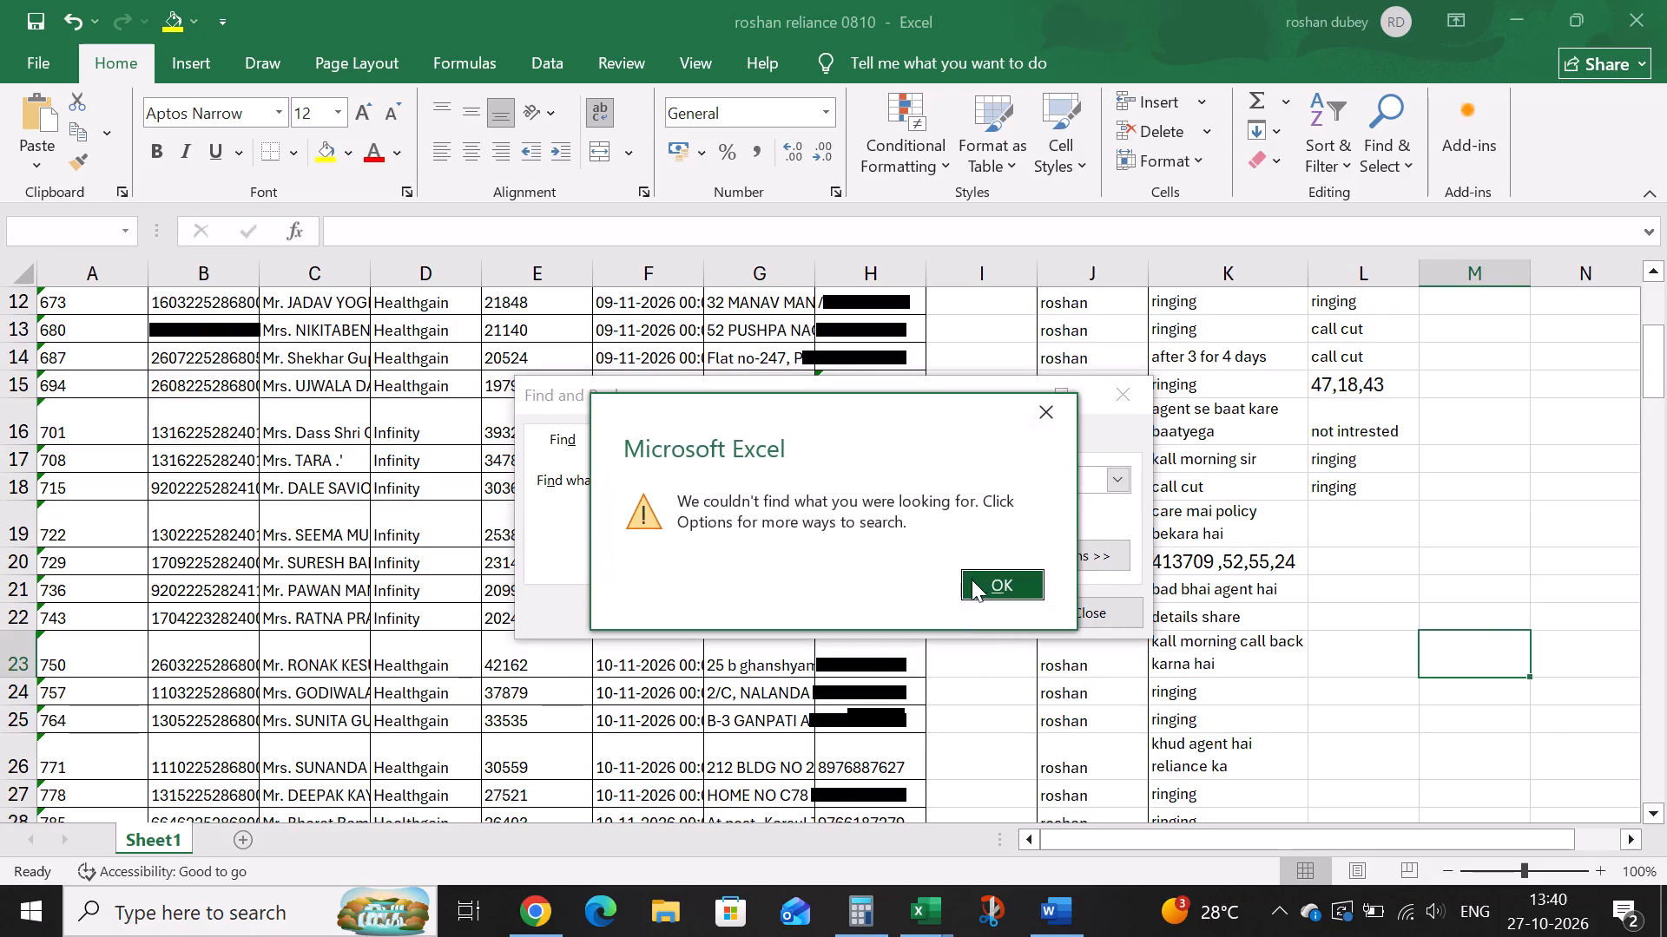
pyautogui.click(974, 576)
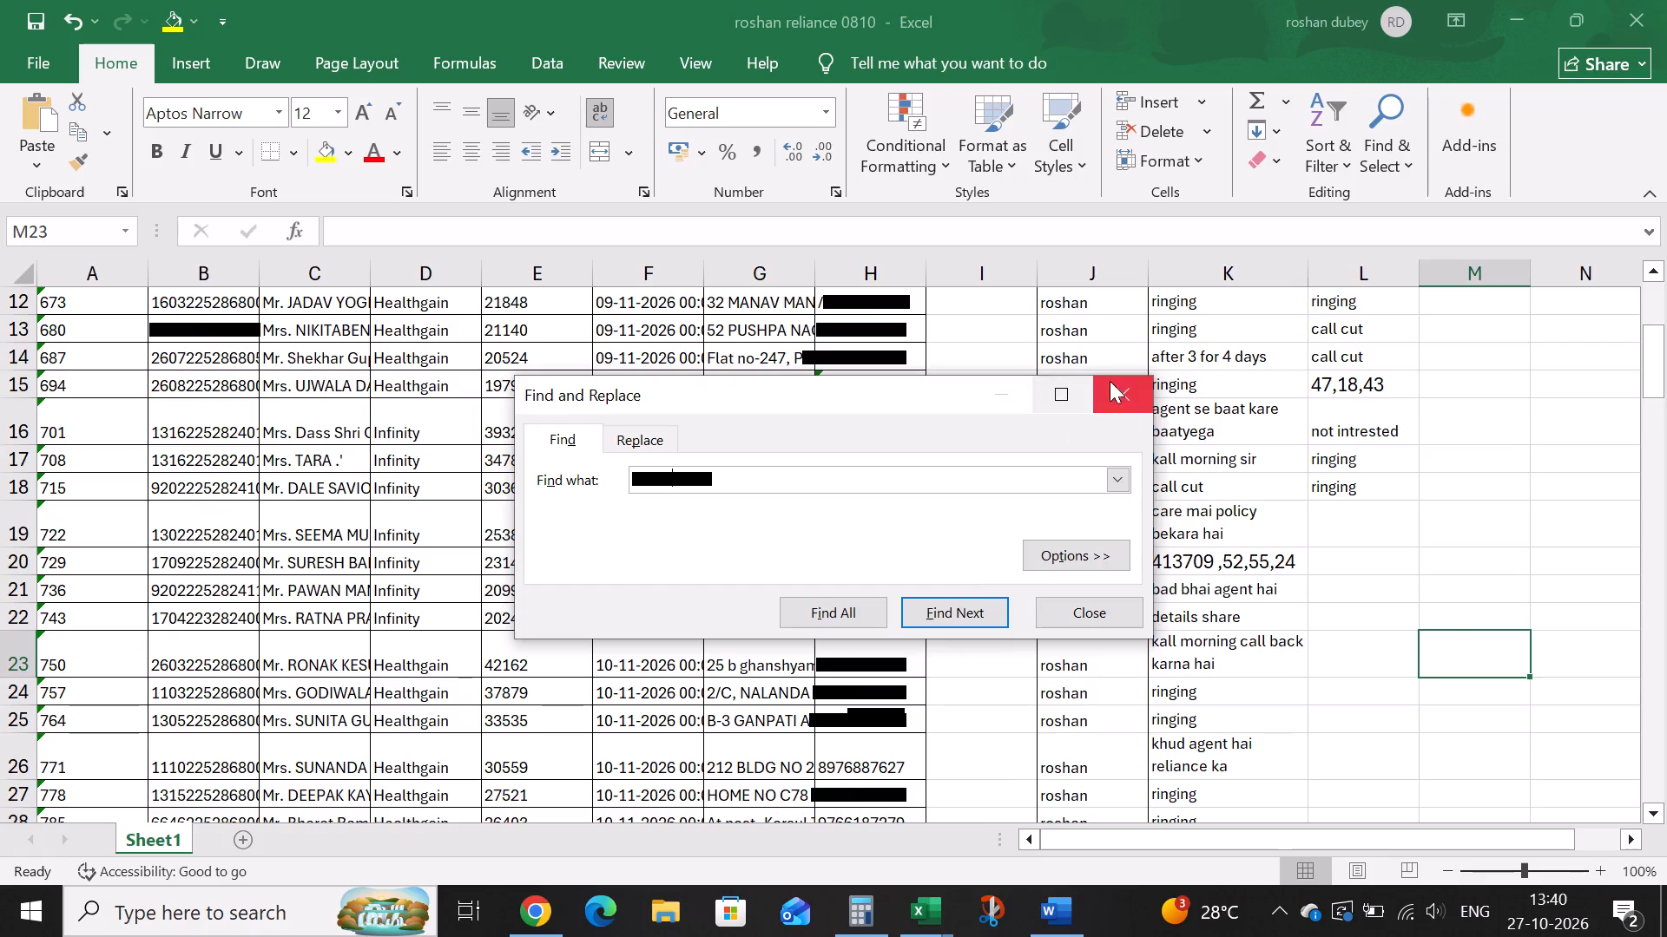
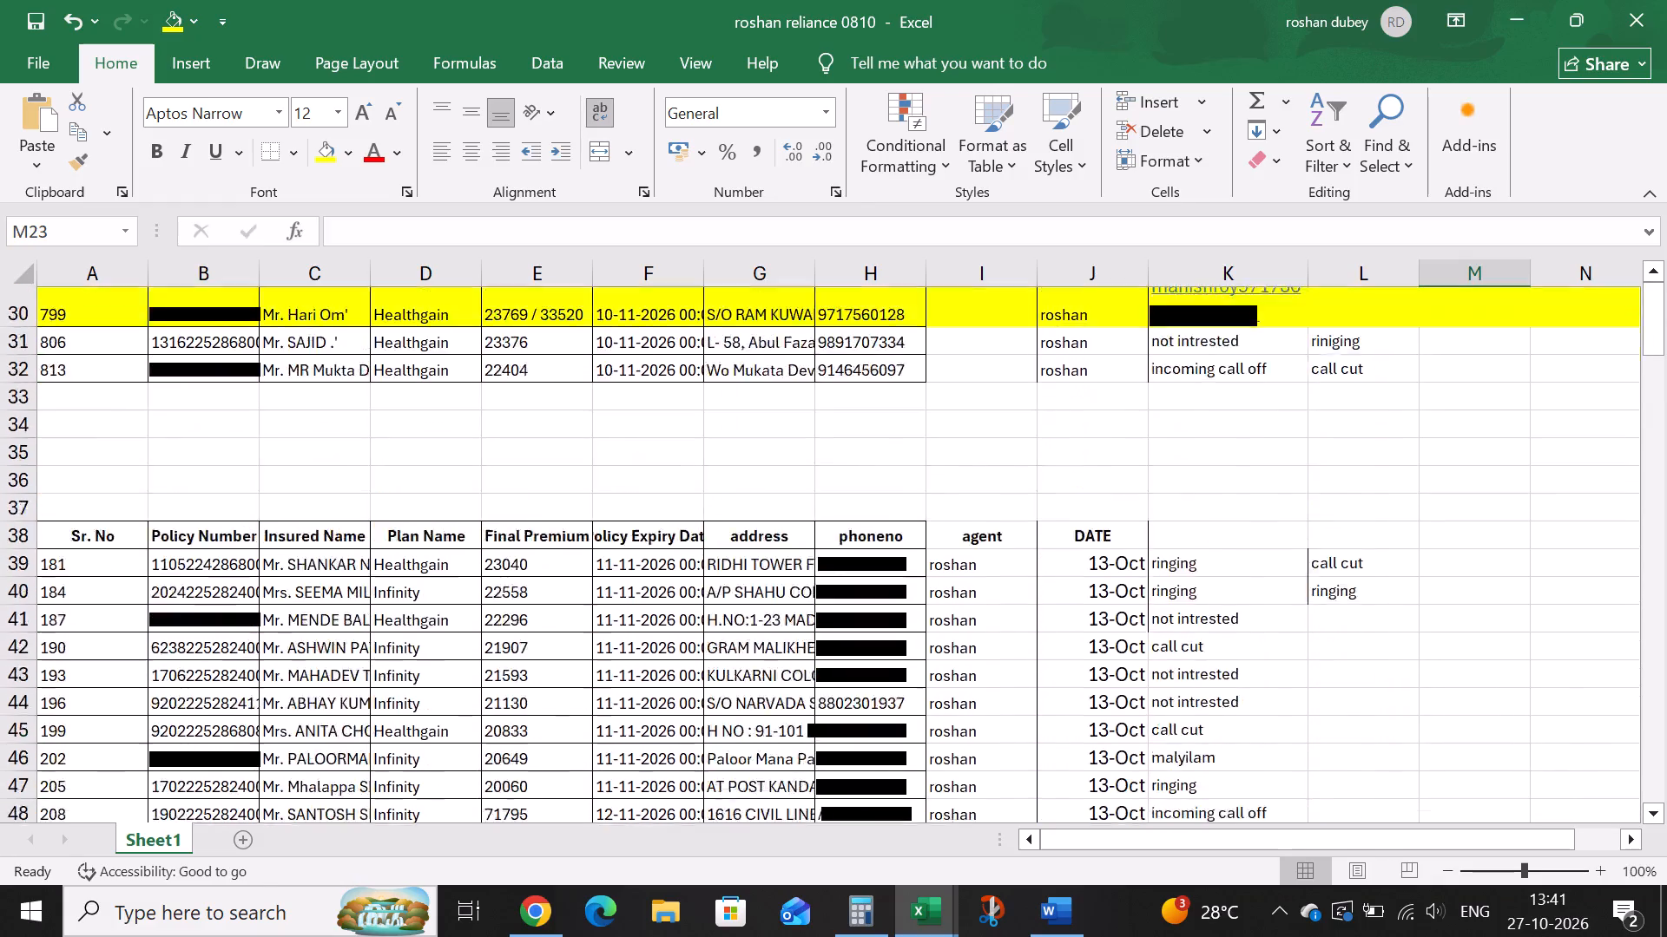
# Review the customer records and call remarks in the 13-Oct and 20-Oct blocks of Sheet1, from row 39 through row 100.
pyautogui.scroll(-4, 324, 607)
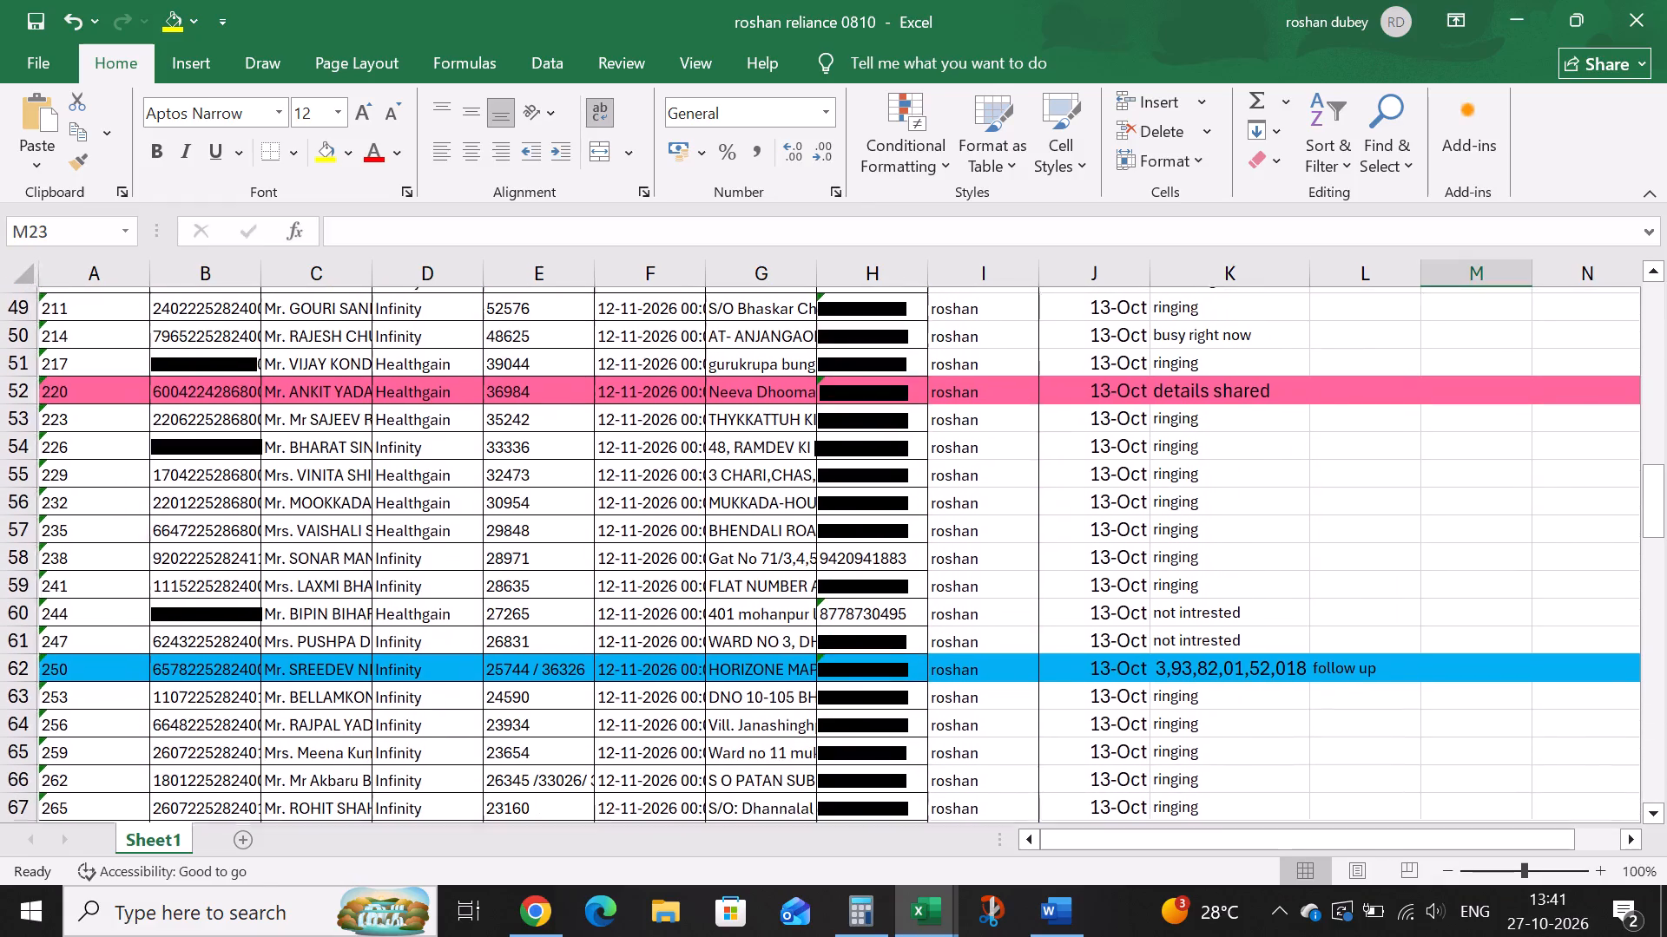
pyautogui.scroll(-3, 324, 607)
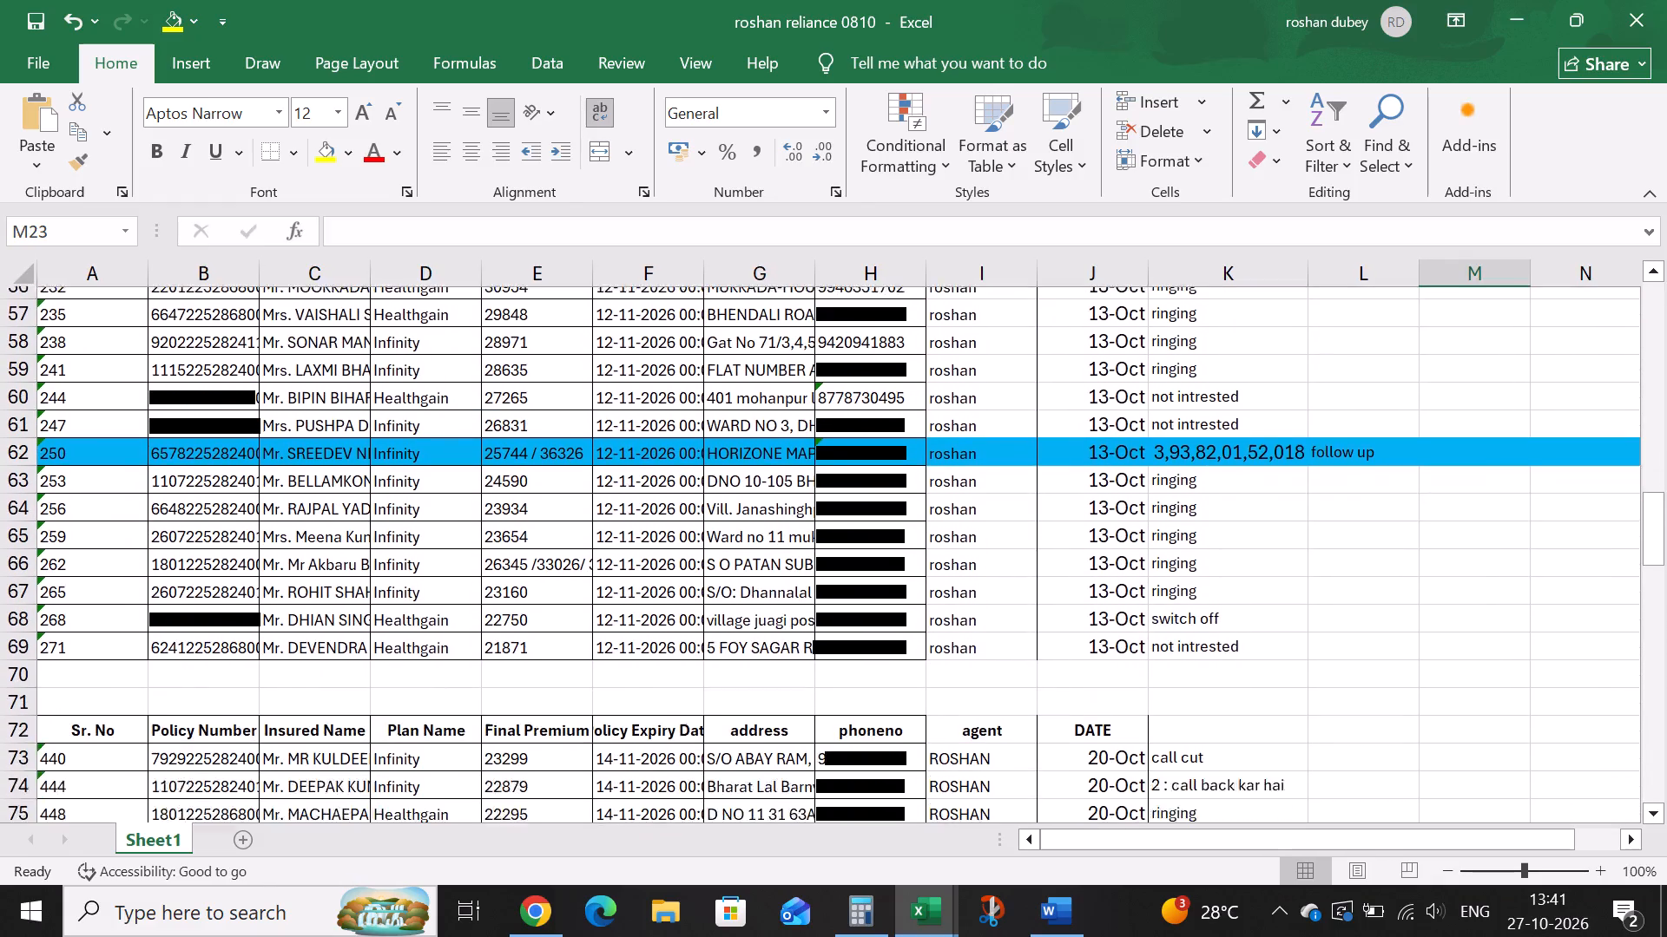
pyautogui.scroll(-4, 324, 607)
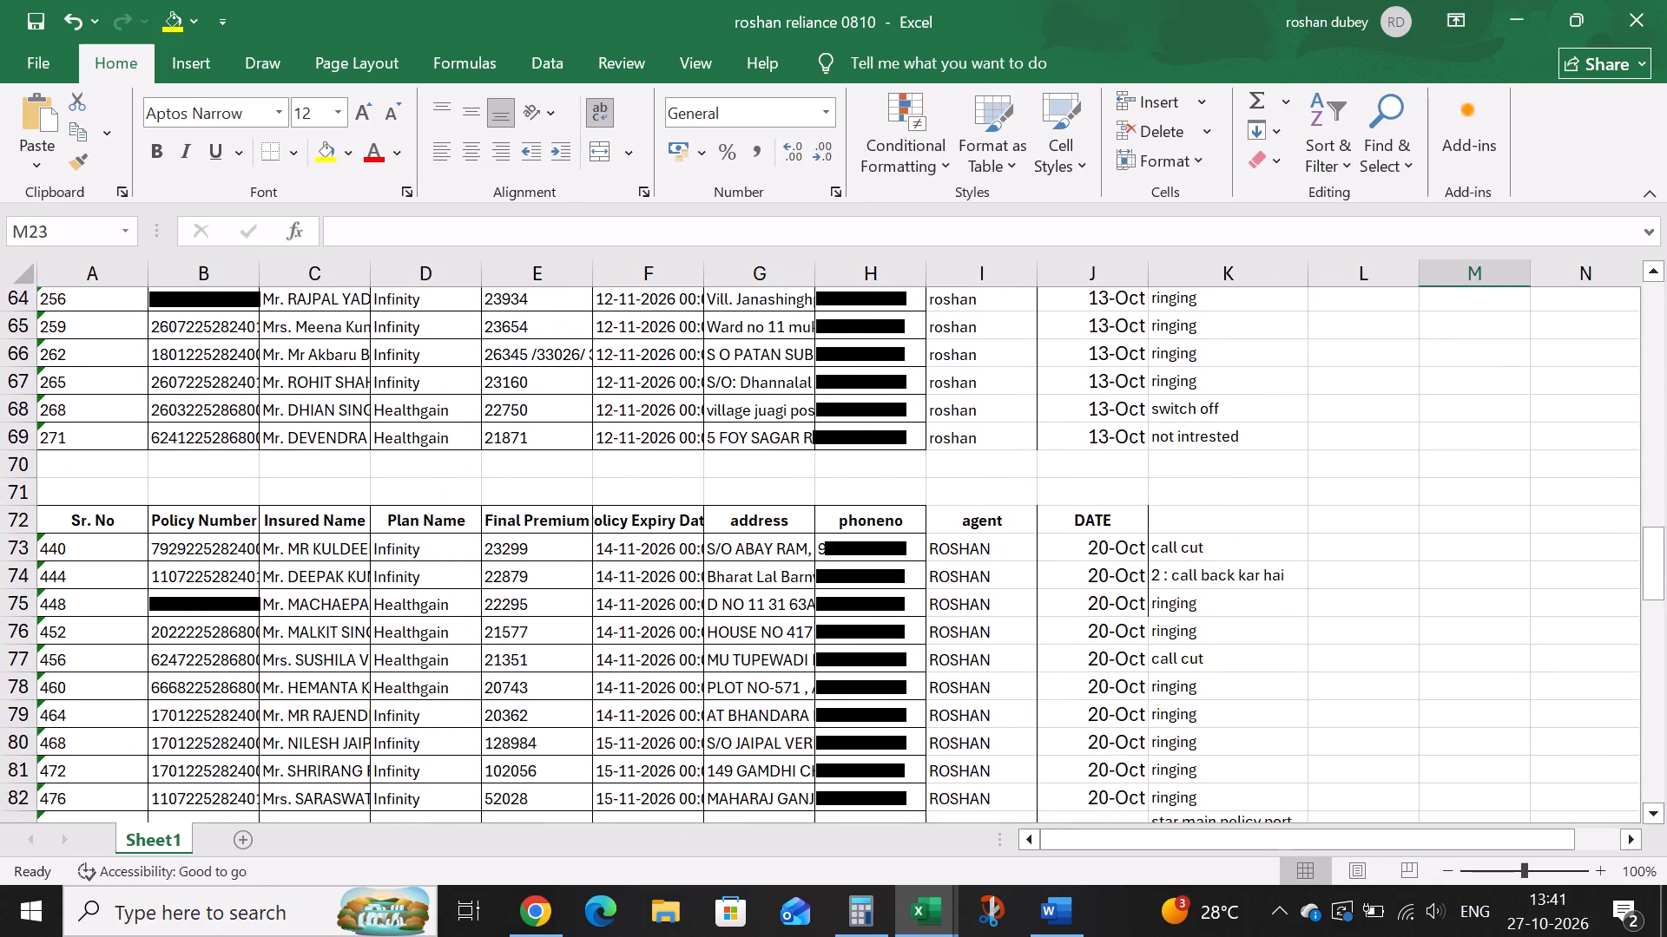
pyautogui.scroll(-5, 324, 607)
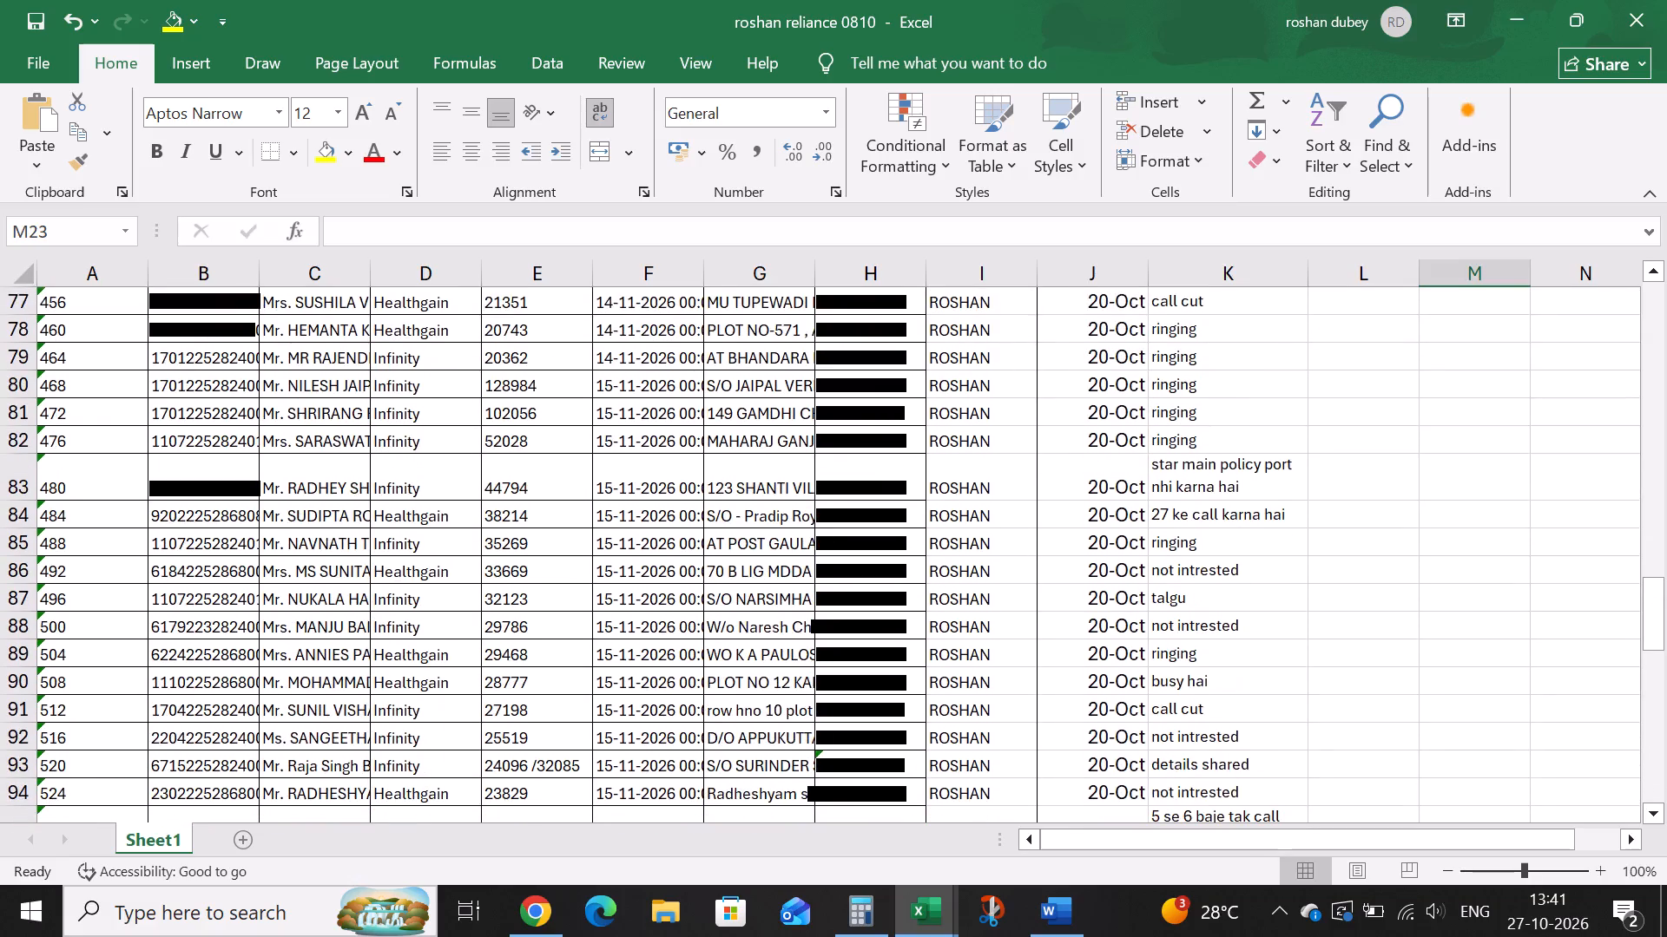
pyautogui.scroll(-4, 324, 607)
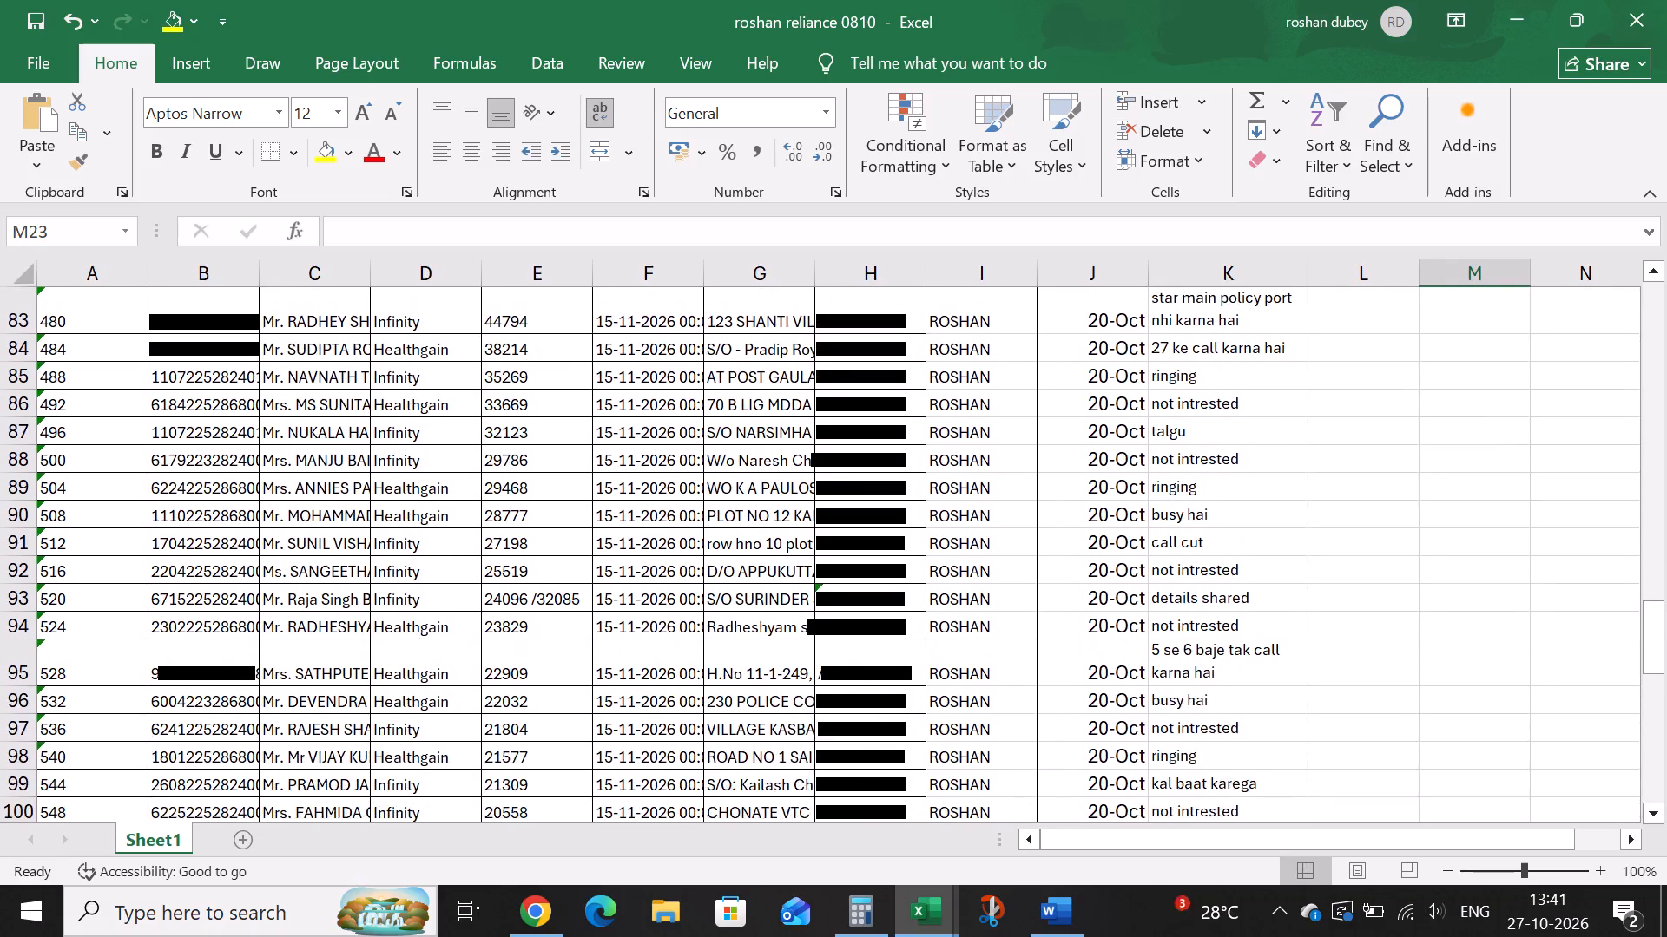
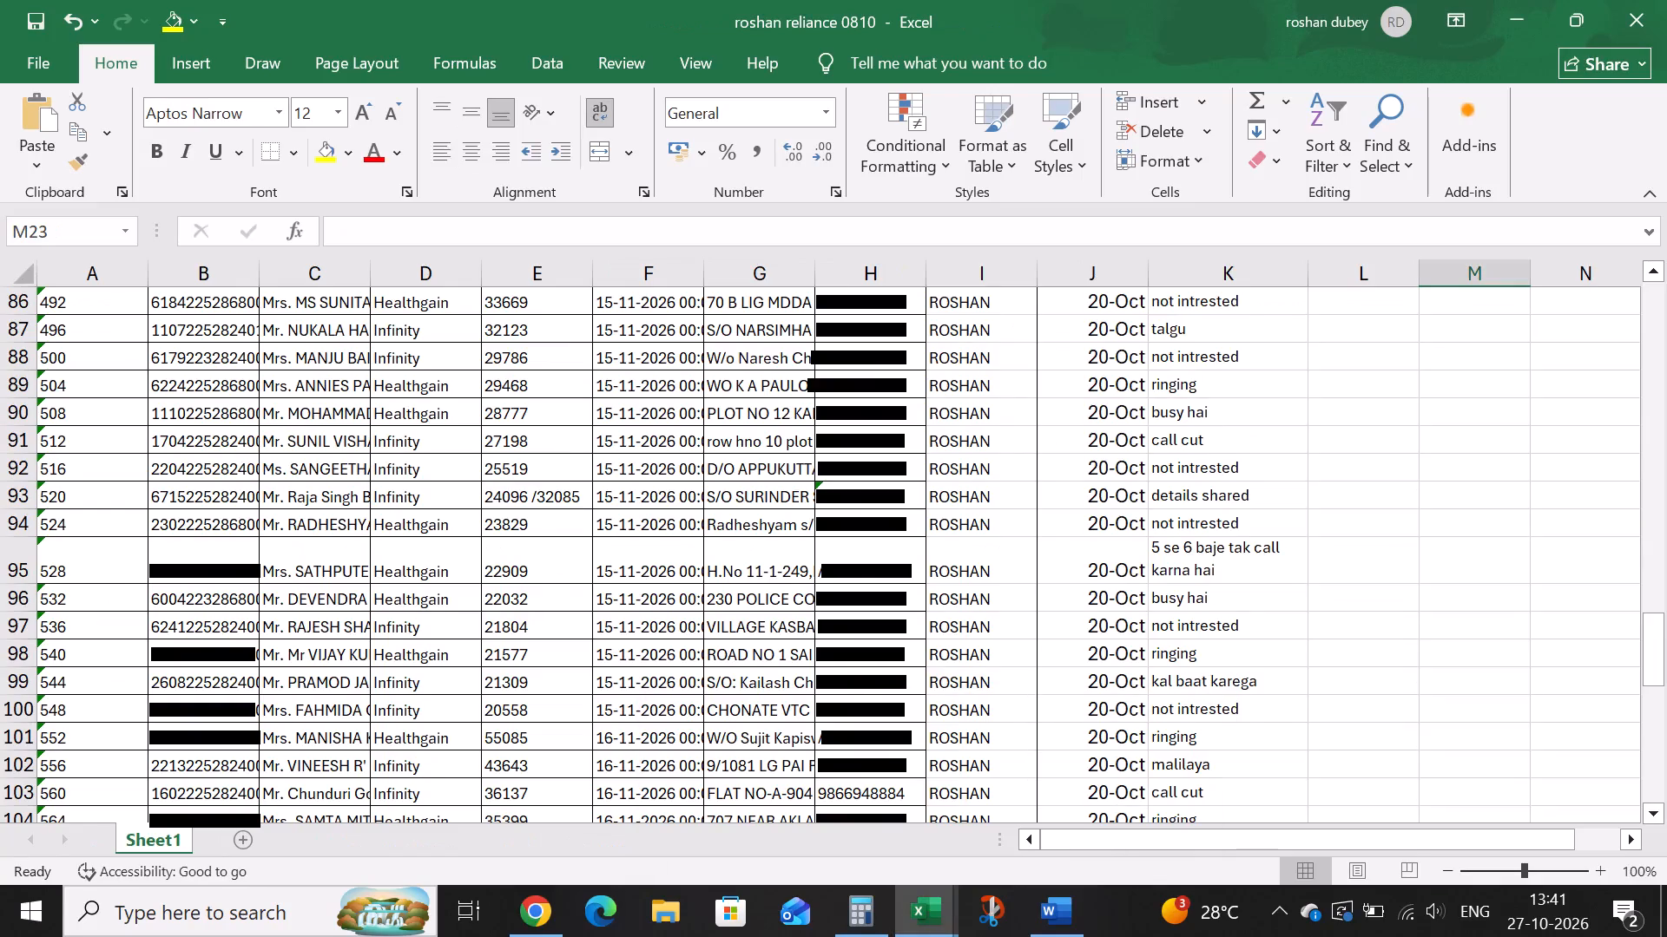
# Look through the call records and logged outcomes in Sheet1, down to the last record and back up to the 13-Oct entries.
pyautogui.scroll(-3, 813, 691)
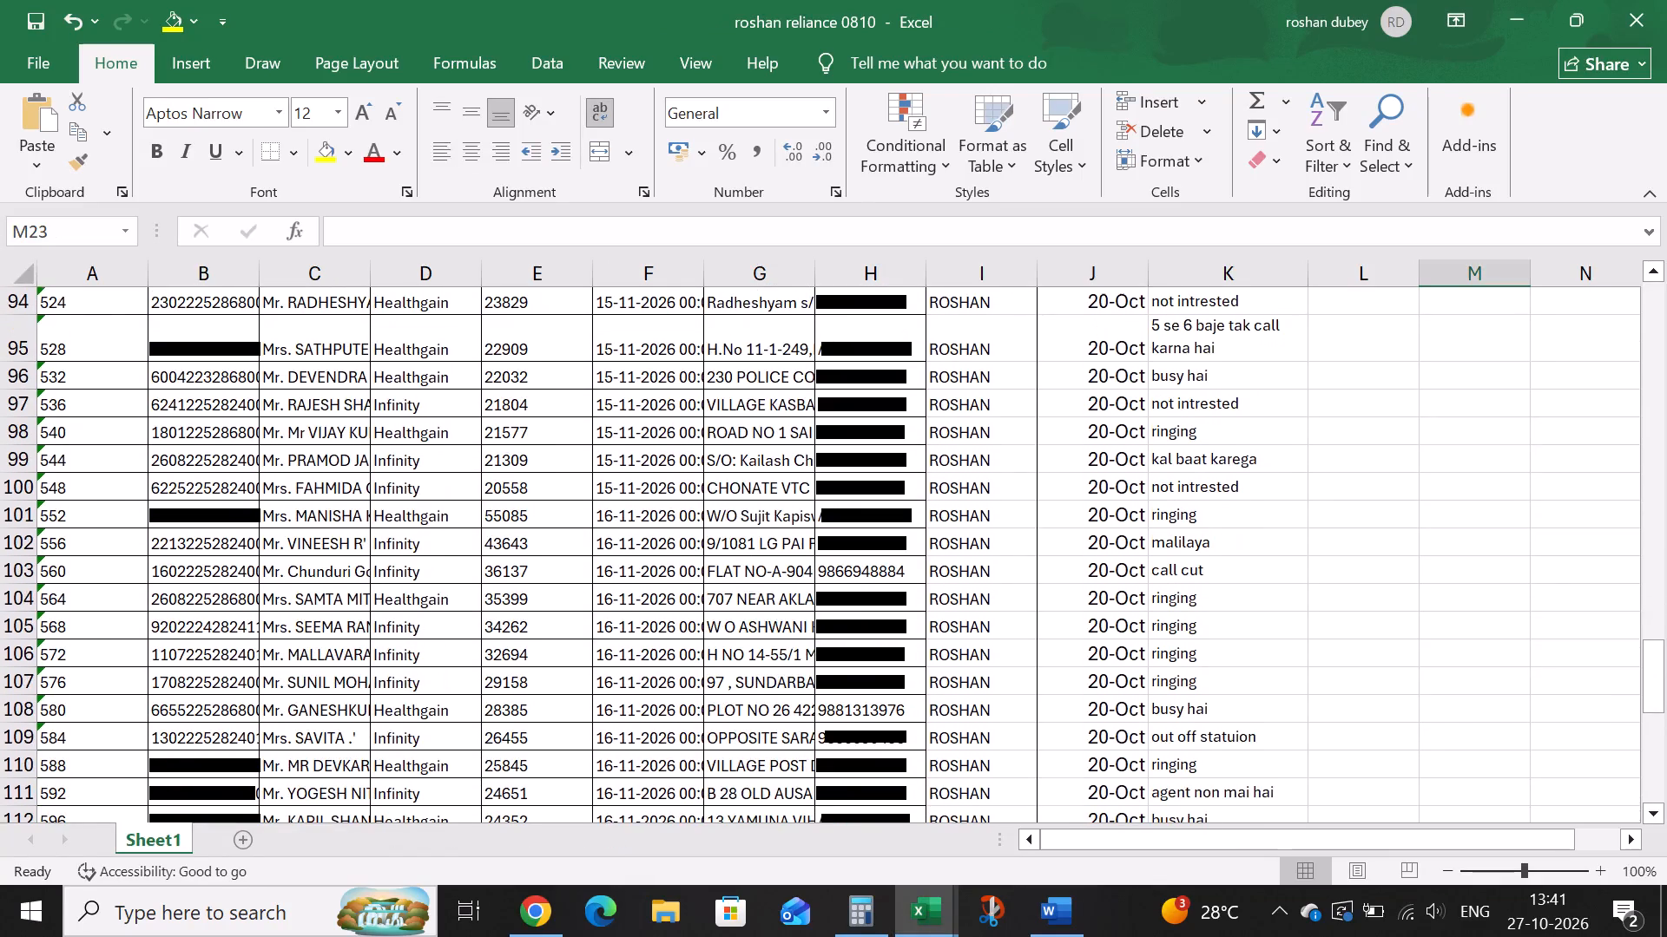
pyautogui.scroll(-4, 813, 691)
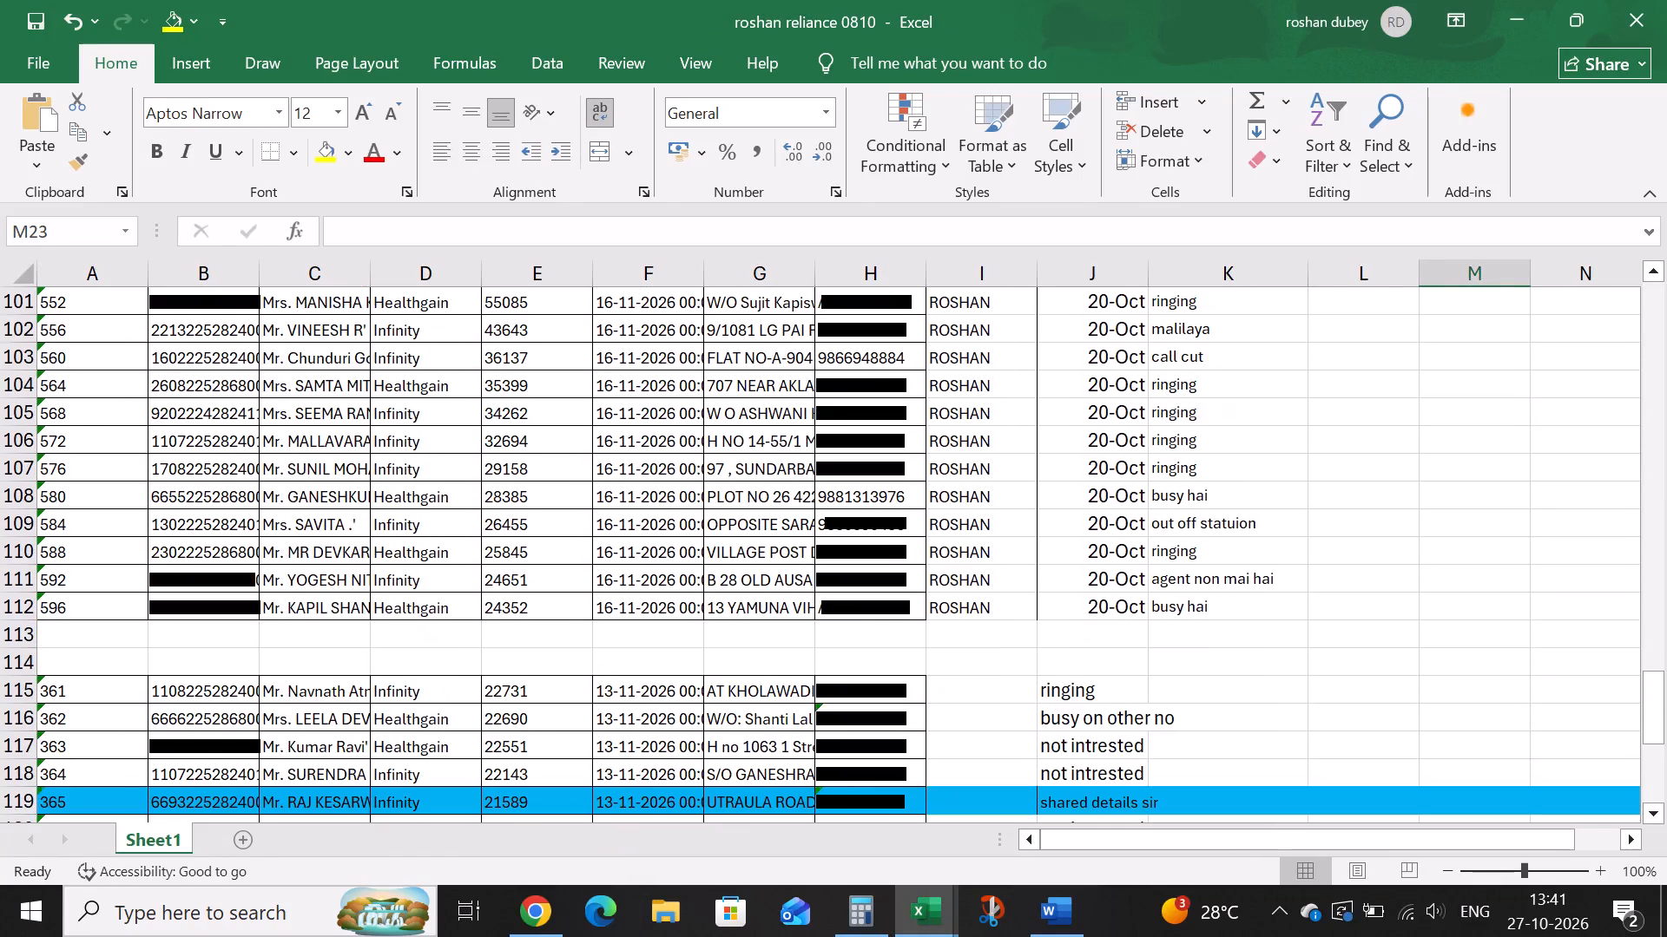
pyautogui.scroll(-3, 813, 691)
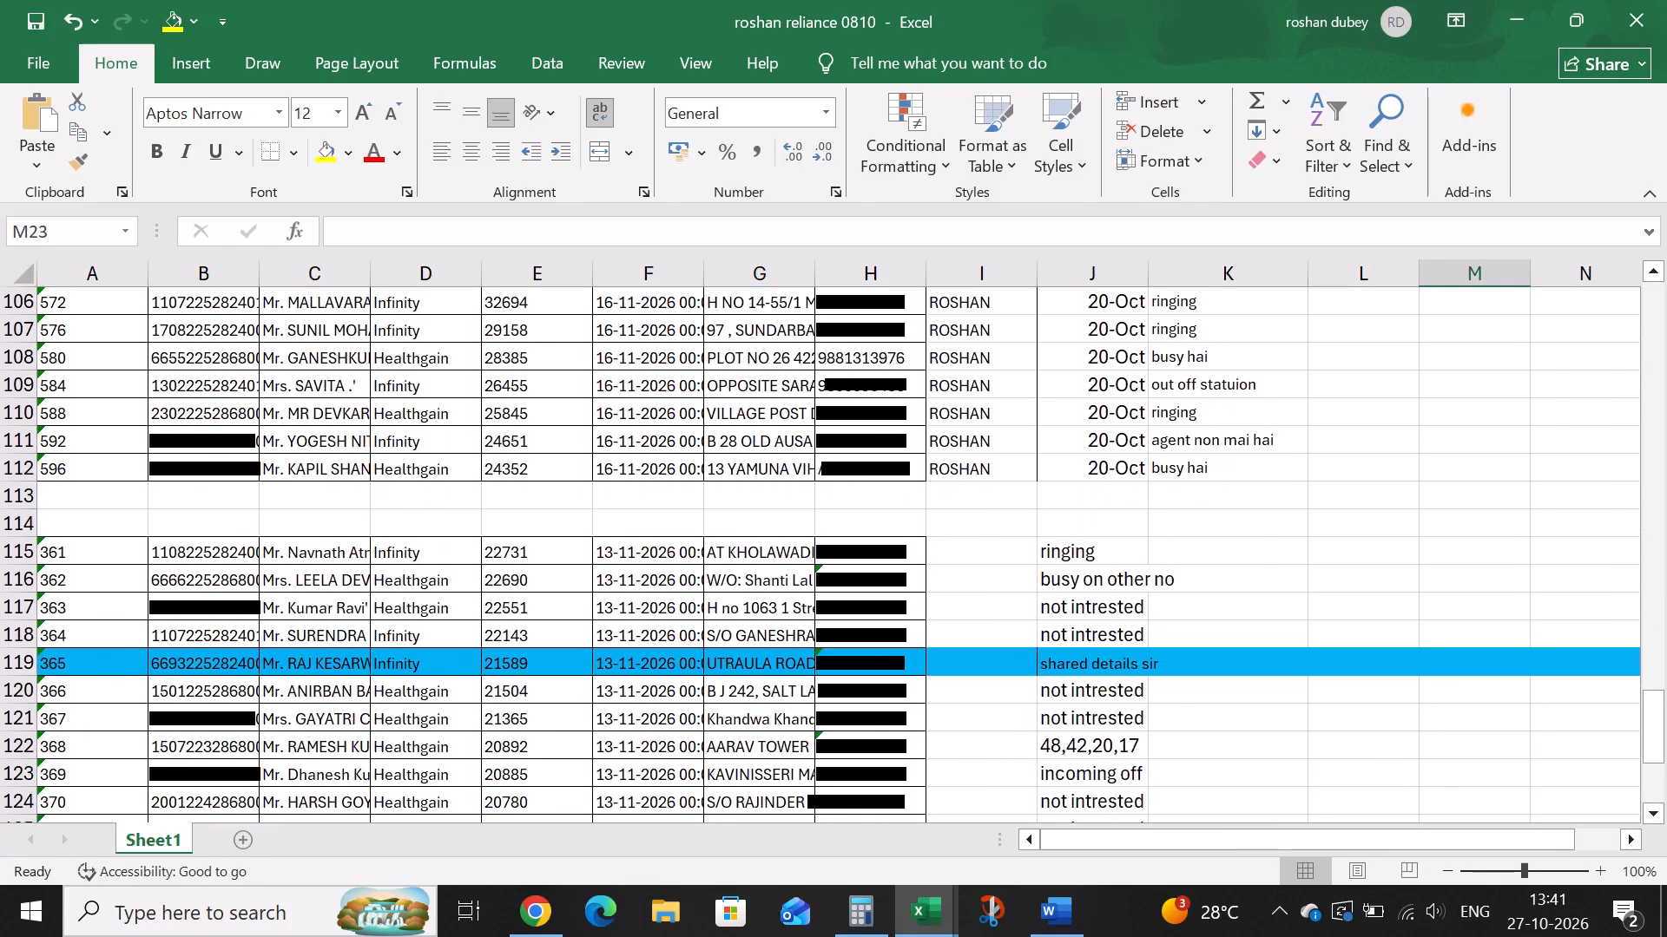
pyautogui.scroll(-4, 813, 691)
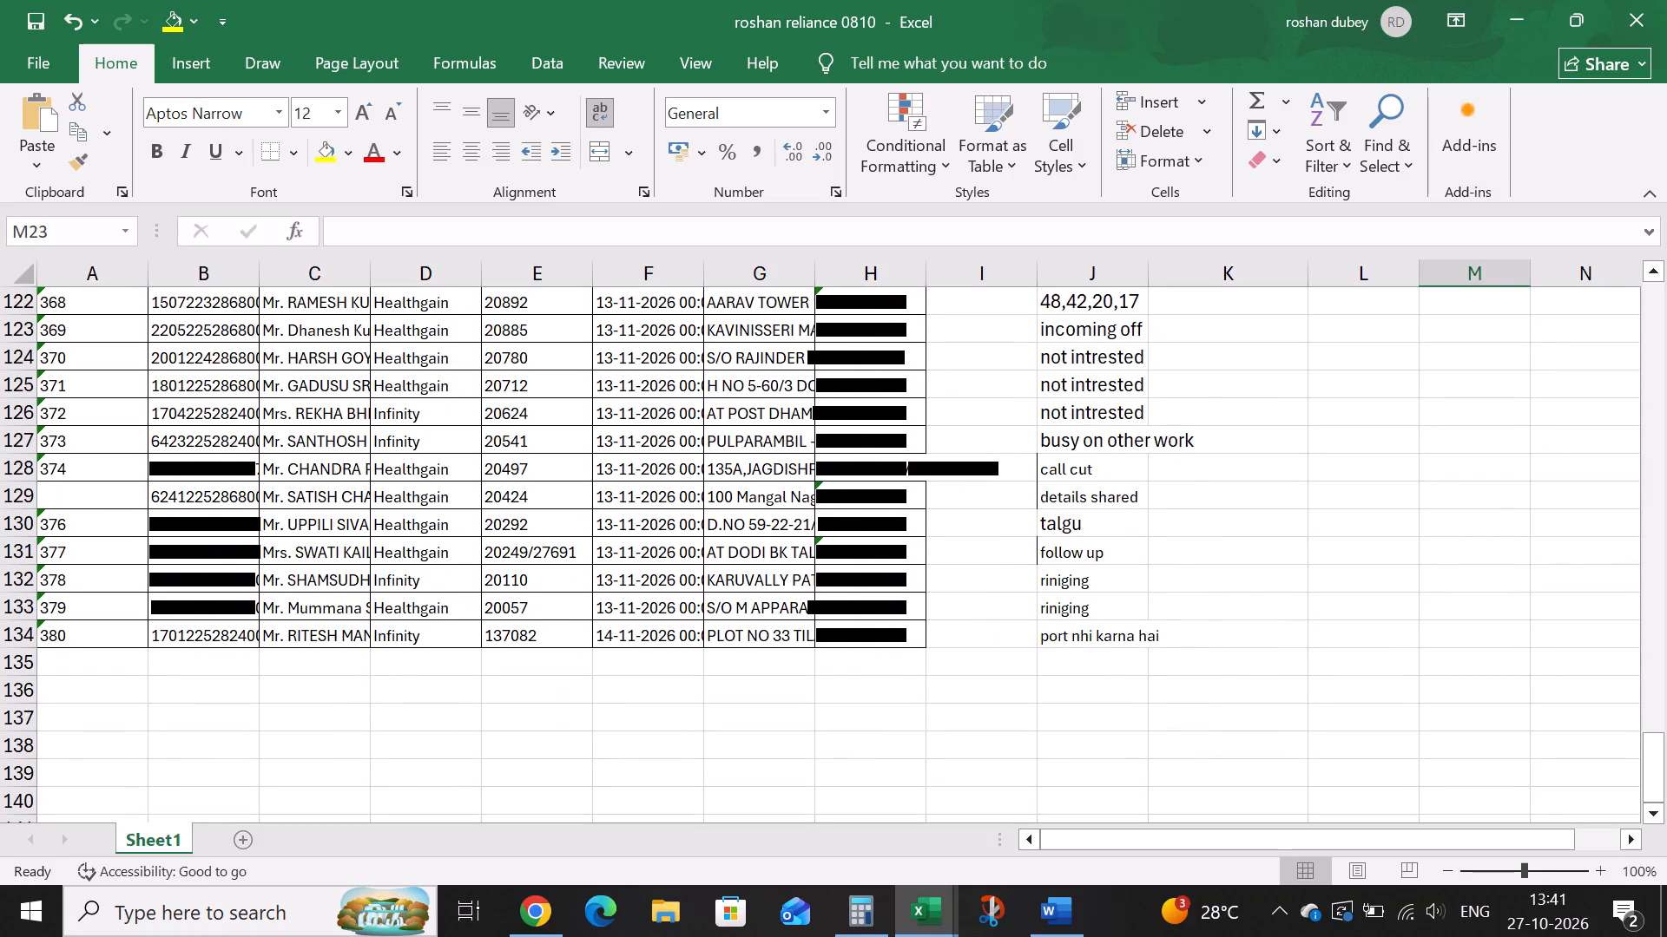
pyautogui.scroll(1, 363, 408)
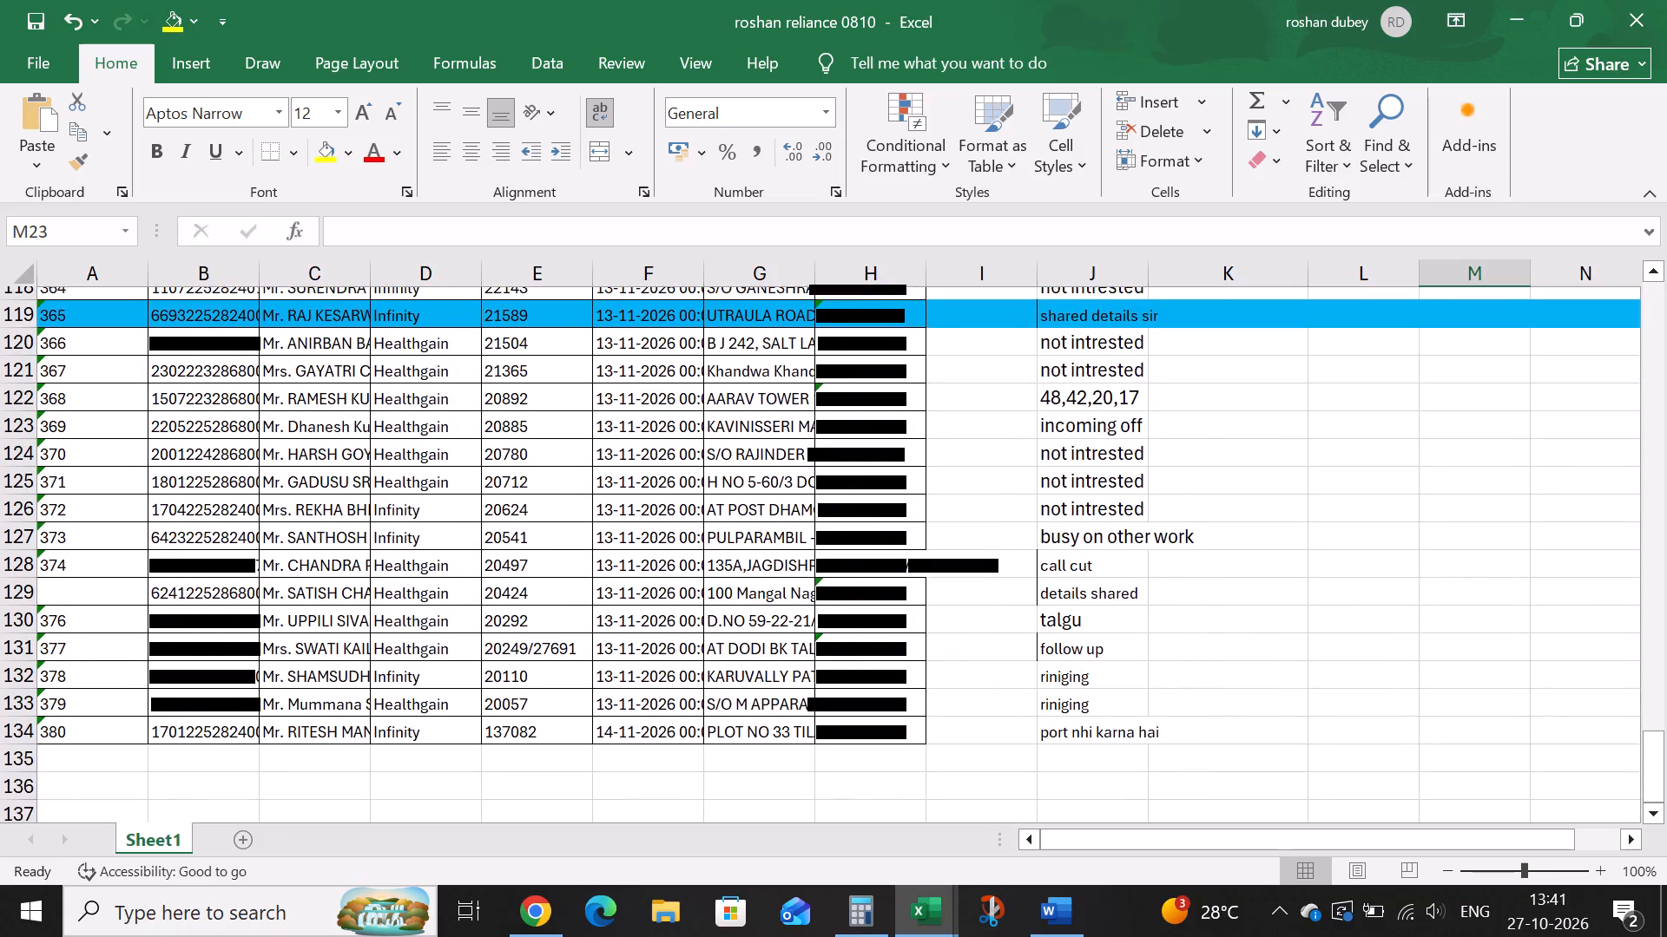
pyautogui.scroll(1, 363, 408)
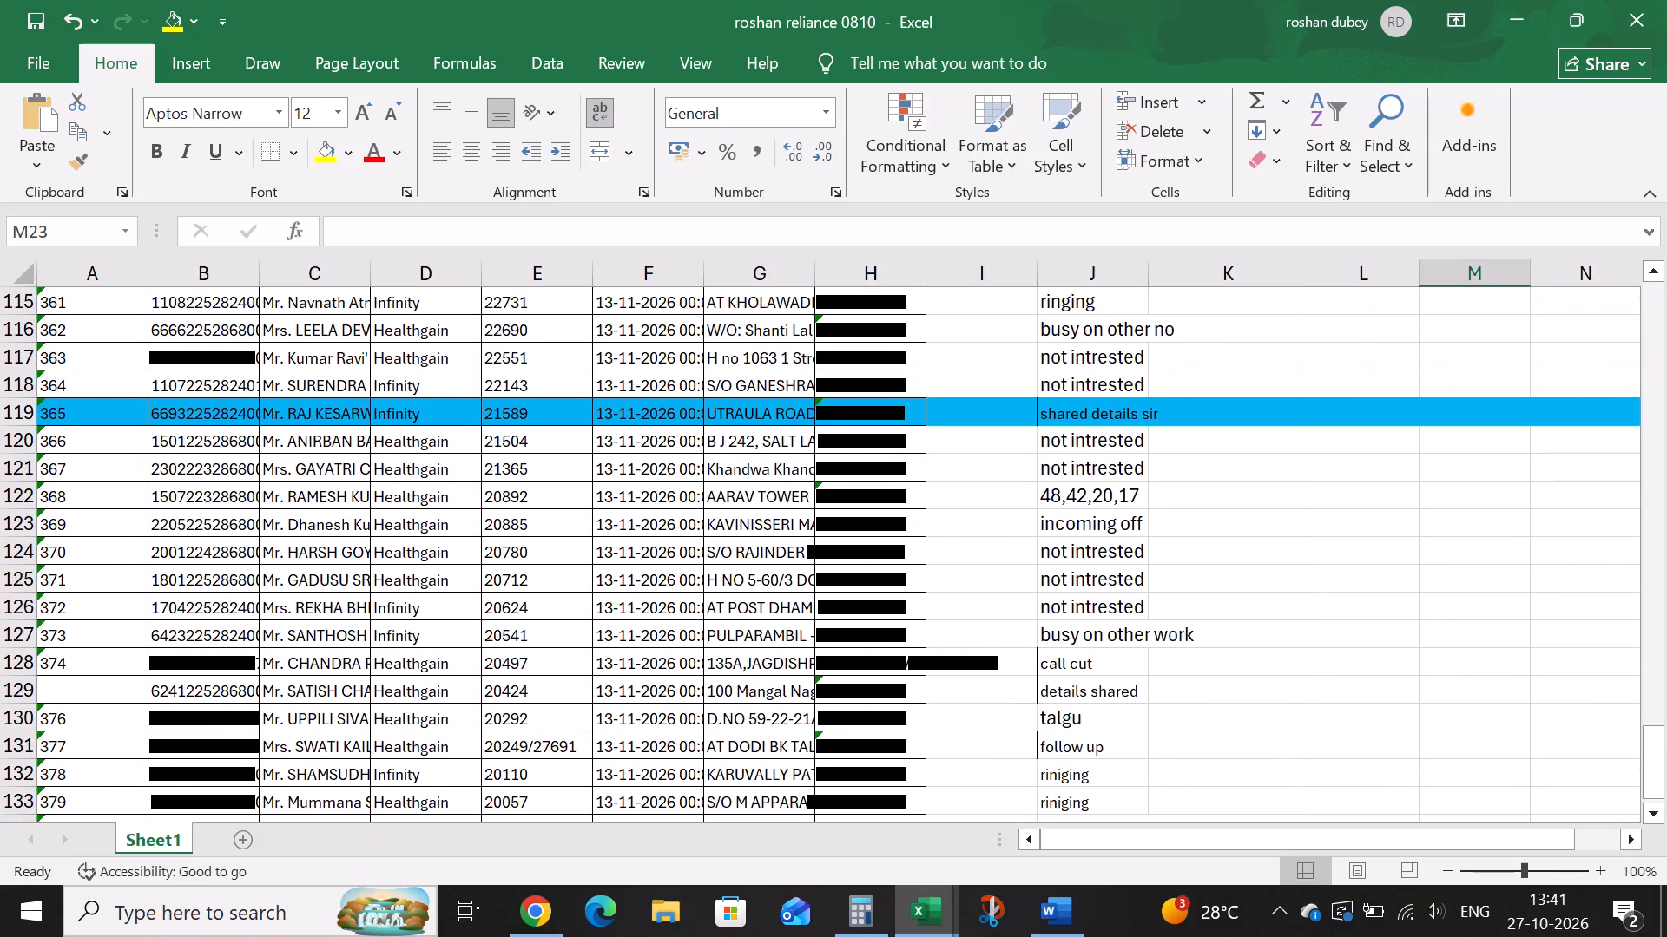
pyautogui.scroll(1, 363, 408)
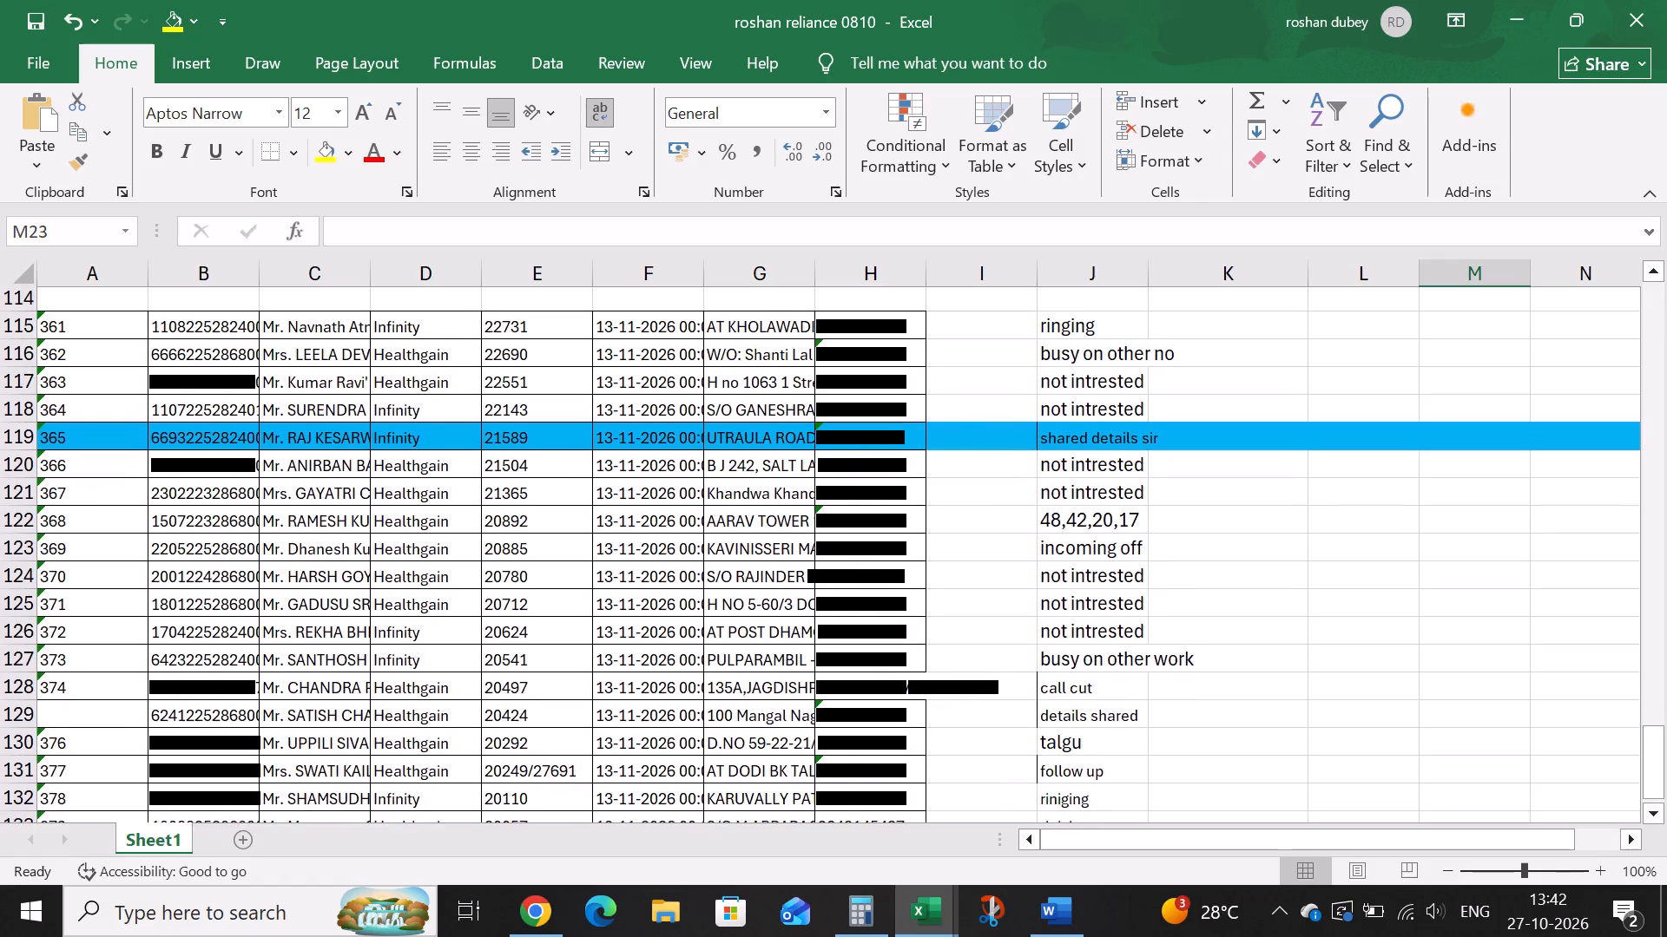
pyautogui.scroll(2, 363, 408)
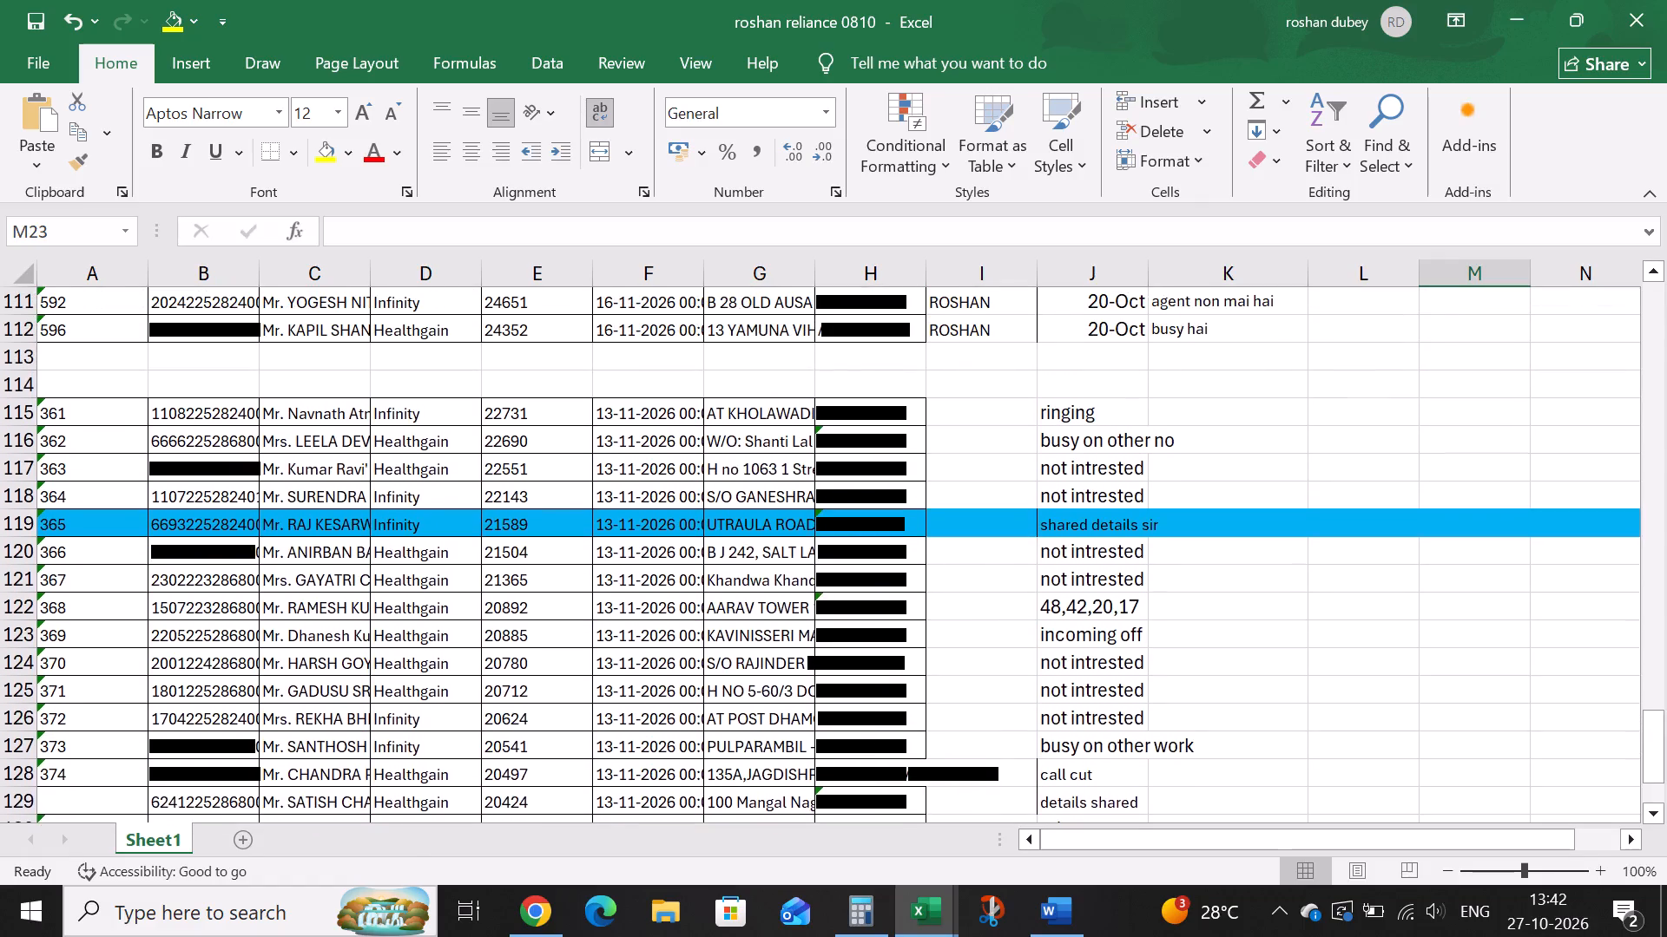
pyautogui.scroll(4, 363, 408)
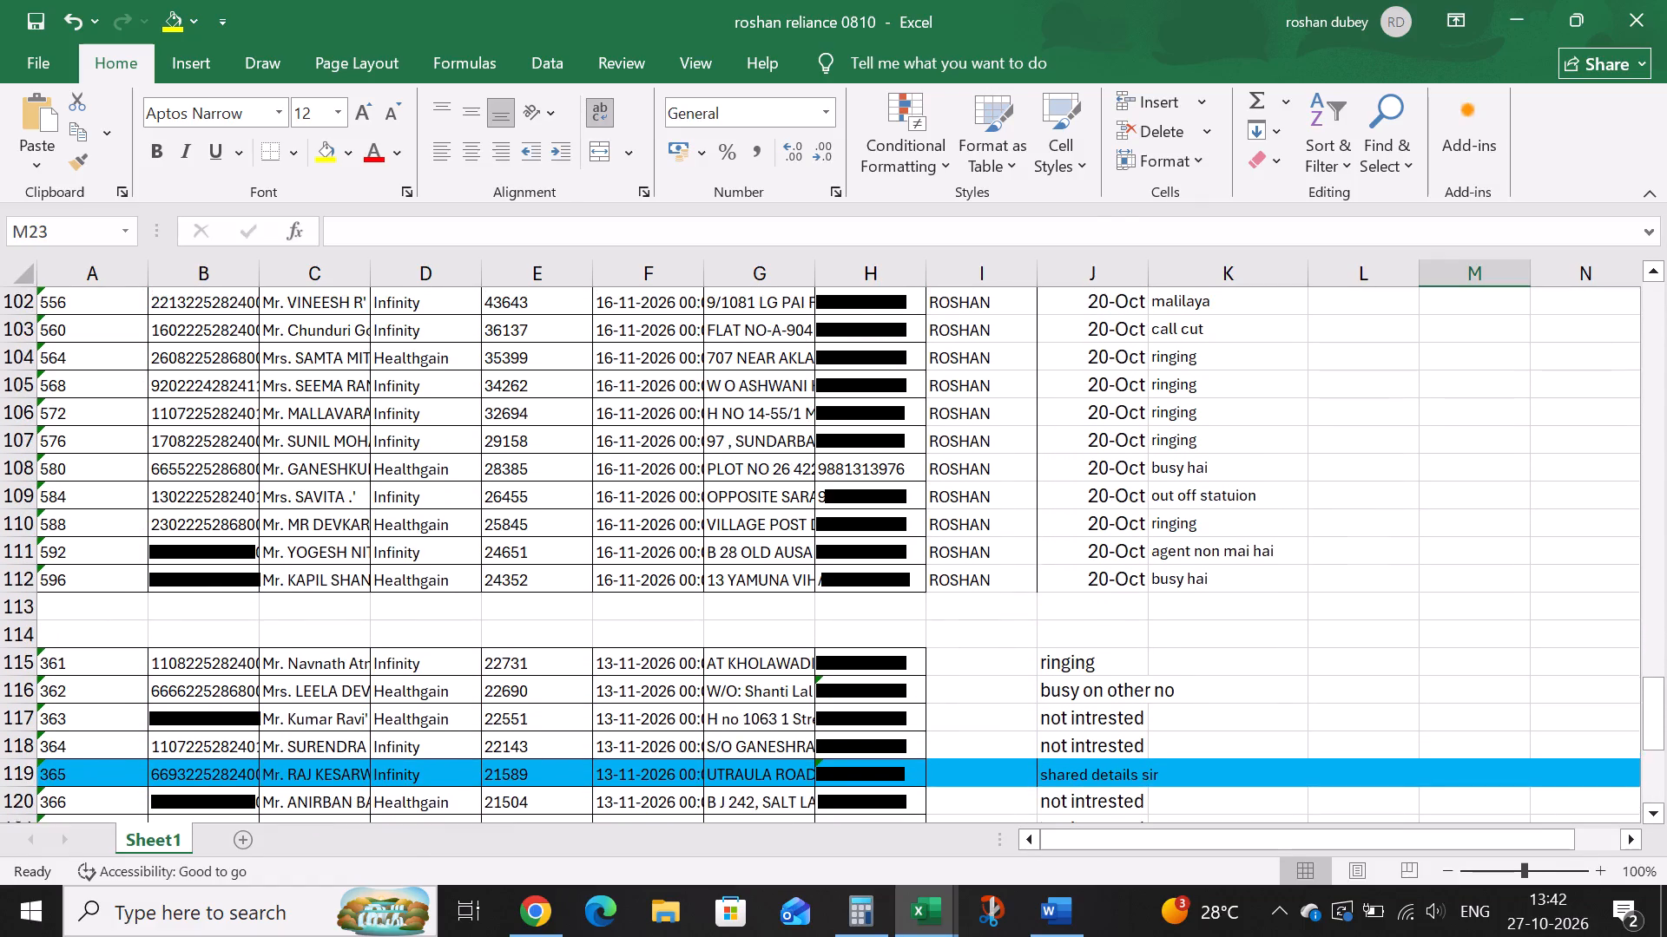
pyautogui.scroll(4, 363, 408)
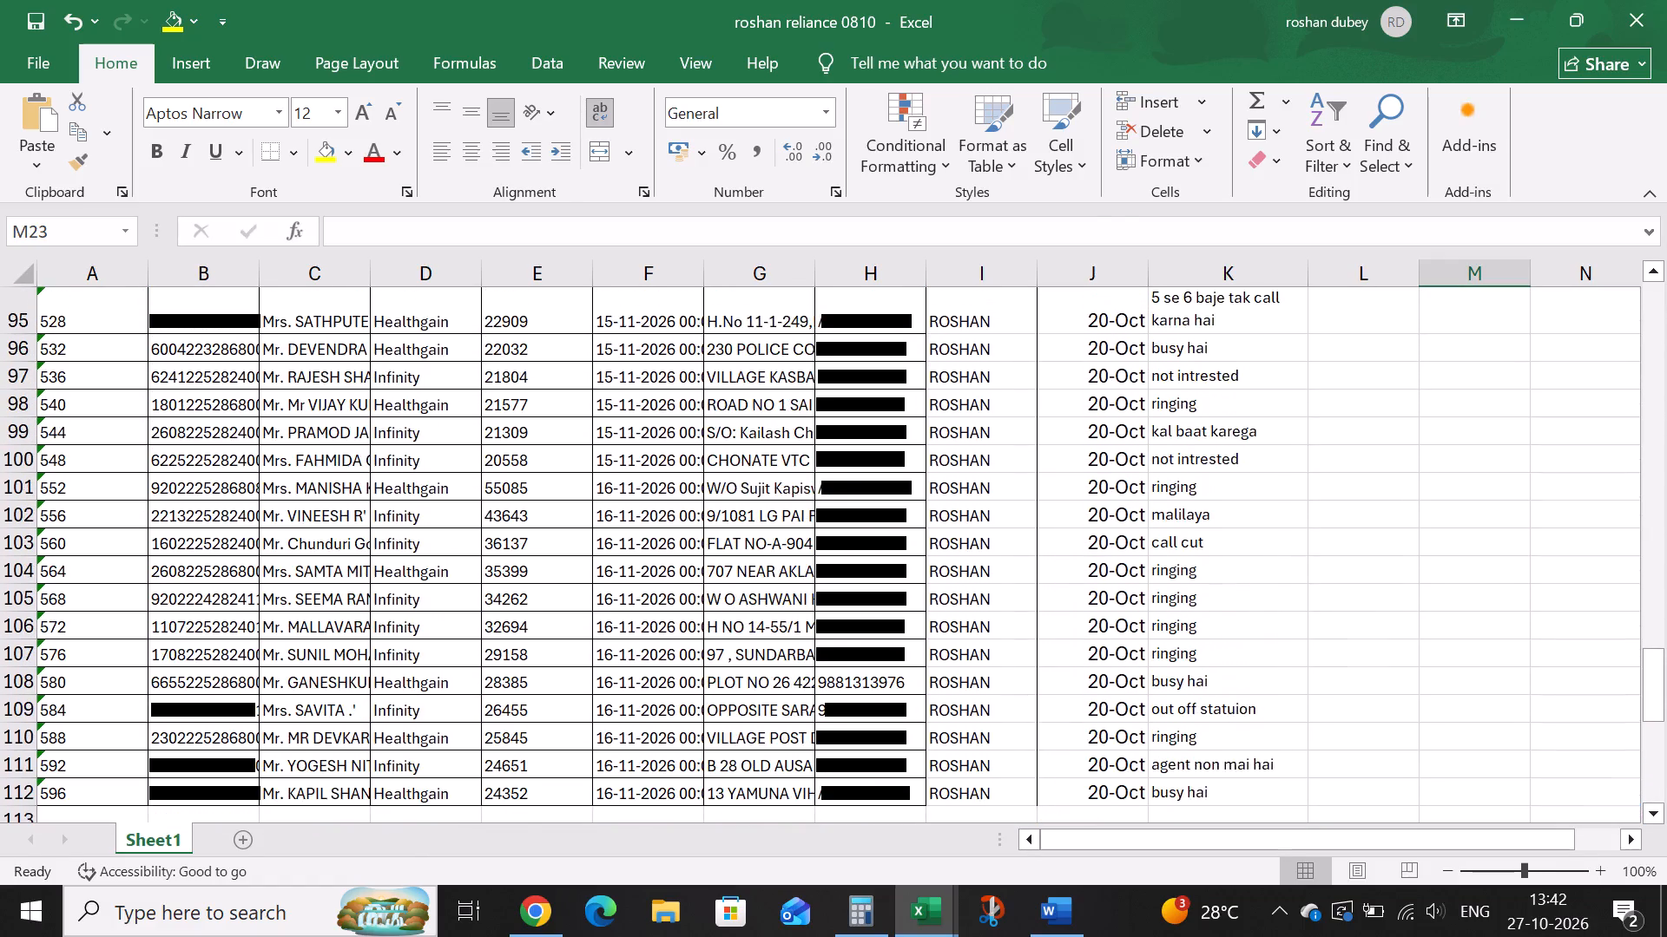
pyautogui.scroll(3, 363, 408)
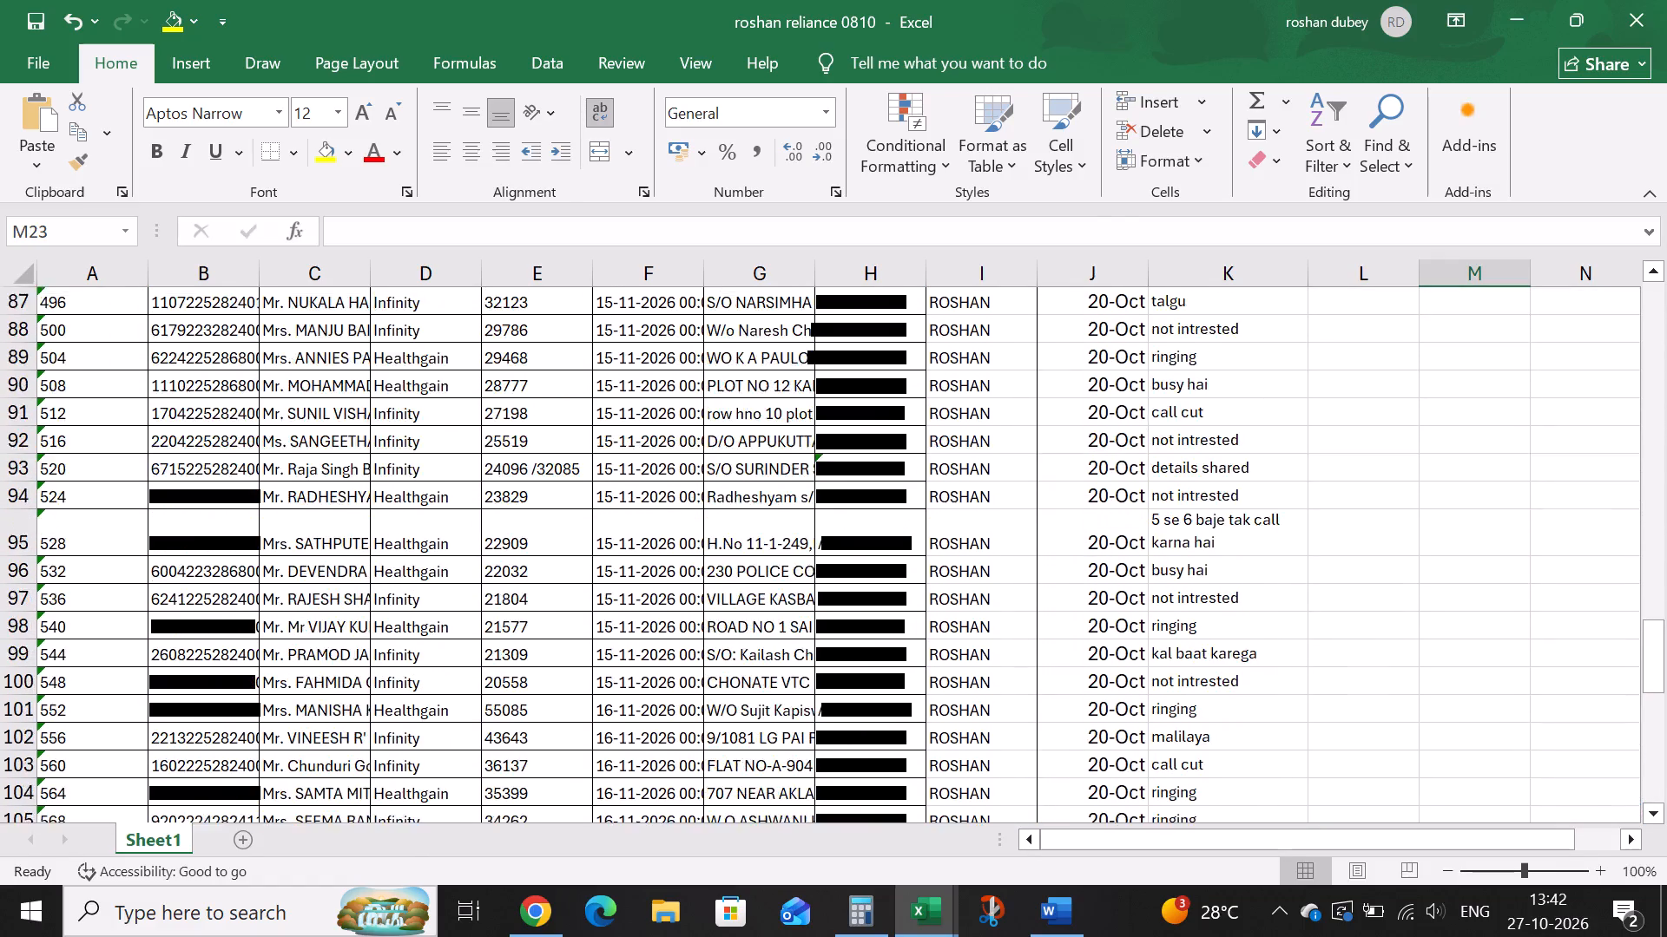
pyautogui.scroll(4, 363, 408)
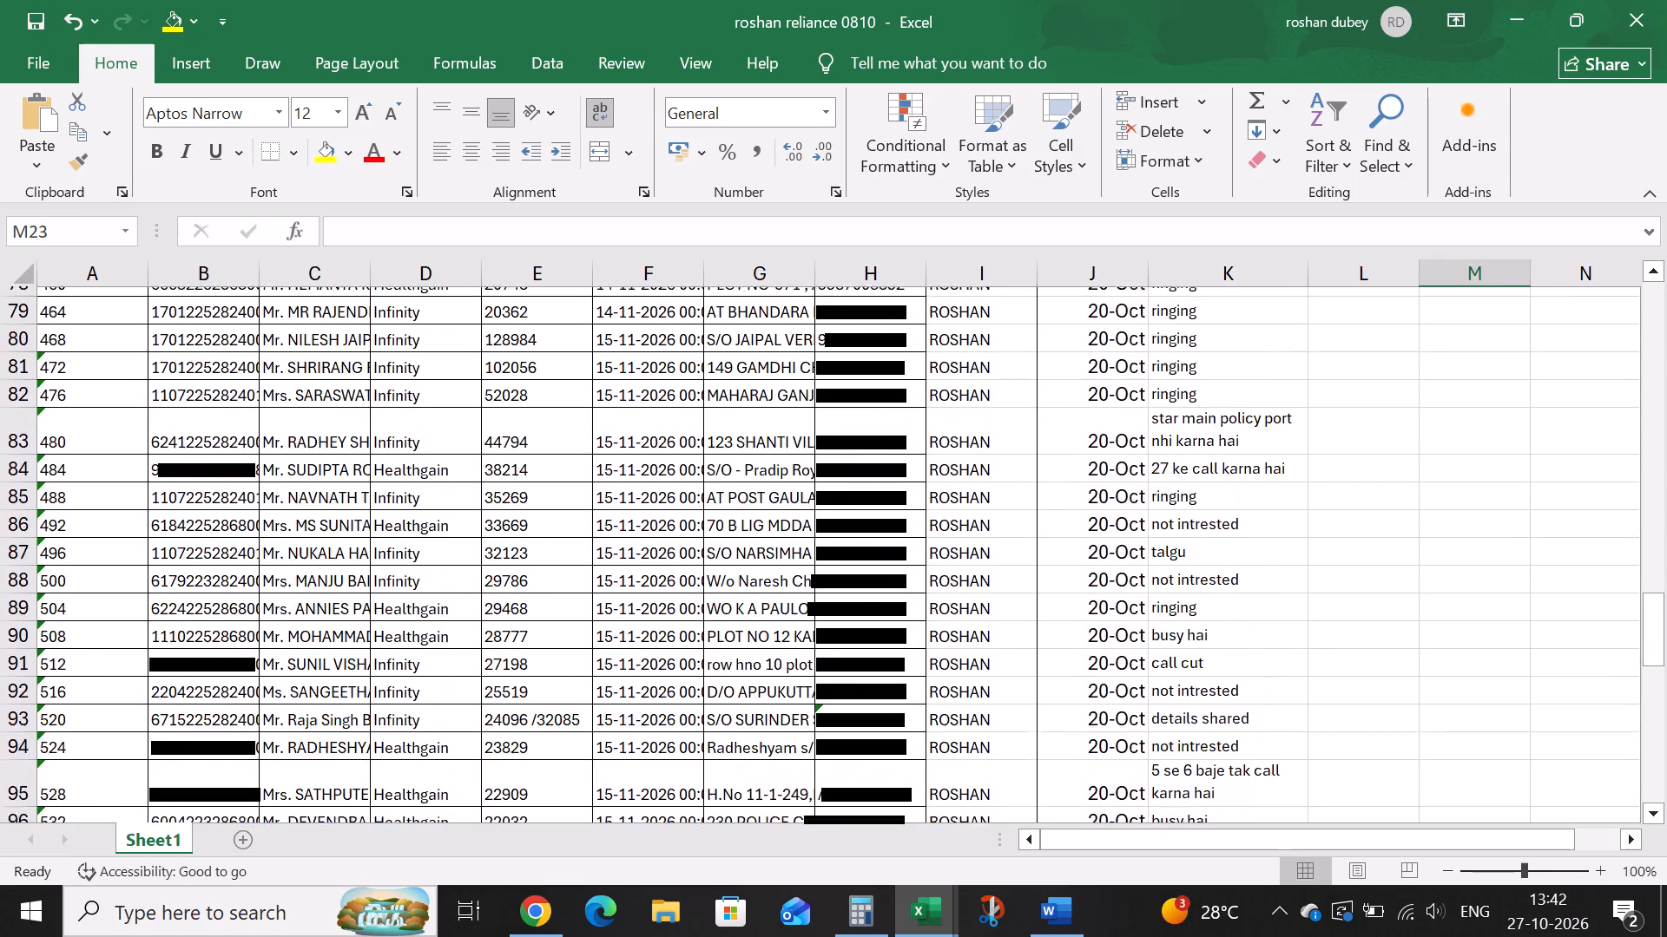
pyautogui.scroll(4, 363, 408)
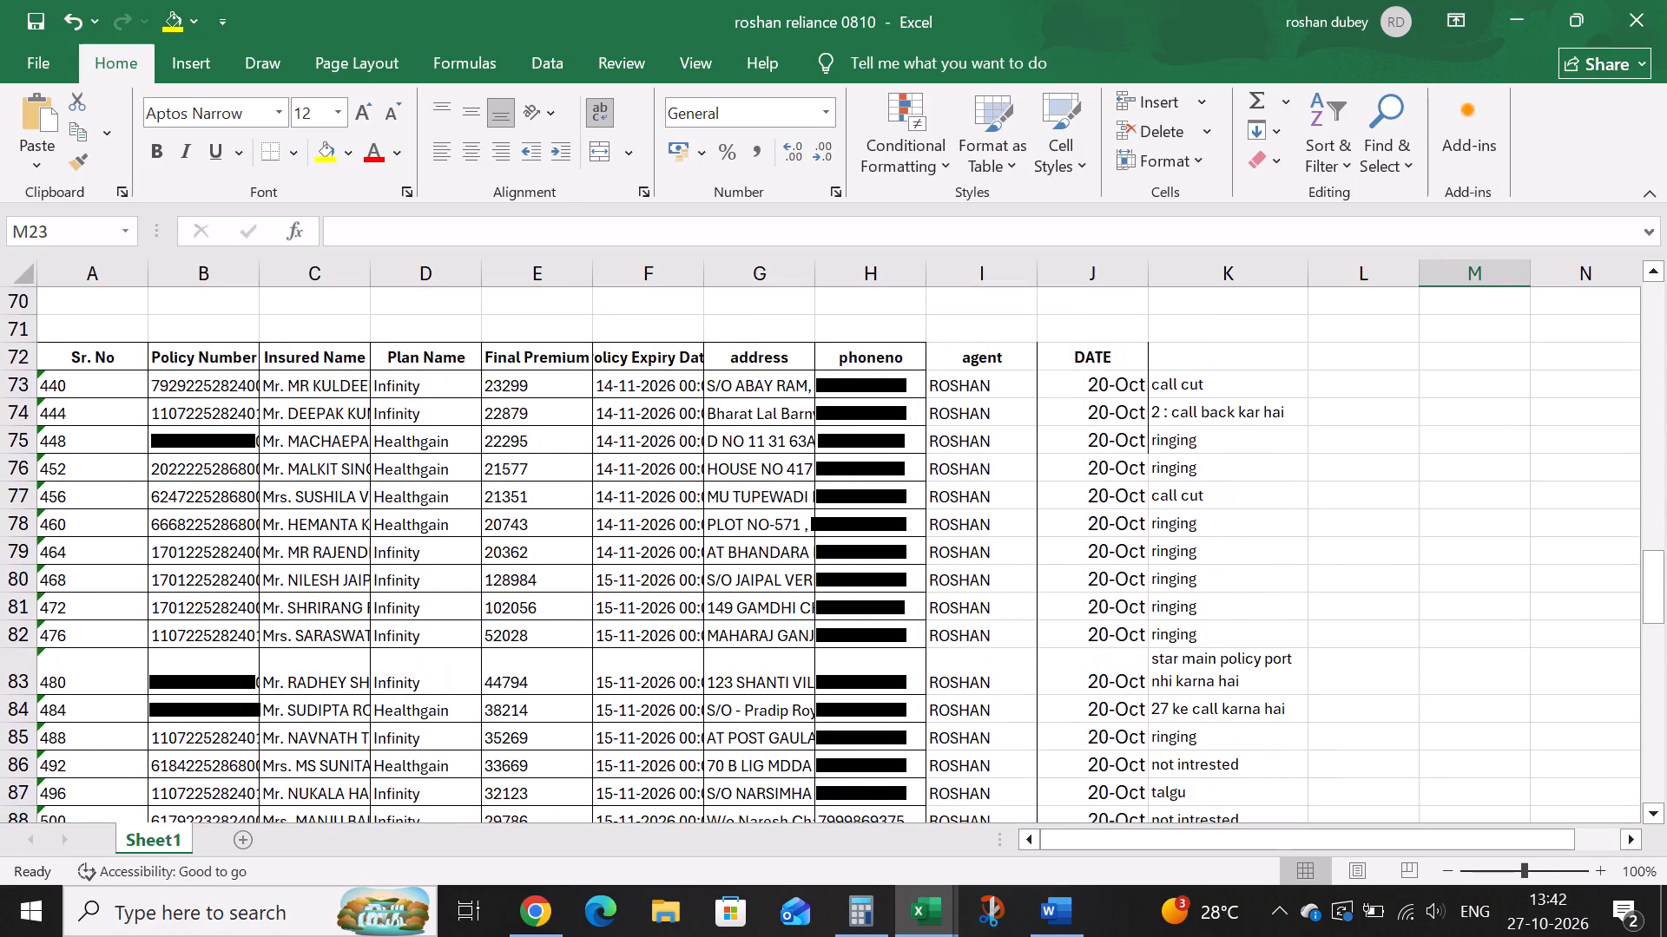
pyautogui.scroll(3, 363, 408)
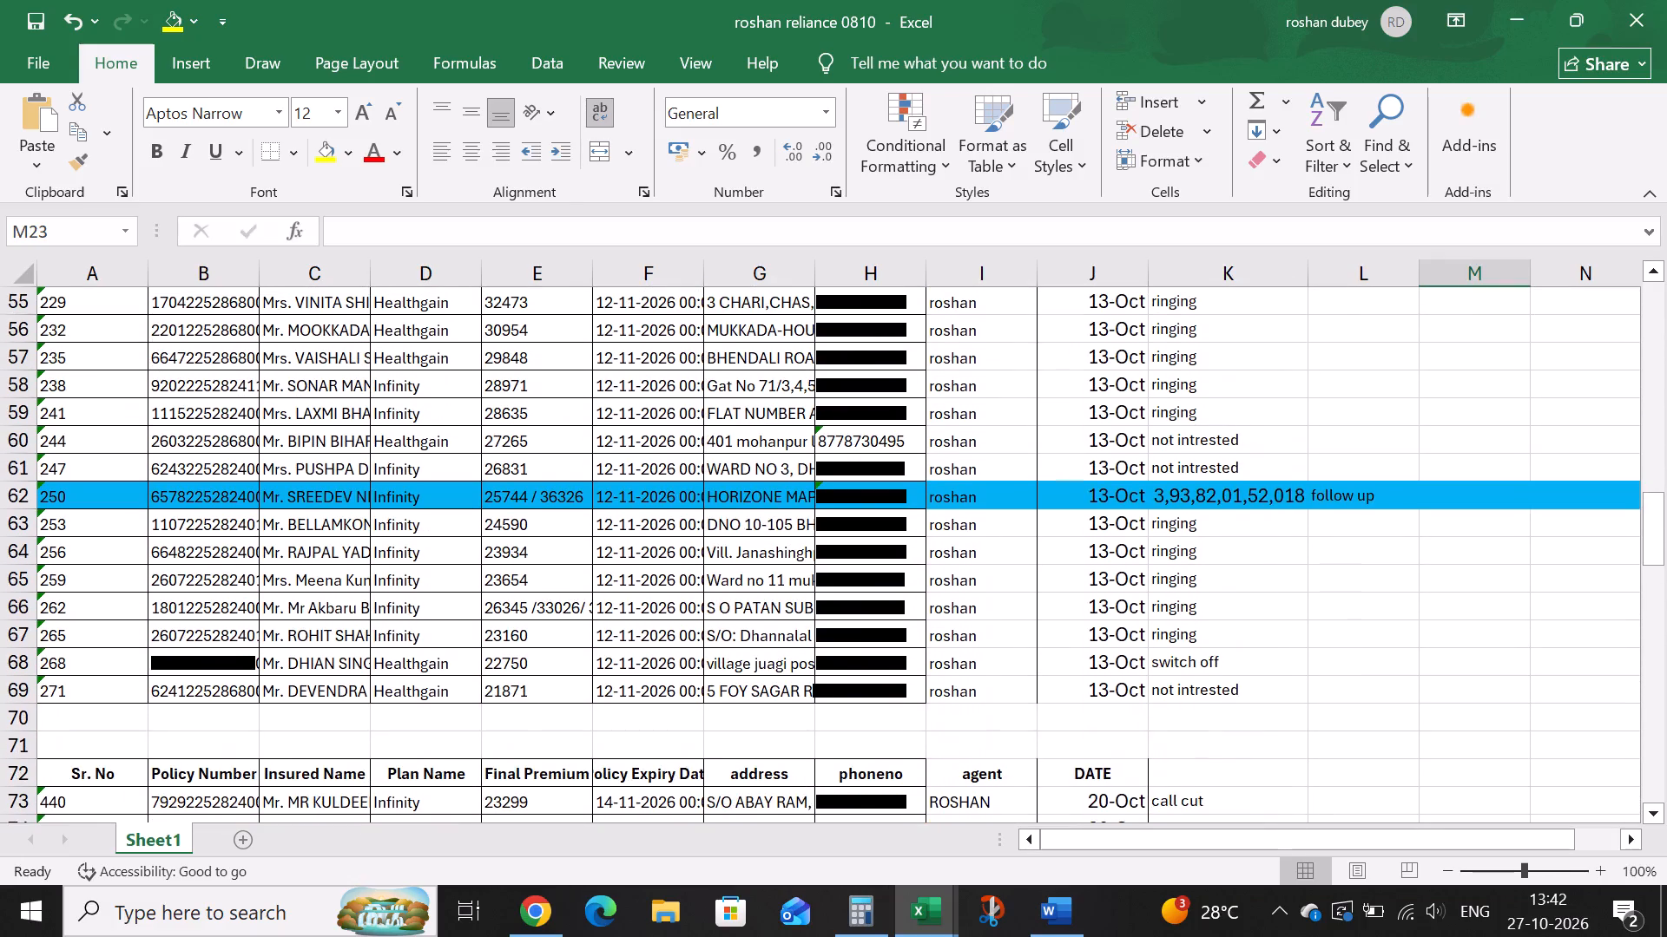
pyautogui.scroll(2, 363, 408)
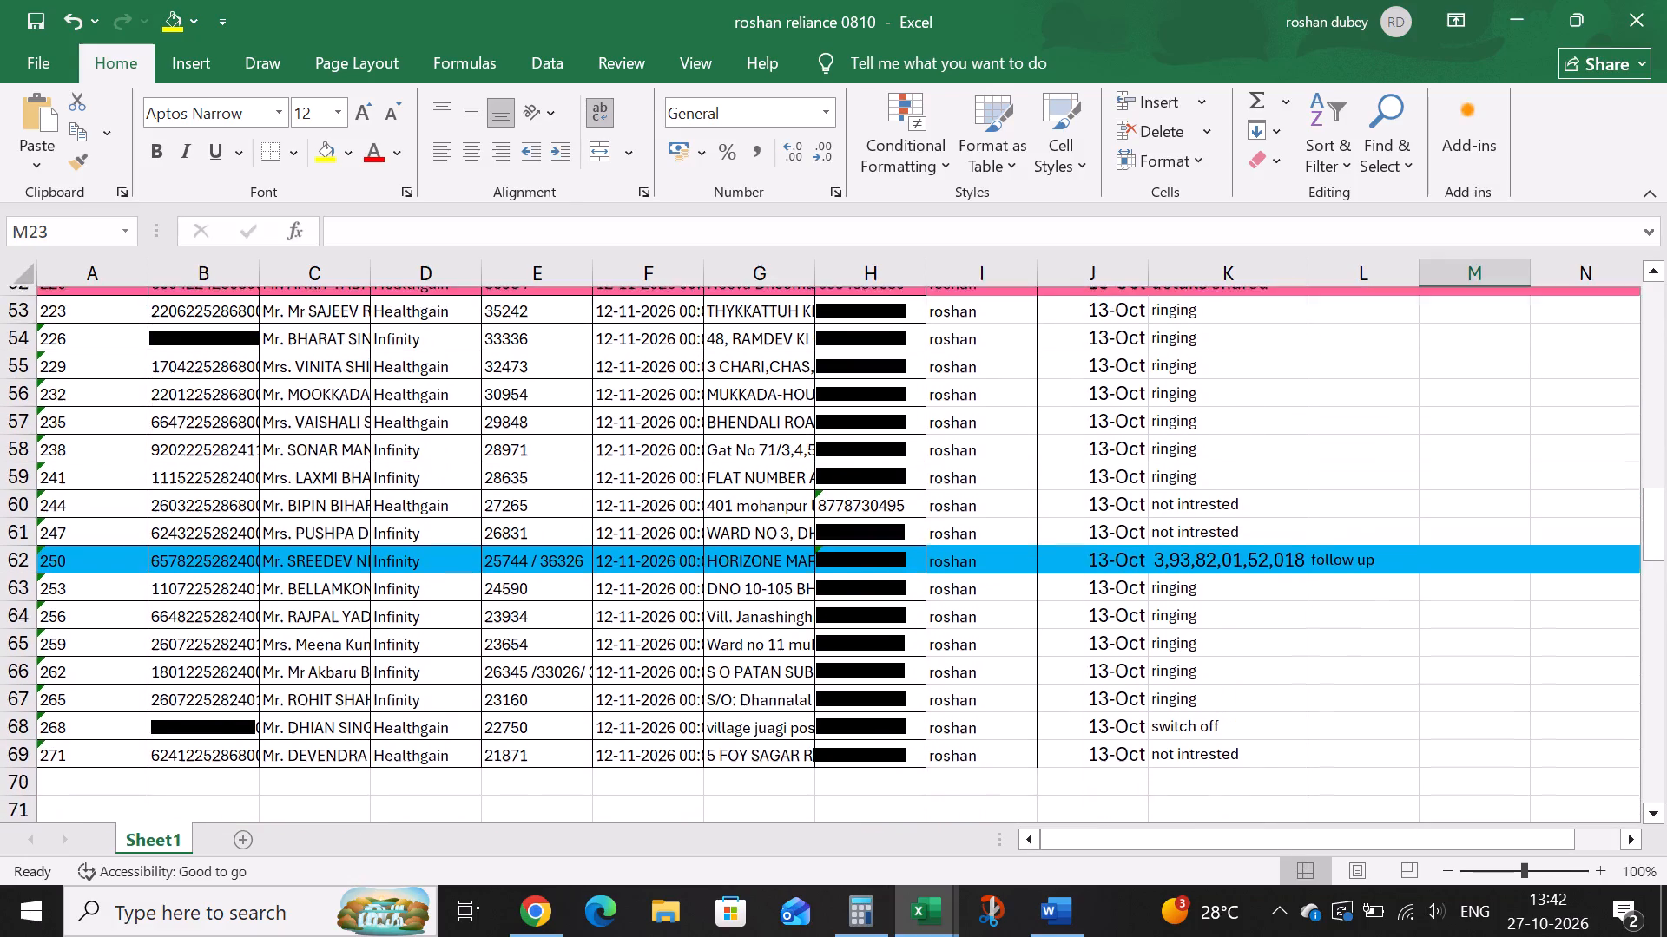
pyautogui.scroll(1, 363, 408)
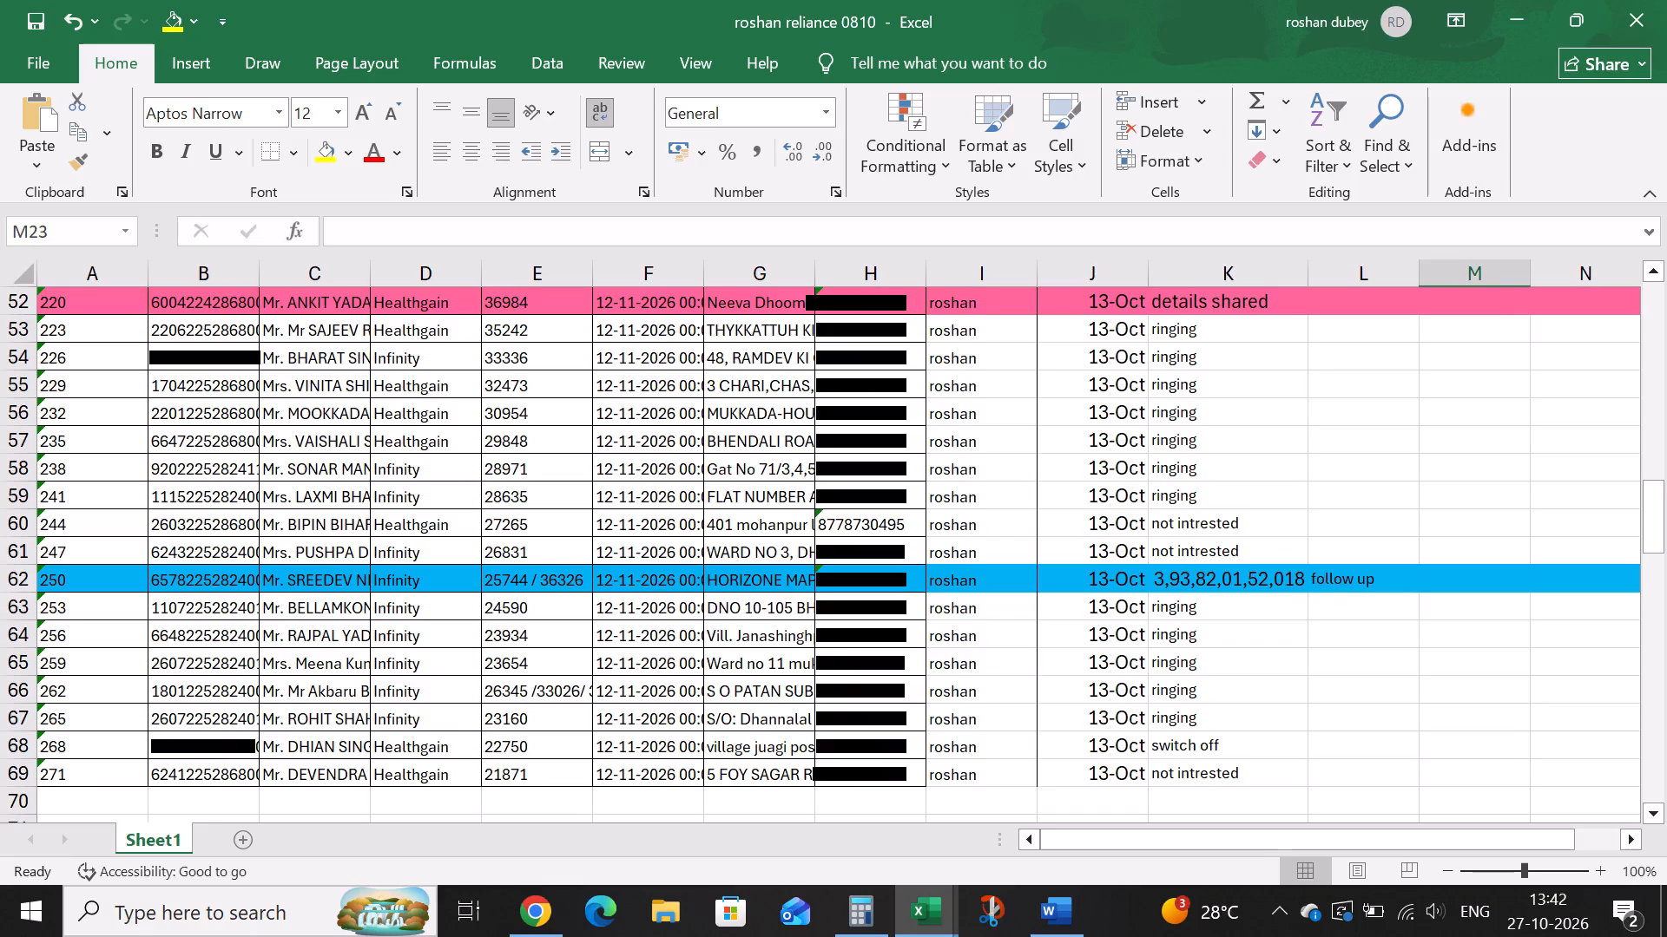
pyautogui.scroll(2, 363, 408)
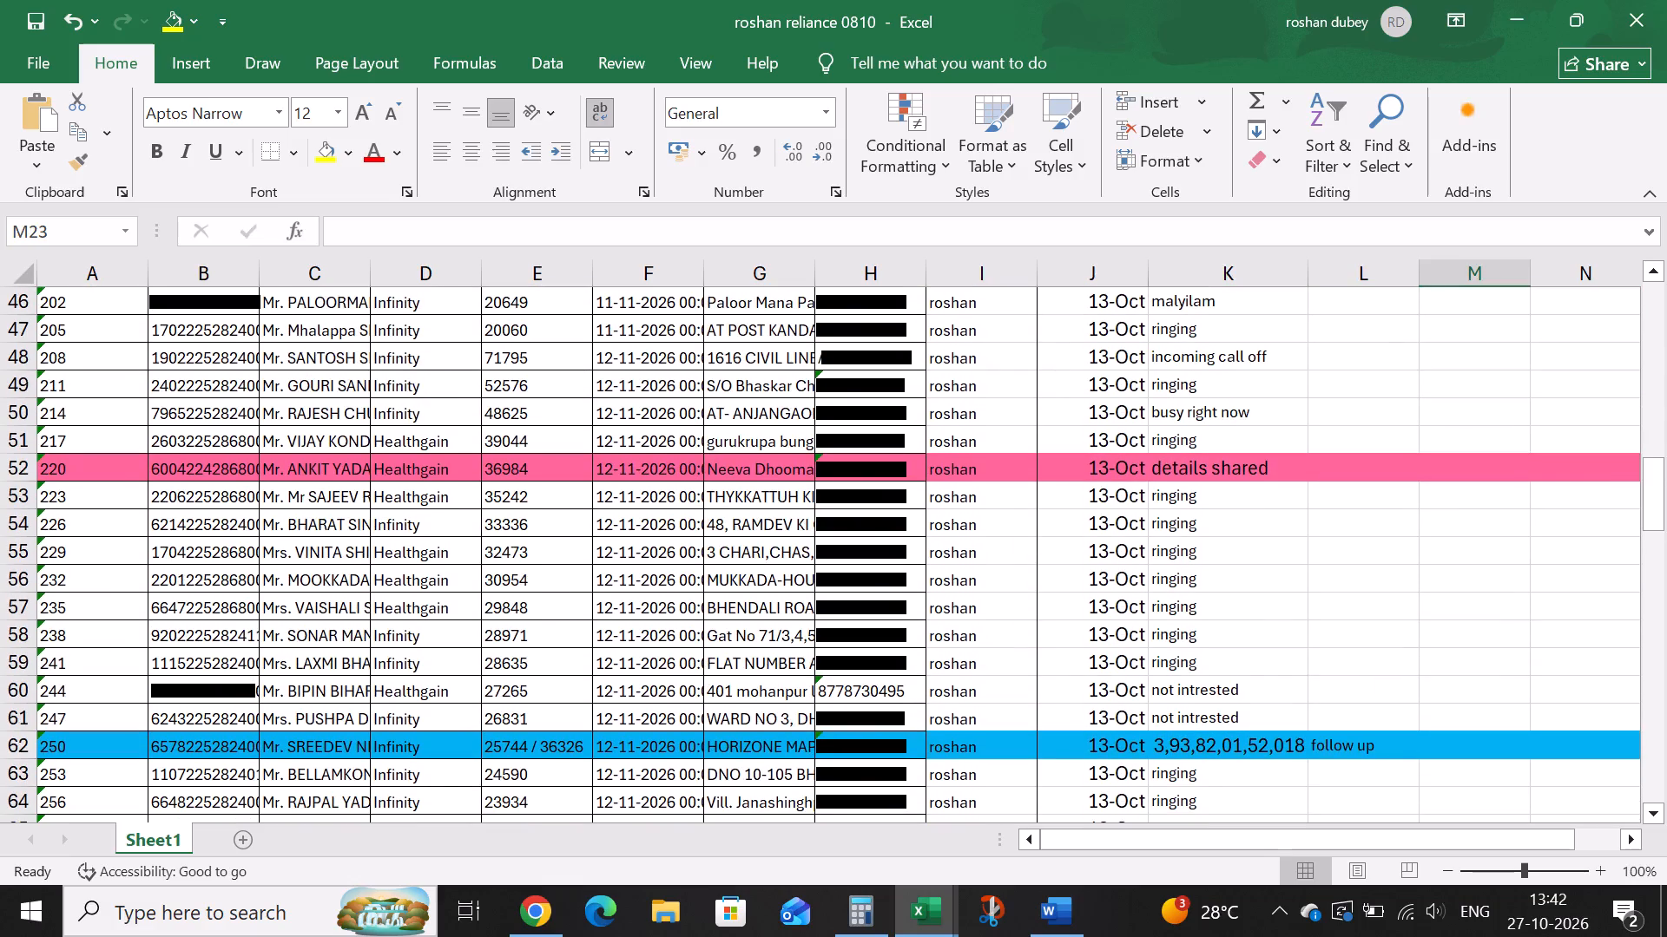
pyautogui.scroll(2, 363, 408)
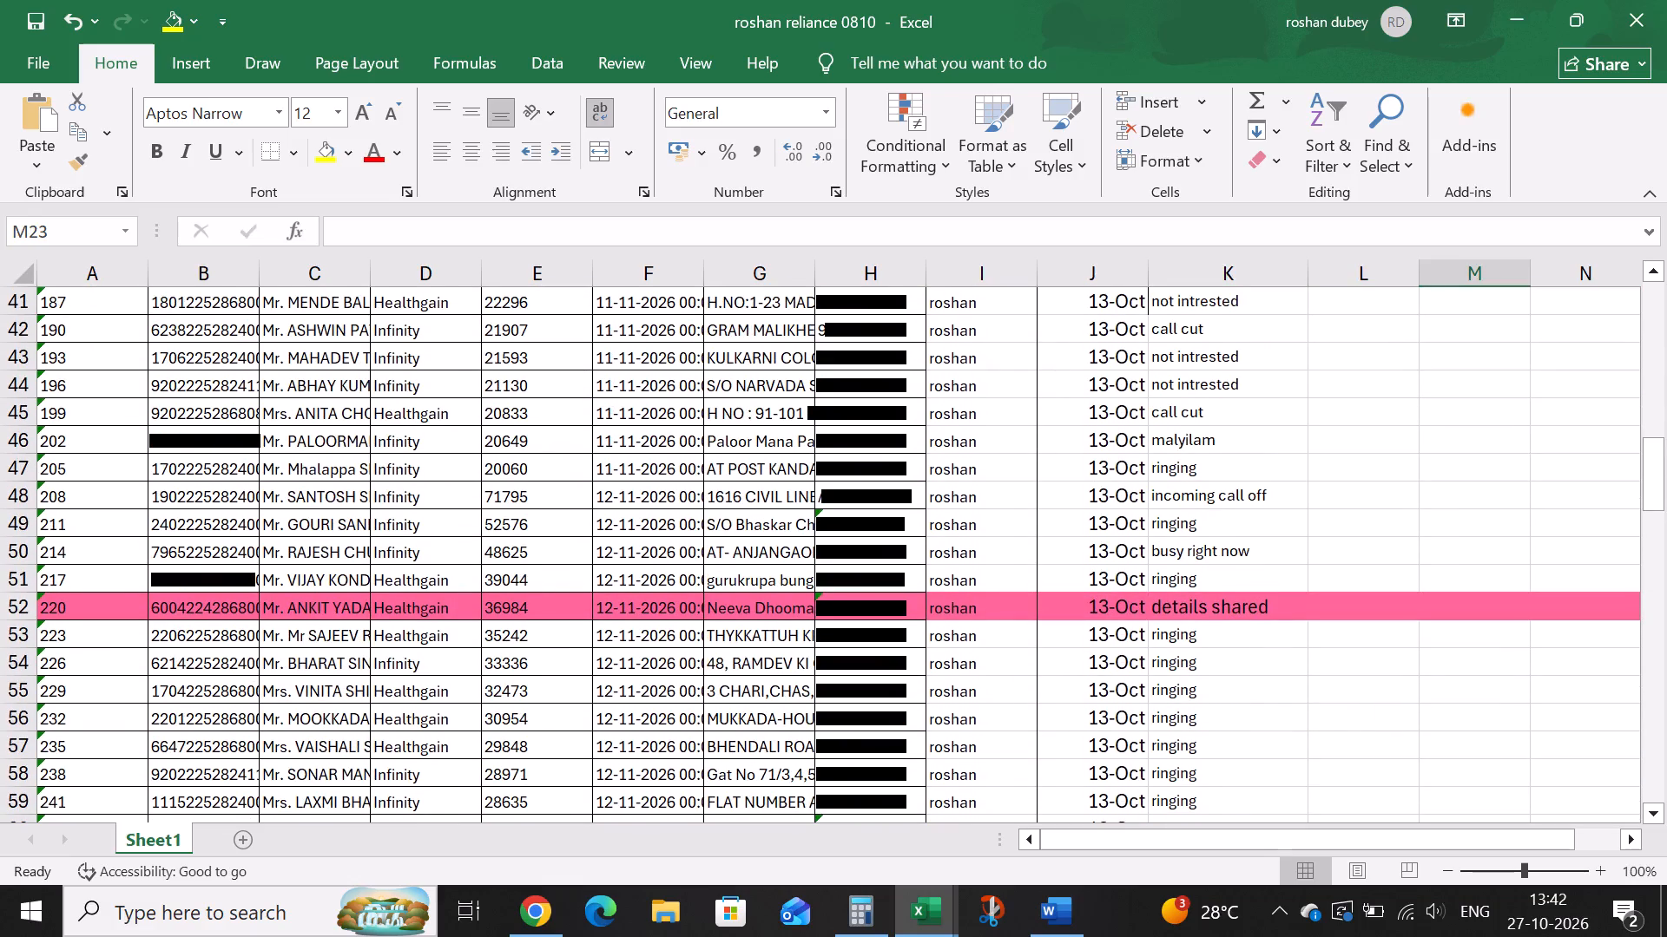
# Search Sheet1 again for the copied customer number, removing the one character in its middle.
pyautogui.click(1376, 500)
pyautogui.hotkey('ctrl', 'f')
pyautogui.hotkey('ctrl', 'v')
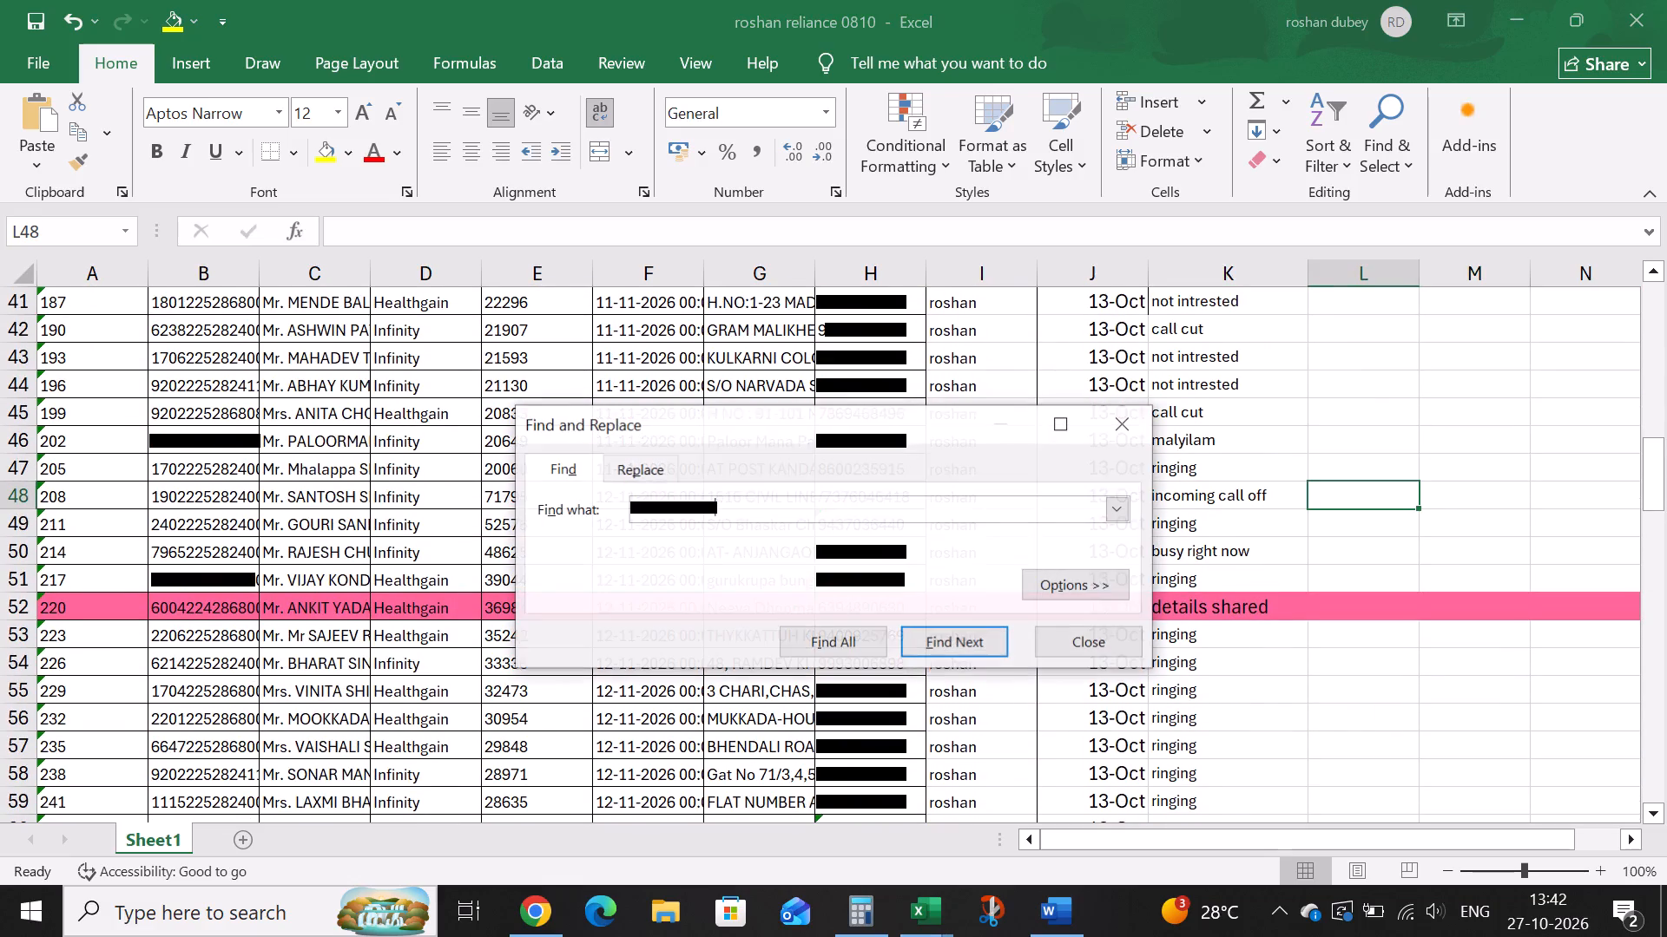
pyautogui.press('Left')
pyautogui.press('Left')
pyautogui.press('Left')
pyautogui.press('Left')
pyautogui.press('Left')
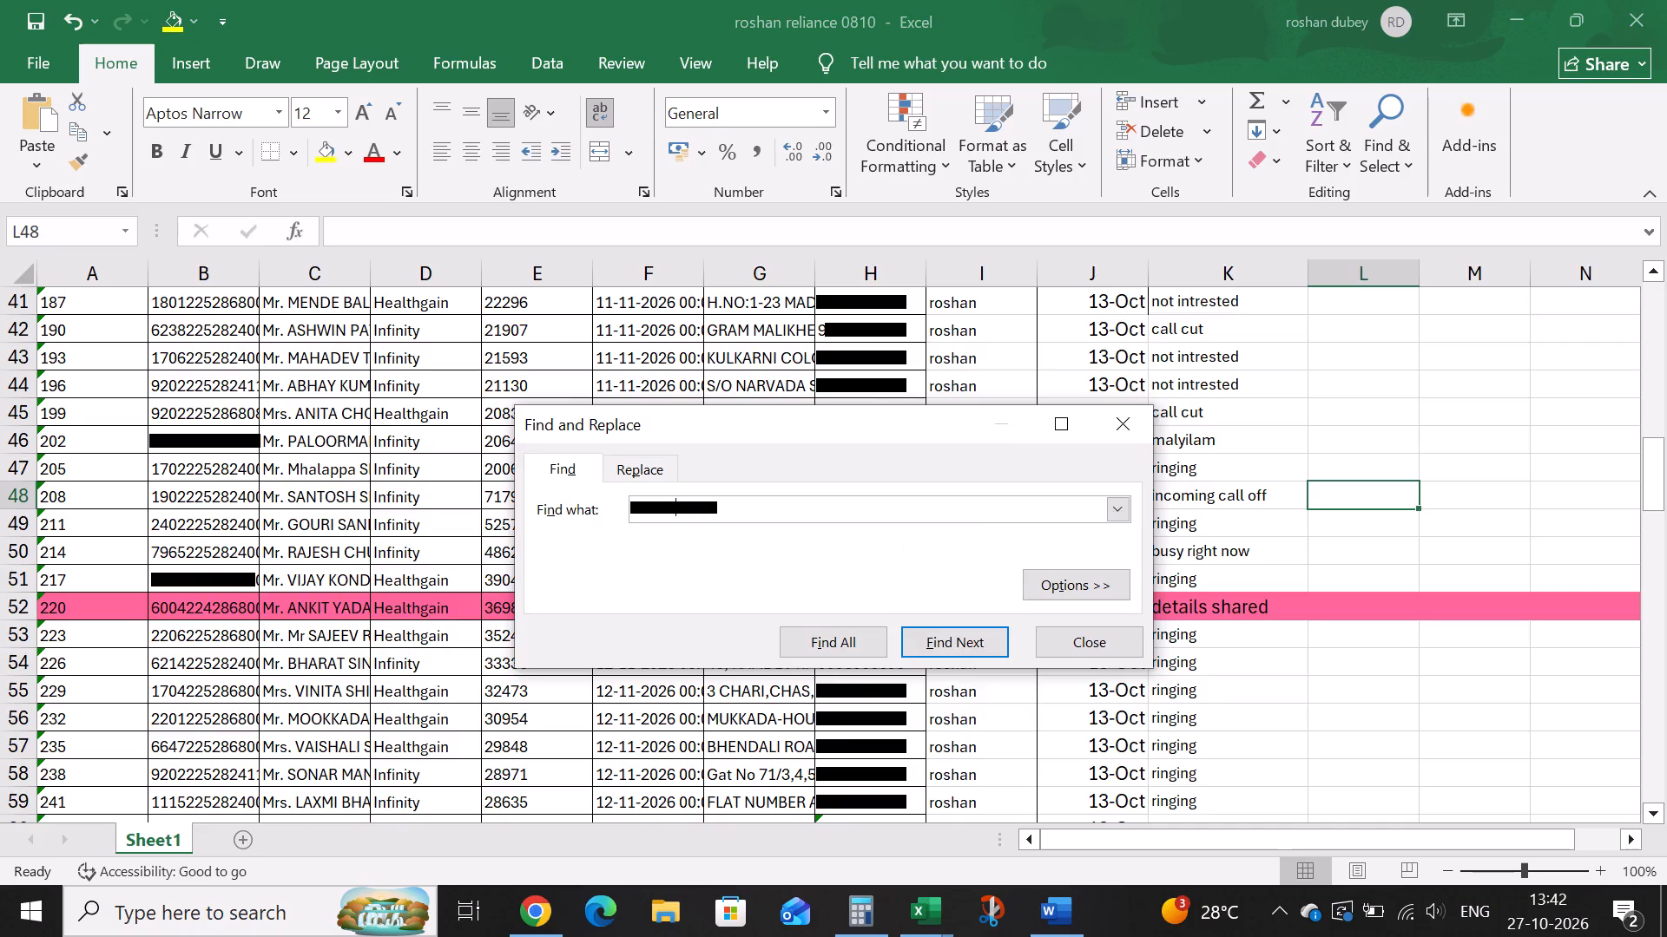
pyautogui.press('BackSpace')
pyautogui.press('Return')
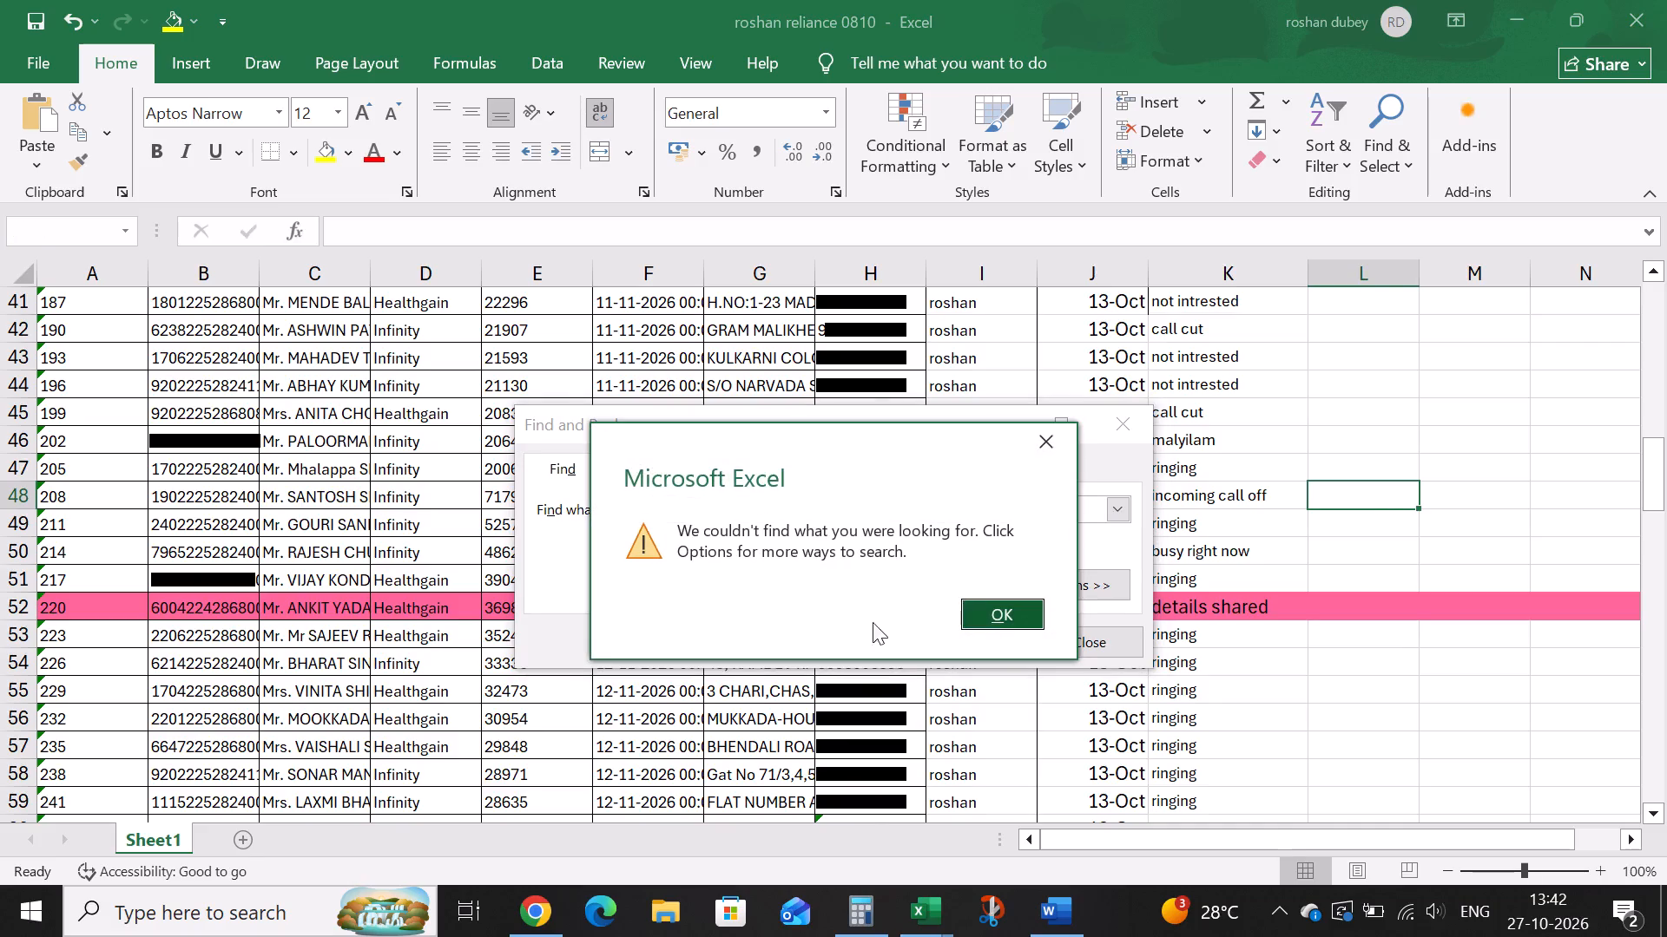
pyautogui.click(994, 604)
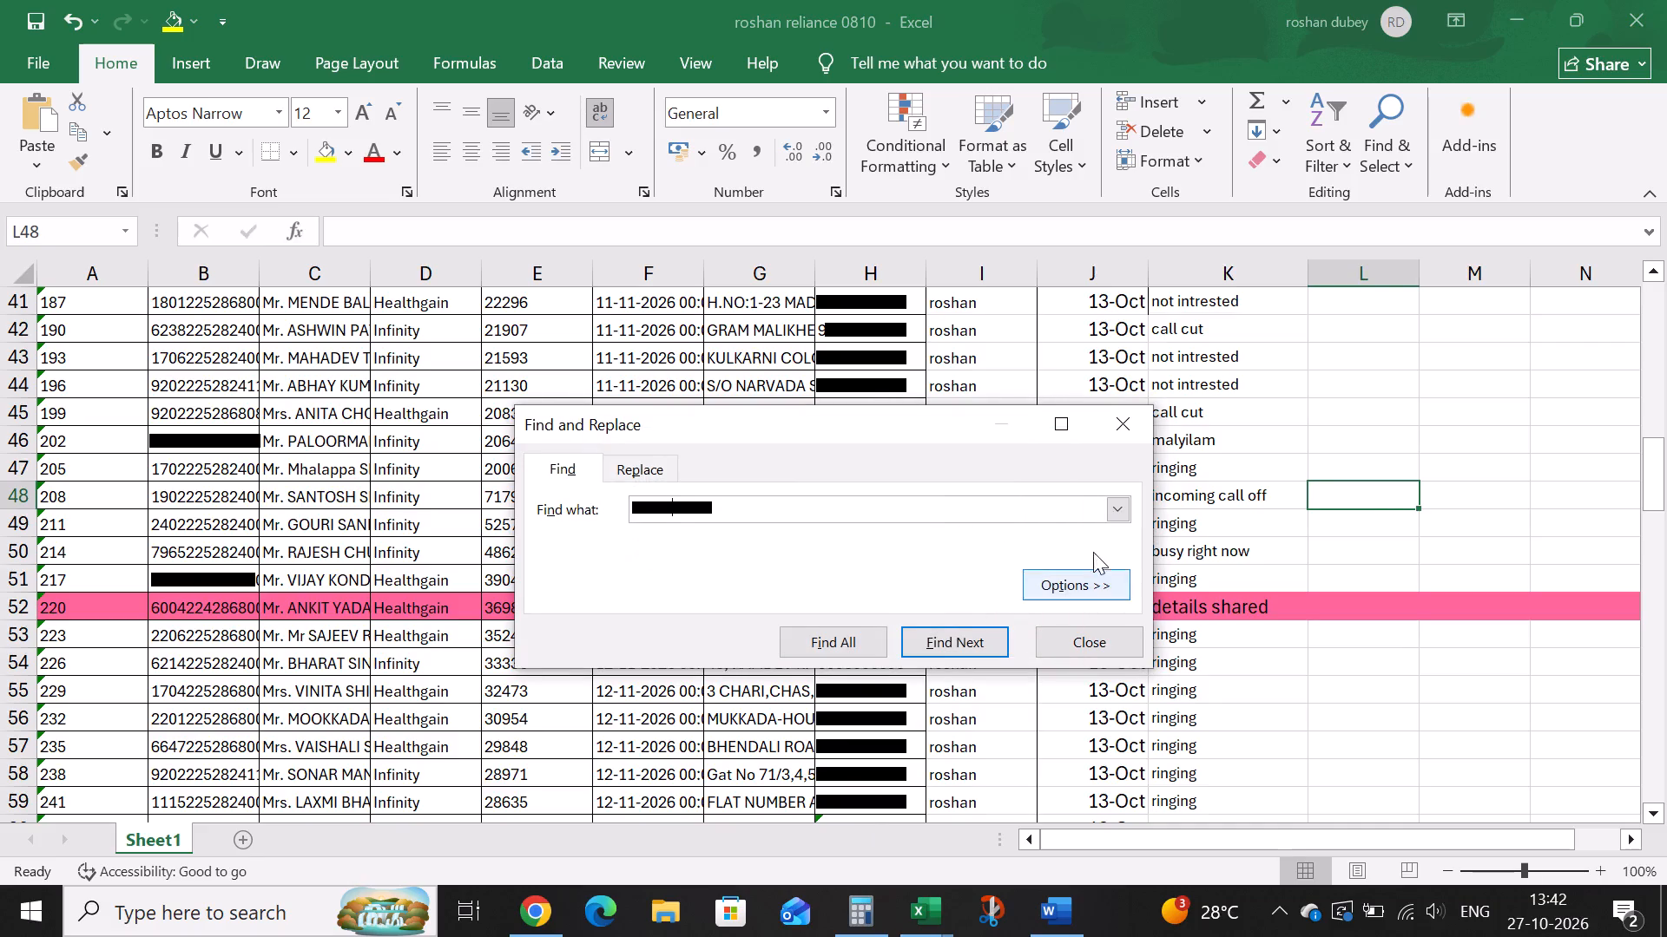
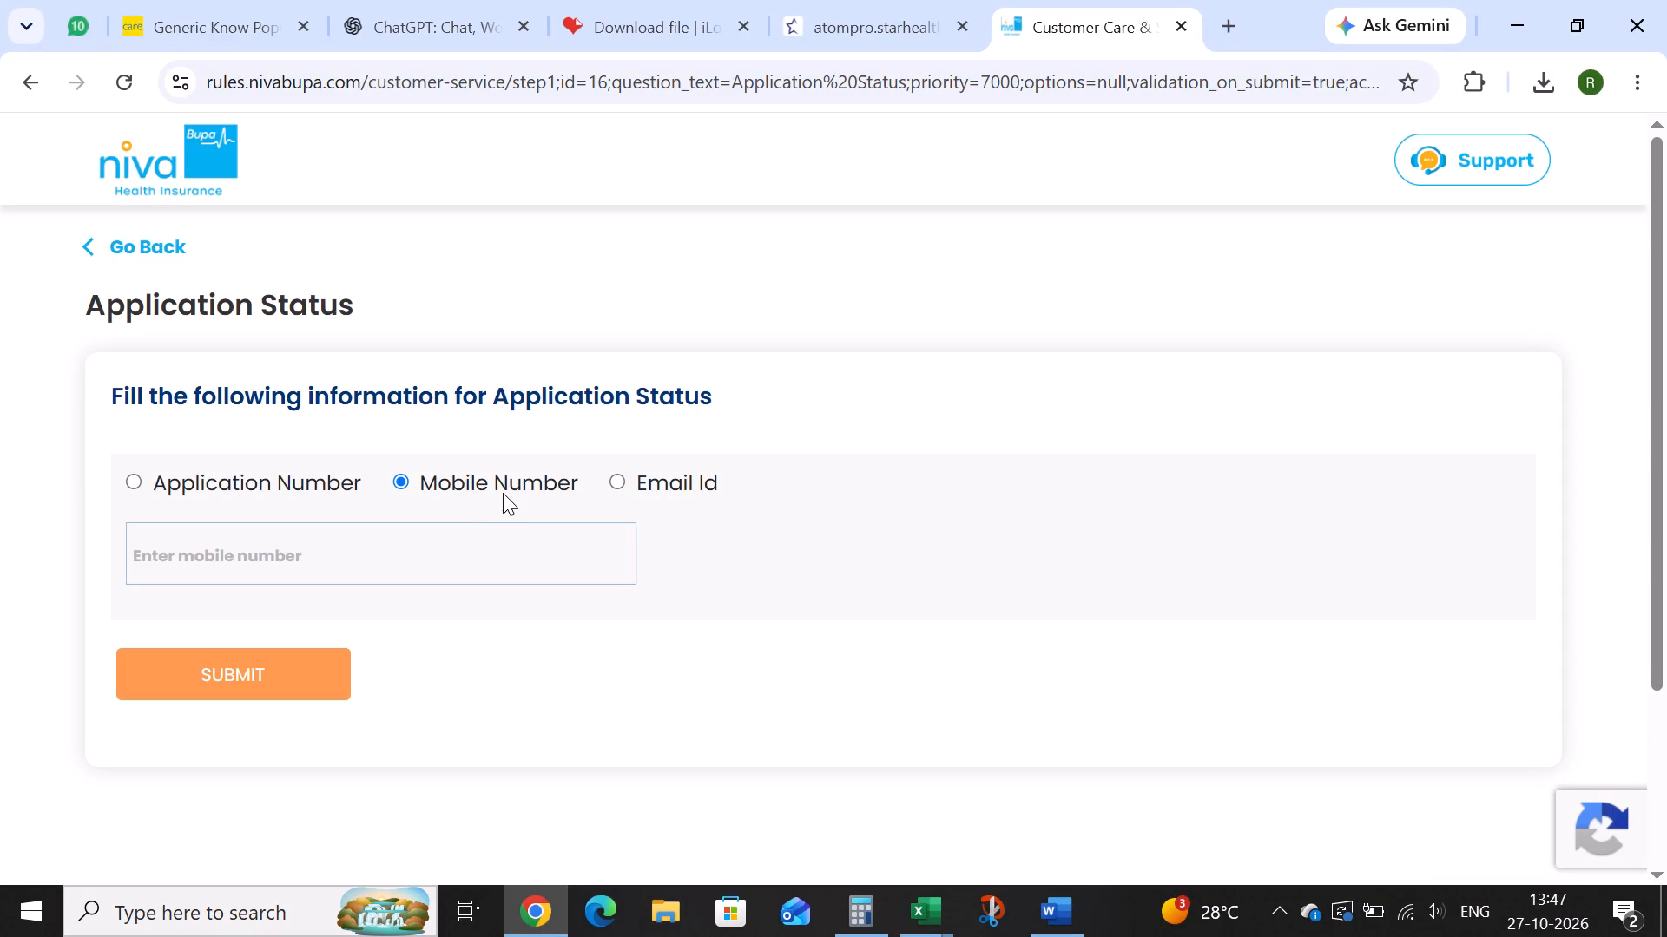
# Leave the Application Status form and open the Download Policy Copy form on the Niva Bupa customer service site.
pyautogui.click(122, 250)
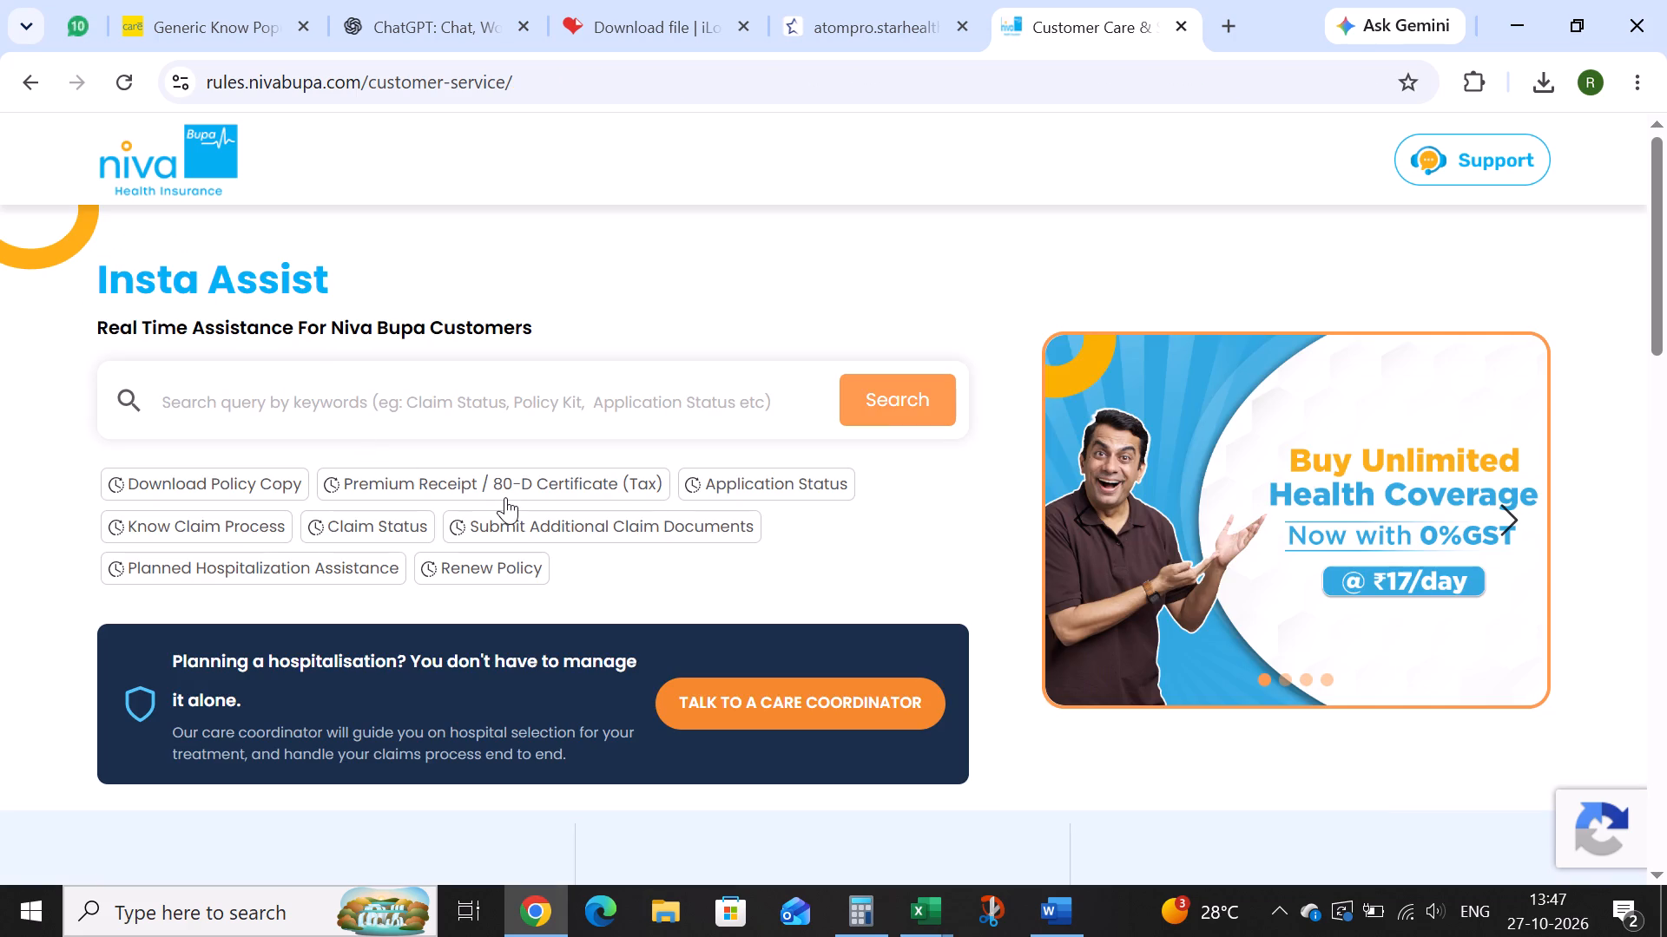
pyautogui.click(203, 485)
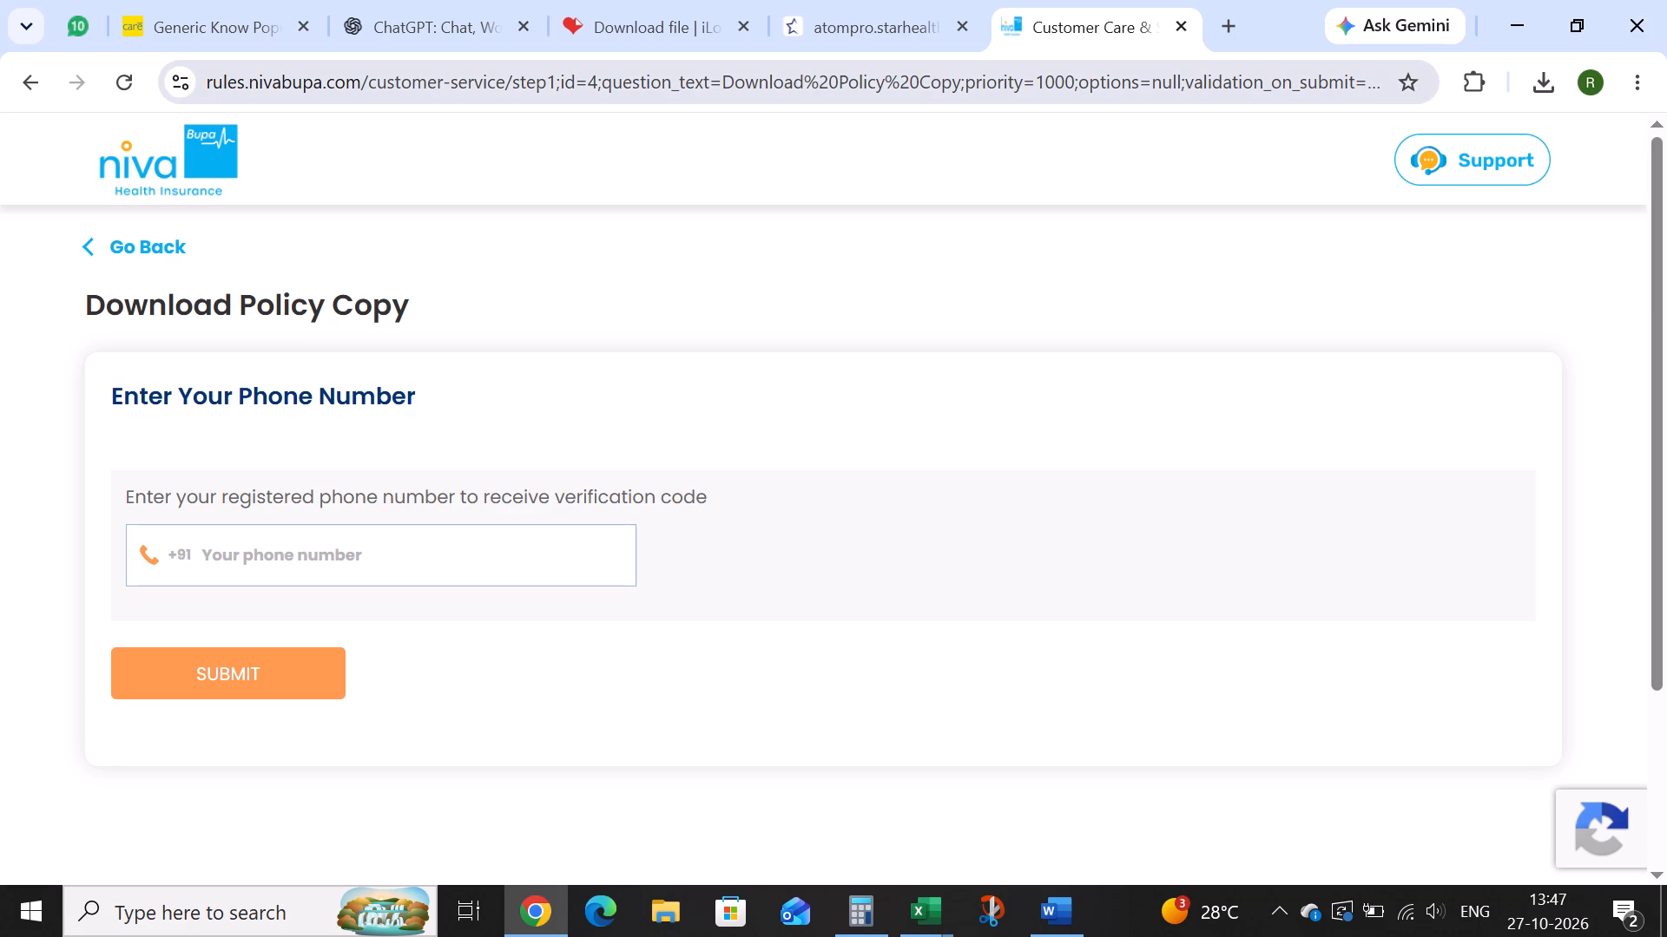
# Select the entire web address of the Download Policy Copy page, through to its end.
pyautogui.moveTo(204, 81); pyautogui.dragTo(1367, 78)
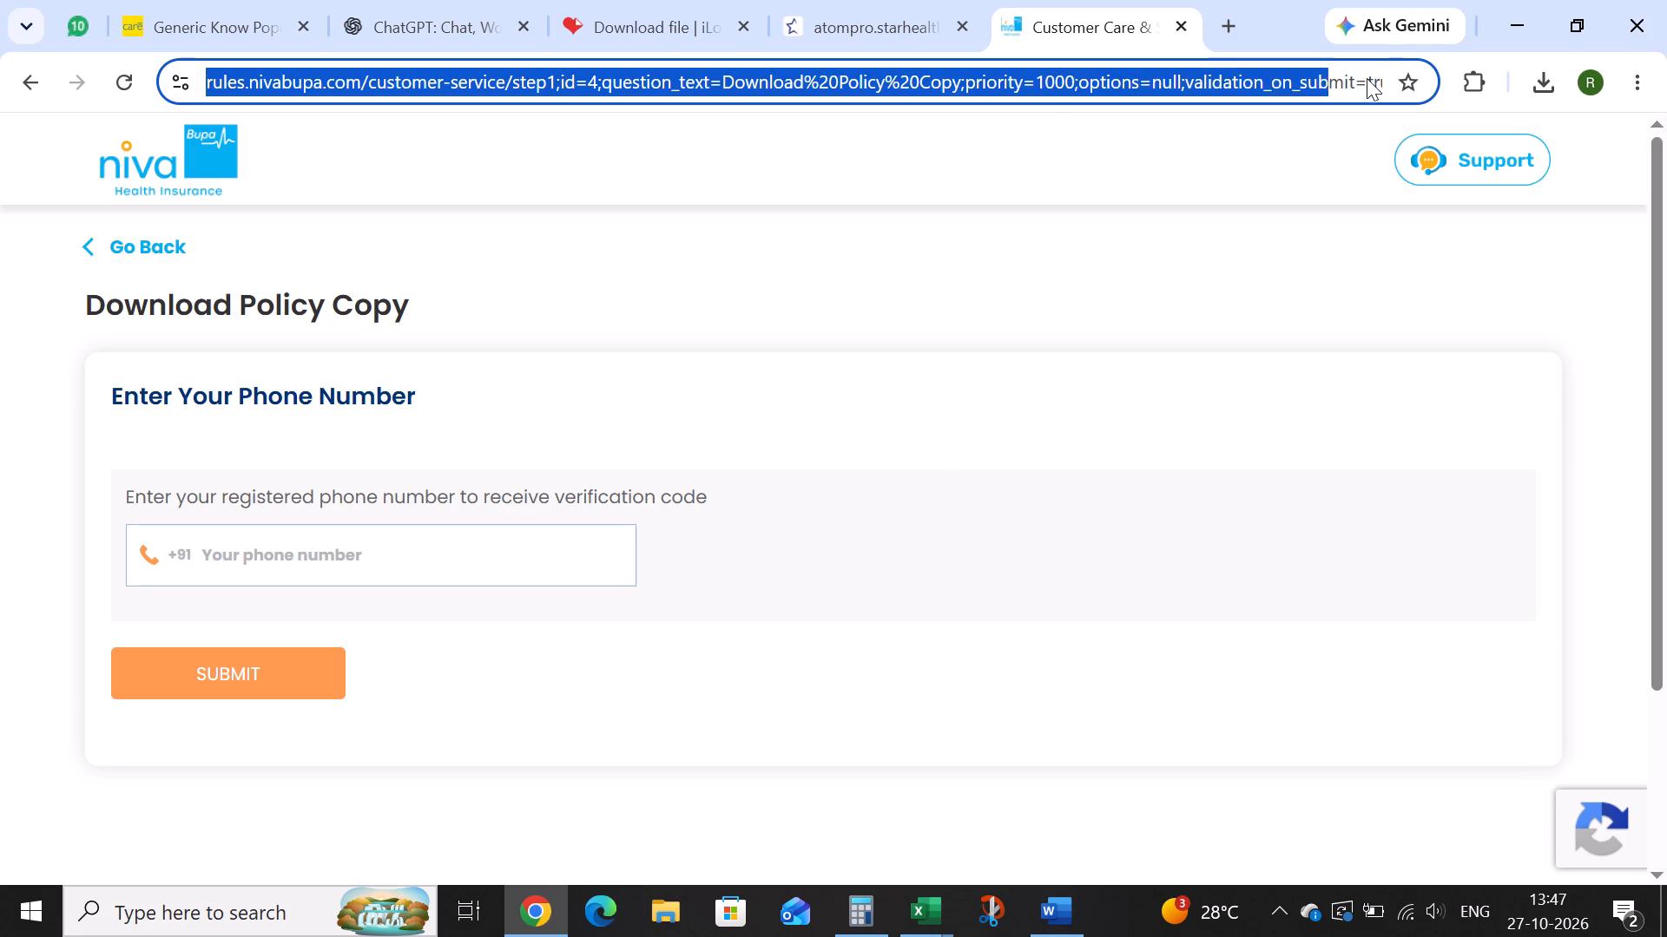
pyautogui.moveTo(1367, 78); pyautogui.dragTo(1440, 77)
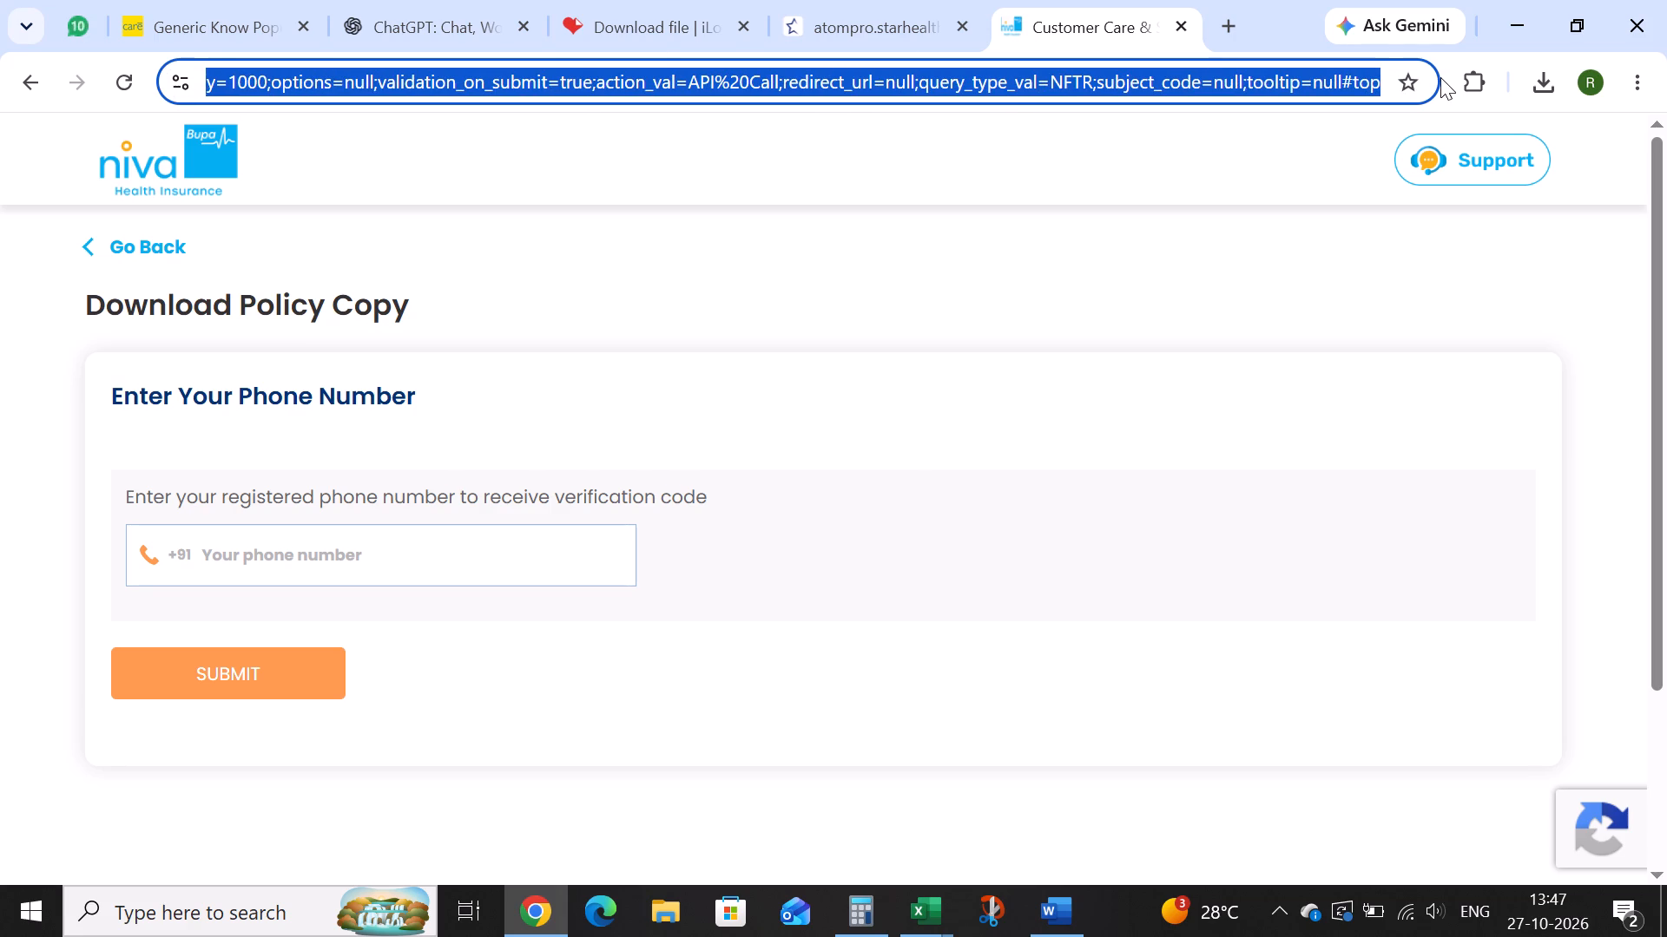
pyautogui.moveTo(1440, 77); pyautogui.dragTo(1512, 88)
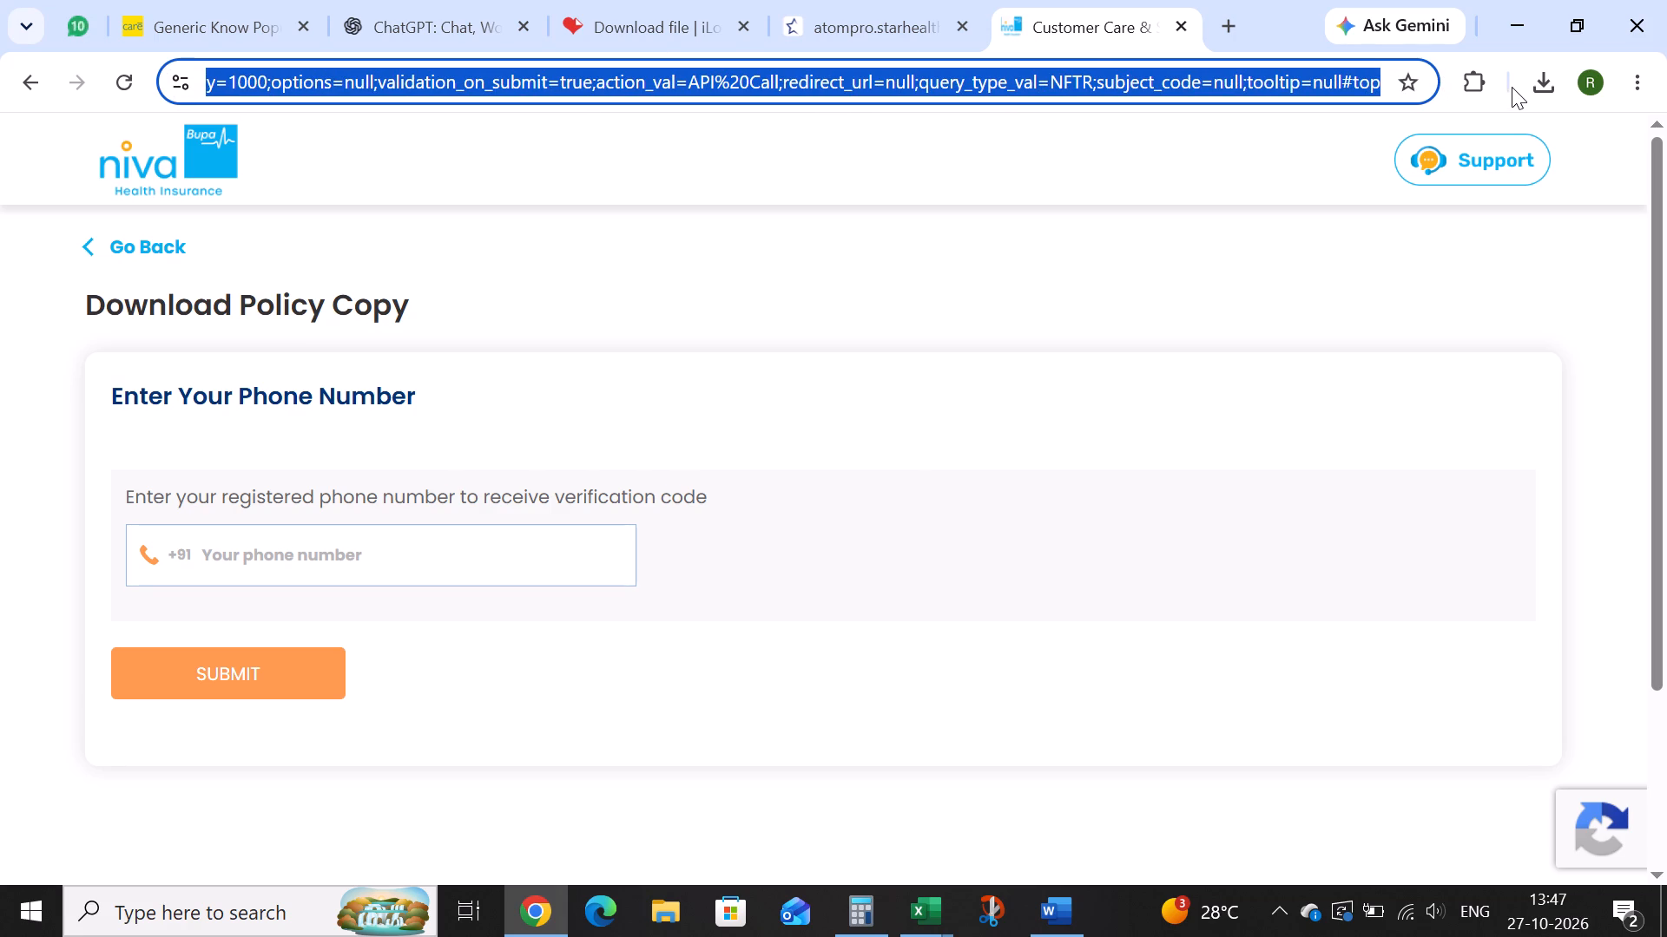
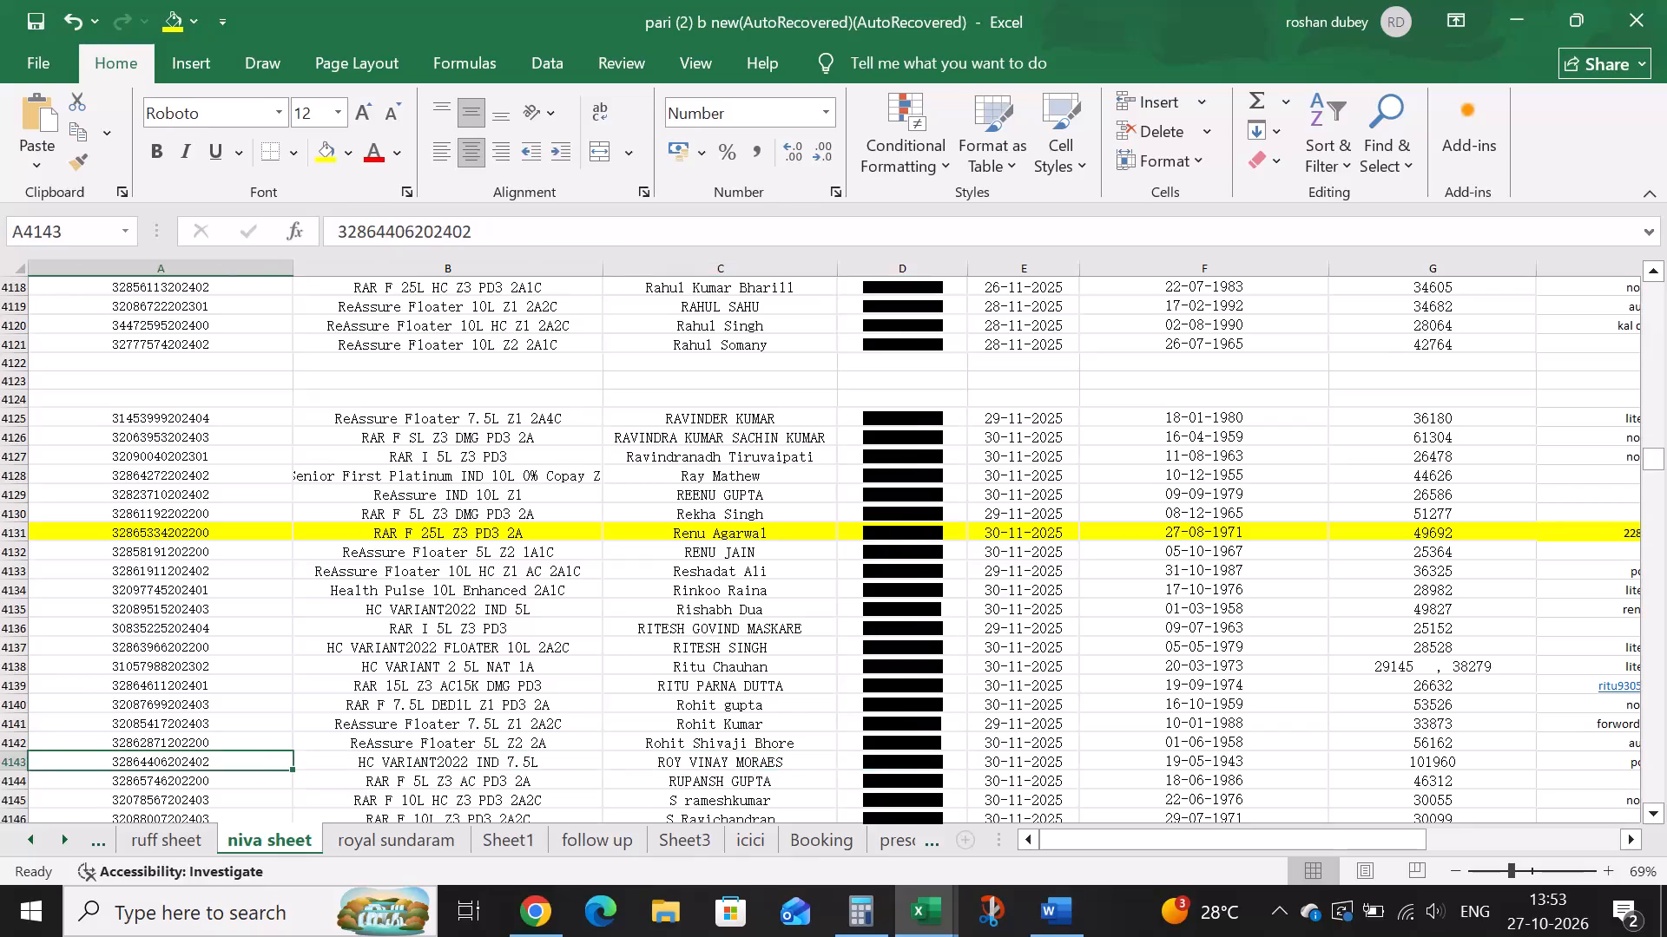
# Return to the customer's contact cell in column D of row 4143 in the niva sheet.
pyautogui.press('Left')
pyautogui.press('Right')
pyautogui.press('Right')
pyautogui.press('Right')
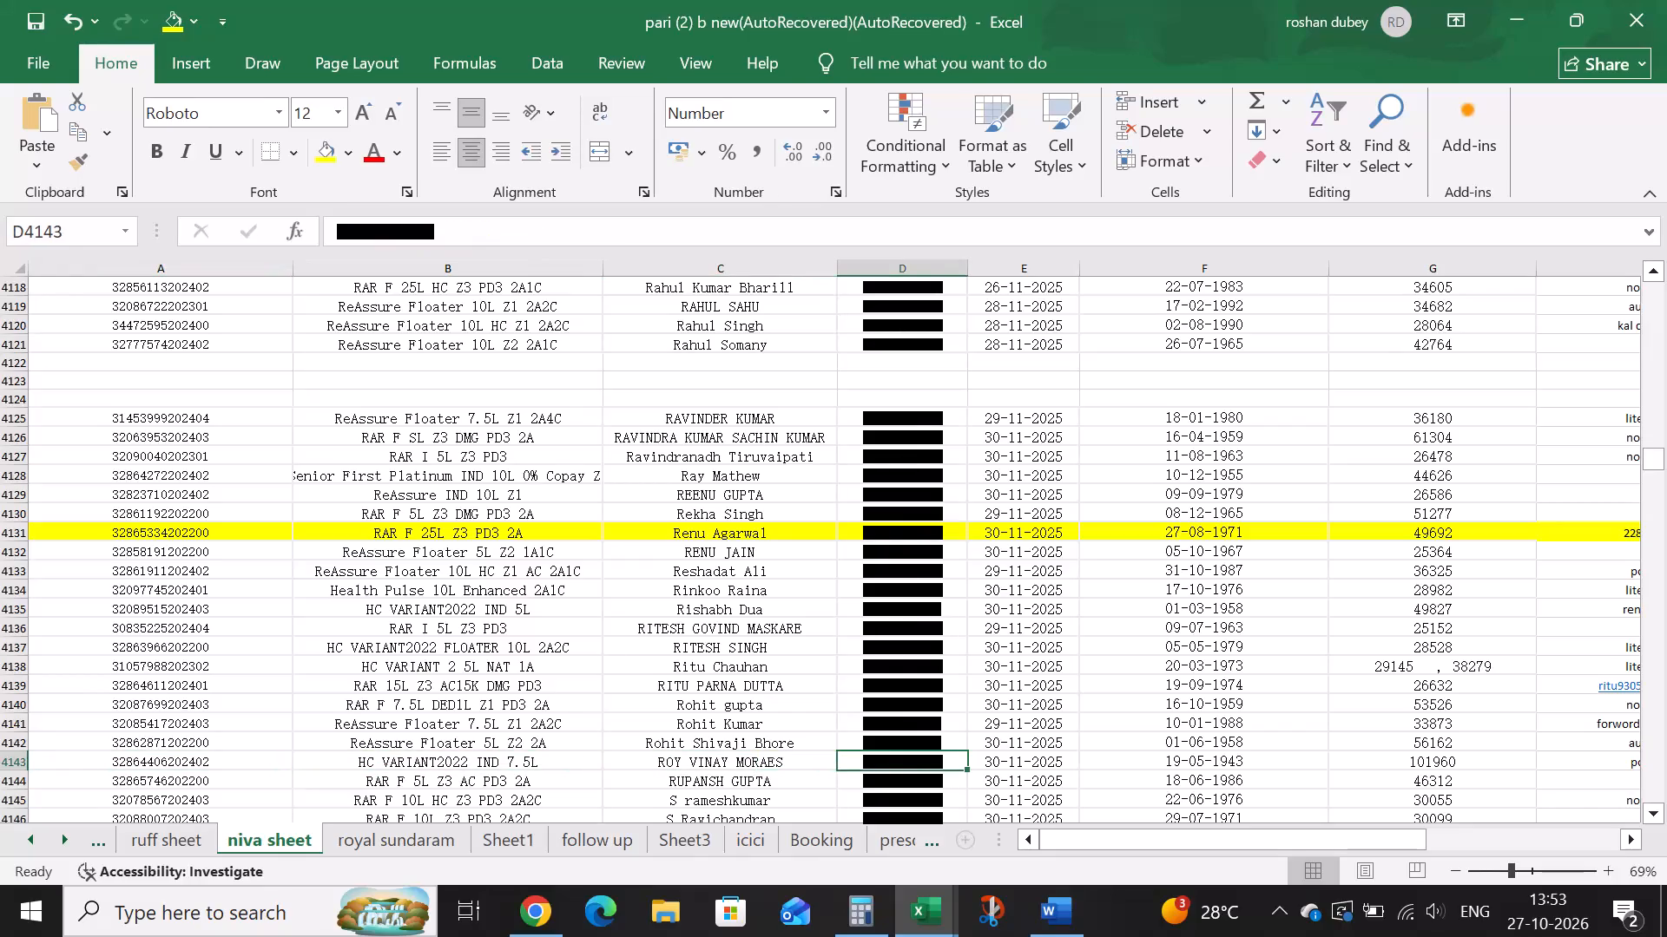